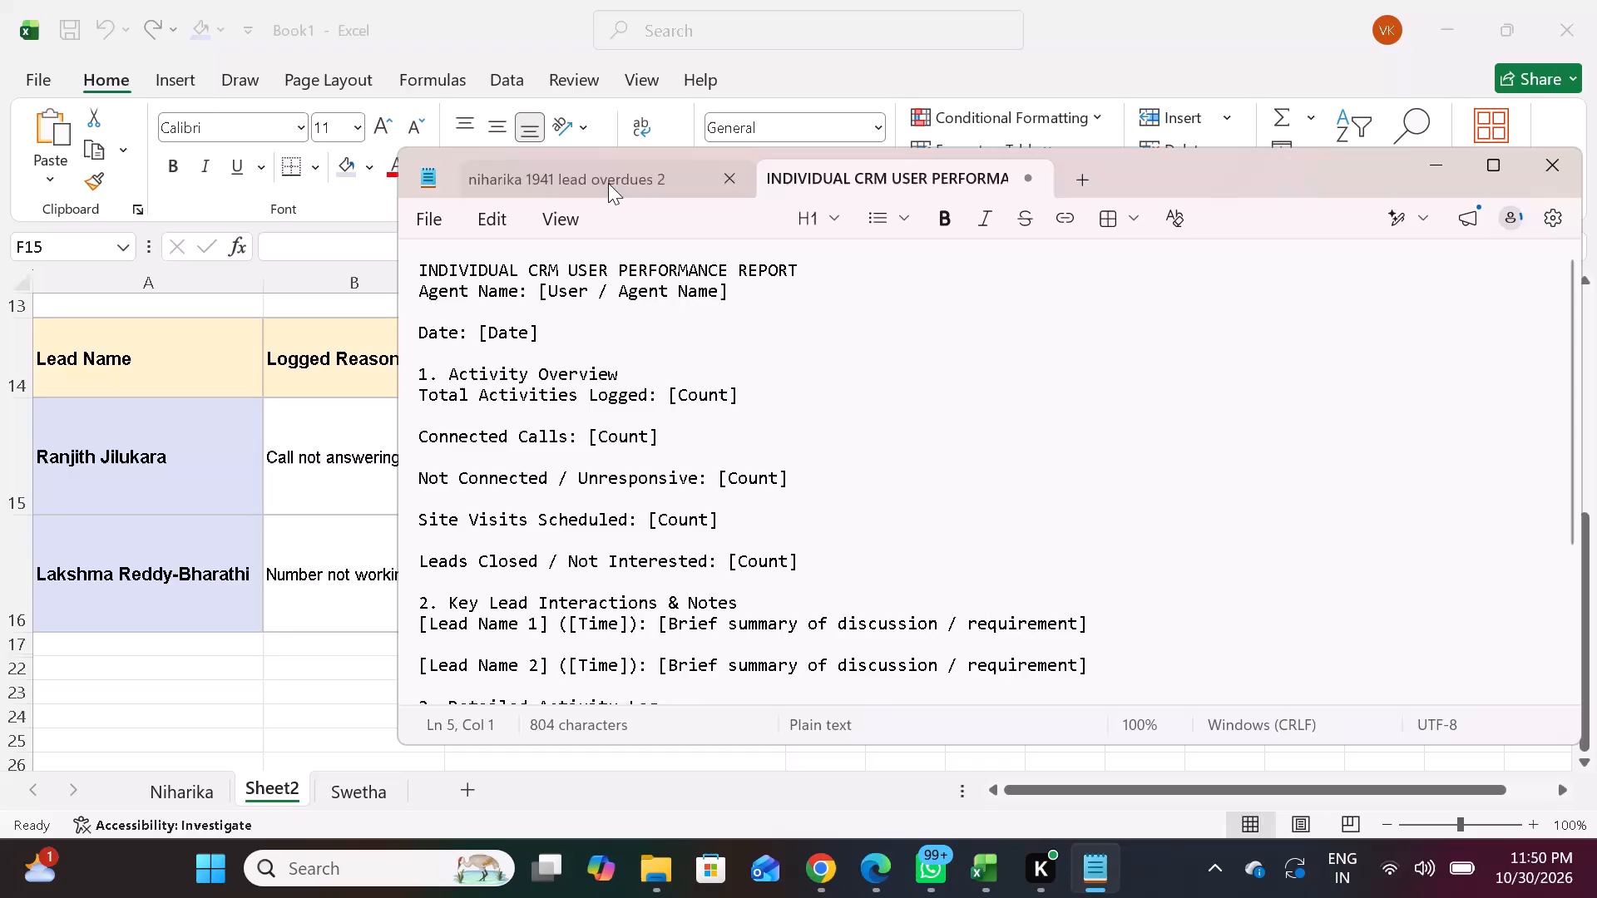
Review the per-agent leads and overdues list at the end of the lead overdues 2 note.
click(608, 183)
scroll(723, 487, down, 4)
scroll(629, 545, down, 2)
click(898, 570)
drag(899, 570, 909, 566)
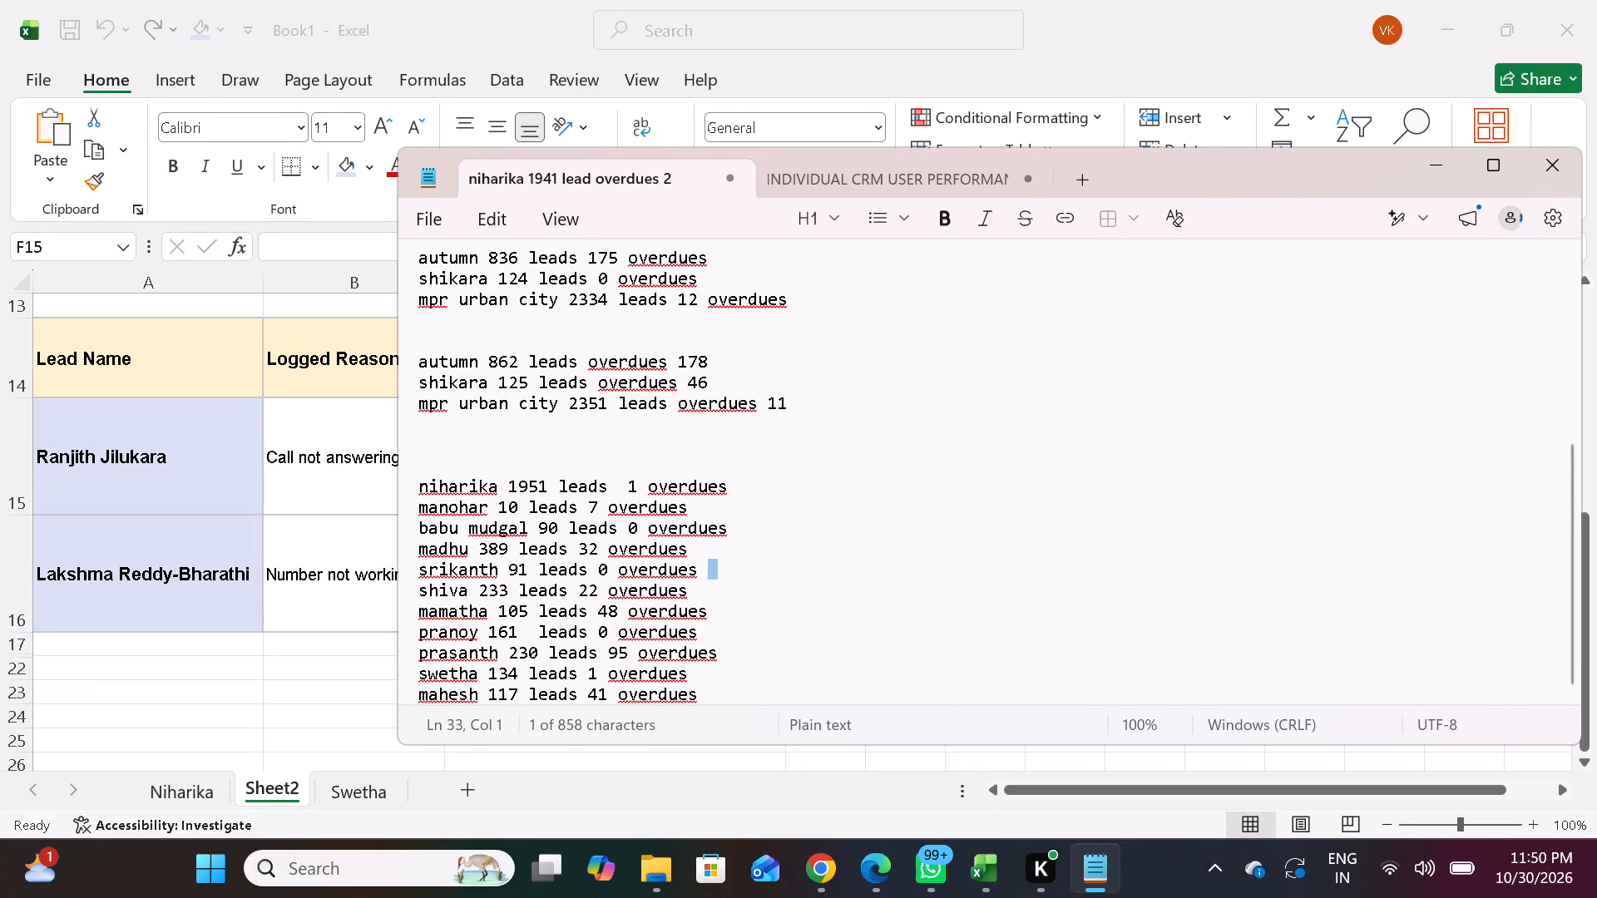
scroll(677, 665, down, 3)
Move the Excel workbook out of the way, switch to RiTA CRM in Chrome and open the Leads page.
click(993, 877)
click(984, 877)
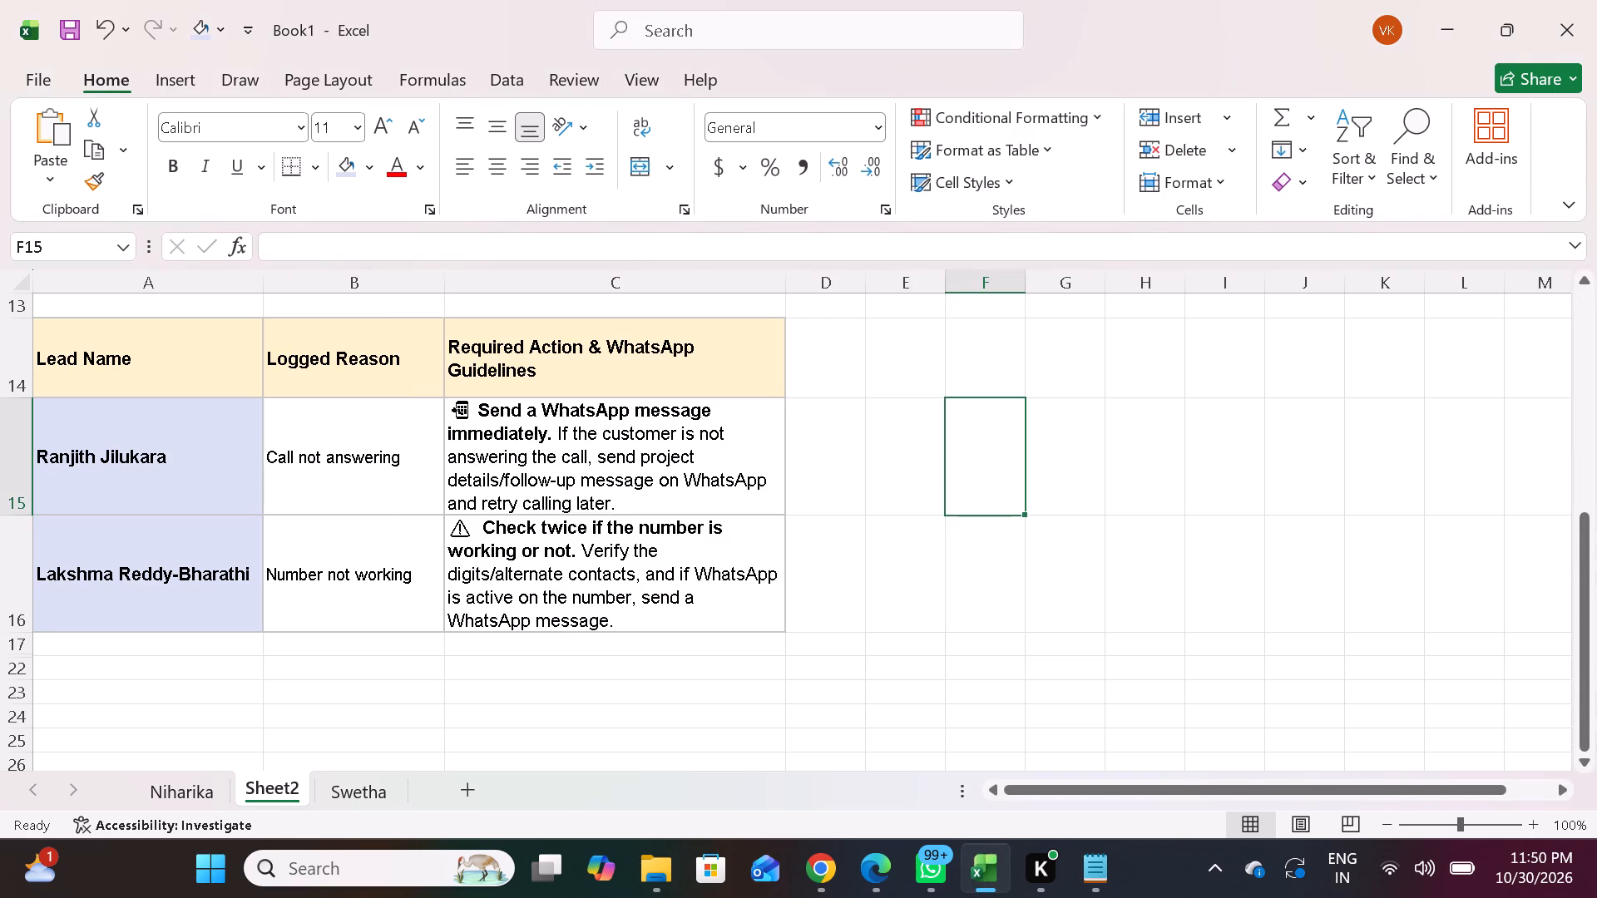
click(962, 869)
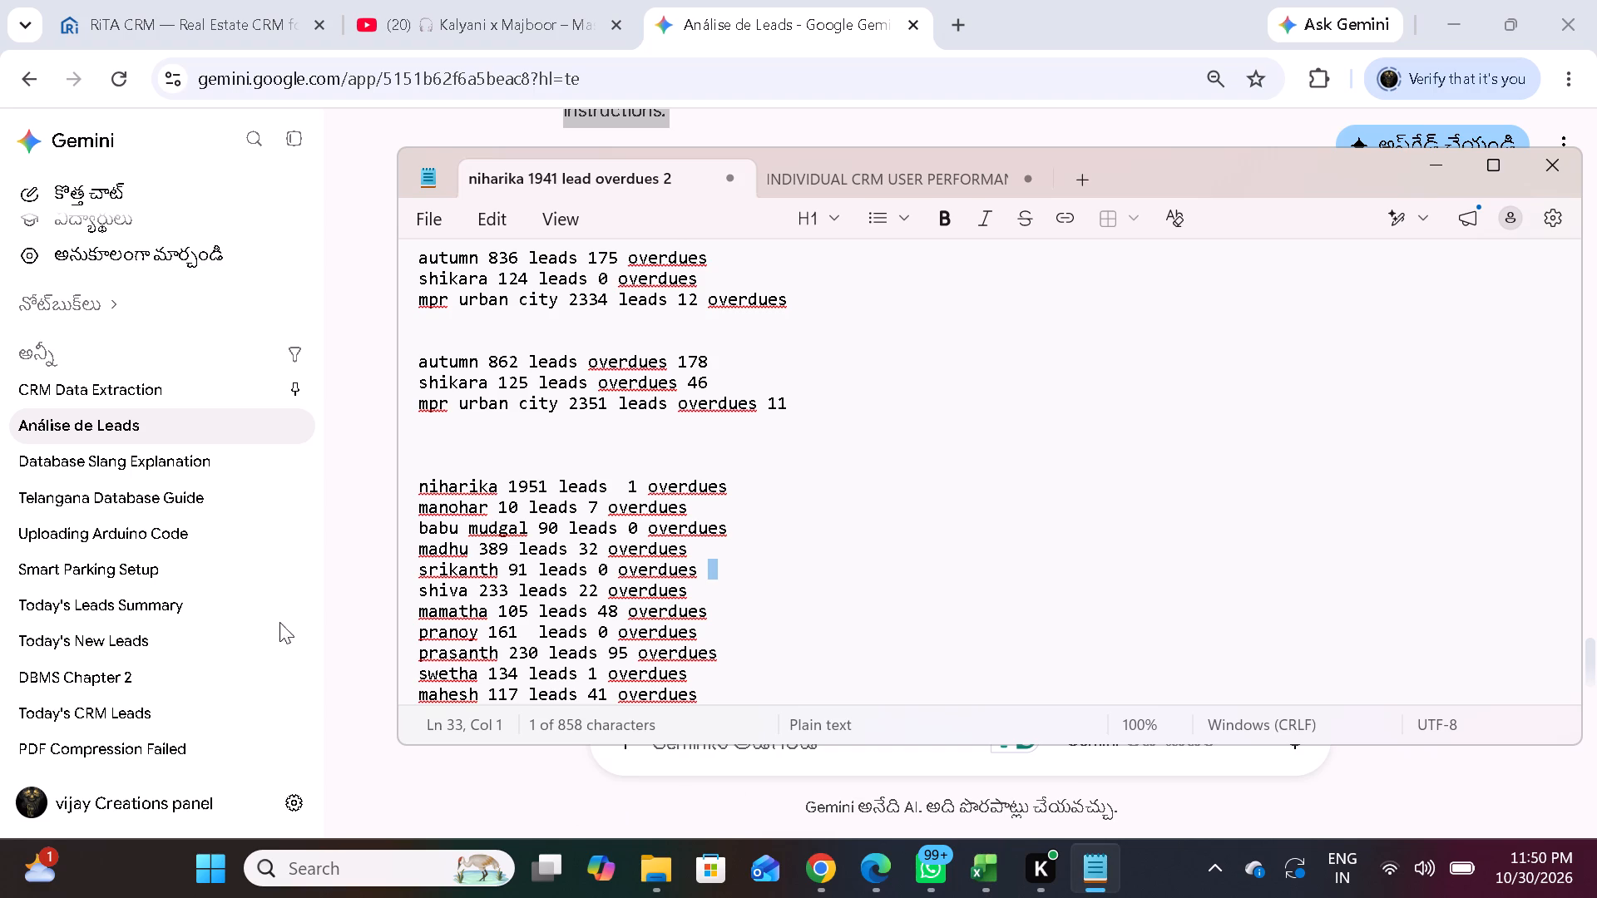
click(171, 0)
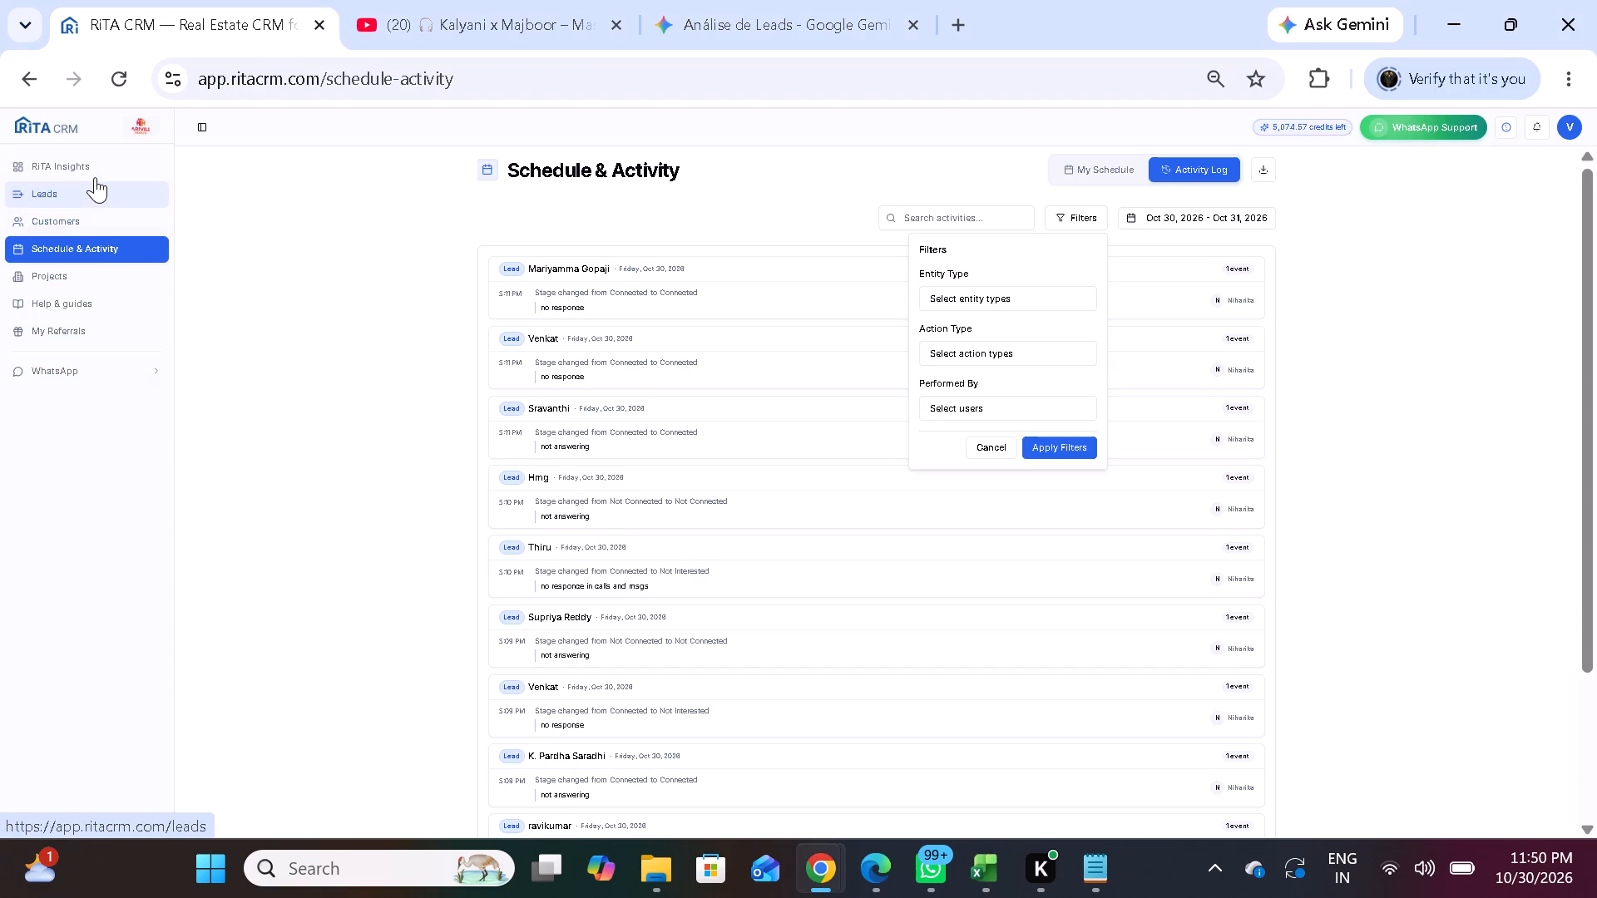
click(95, 177)
click(120, 200)
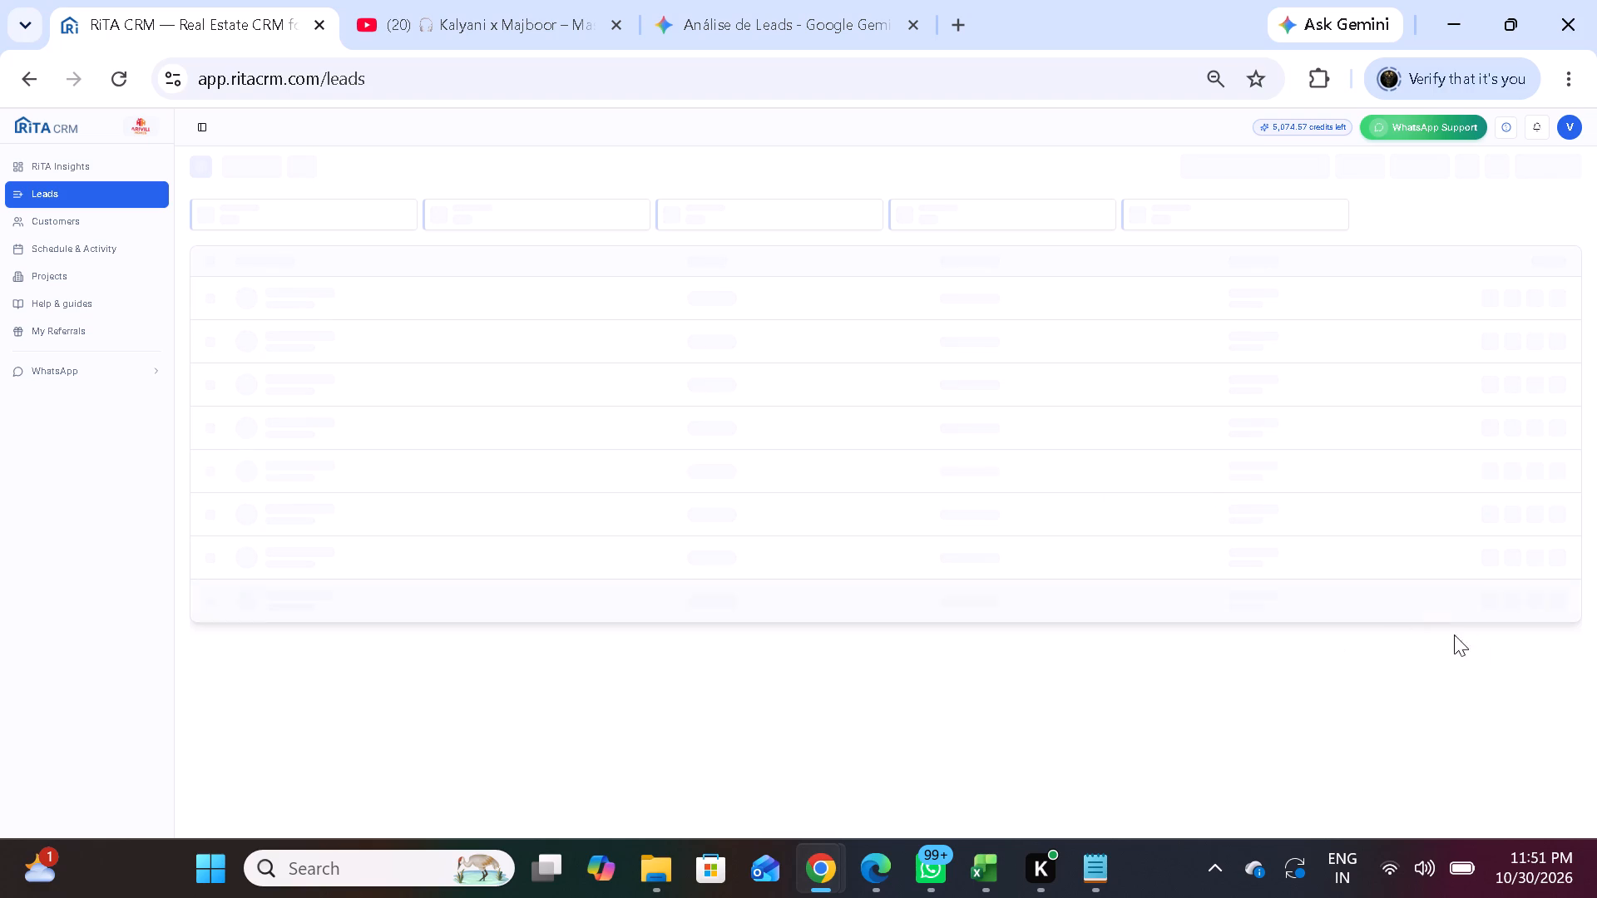
Retry loading the Leads page in RiTA CRM.
click(141, 193)
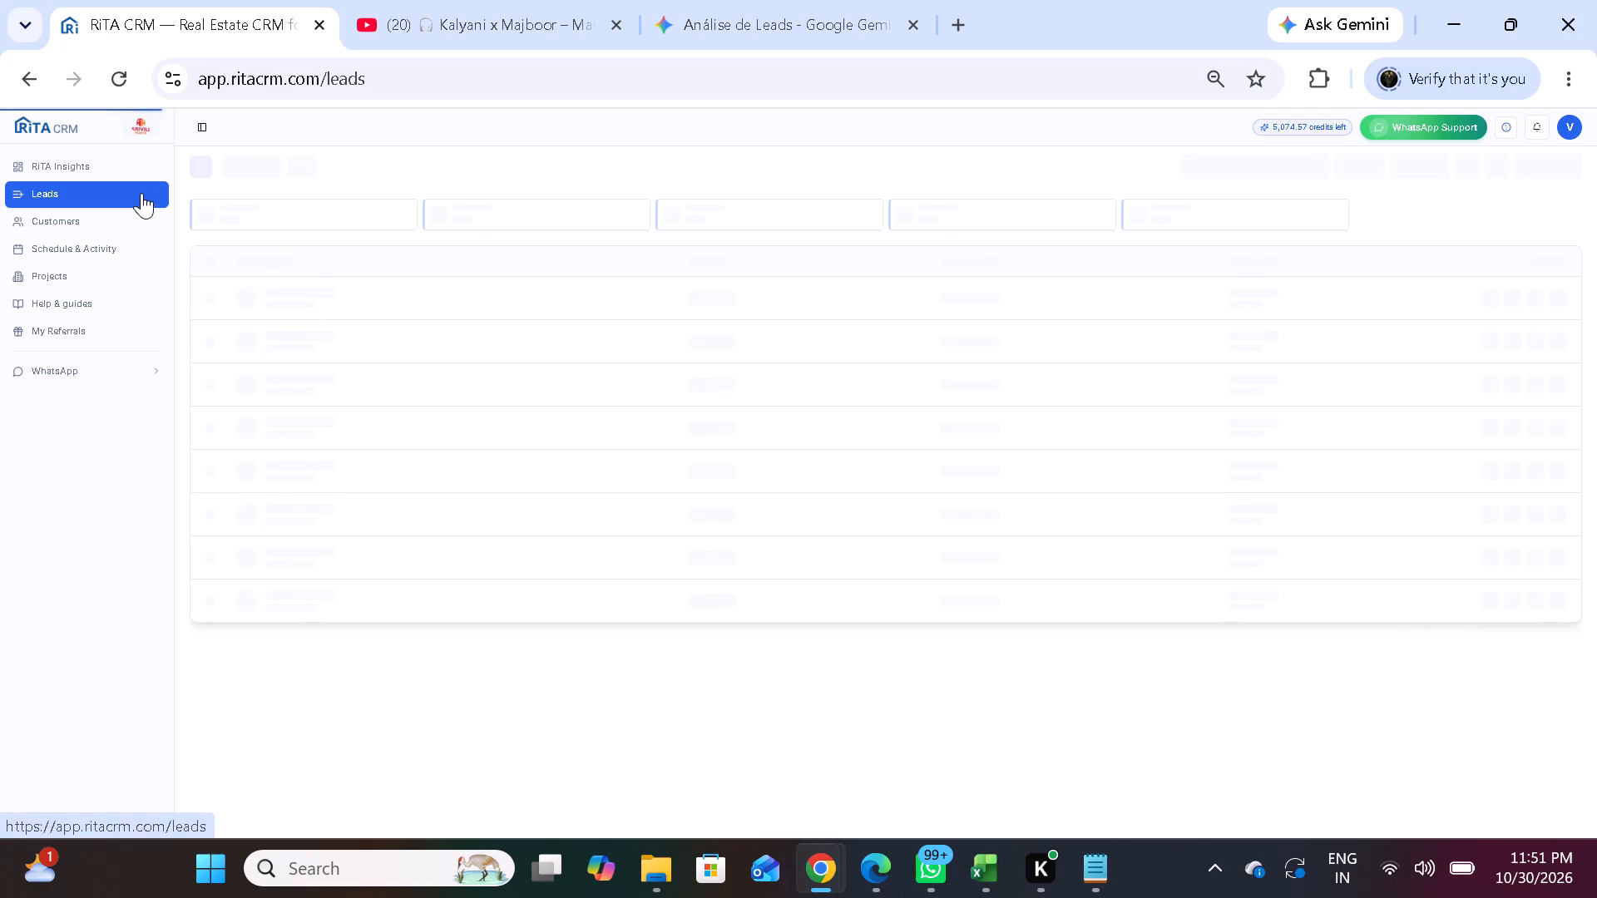
Switch the computer's Wi-Fi connection to the moto g85 5G_8036 network, keeping automatic connection on.
click(1396, 868)
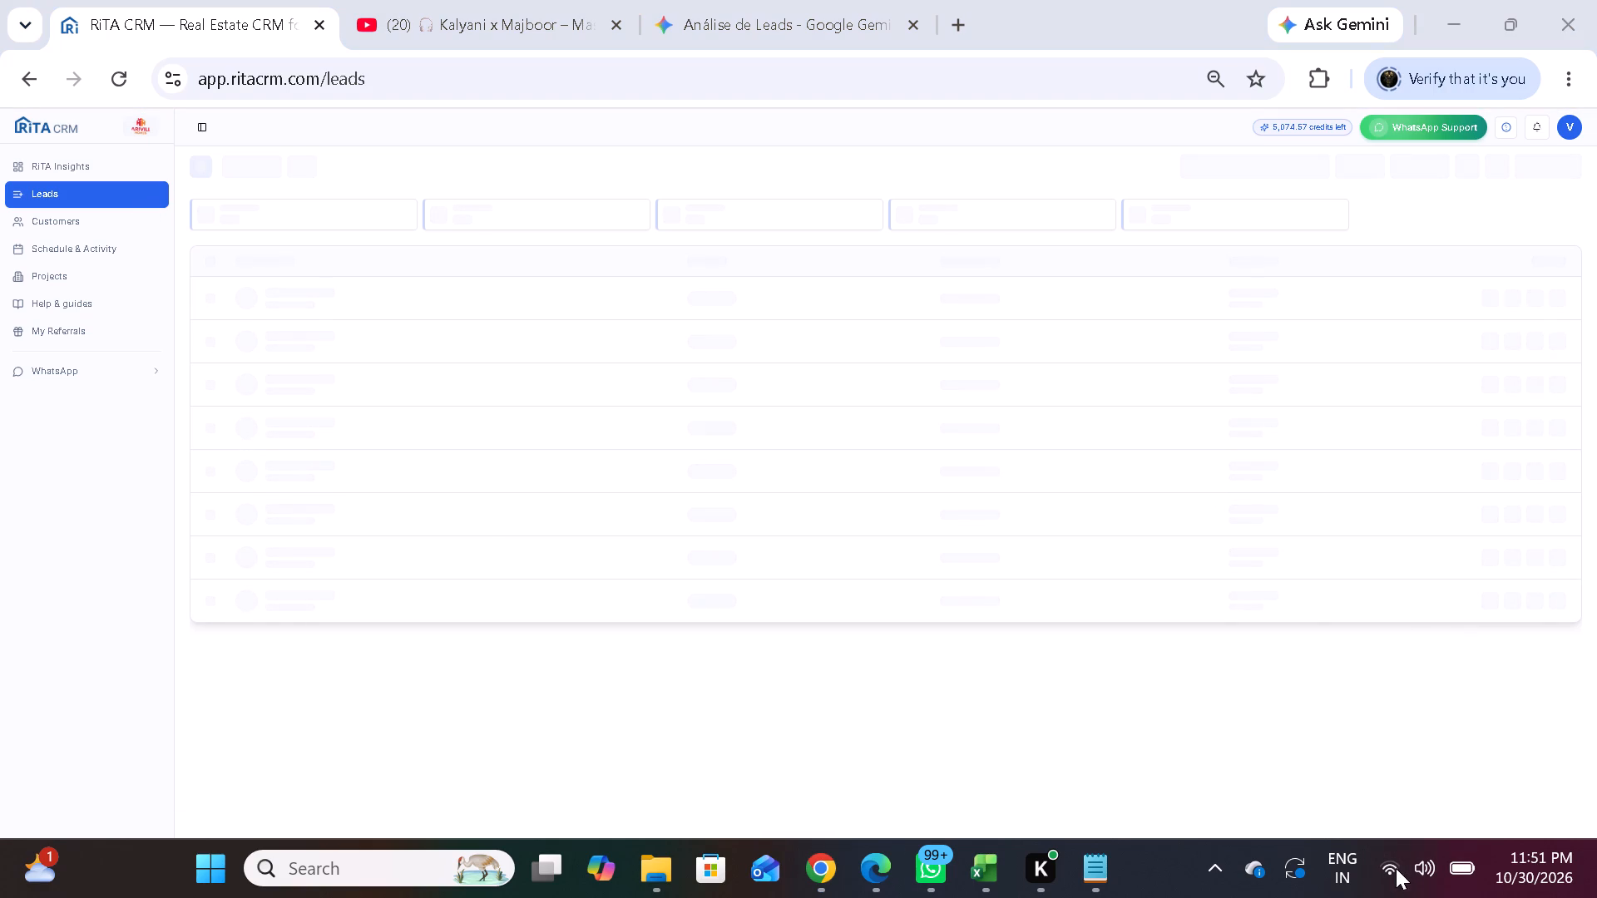
click(1389, 875)
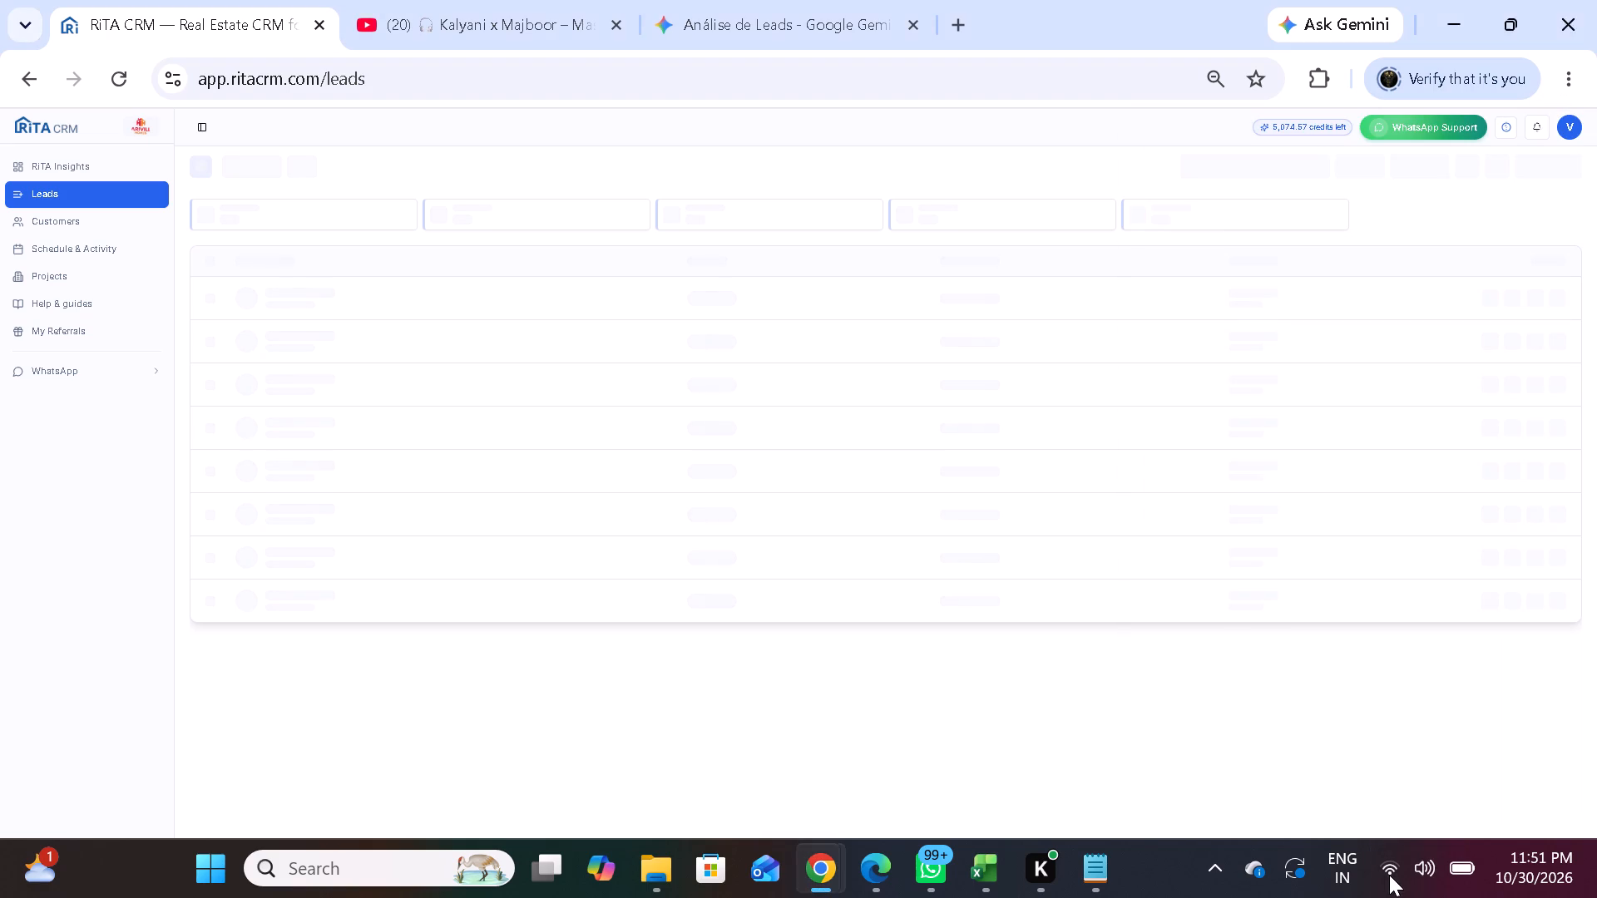
click(1389, 875)
click(1394, 865)
click(1243, 397)
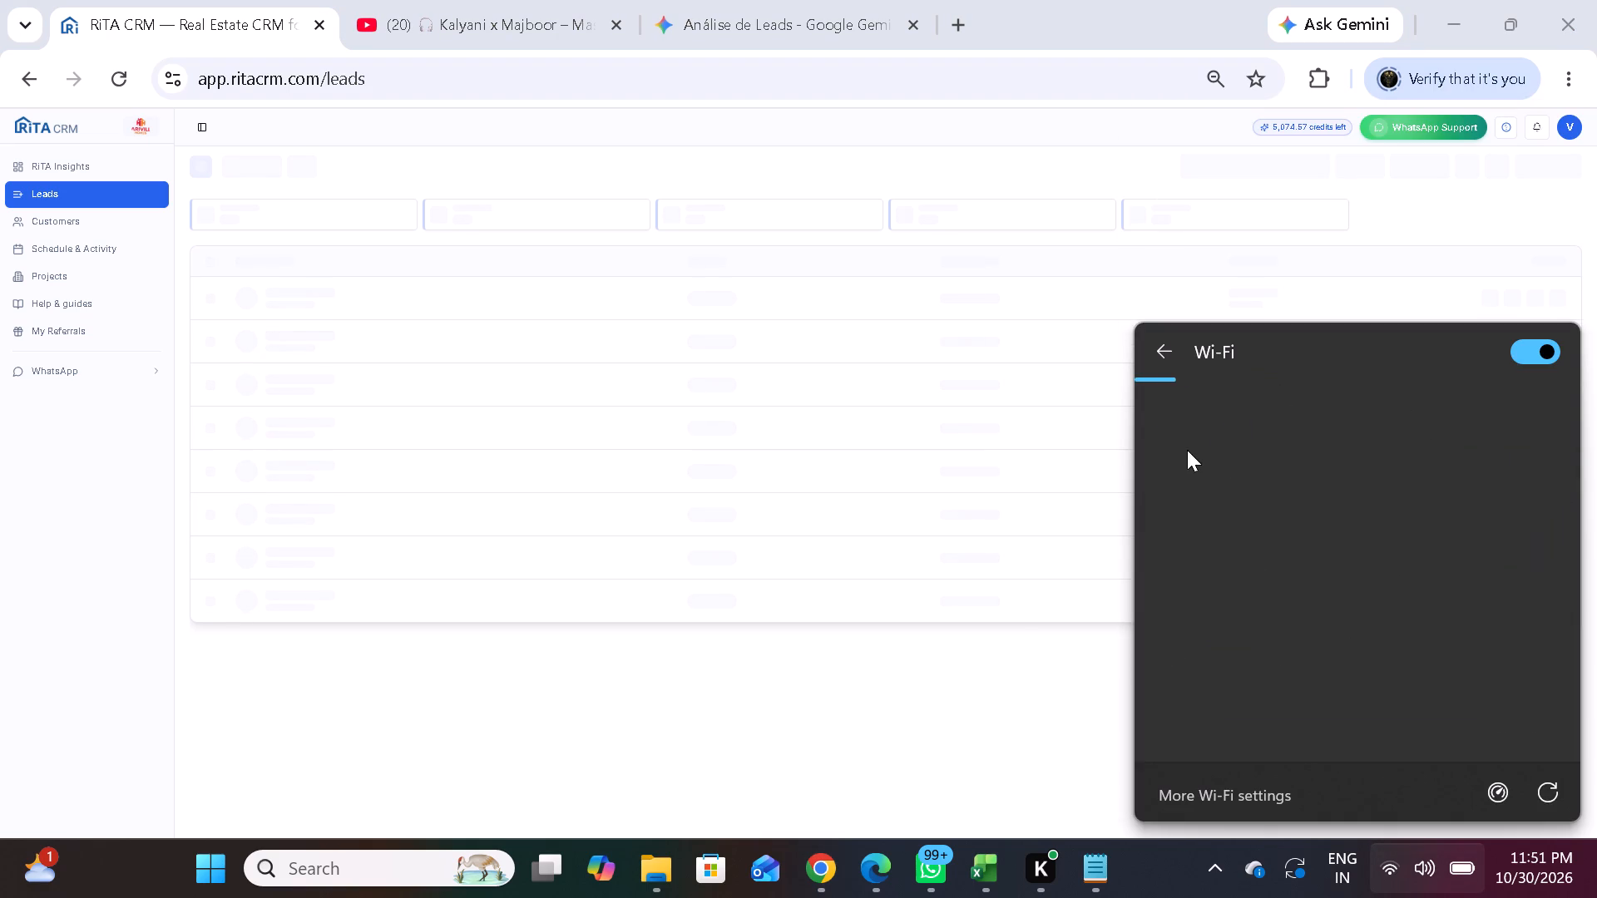
click(1295, 580)
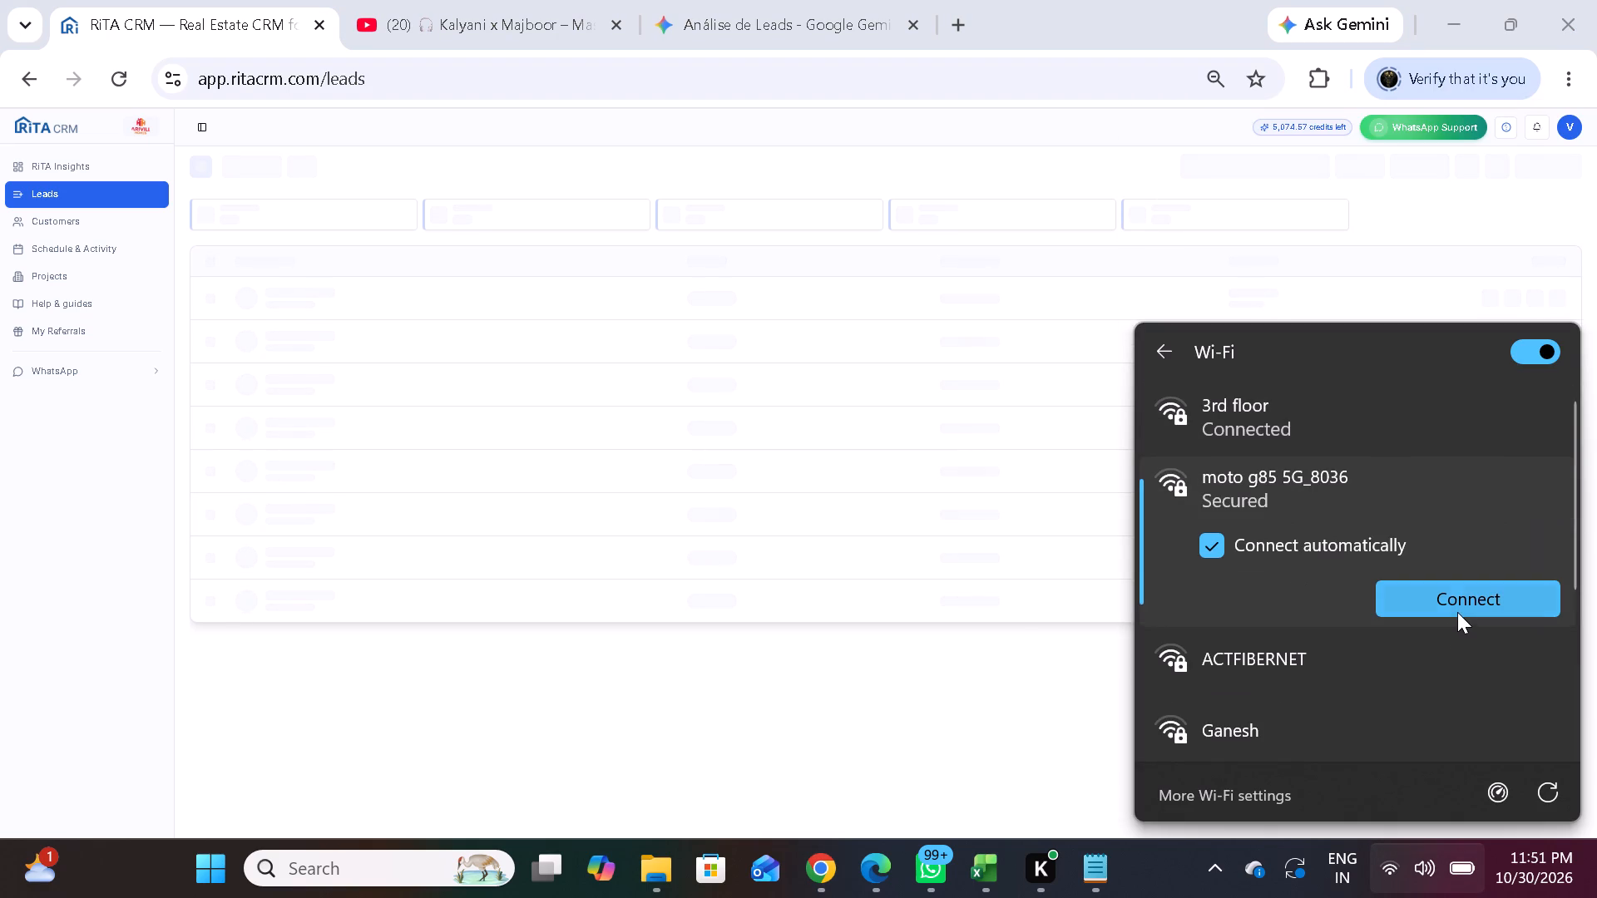
click(1456, 609)
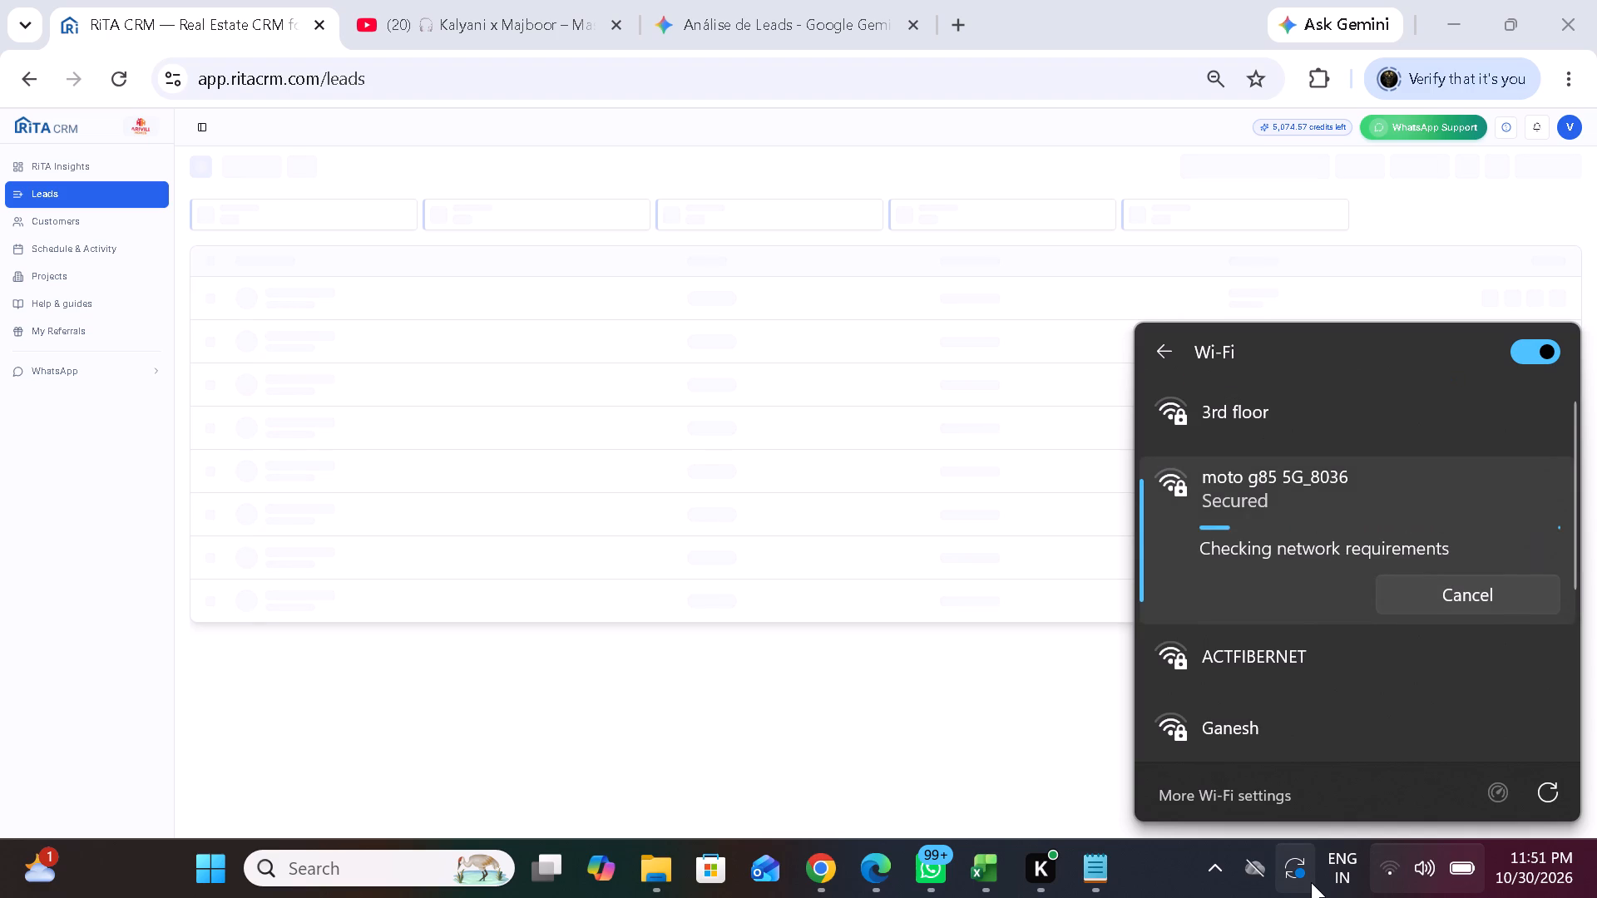
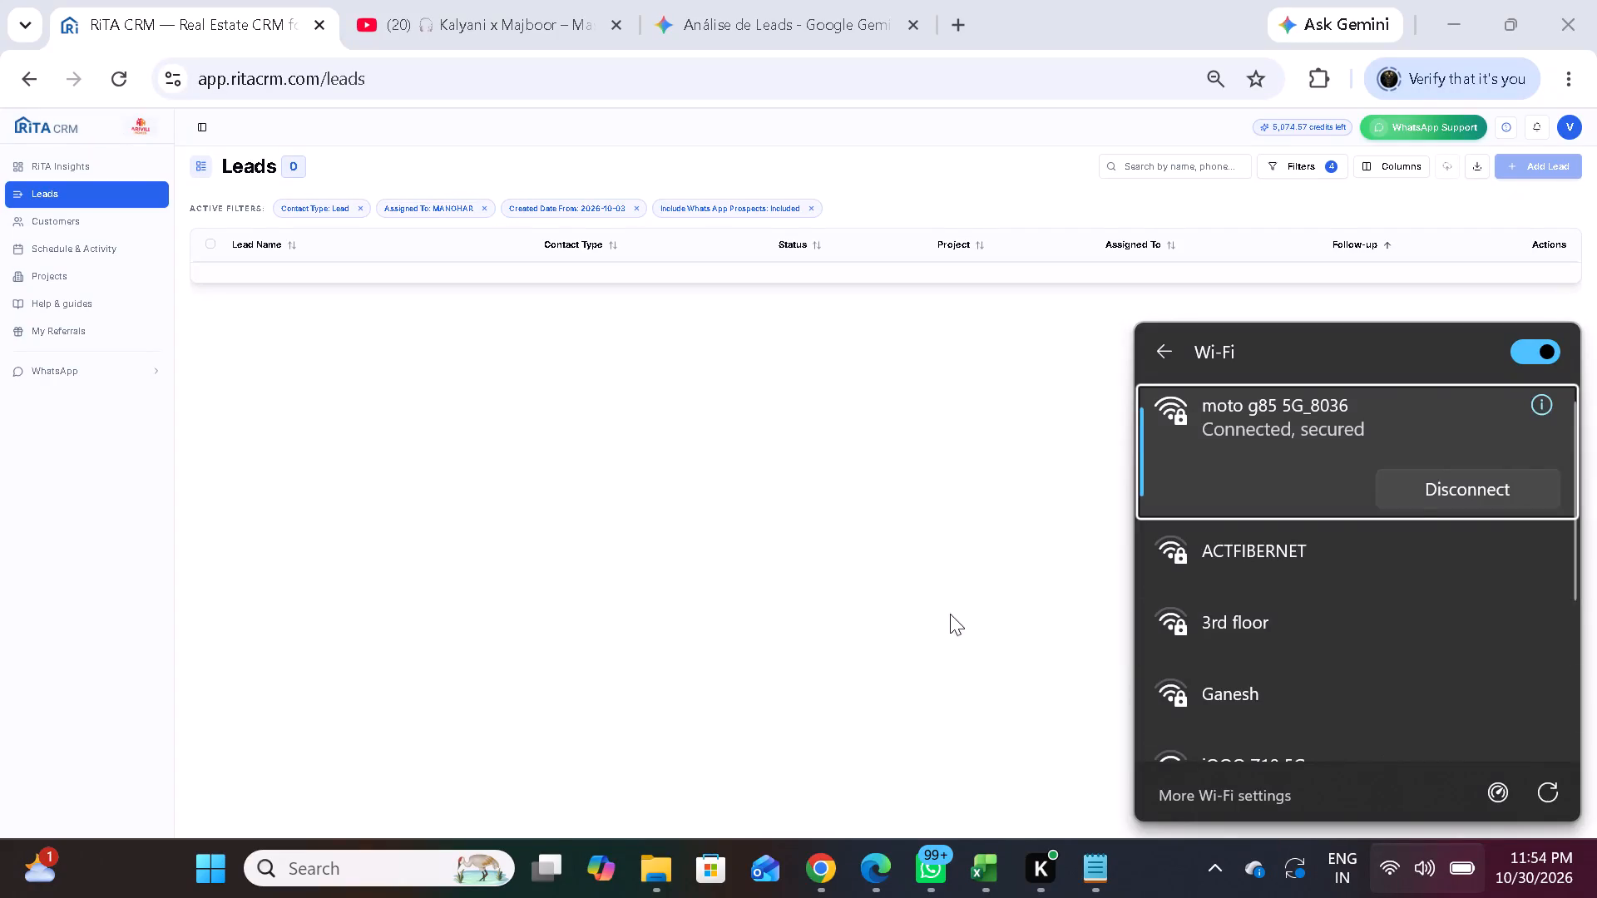
Dismiss the Wi-Fi network list and remove the Assigned To filter from the active filters on the Leads page.
click(919, 609)
scroll(905, 556, up, 5)
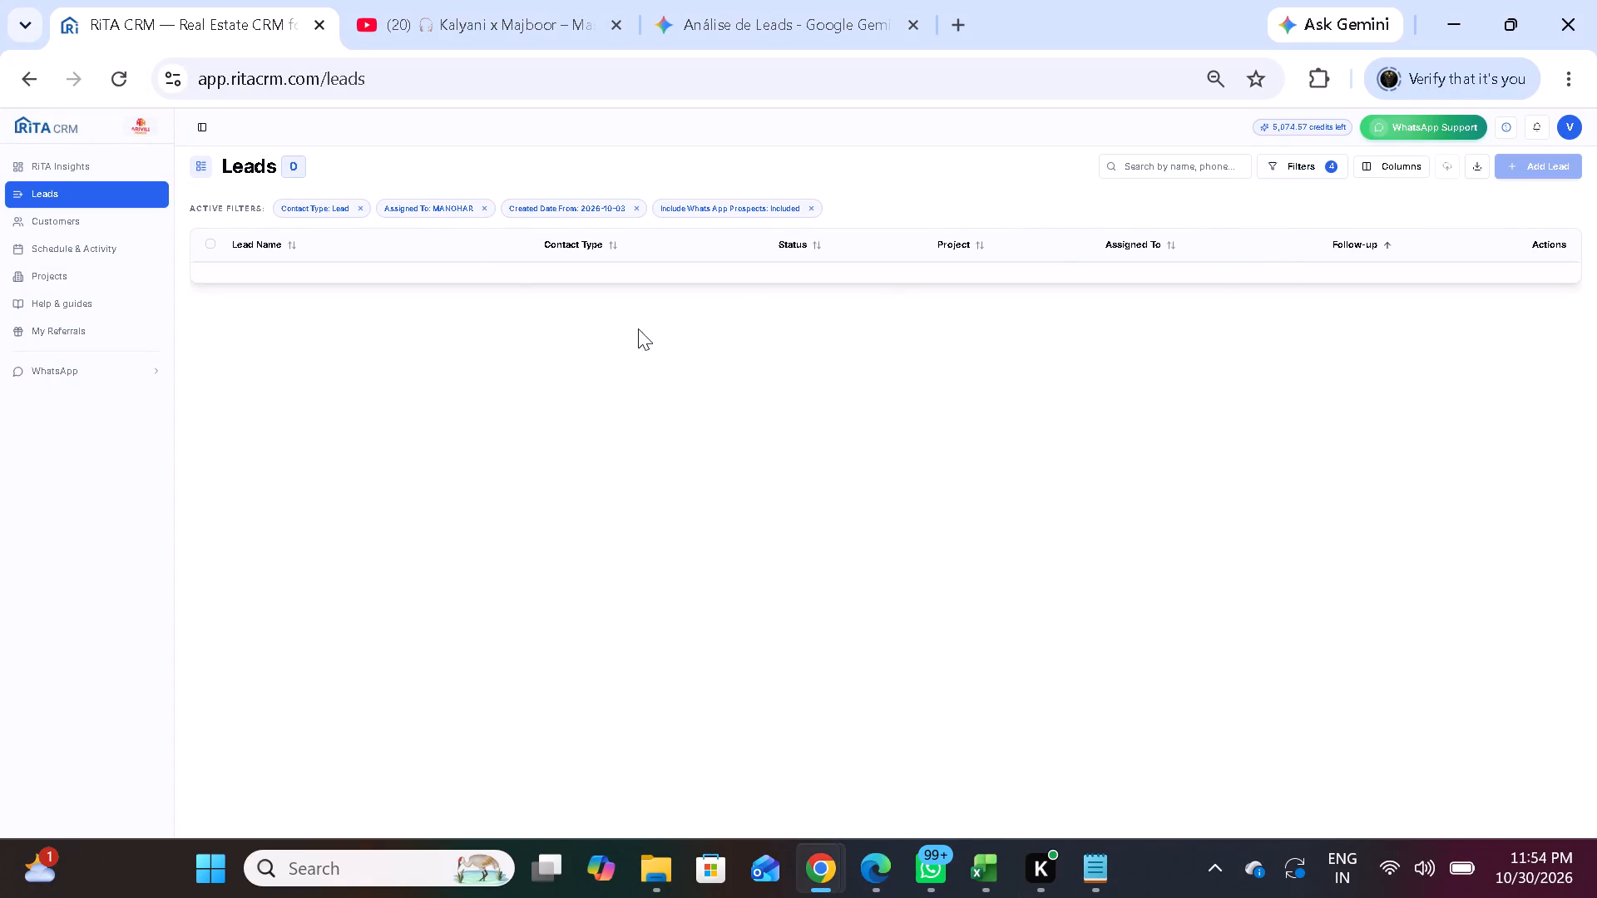
click(487, 210)
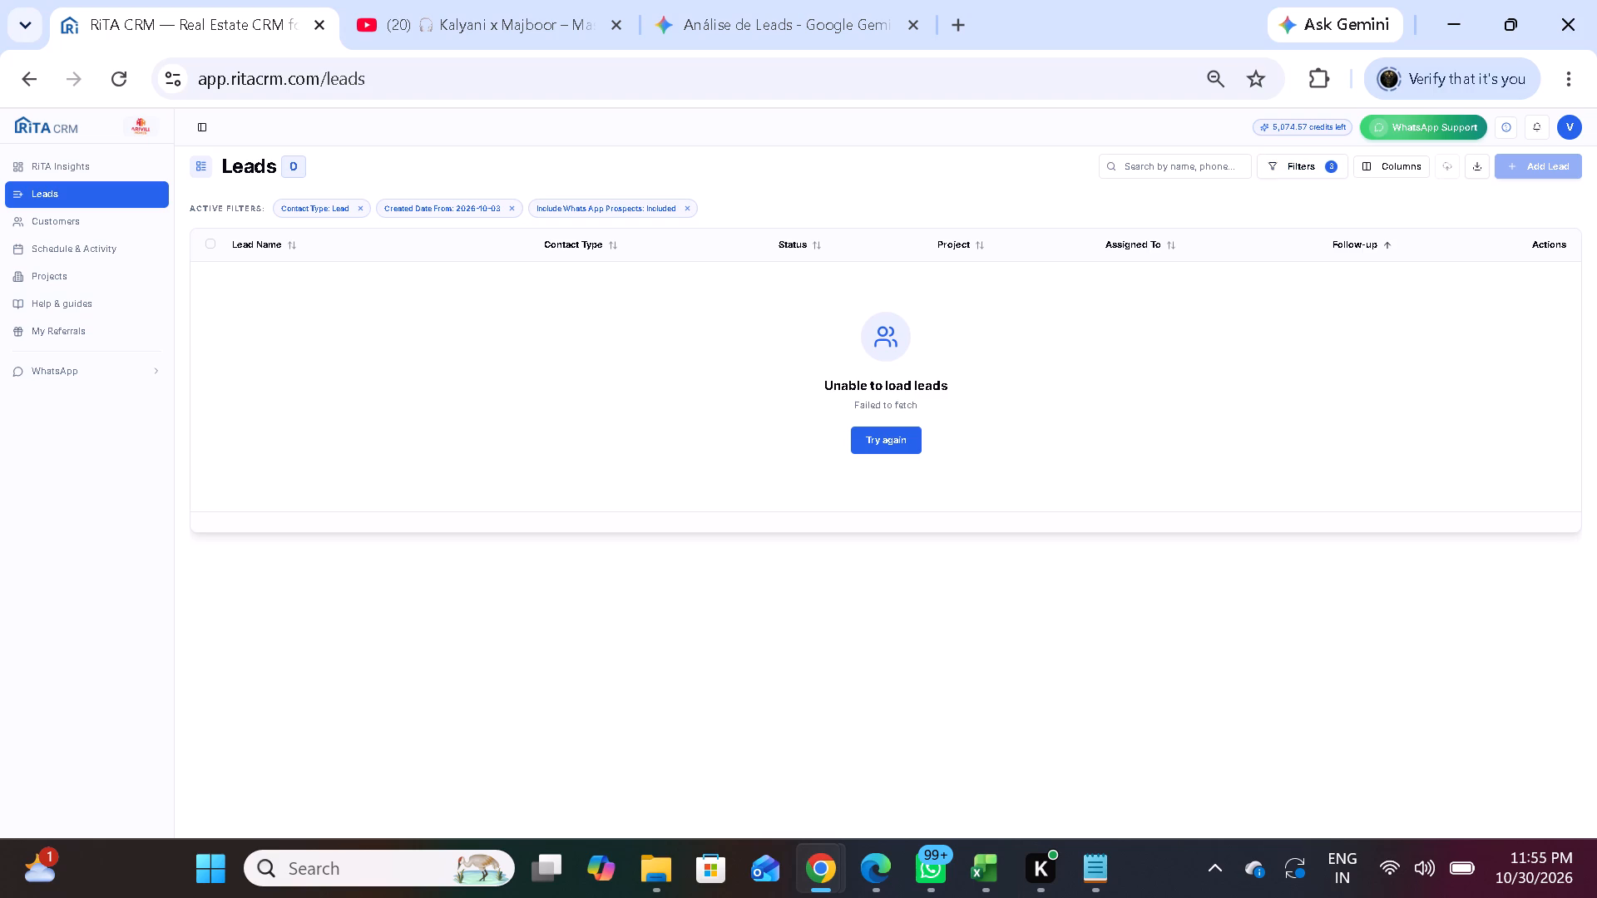
Look at the lead filter options, close them without changes and reload the Leads page.
click(1283, 161)
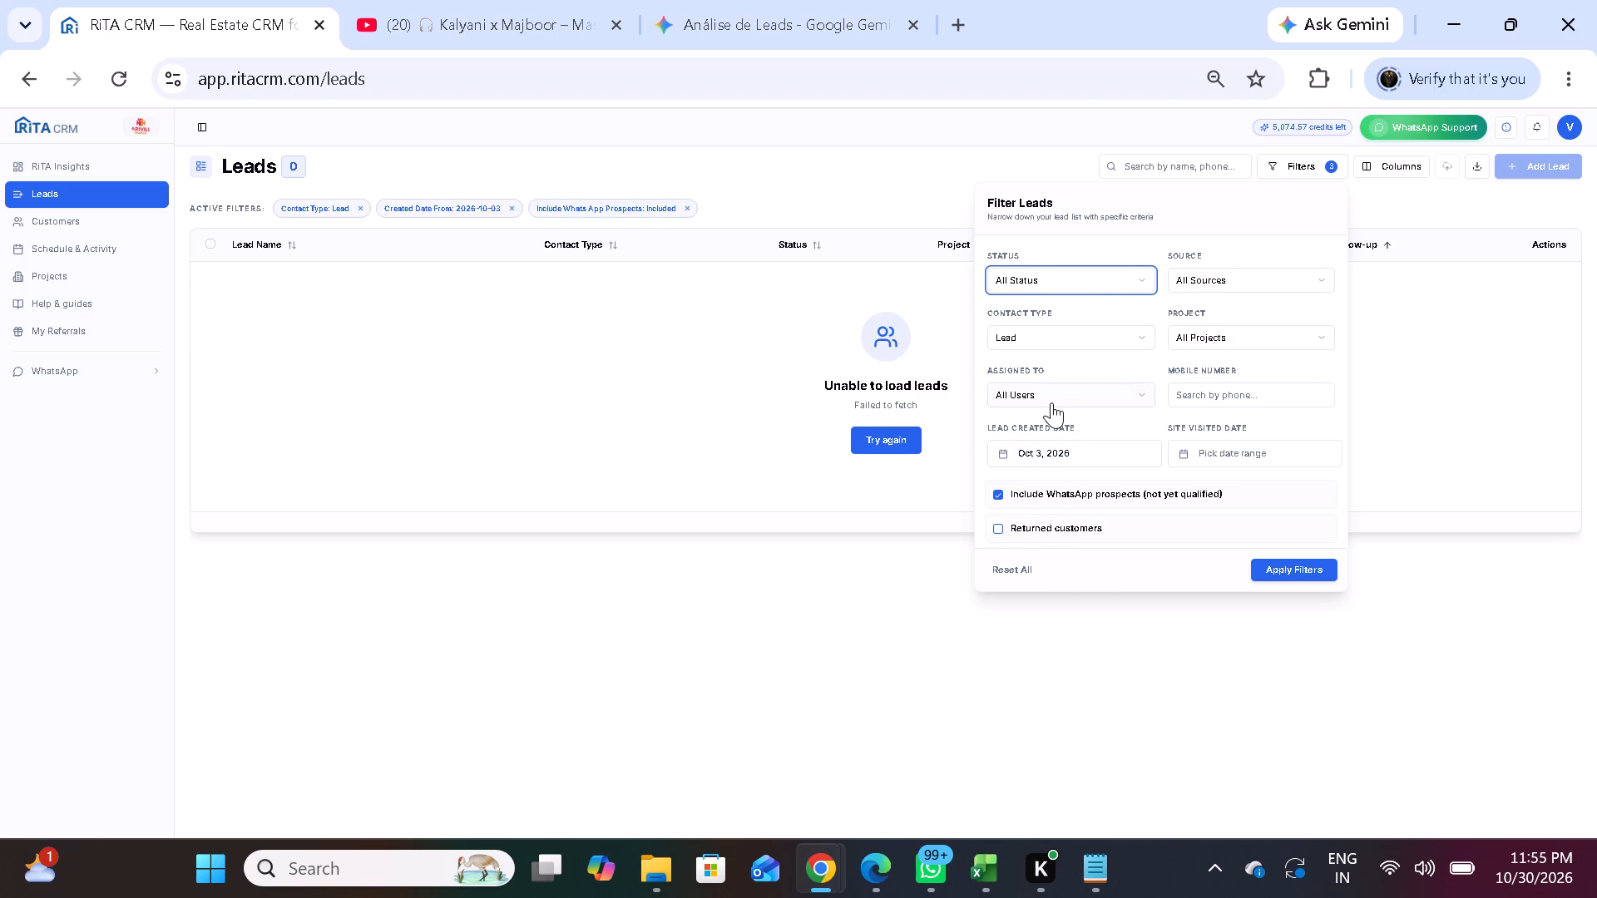
click(443, 378)
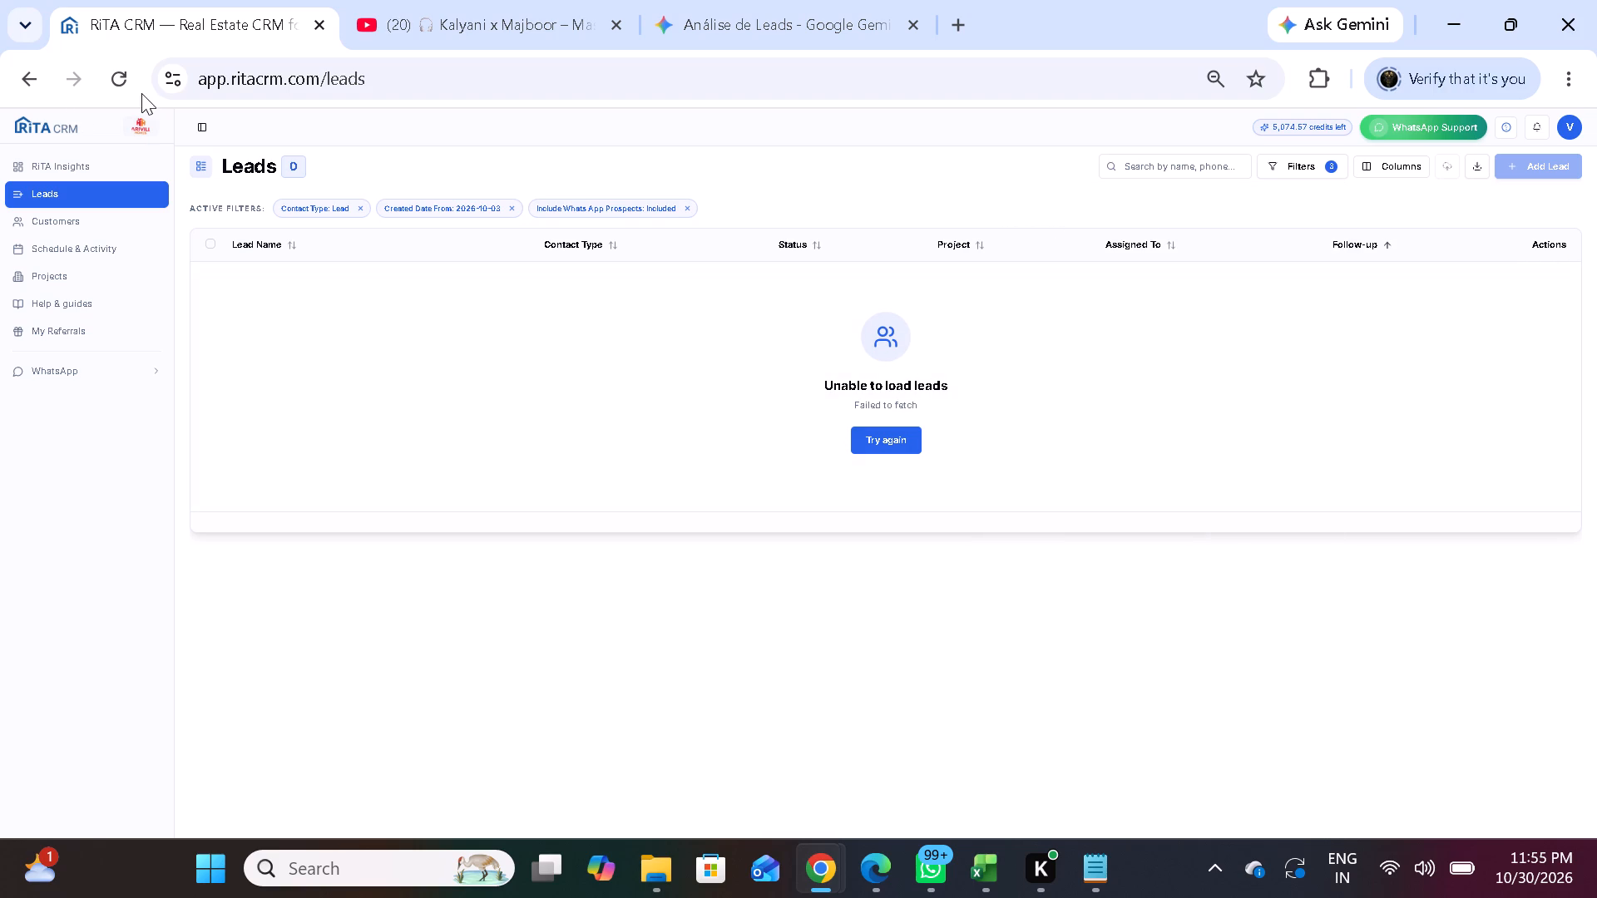
click(114, 72)
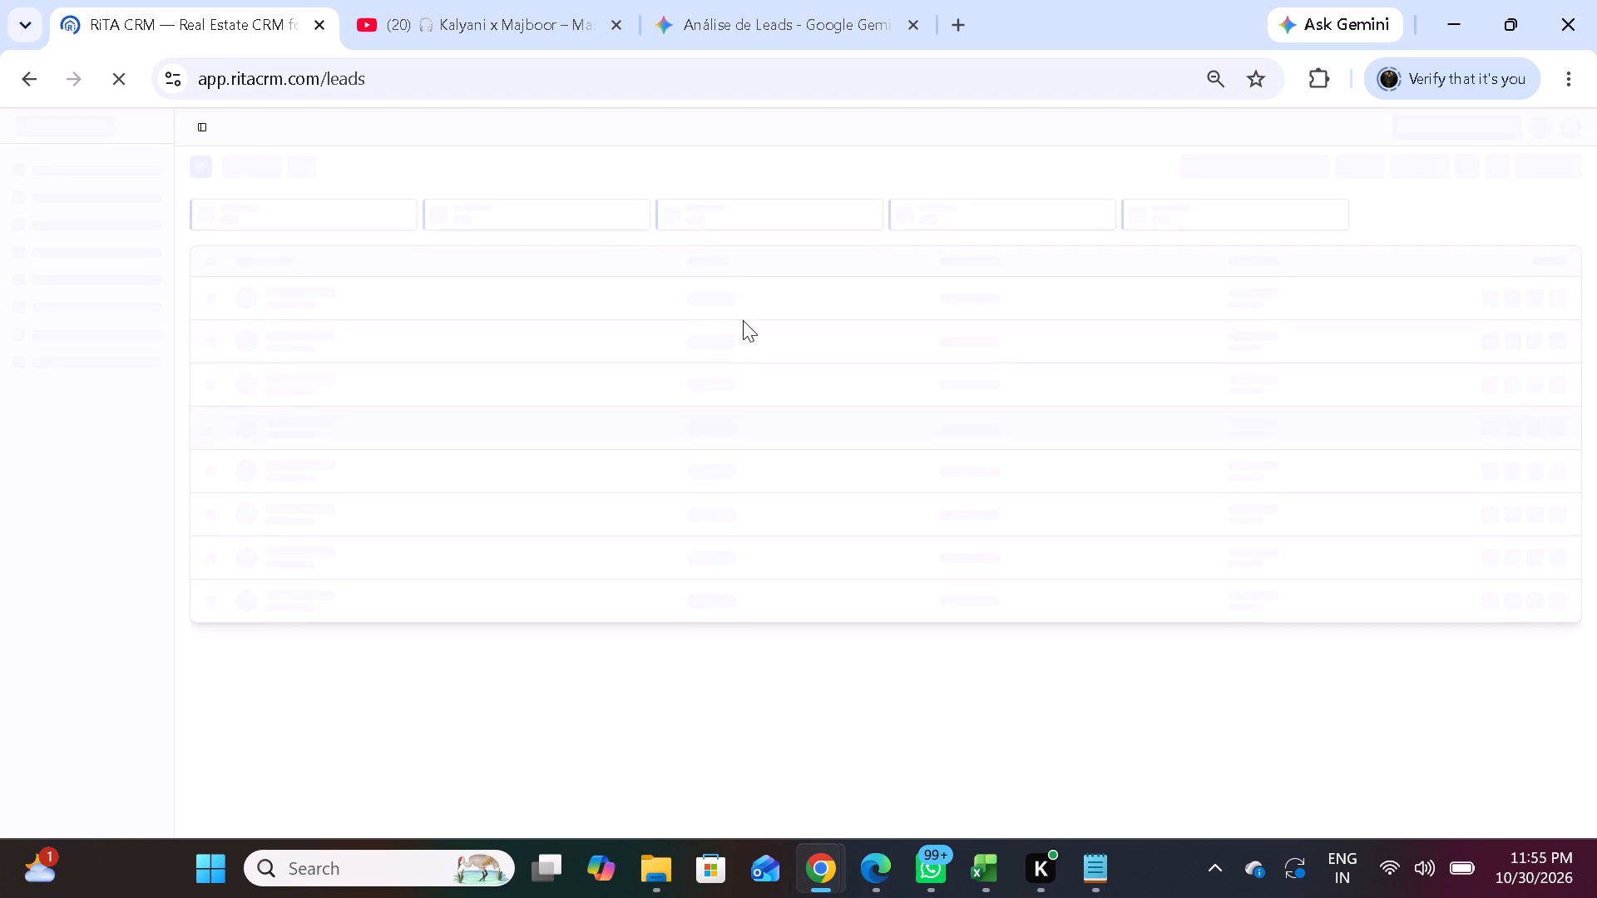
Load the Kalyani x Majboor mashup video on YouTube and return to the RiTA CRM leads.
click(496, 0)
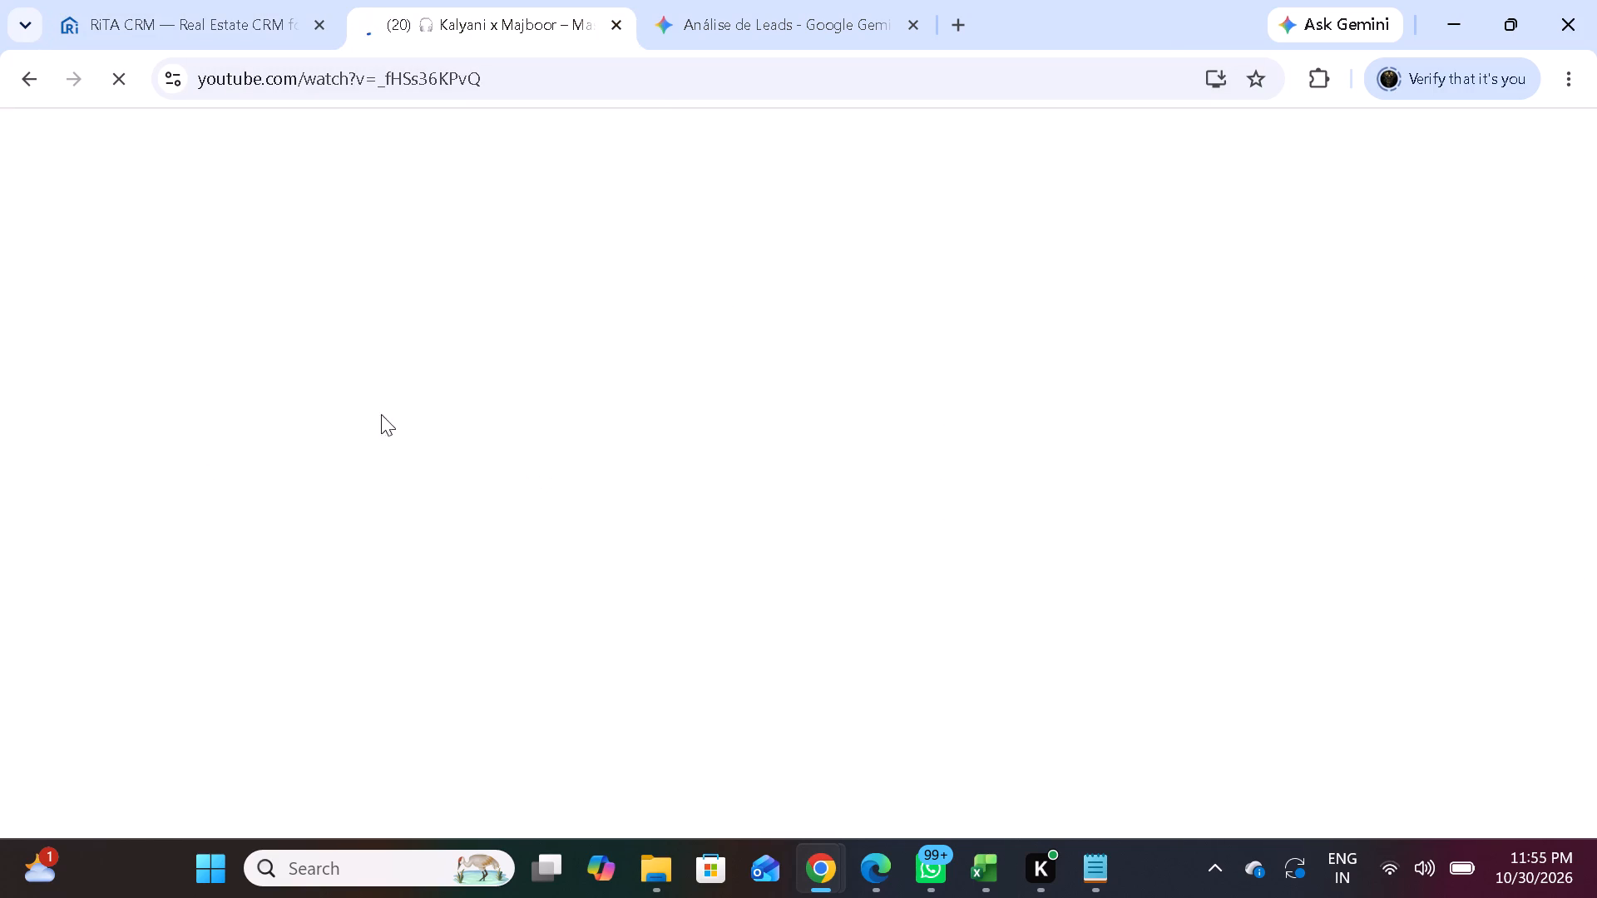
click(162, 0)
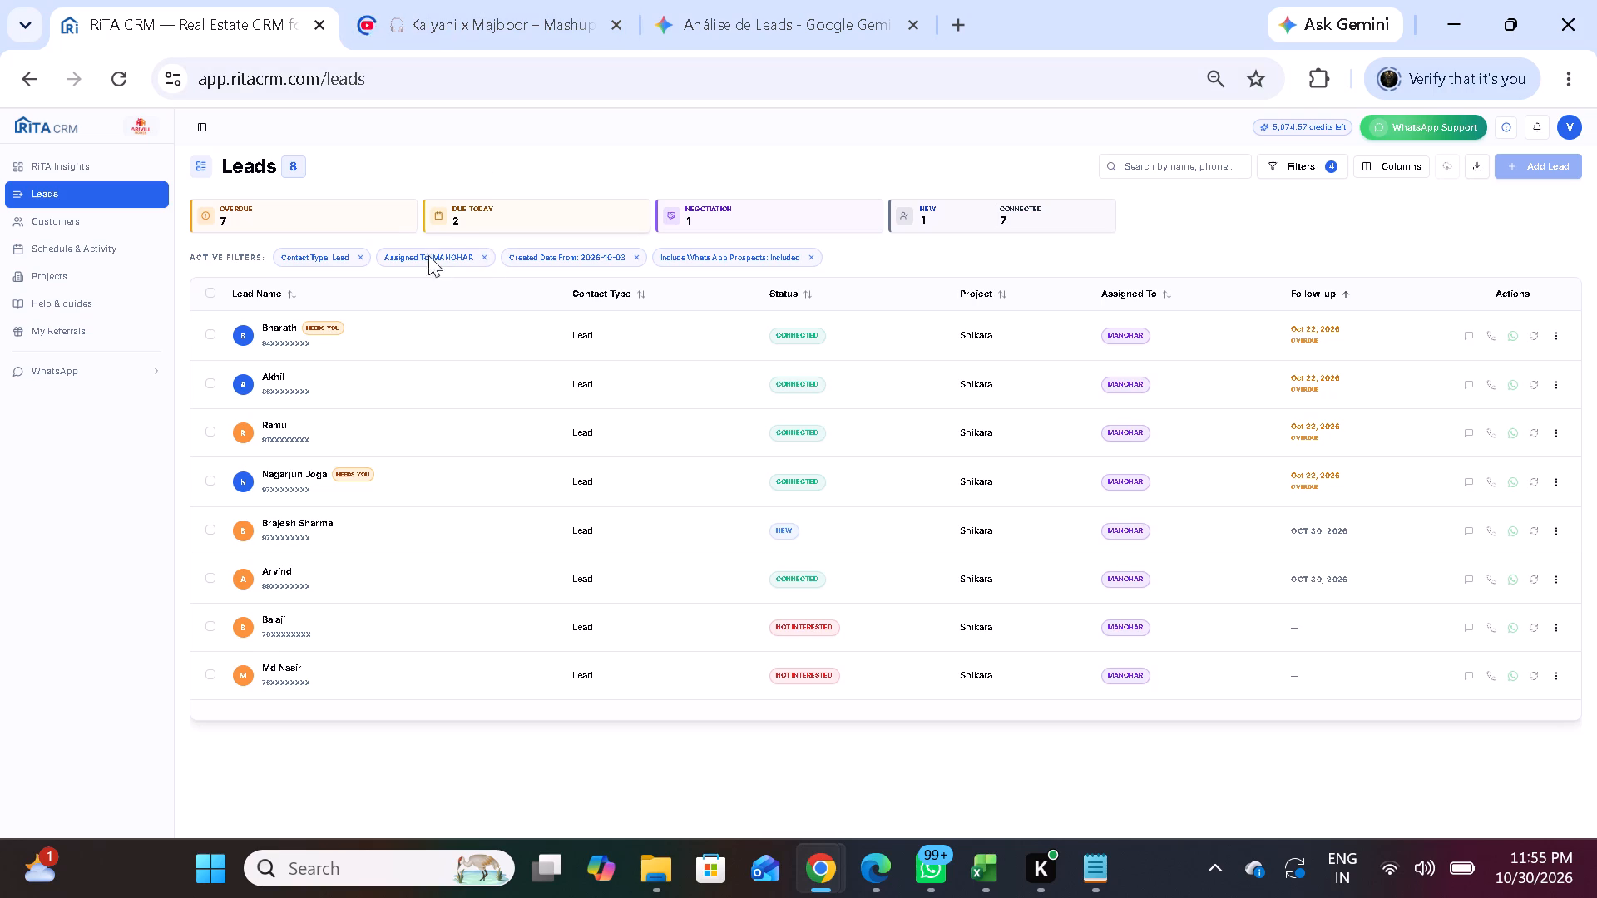
Remove the Assigned To MANOHAR filter and filter the leads by creation date All Time and assignee NIHARIKA.
double_click(482, 257)
click(1289, 167)
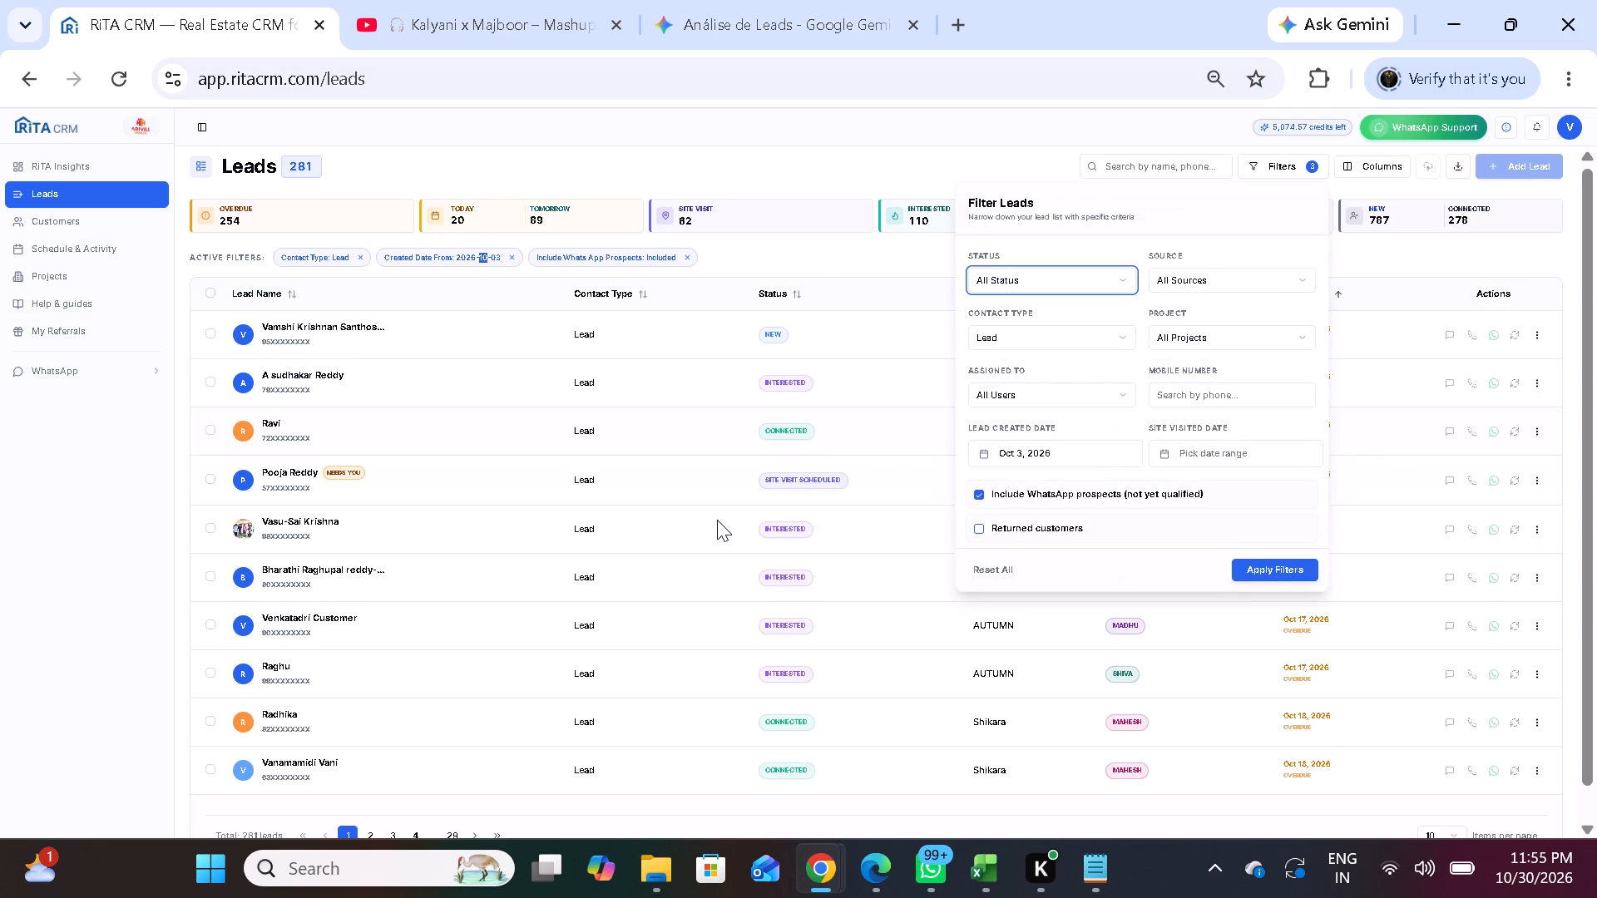
scroll(481, 540, down, 5)
scroll(491, 555, up, 5)
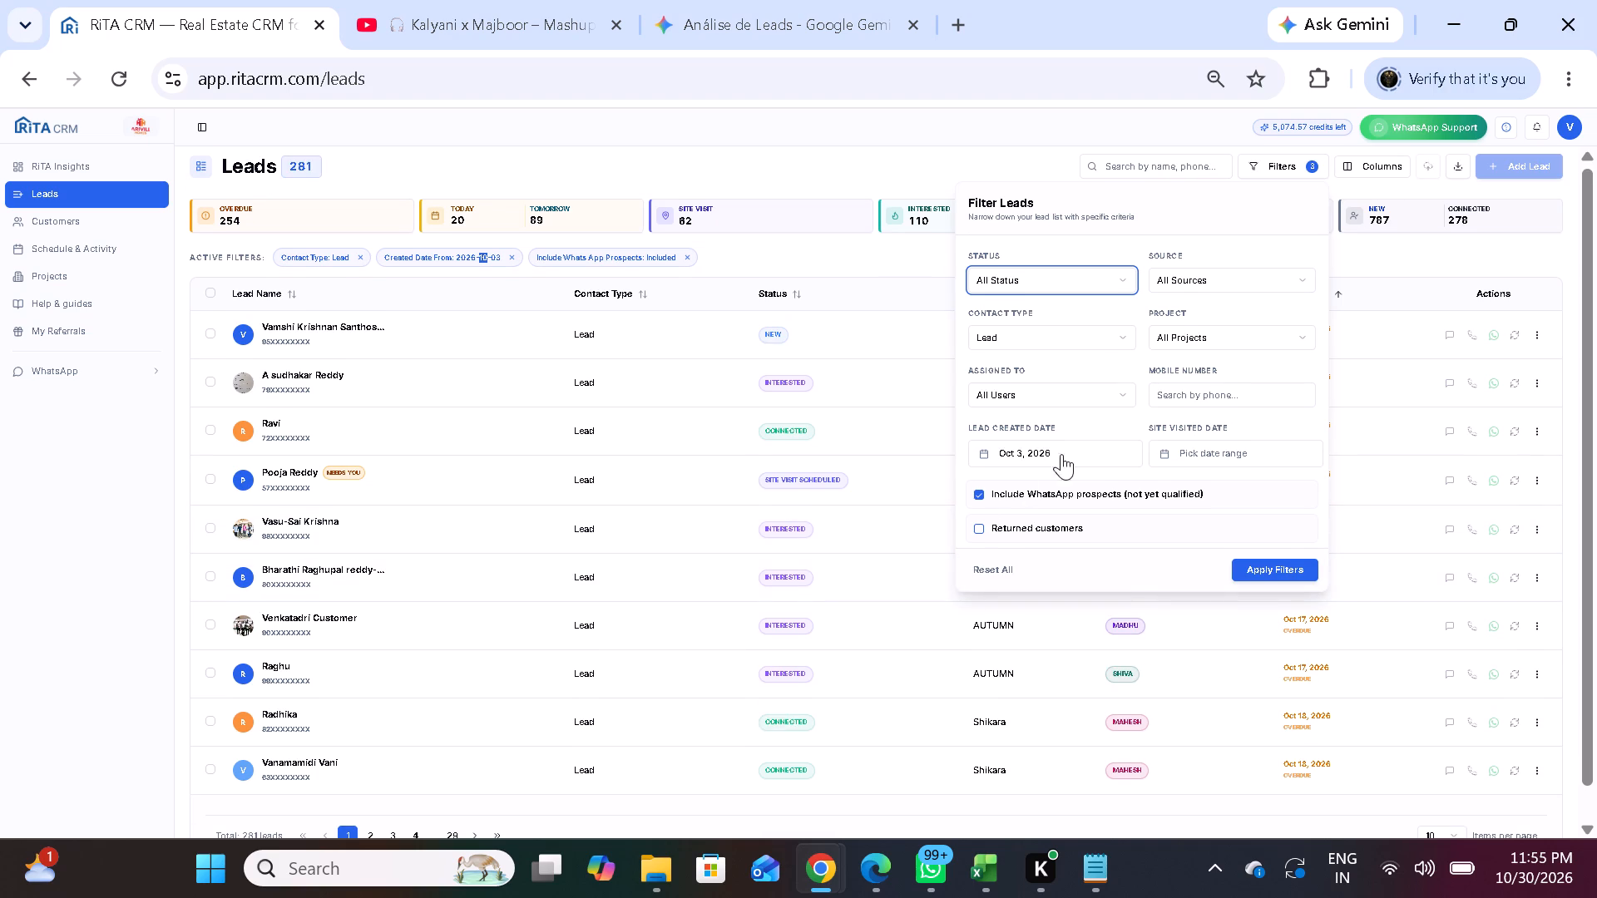
scroll(595, 469, down, 6)
scroll(423, 533, up, 5)
scroll(285, 311, down, 5)
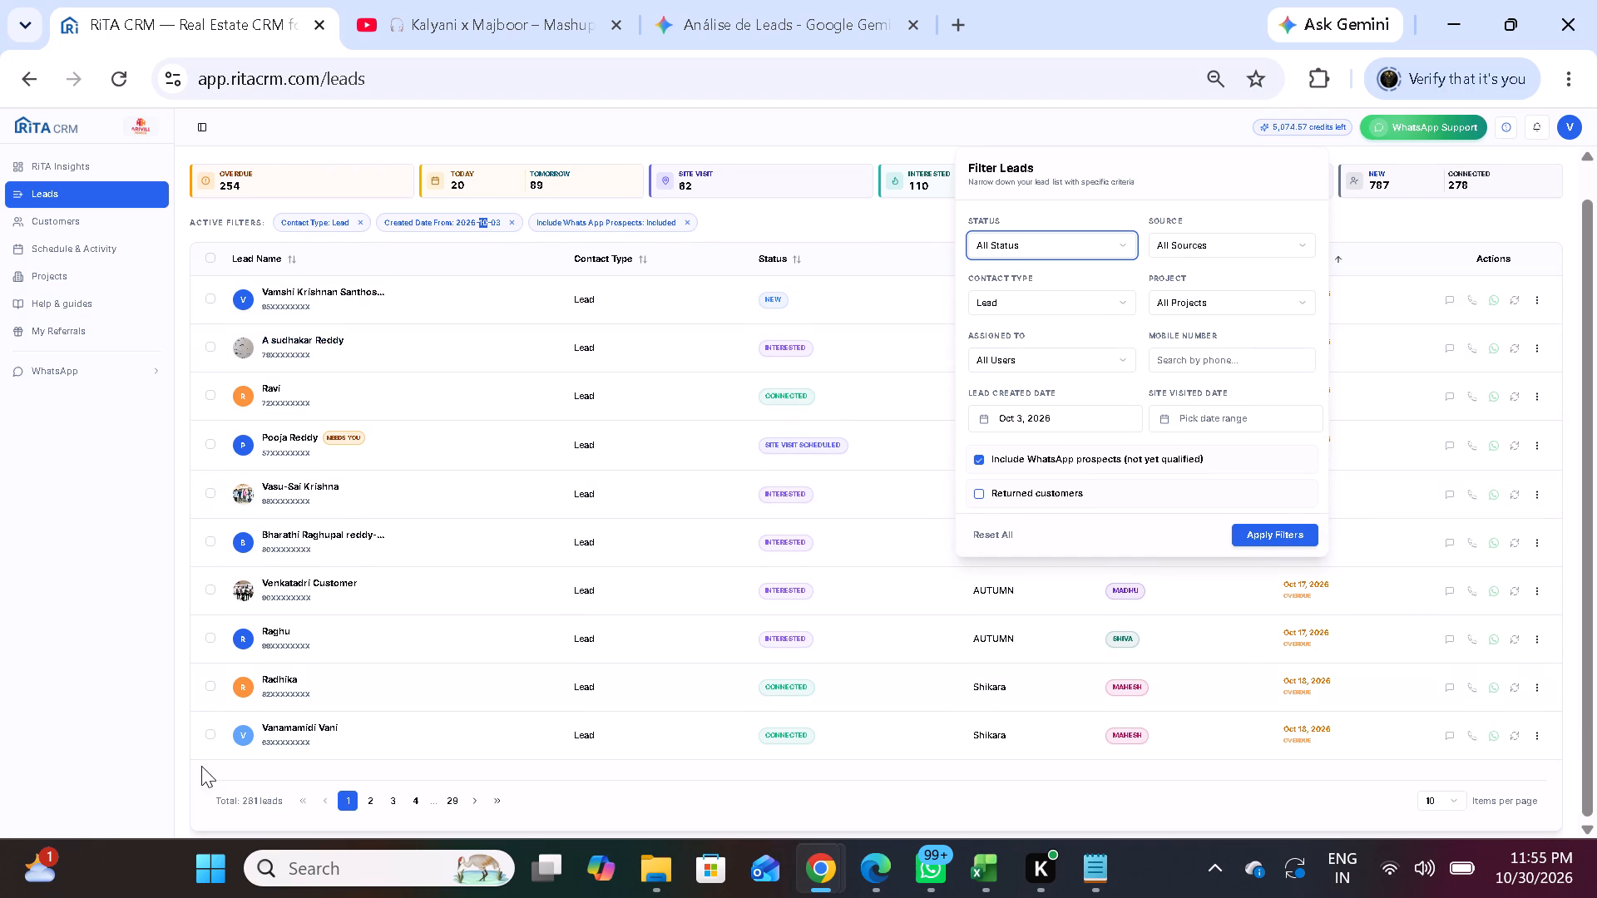
scroll(440, 521, up, 6)
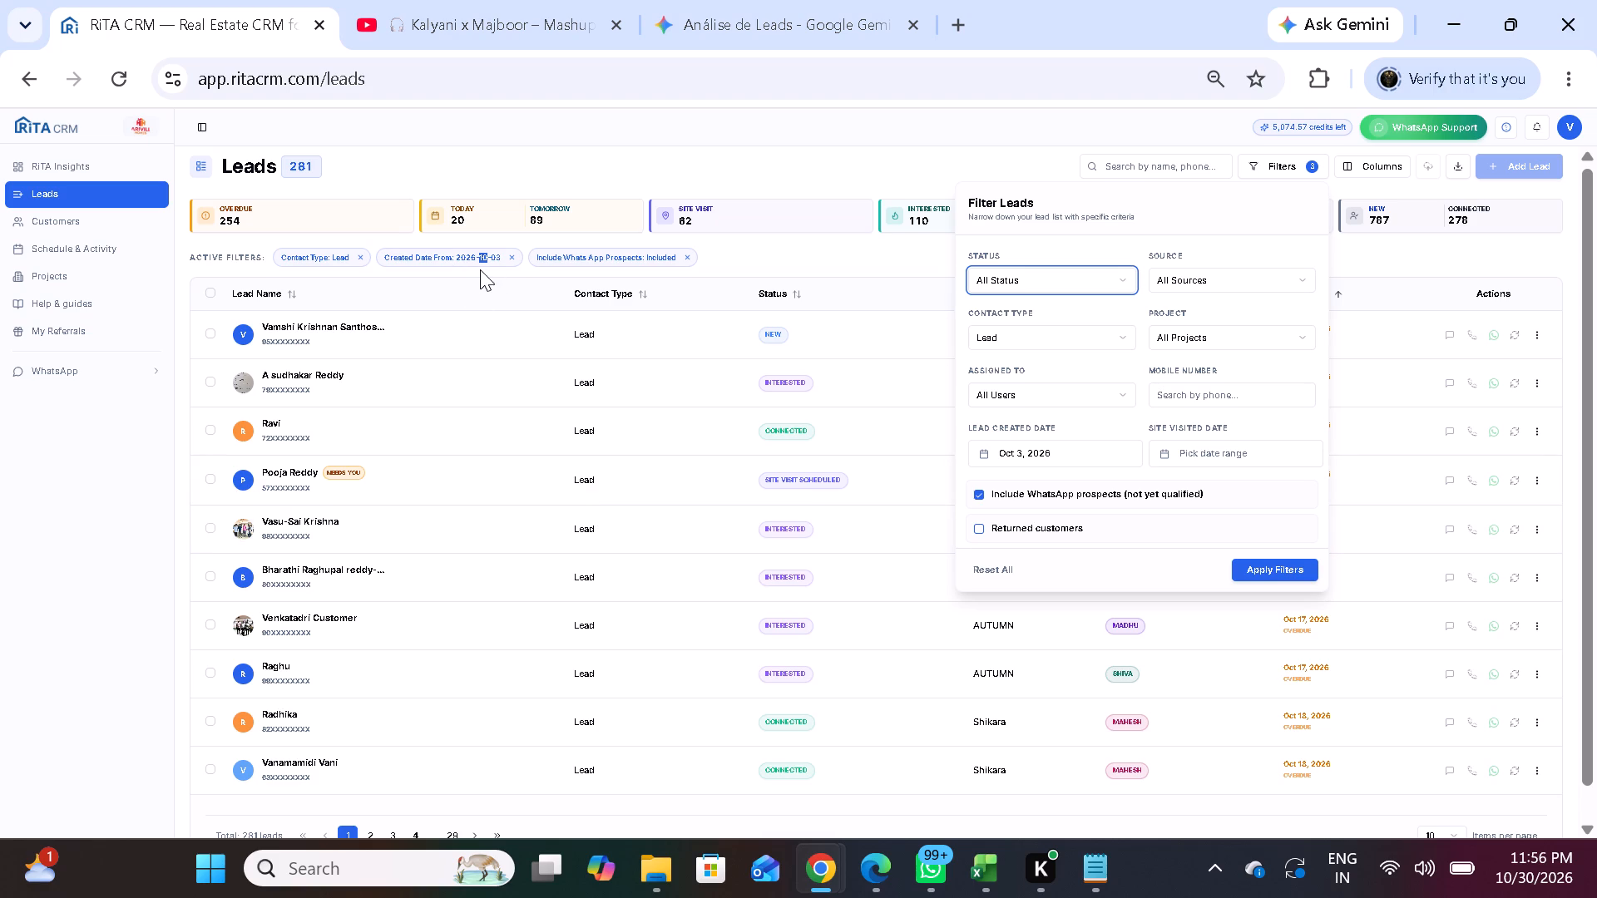
click(1068, 454)
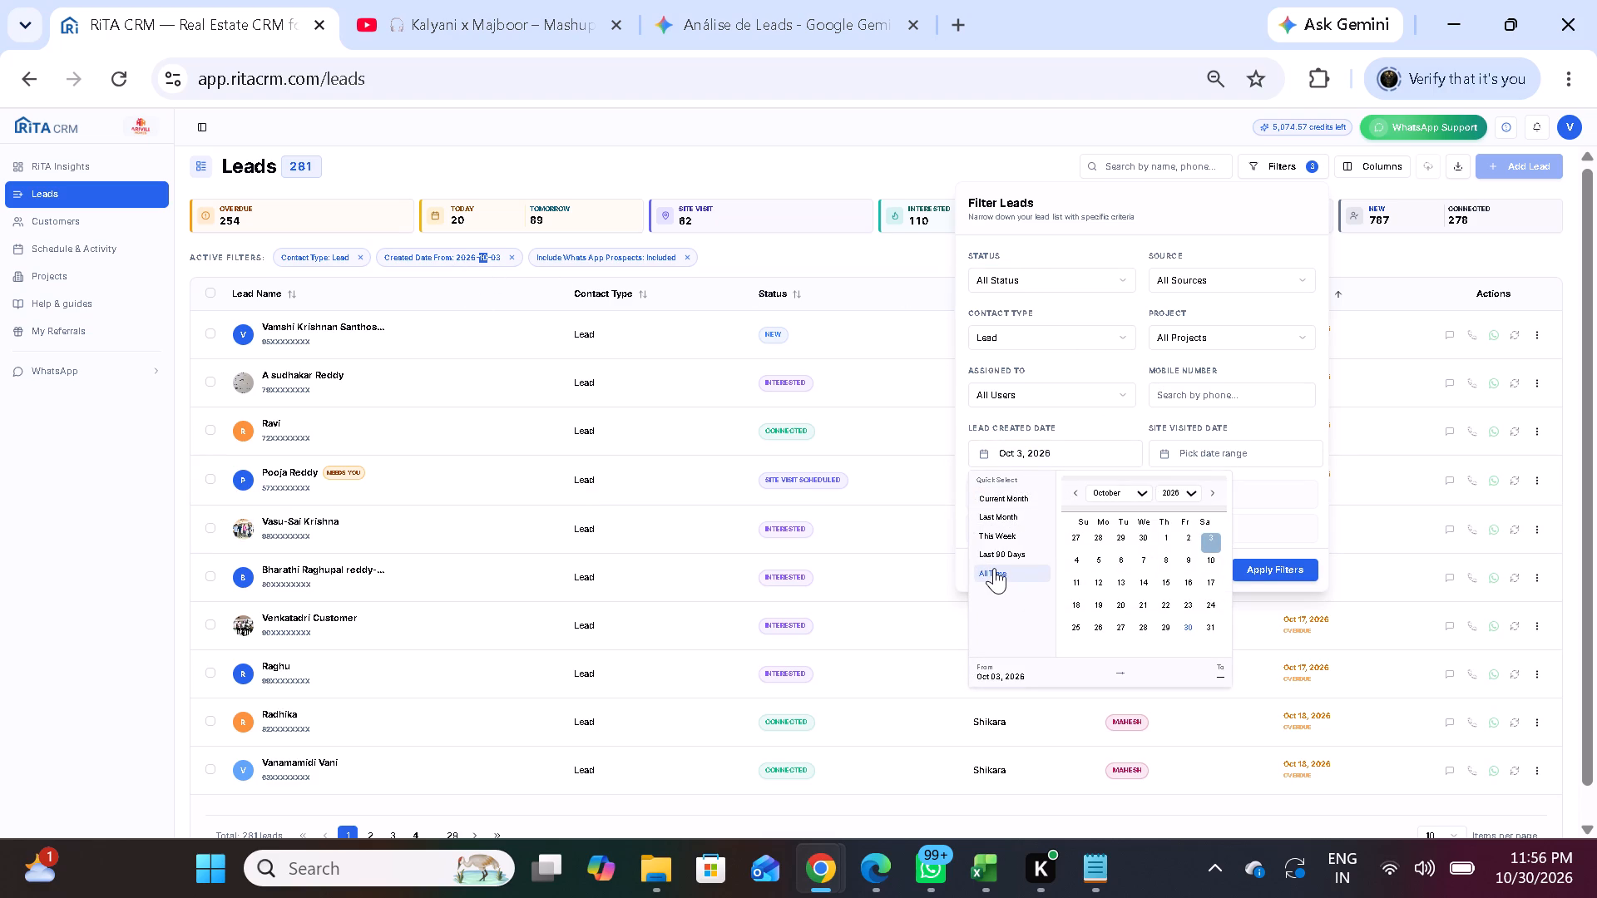
click(994, 568)
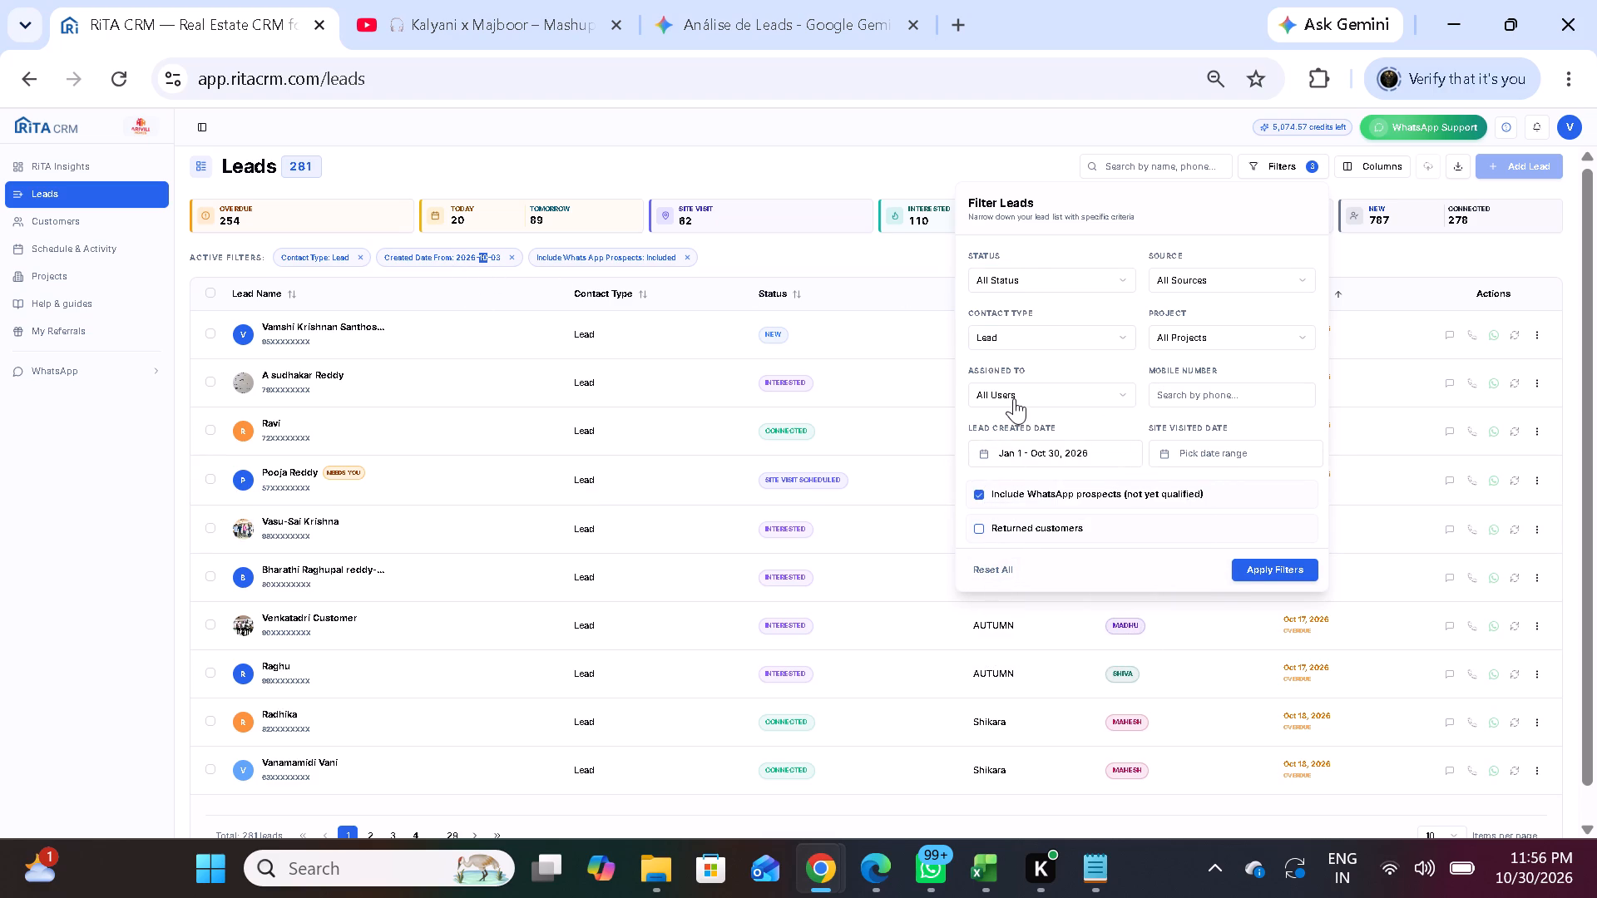
click(1014, 397)
click(1011, 459)
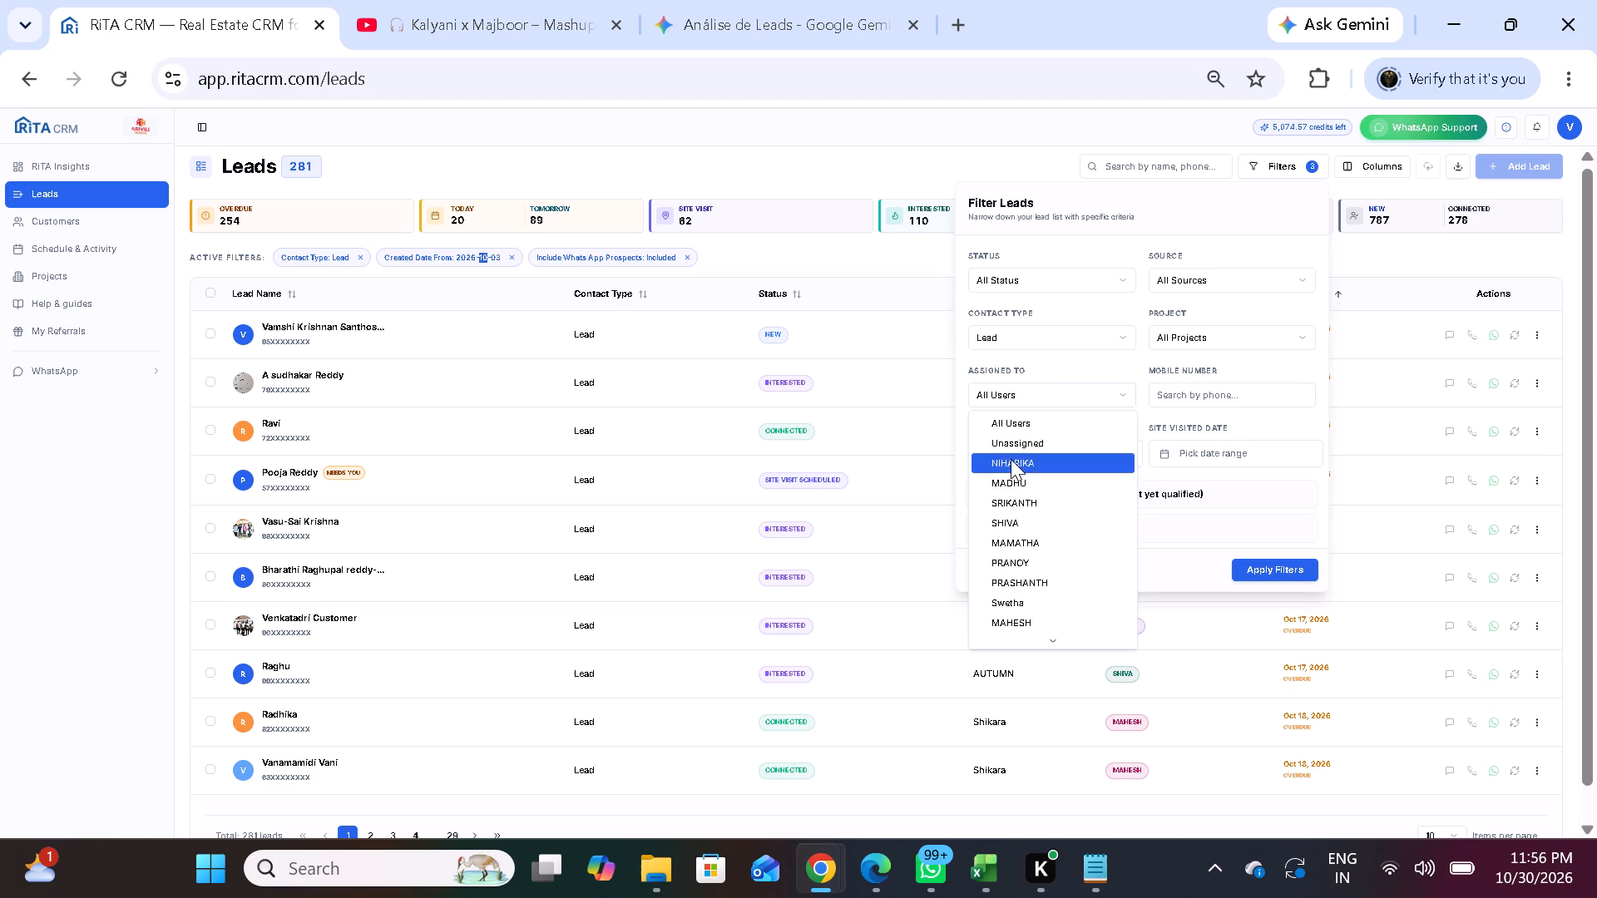
click(1261, 560)
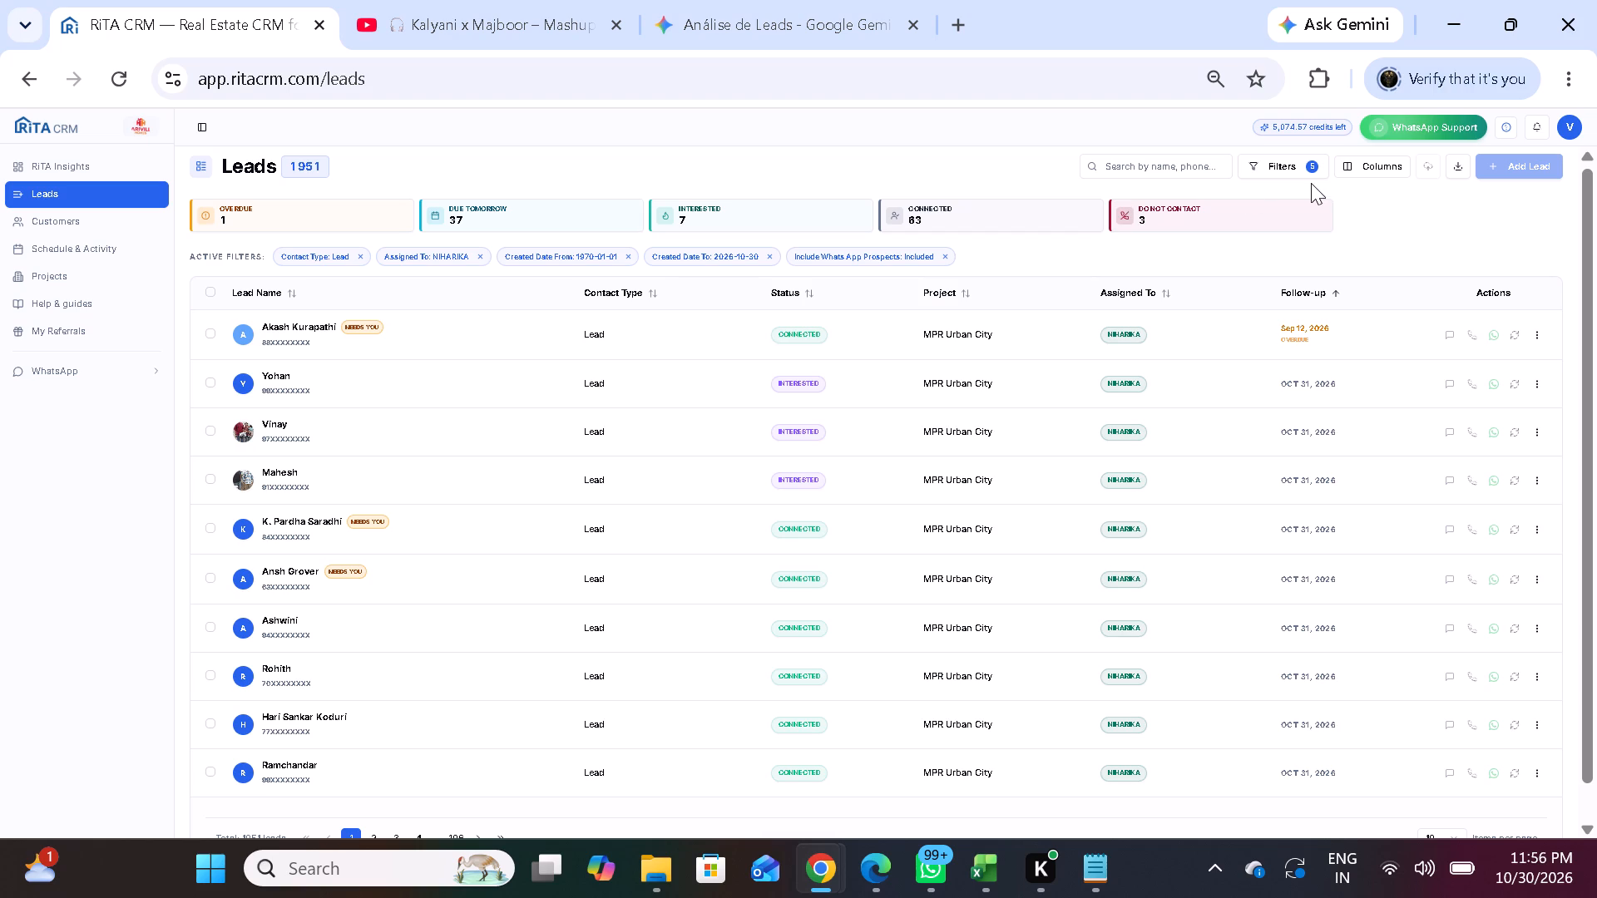
Filter the leads by assignee Swetha and compare her counts with her line in the Notepad note.
click(1288, 160)
click(1085, 403)
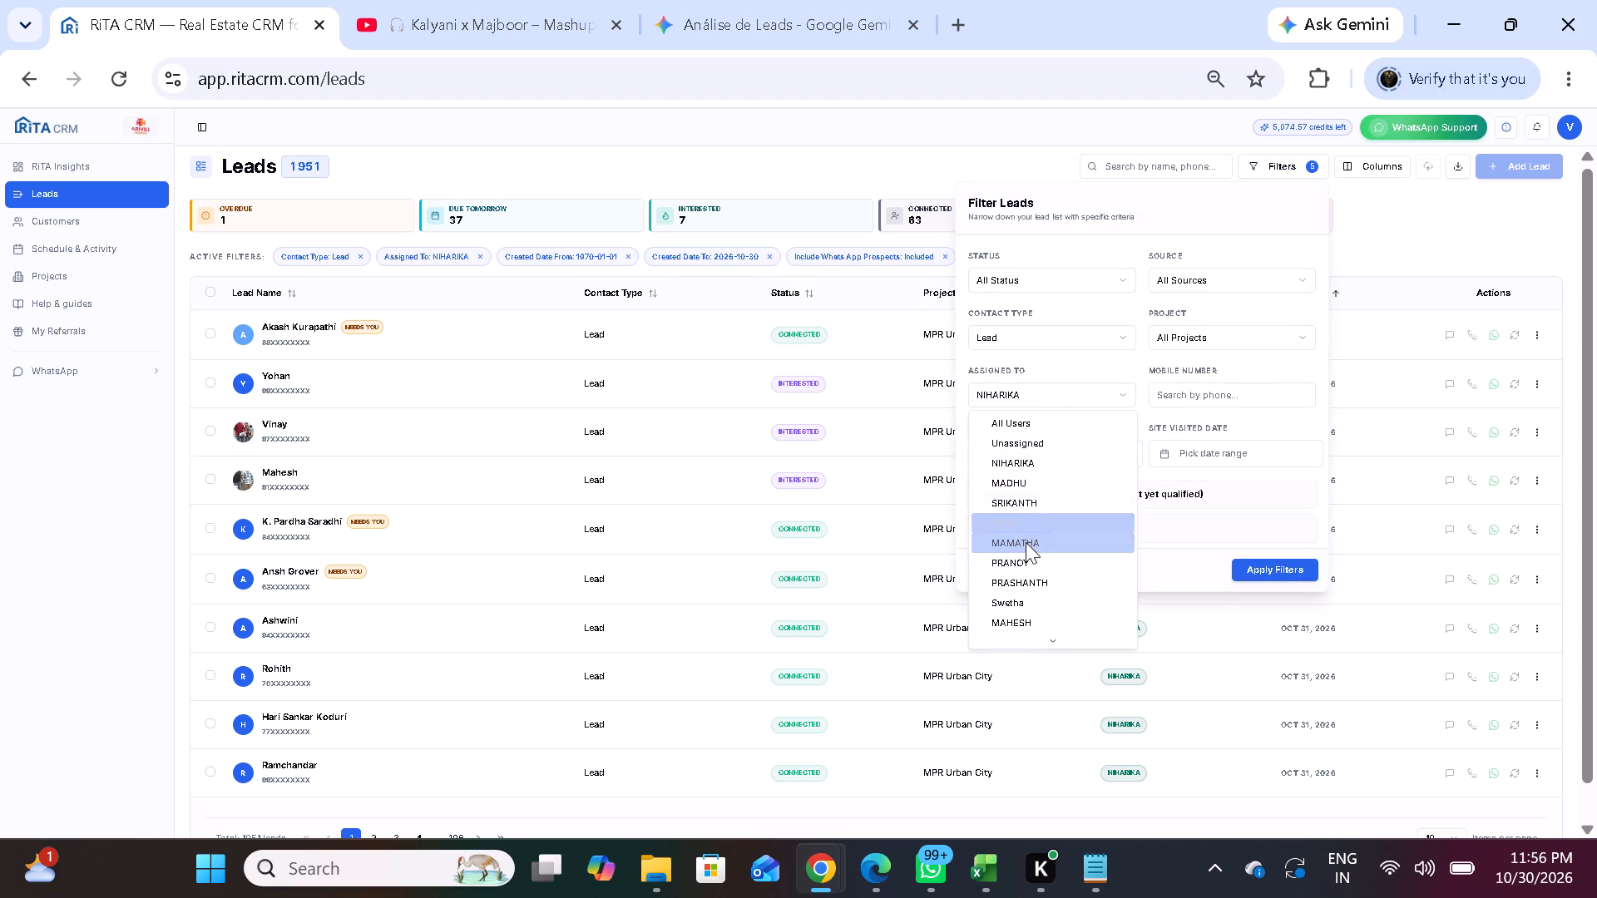
click(1034, 598)
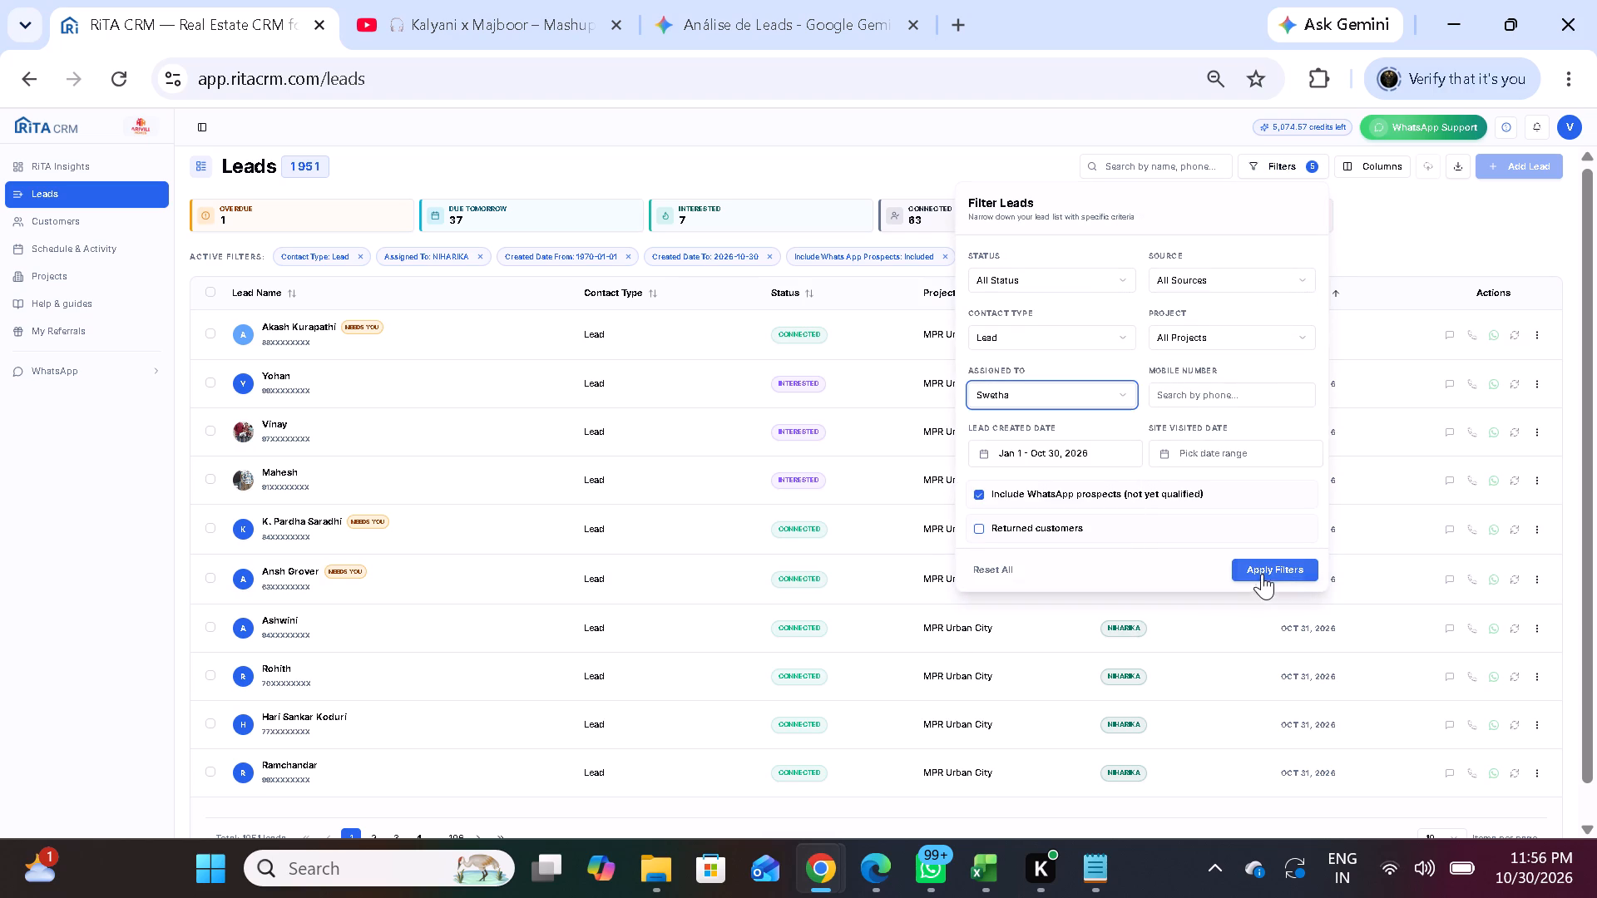
click(1262, 572)
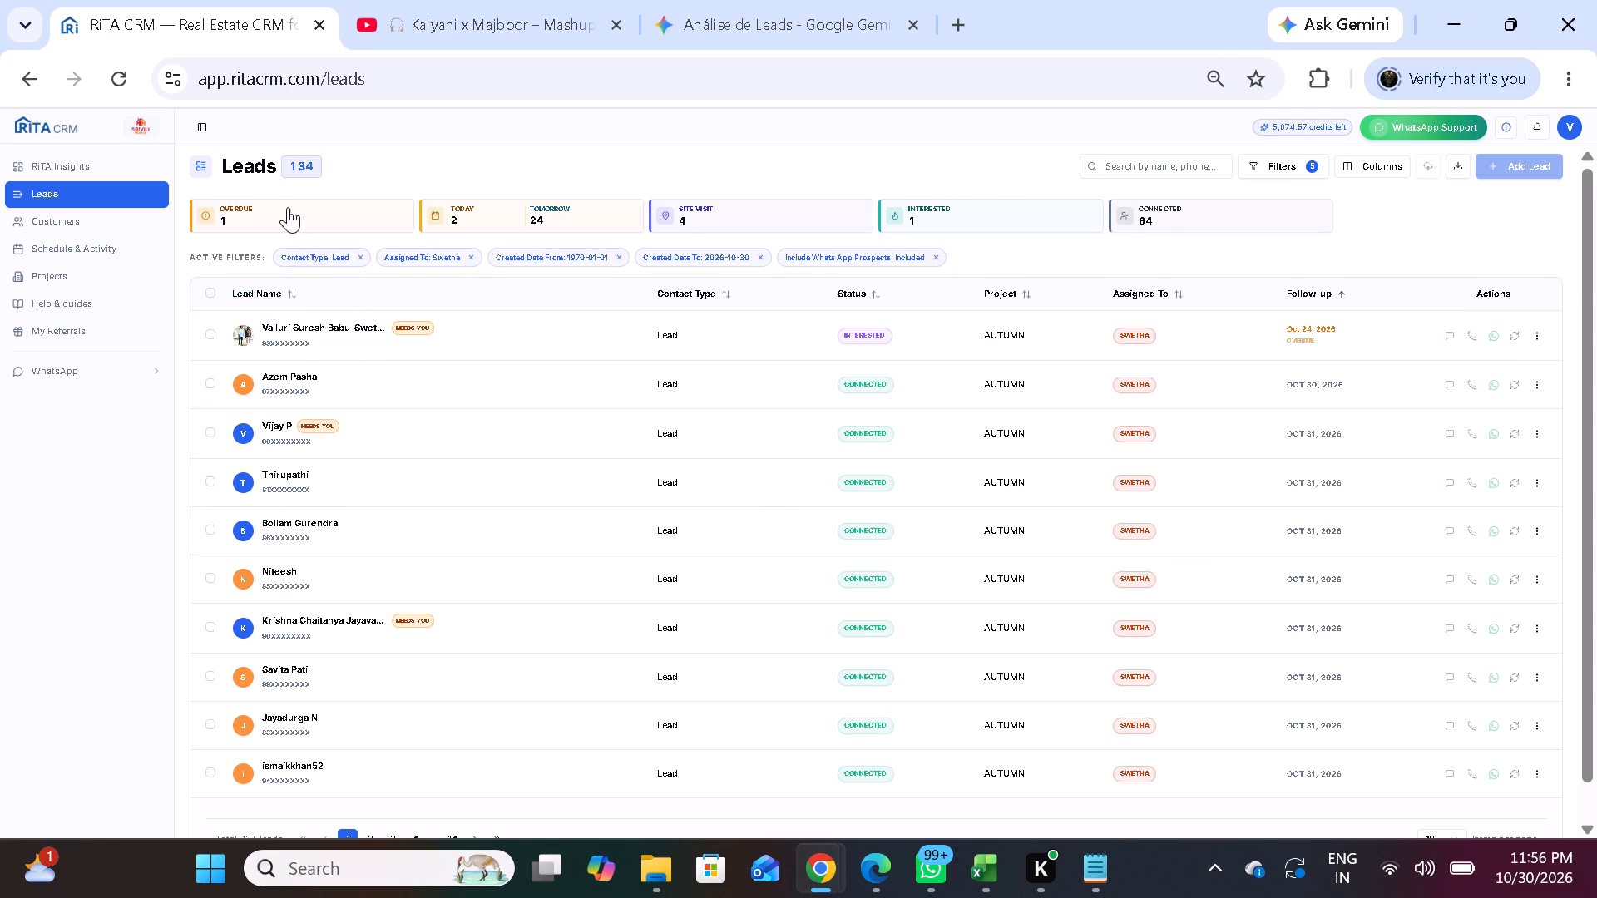
click(1081, 881)
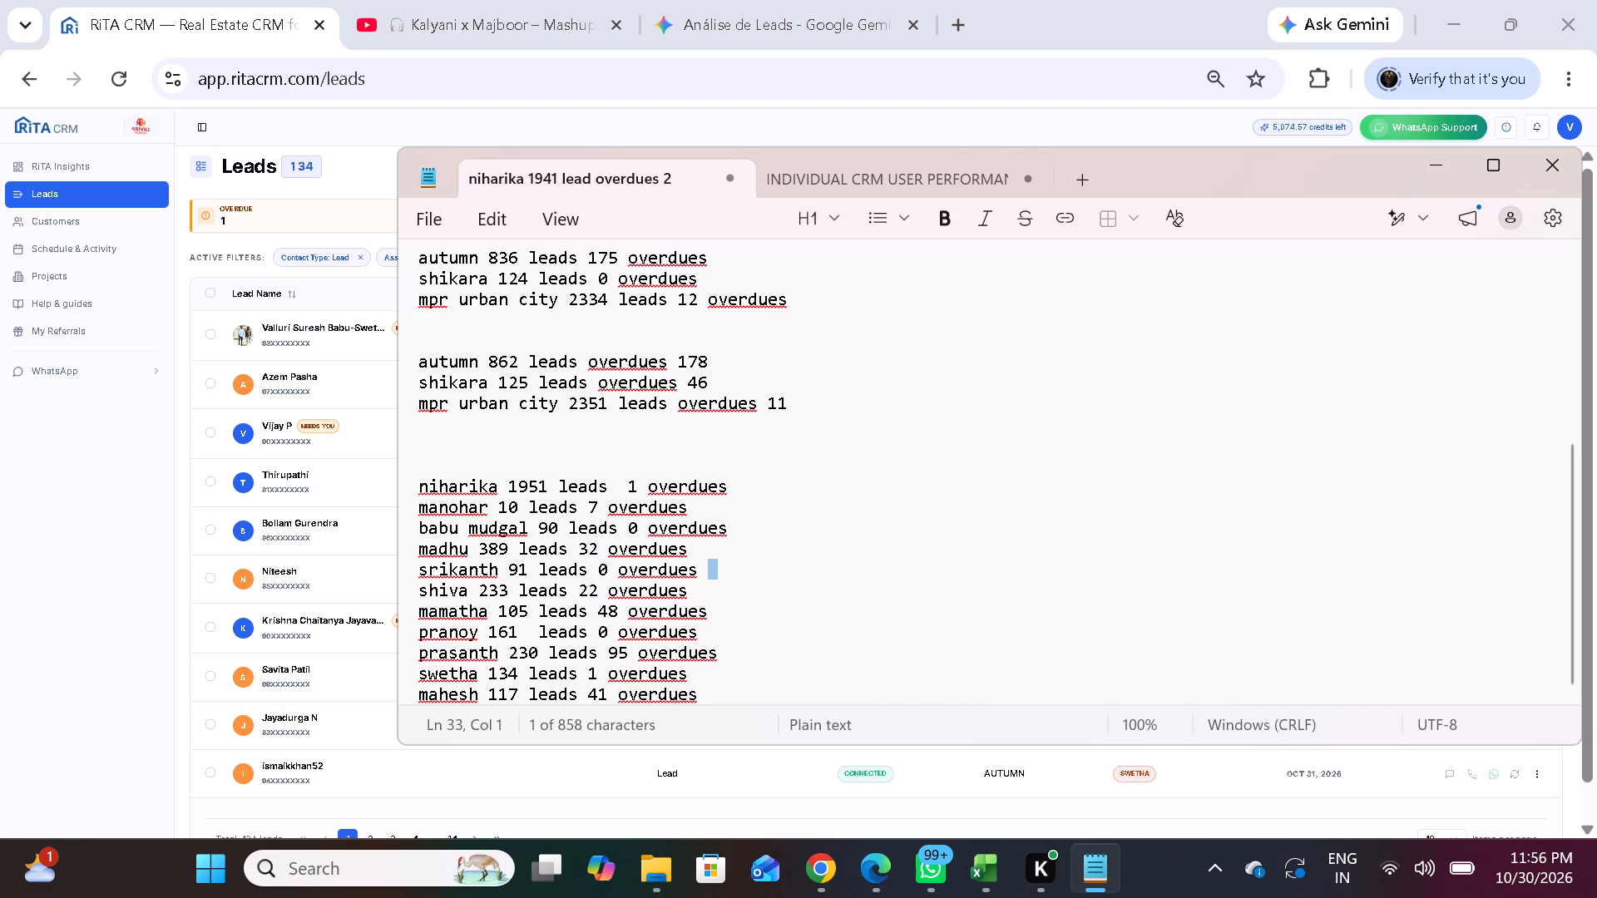
click(1088, 897)
Filter the leads by assignee MAMATHA and narrow them to overdue follow-ups.
click(1266, 175)
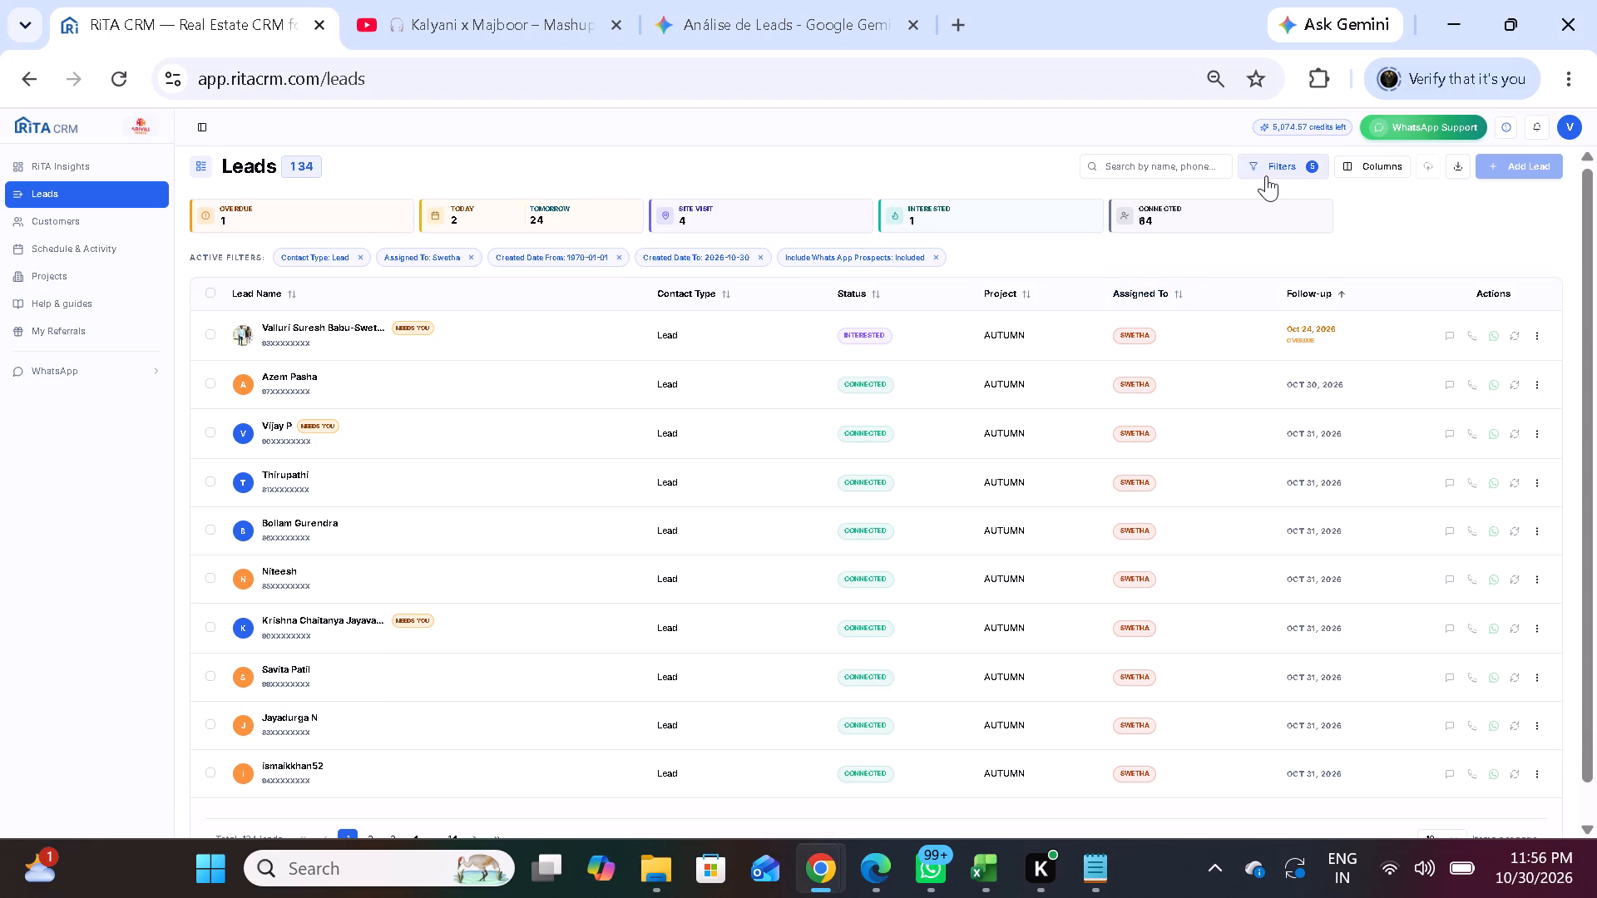
click(1078, 396)
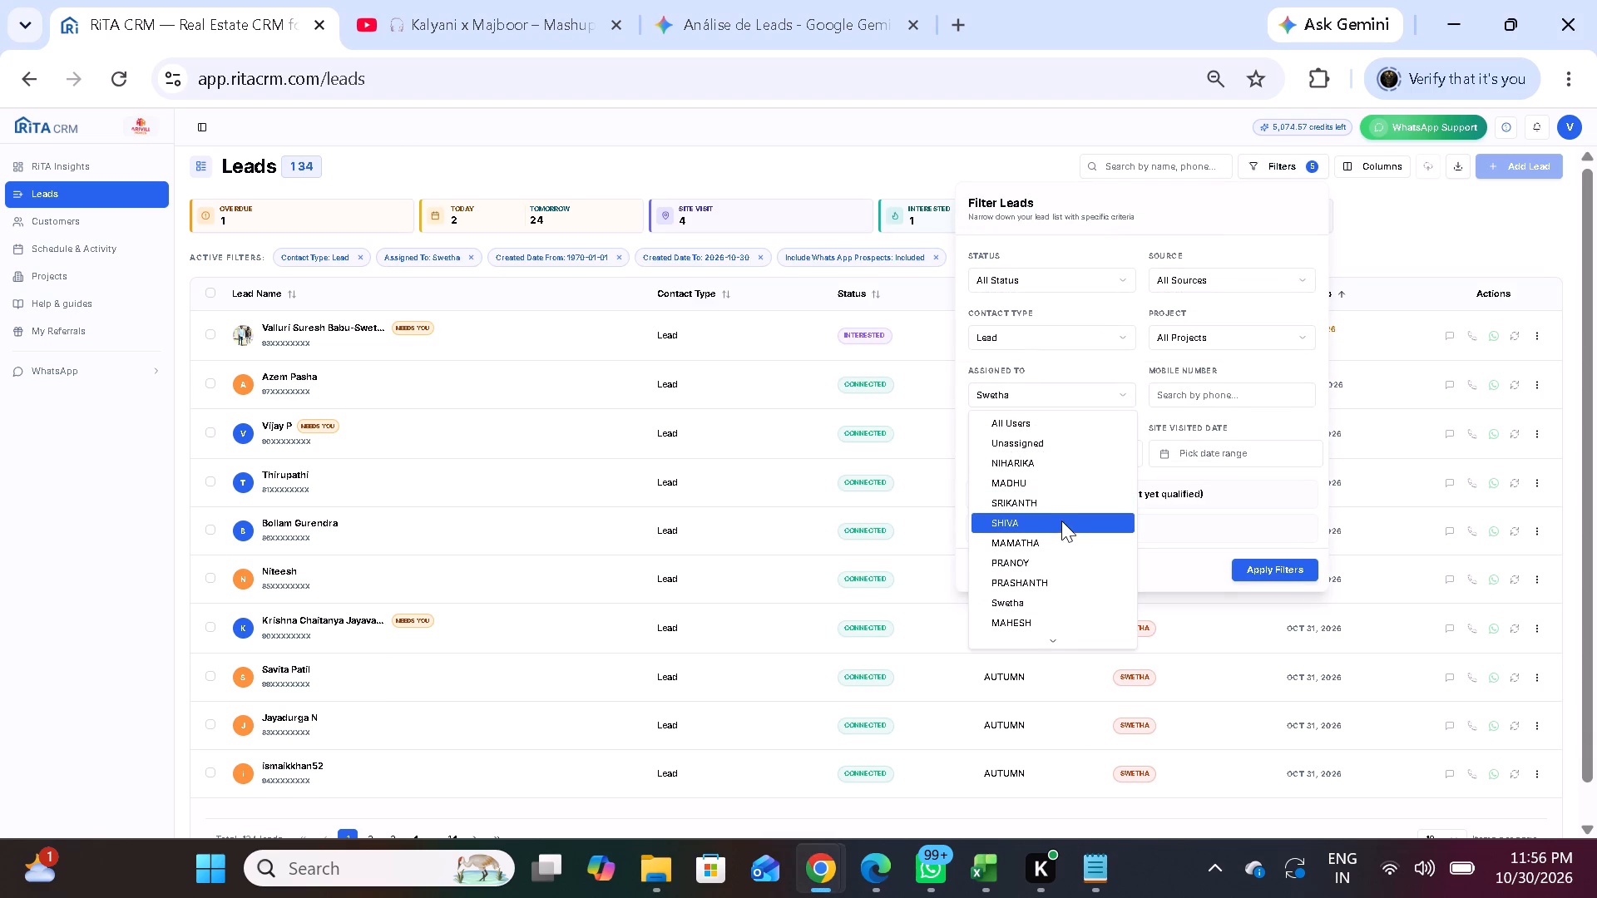
click(1011, 541)
click(1249, 570)
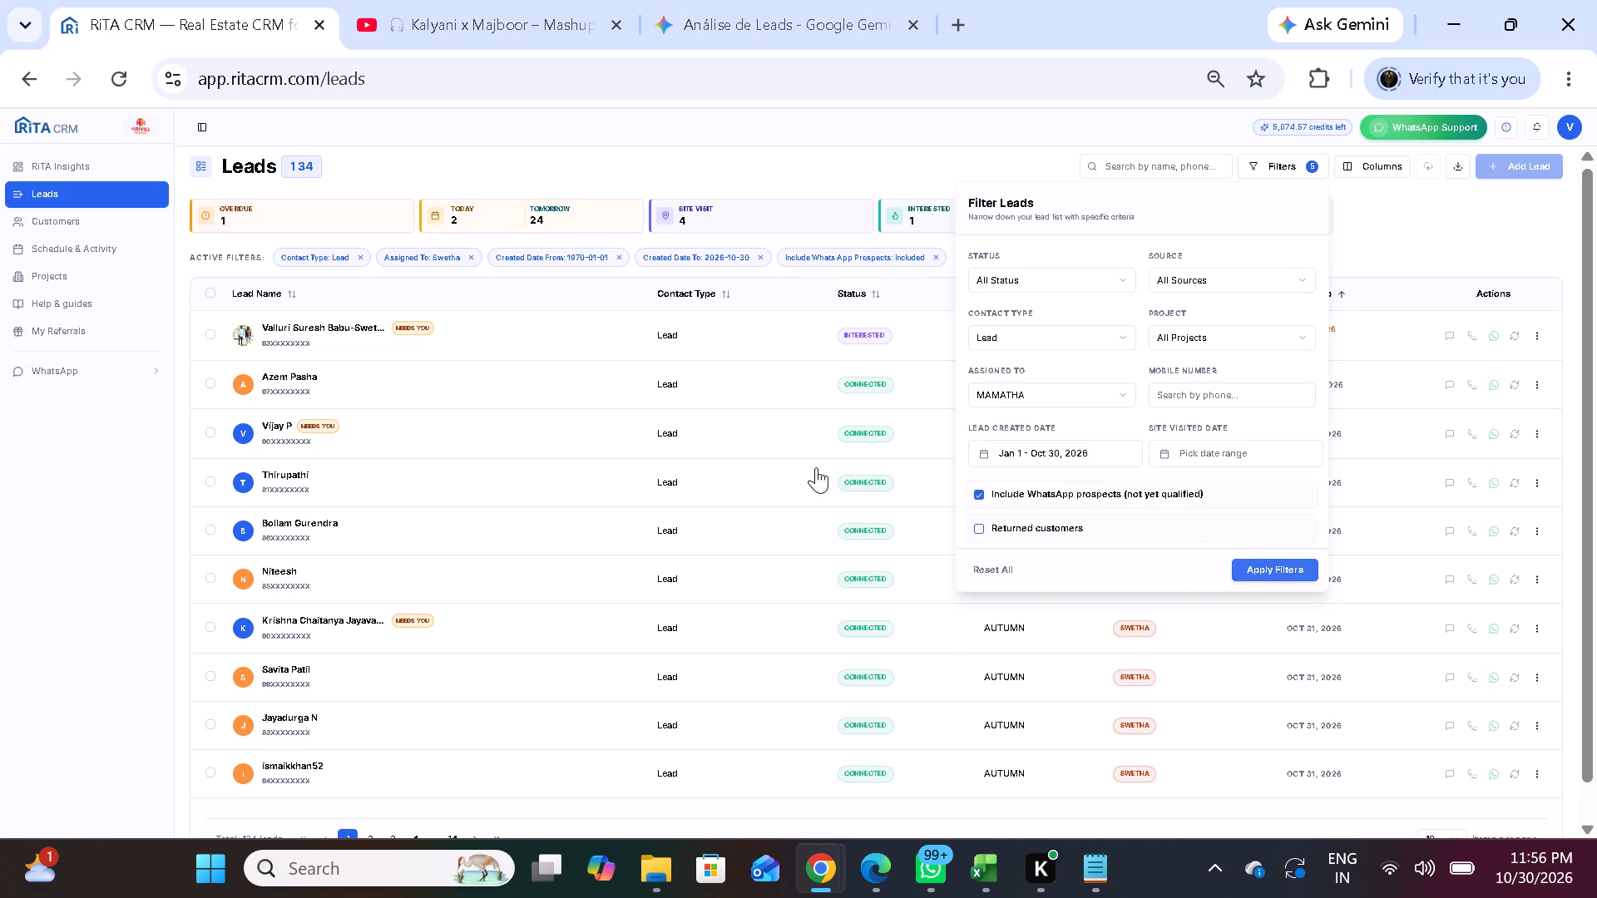
click(1269, 574)
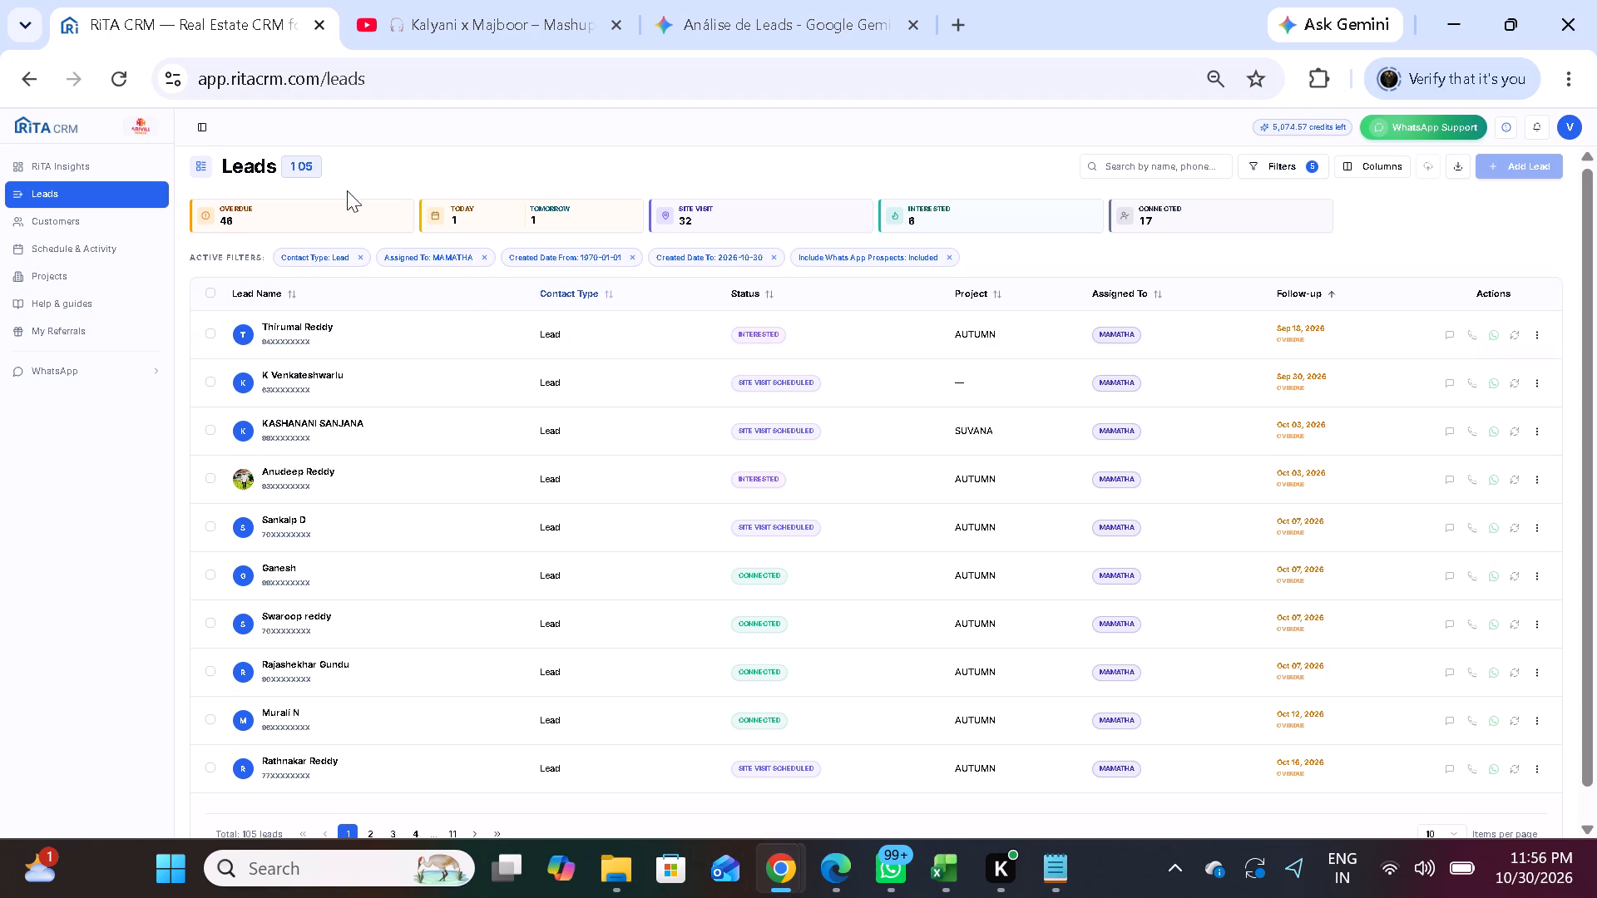
scroll(303, 297, up, 1)
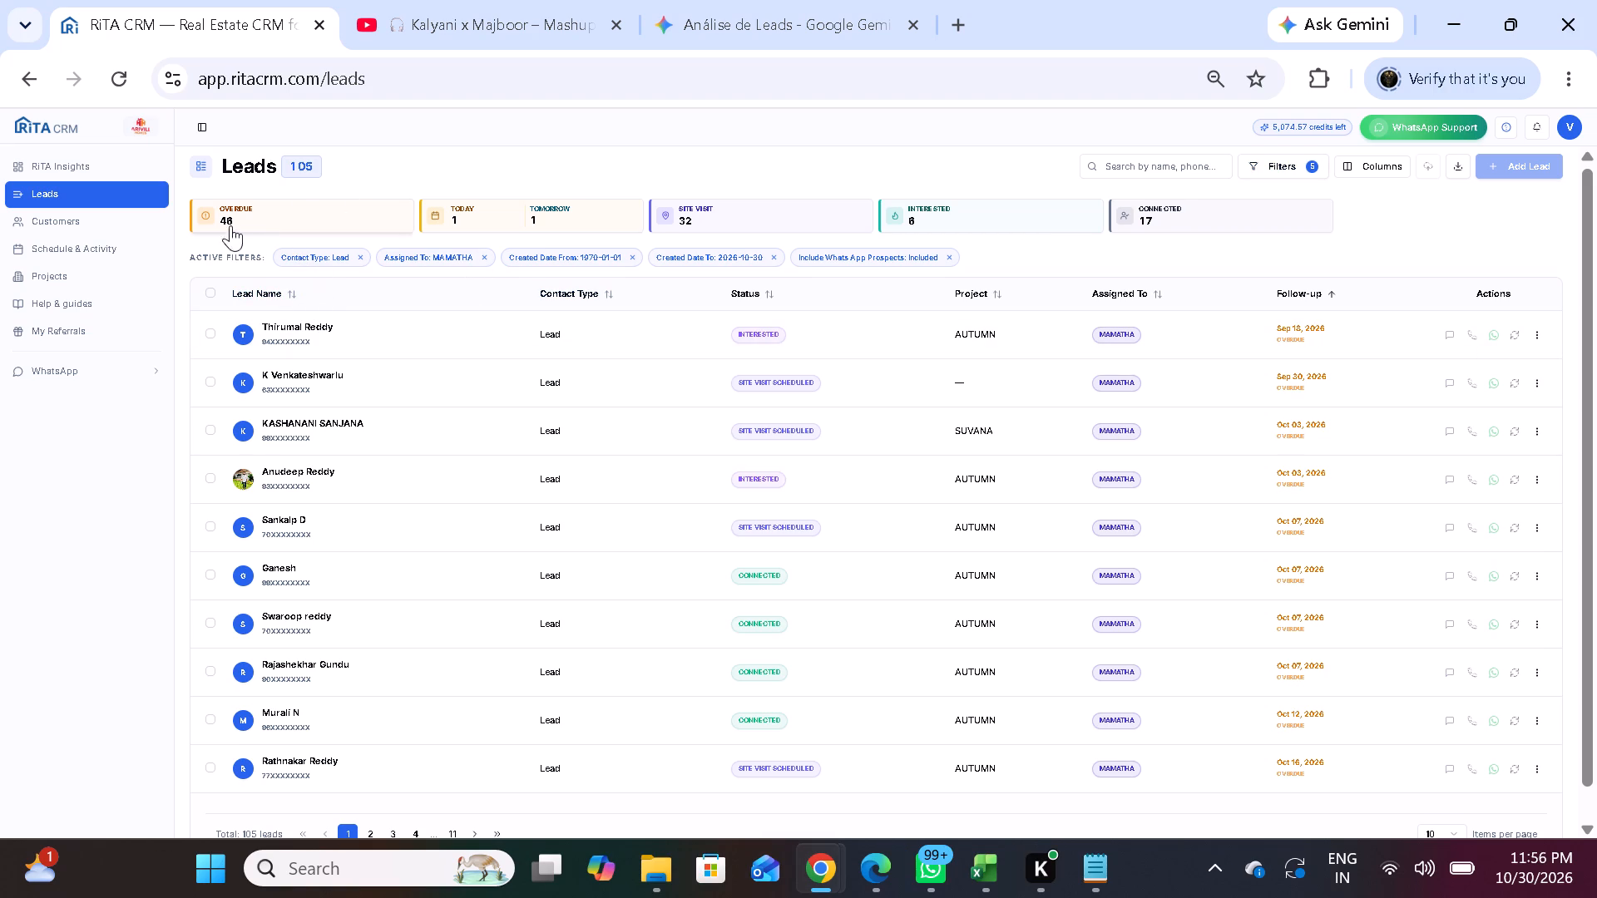
click(360, 205)
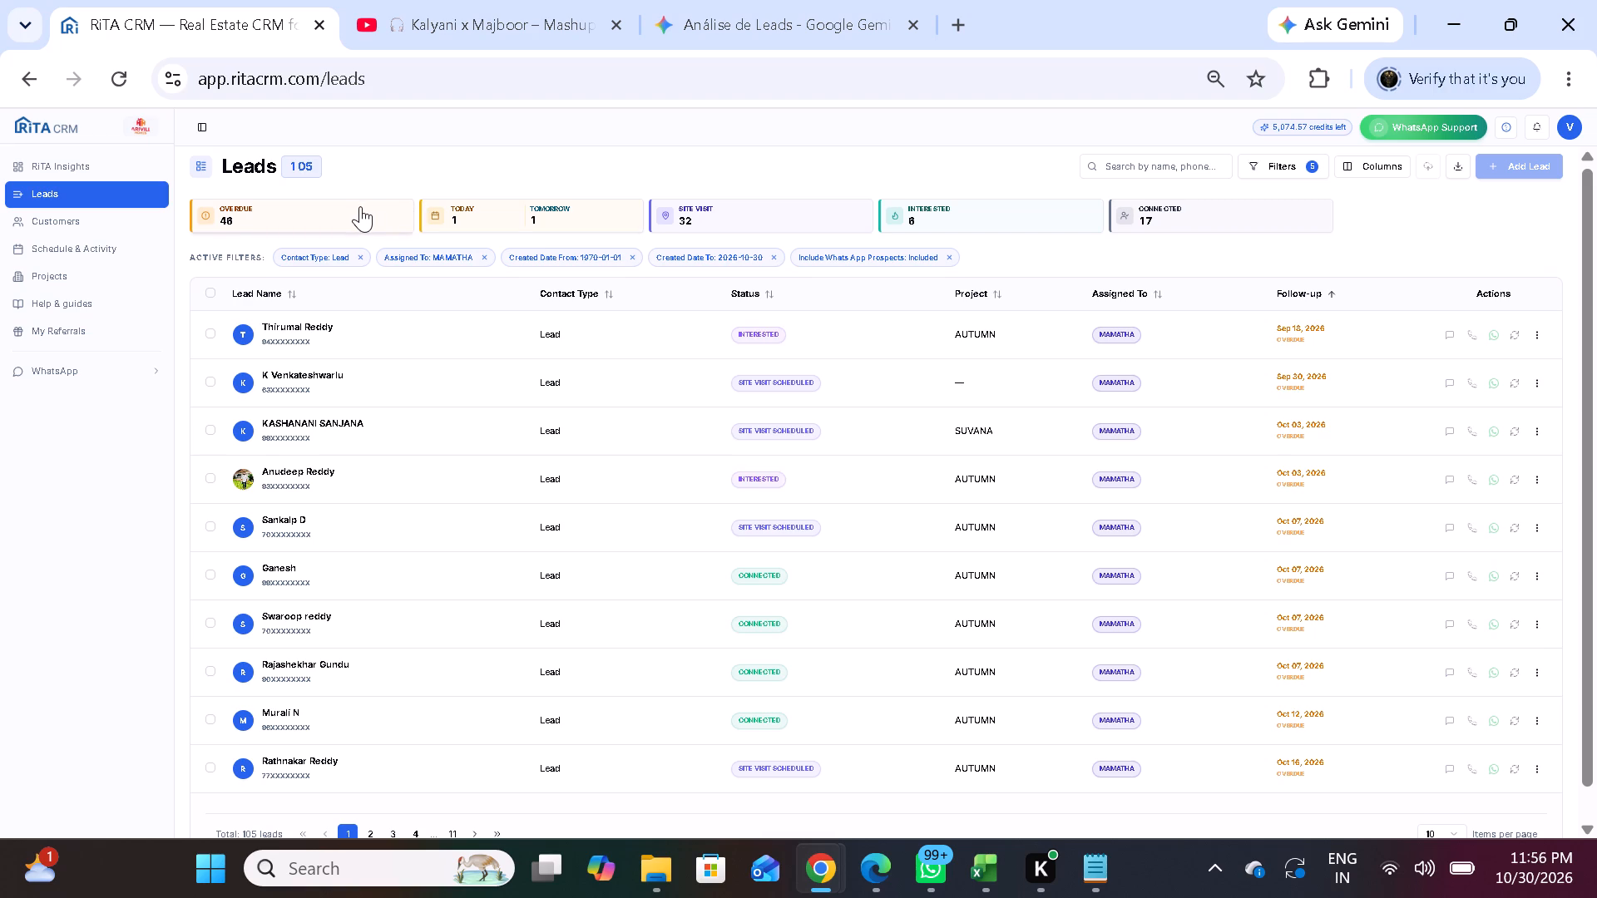
click(360, 209)
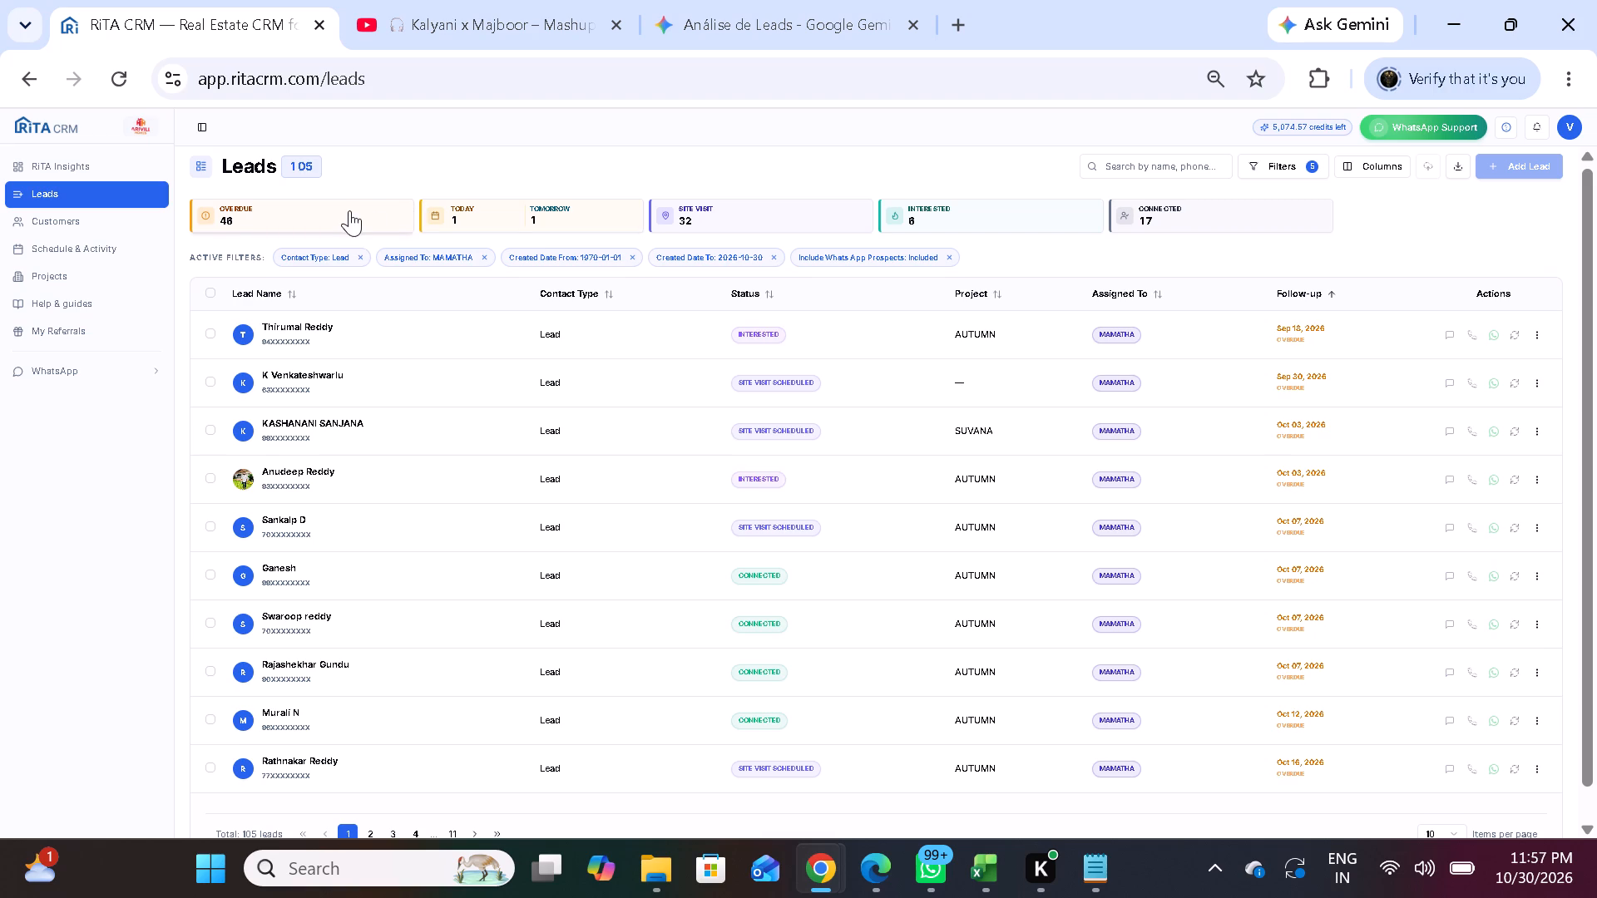
click(349, 210)
In the Notepad lead overdues 2 note, set Mamatha's overdues to 42 and return to RiTA CRM.
click(1078, 841)
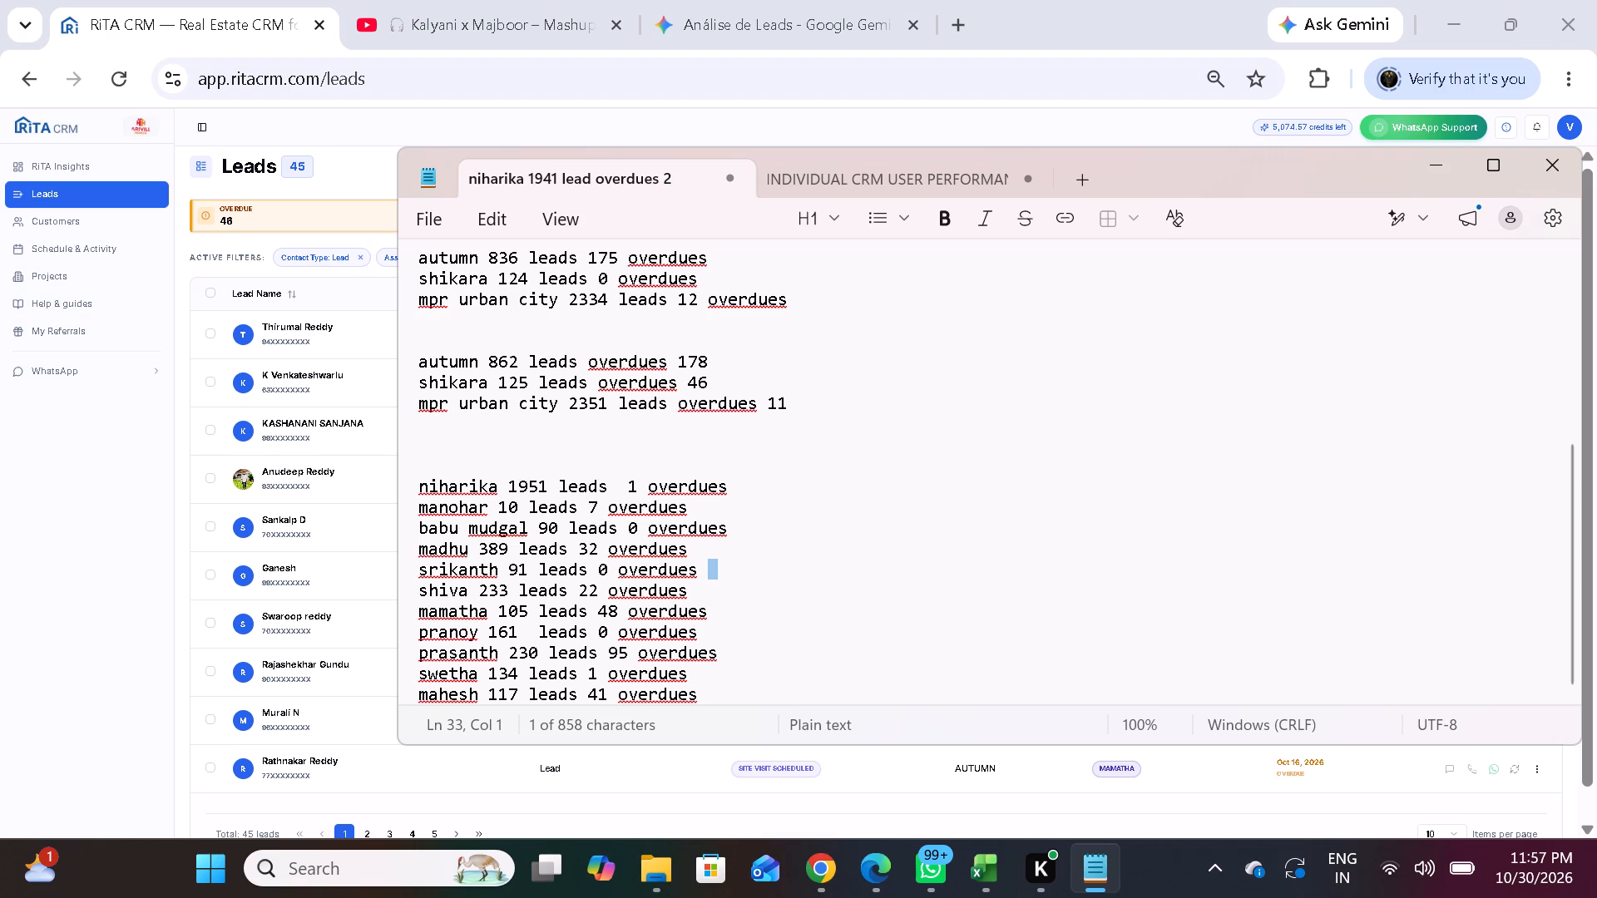
click(616, 612)
key(BackSpace)
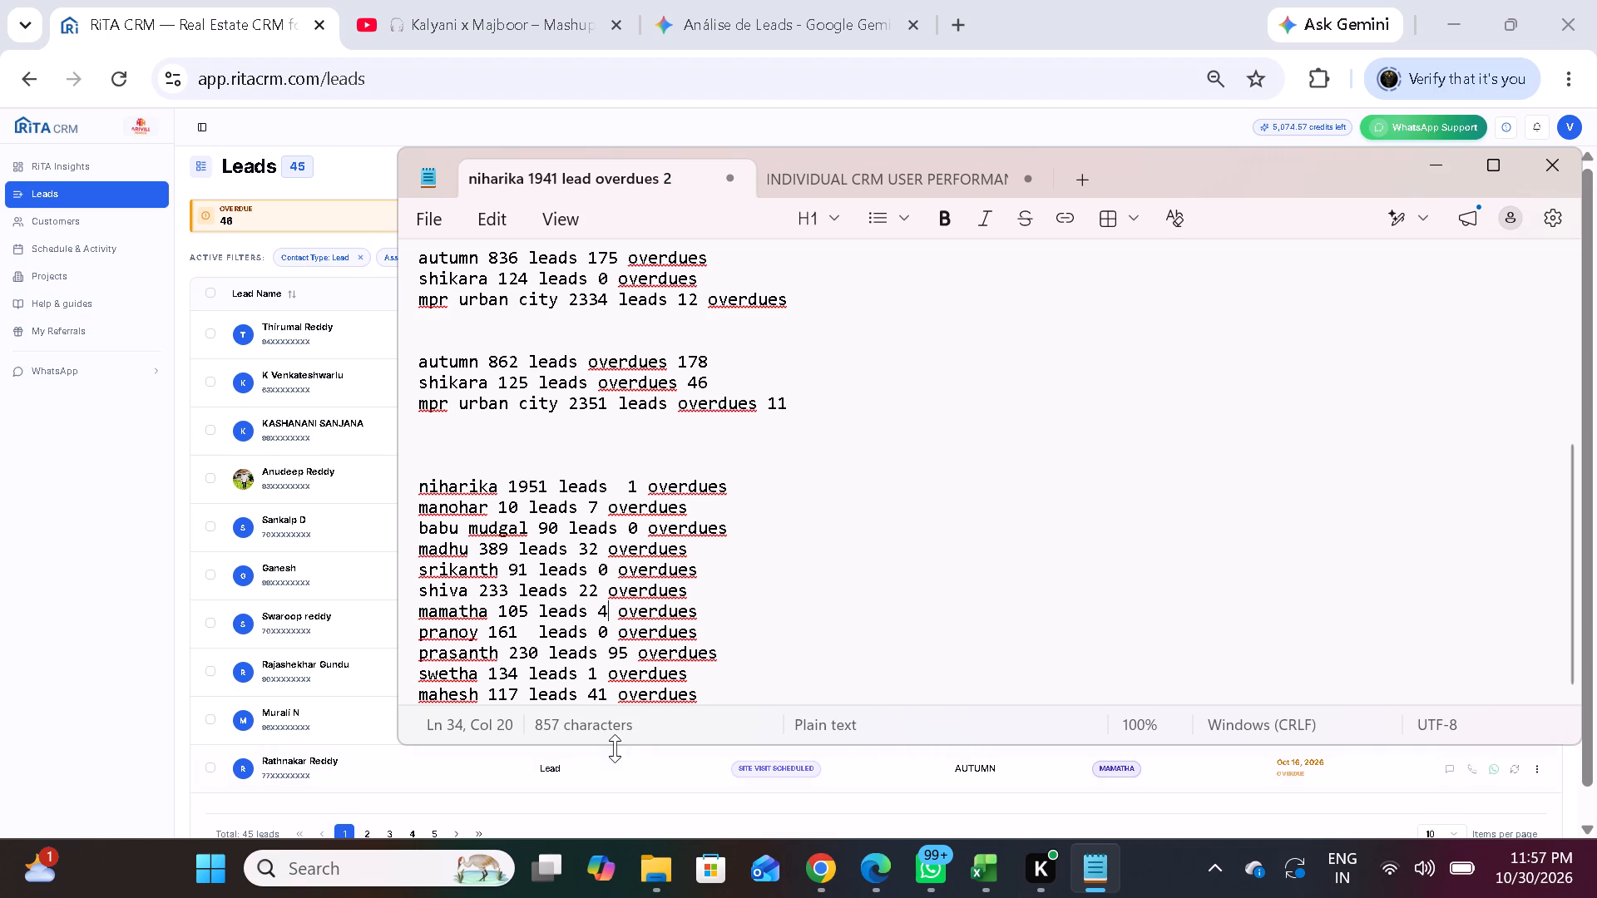
key(2)
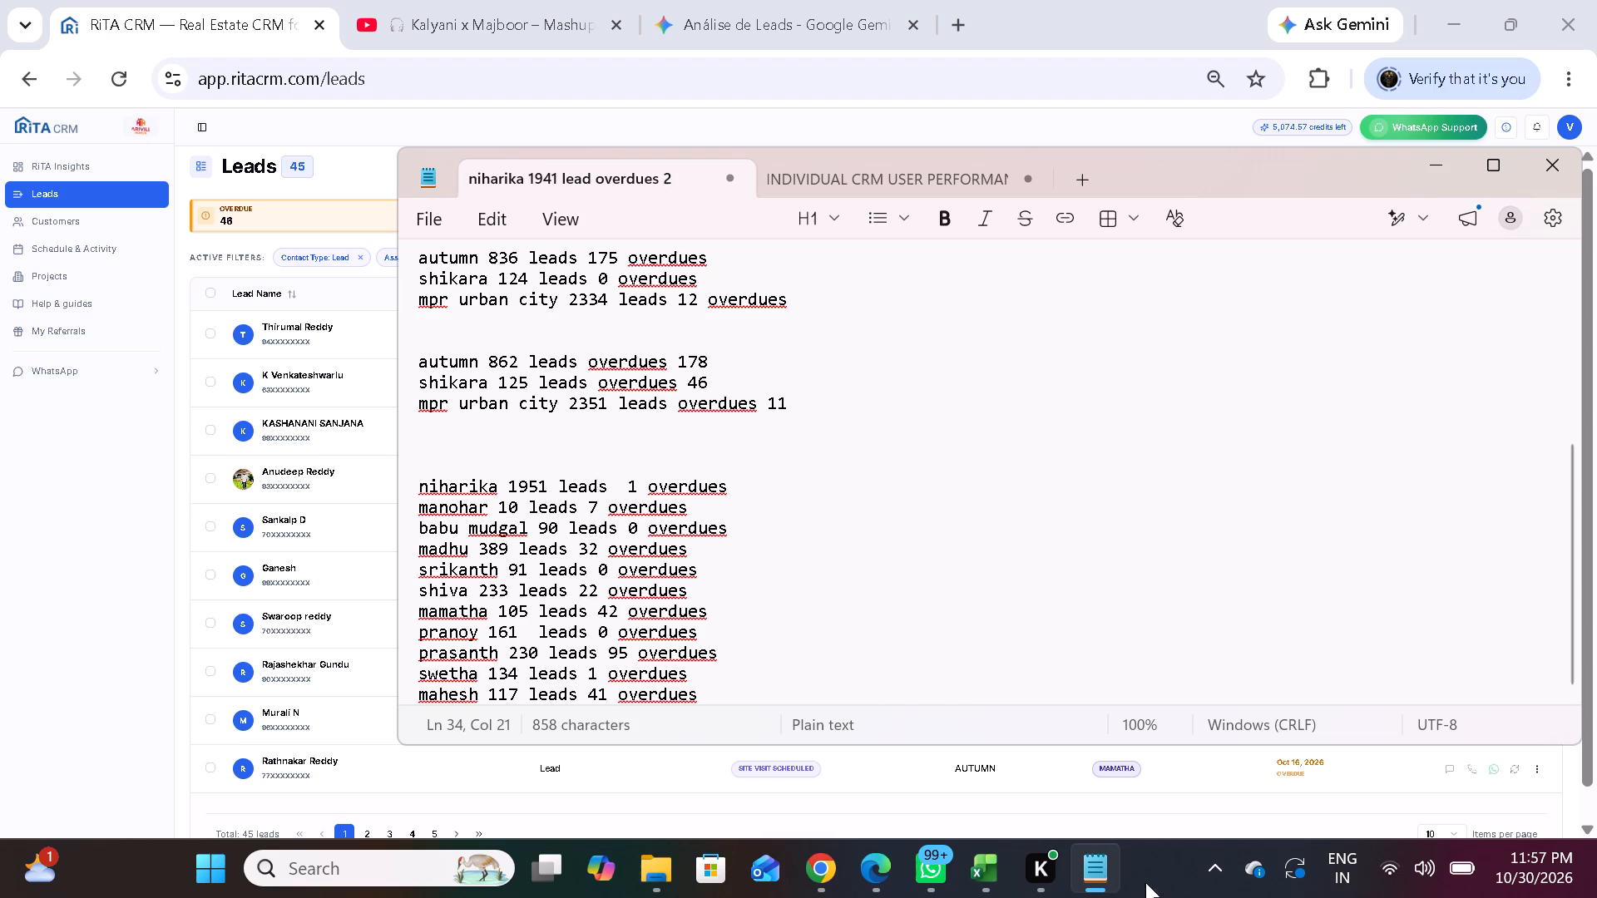
click(1106, 880)
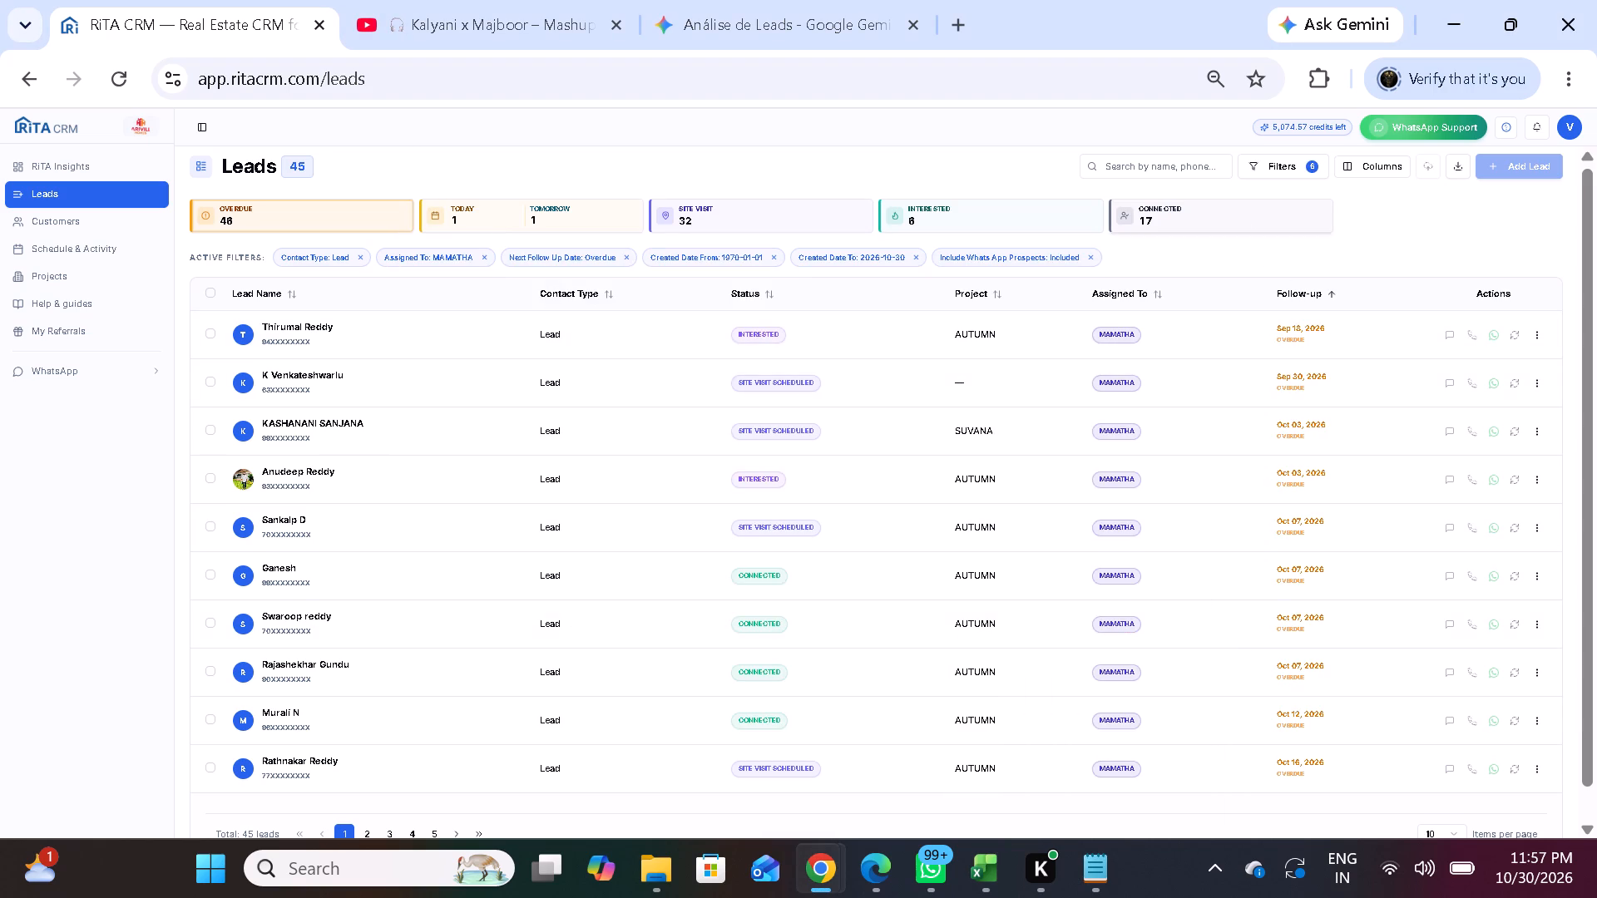
Filter the leads by assignee PRANOY without the overdue follow-up filter and bring up the note to compare his counts.
click(1268, 169)
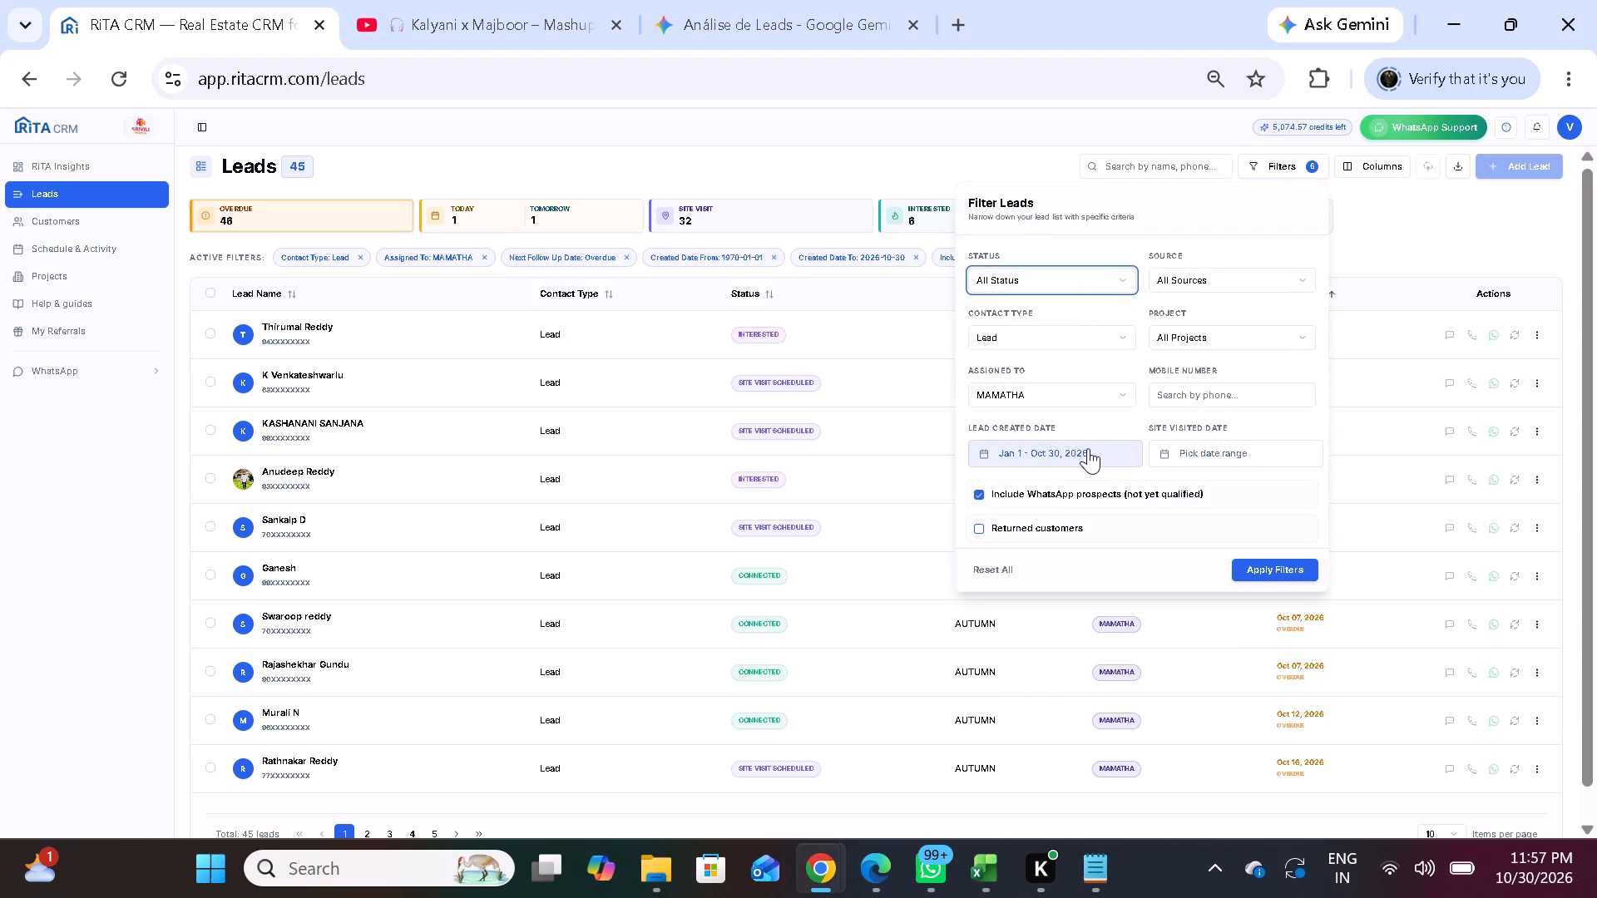
click(1066, 397)
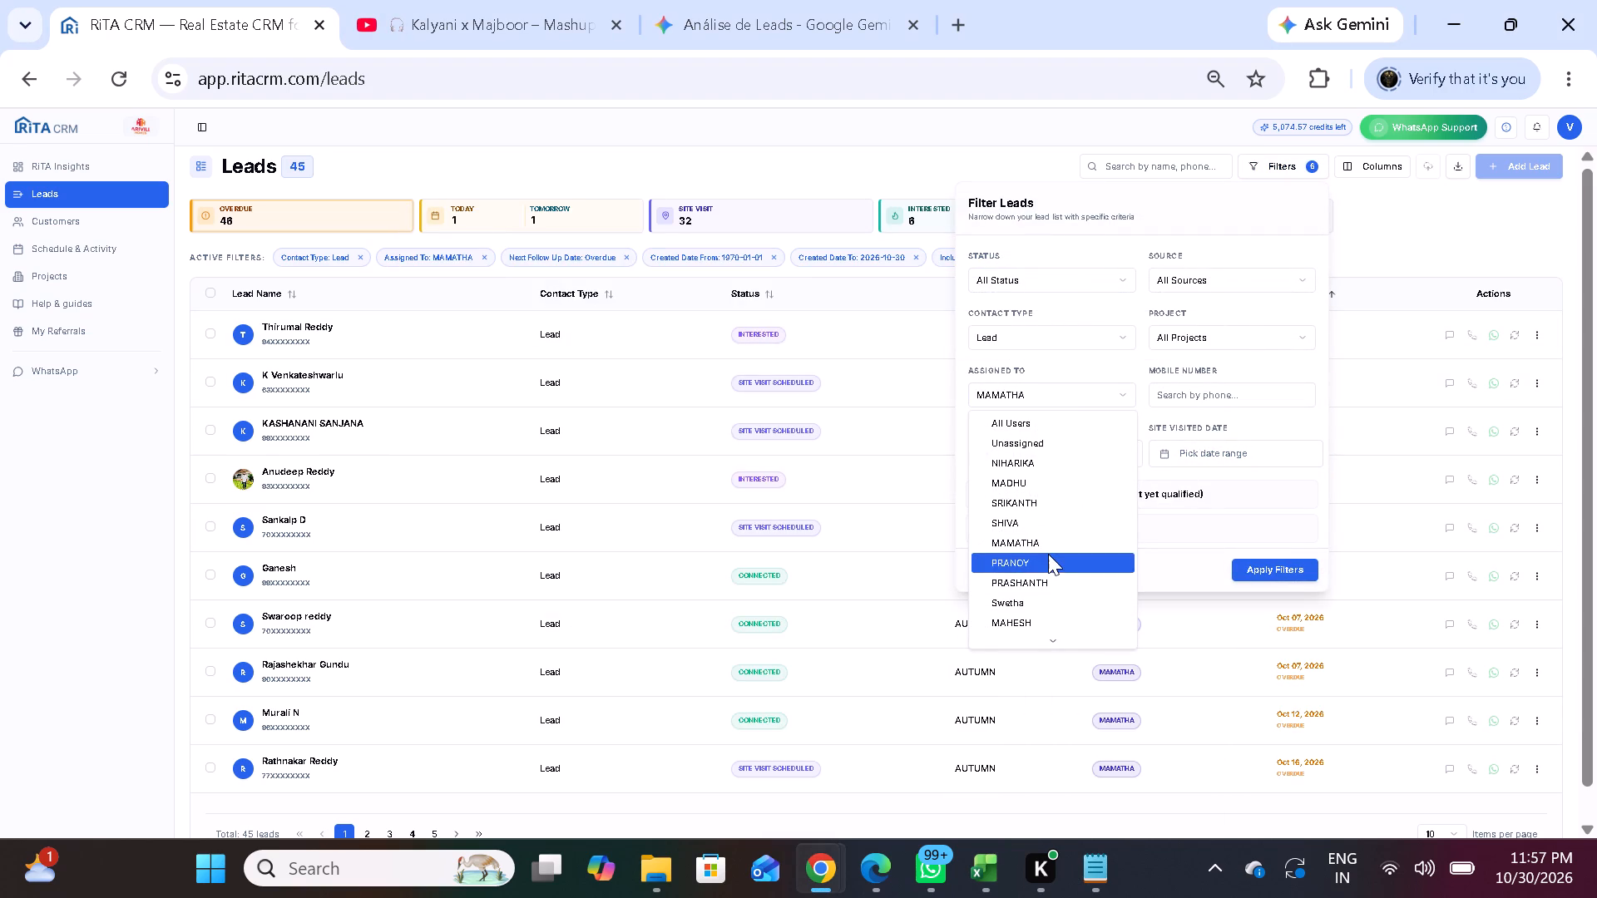
click(1048, 554)
click(1248, 557)
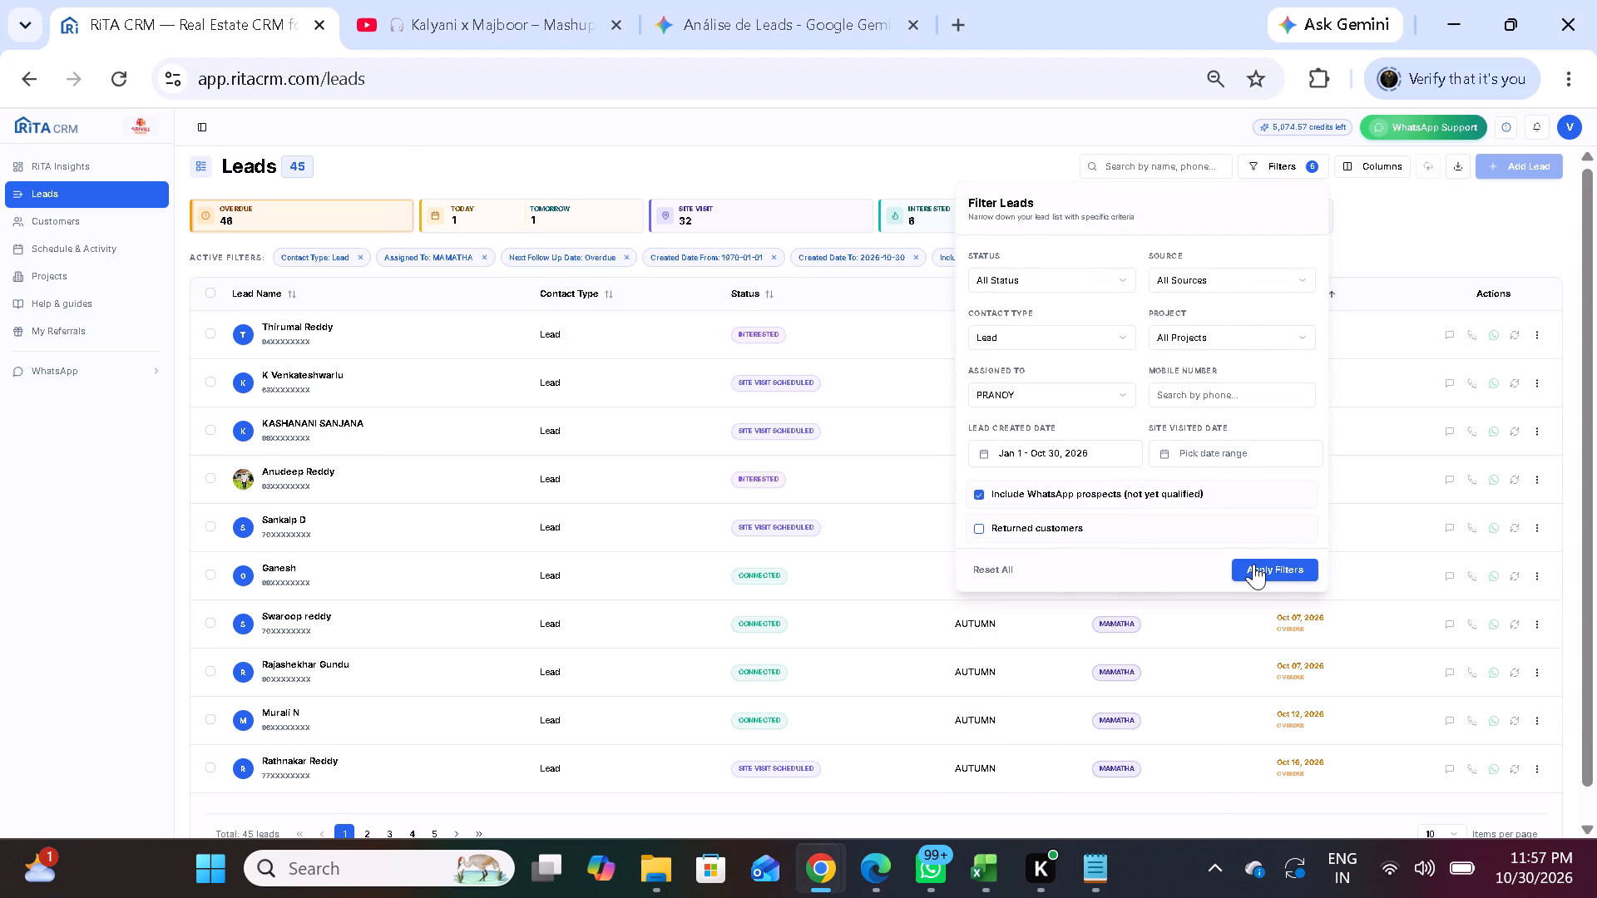
click(1253, 564)
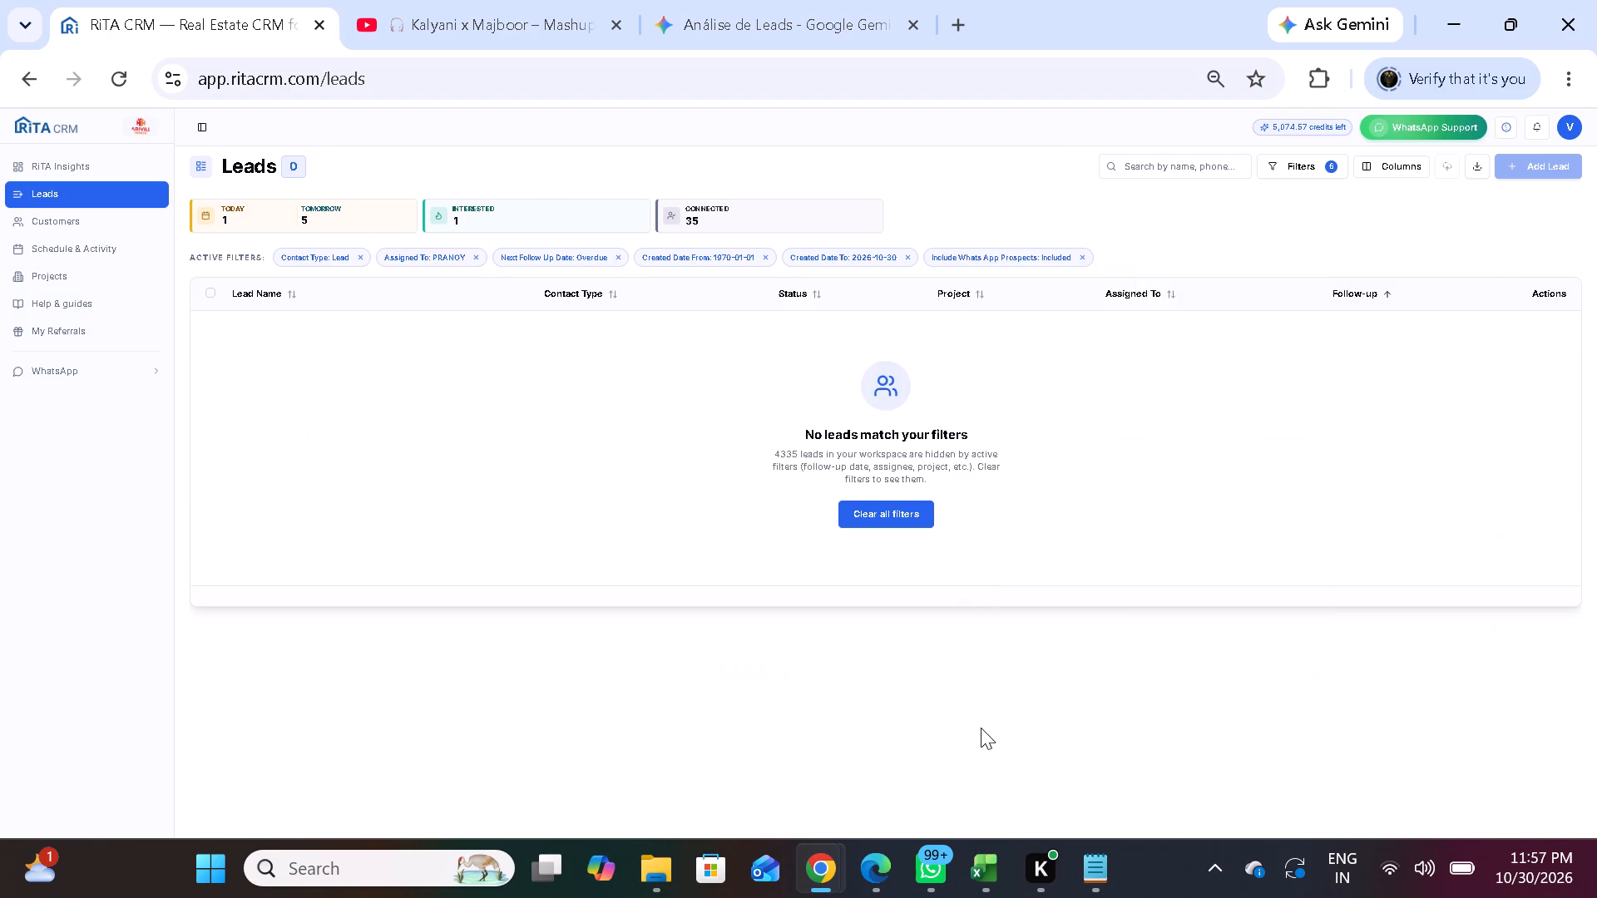
click(250, 218)
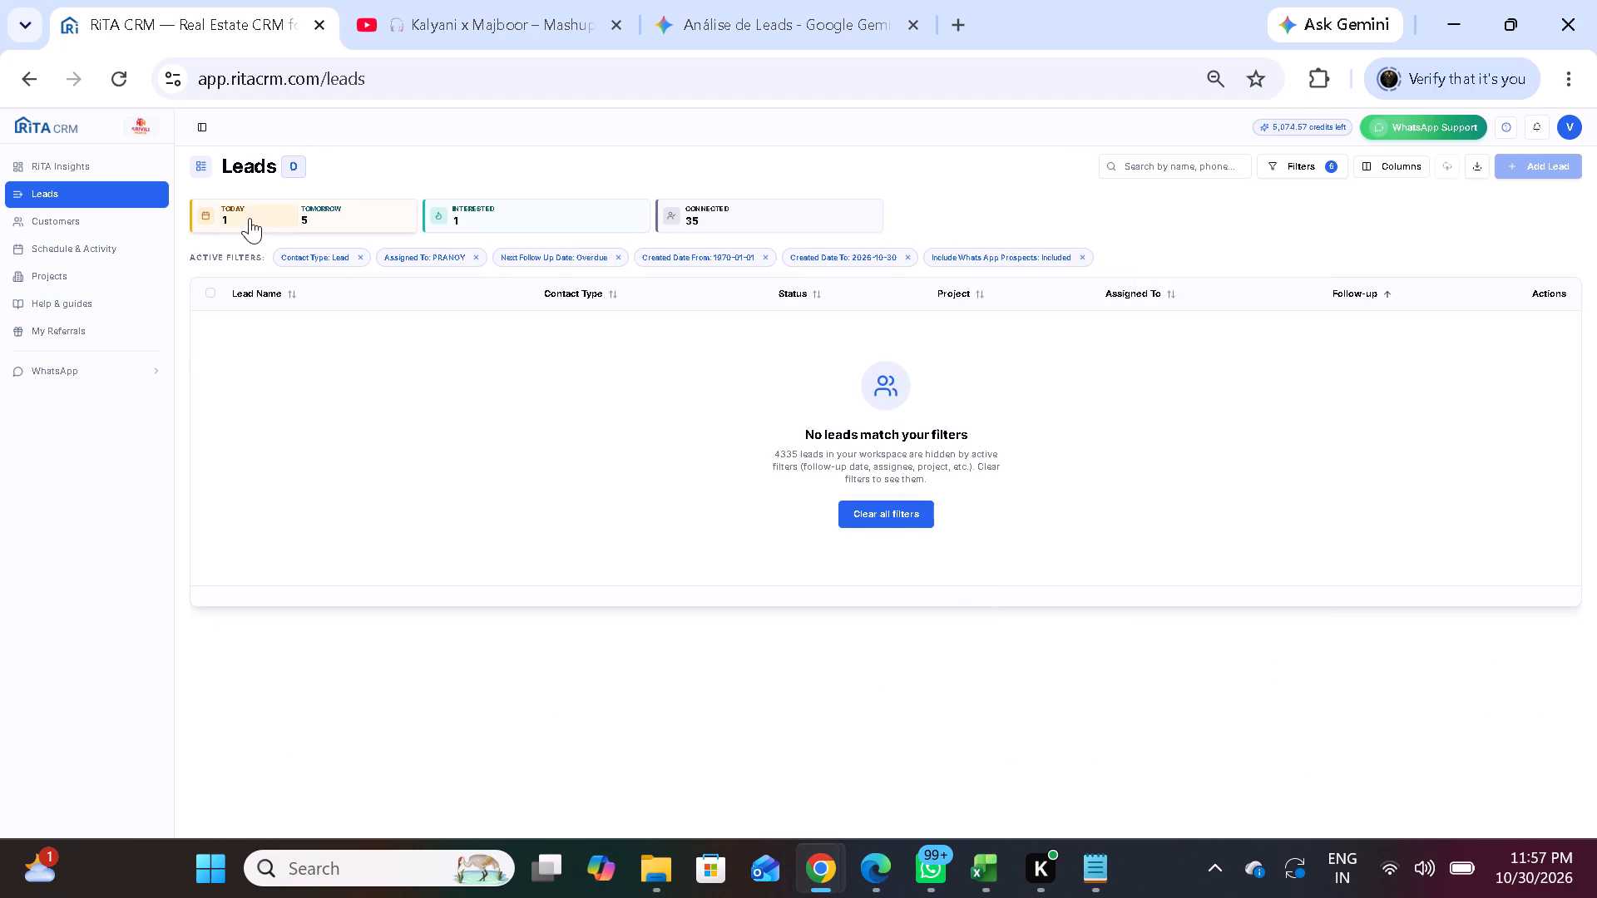
click(250, 218)
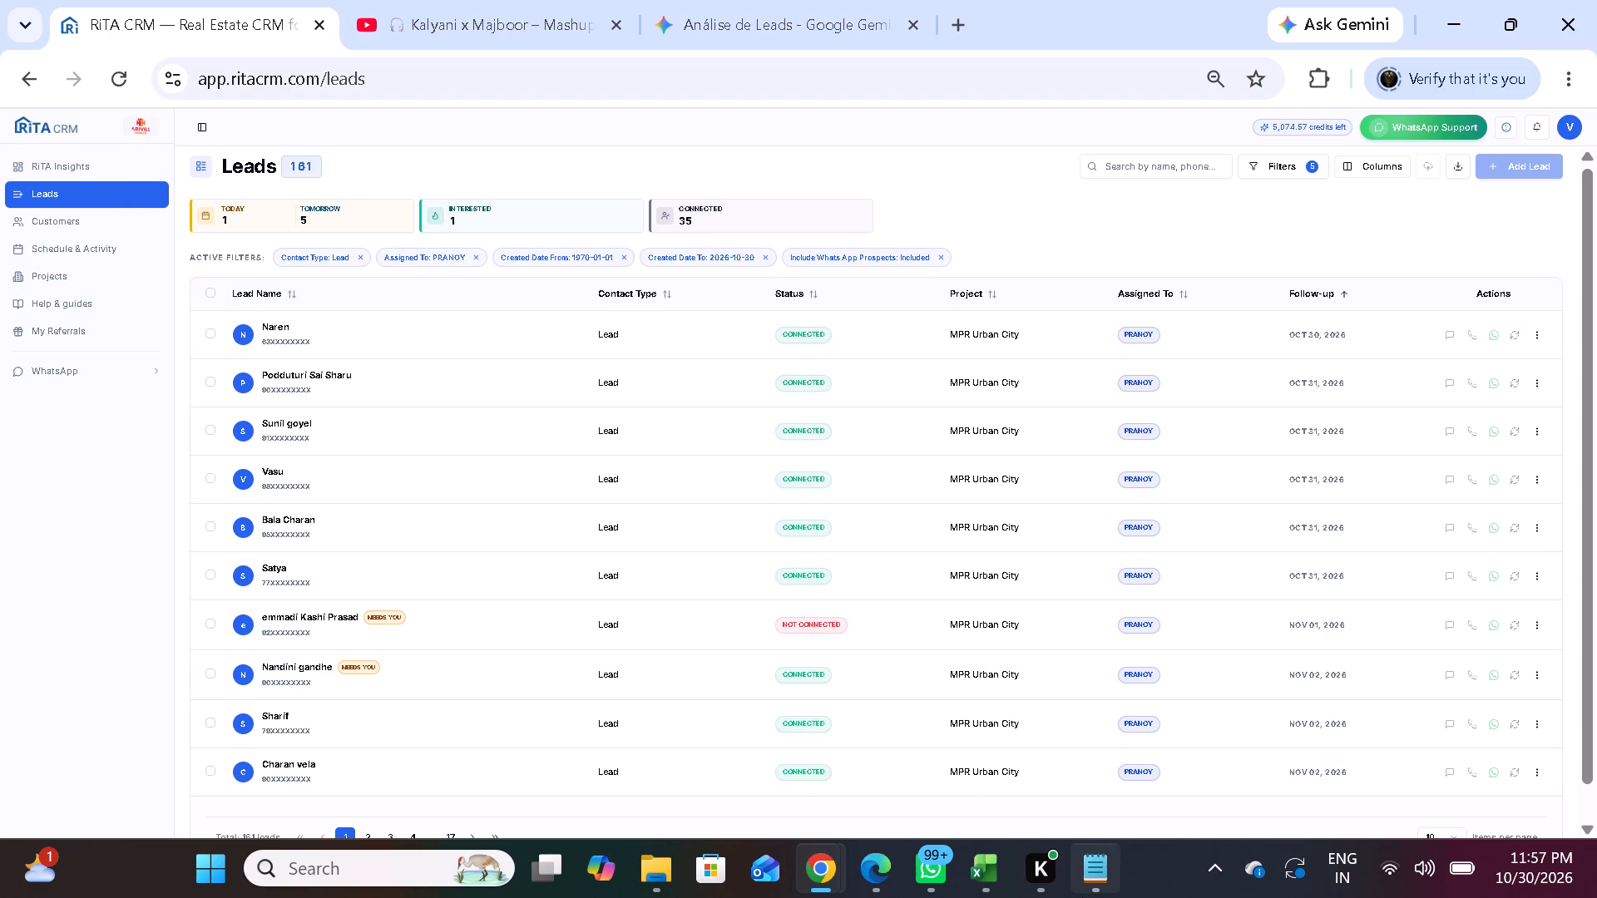
click(1093, 872)
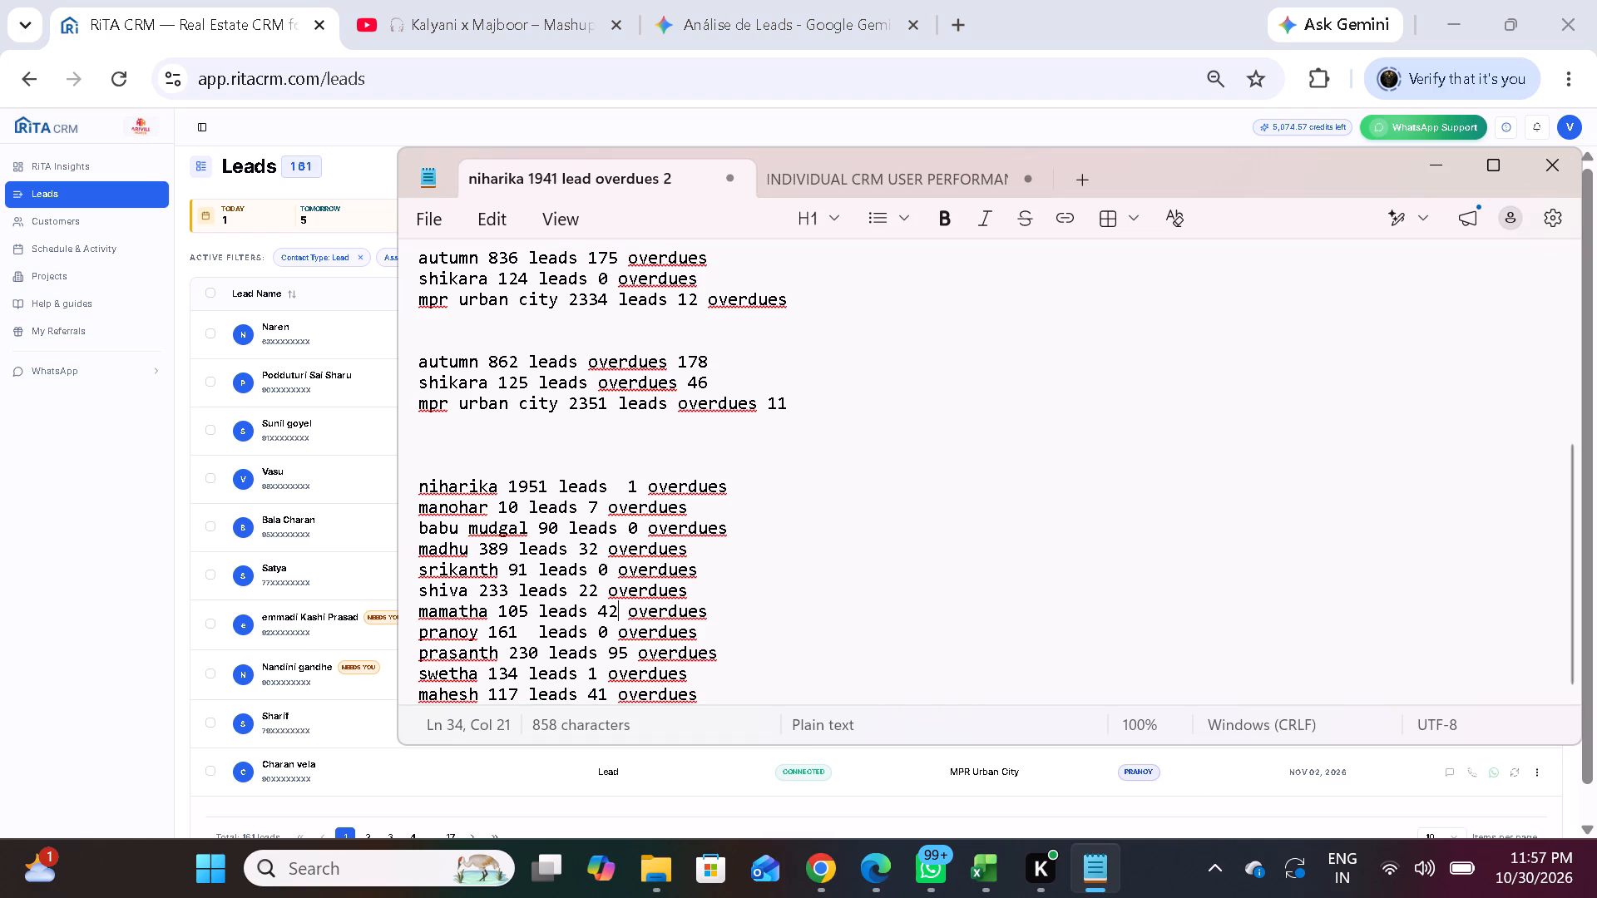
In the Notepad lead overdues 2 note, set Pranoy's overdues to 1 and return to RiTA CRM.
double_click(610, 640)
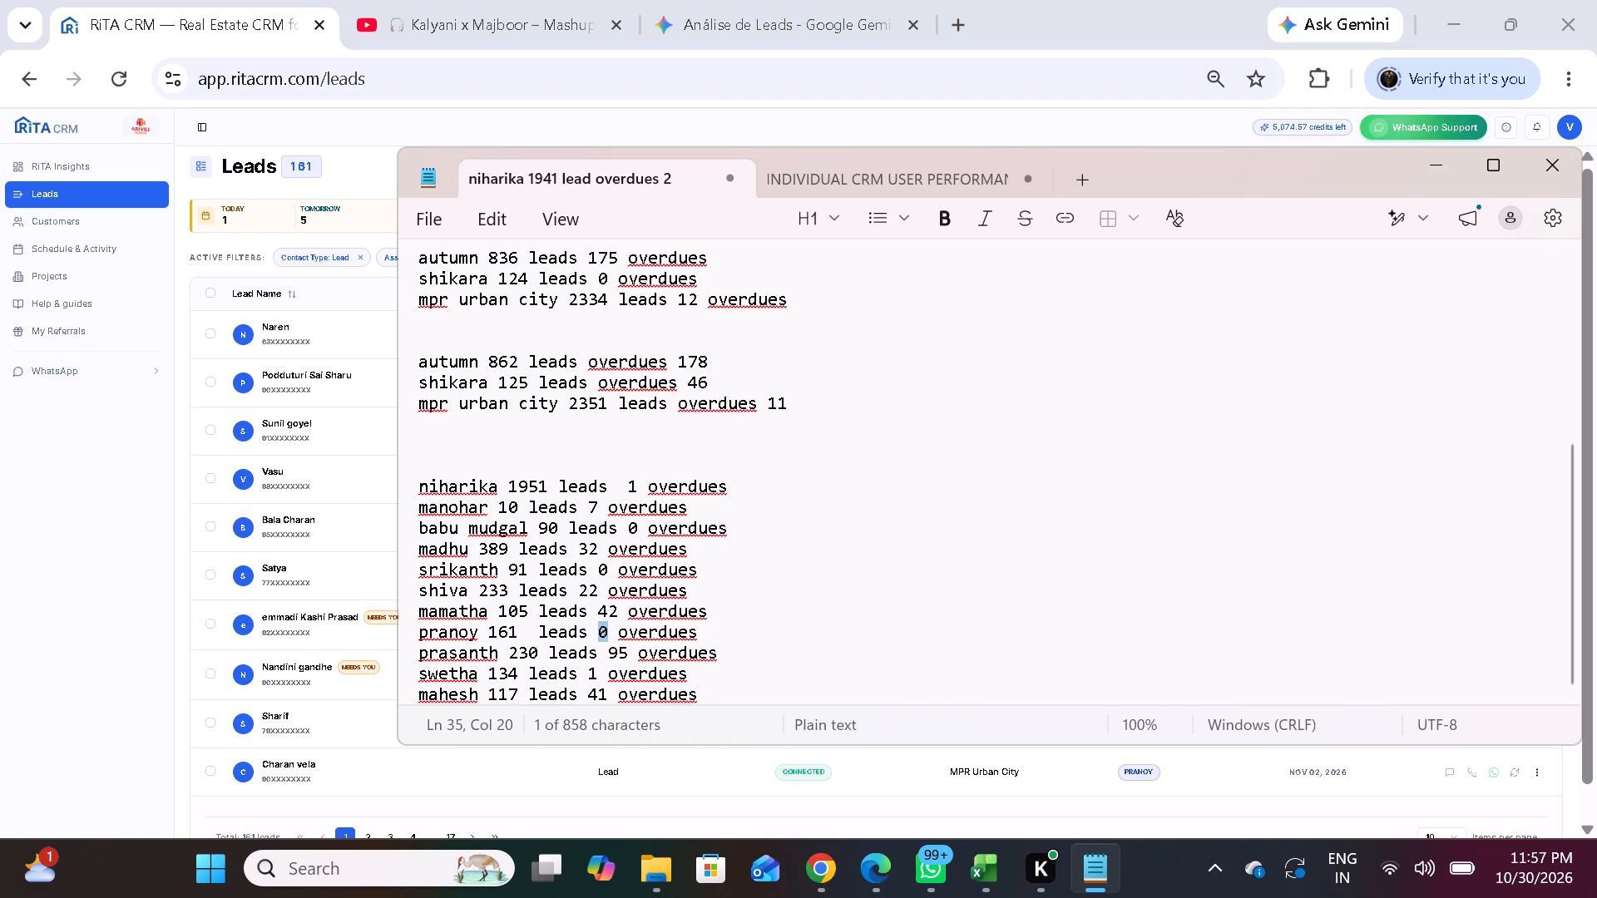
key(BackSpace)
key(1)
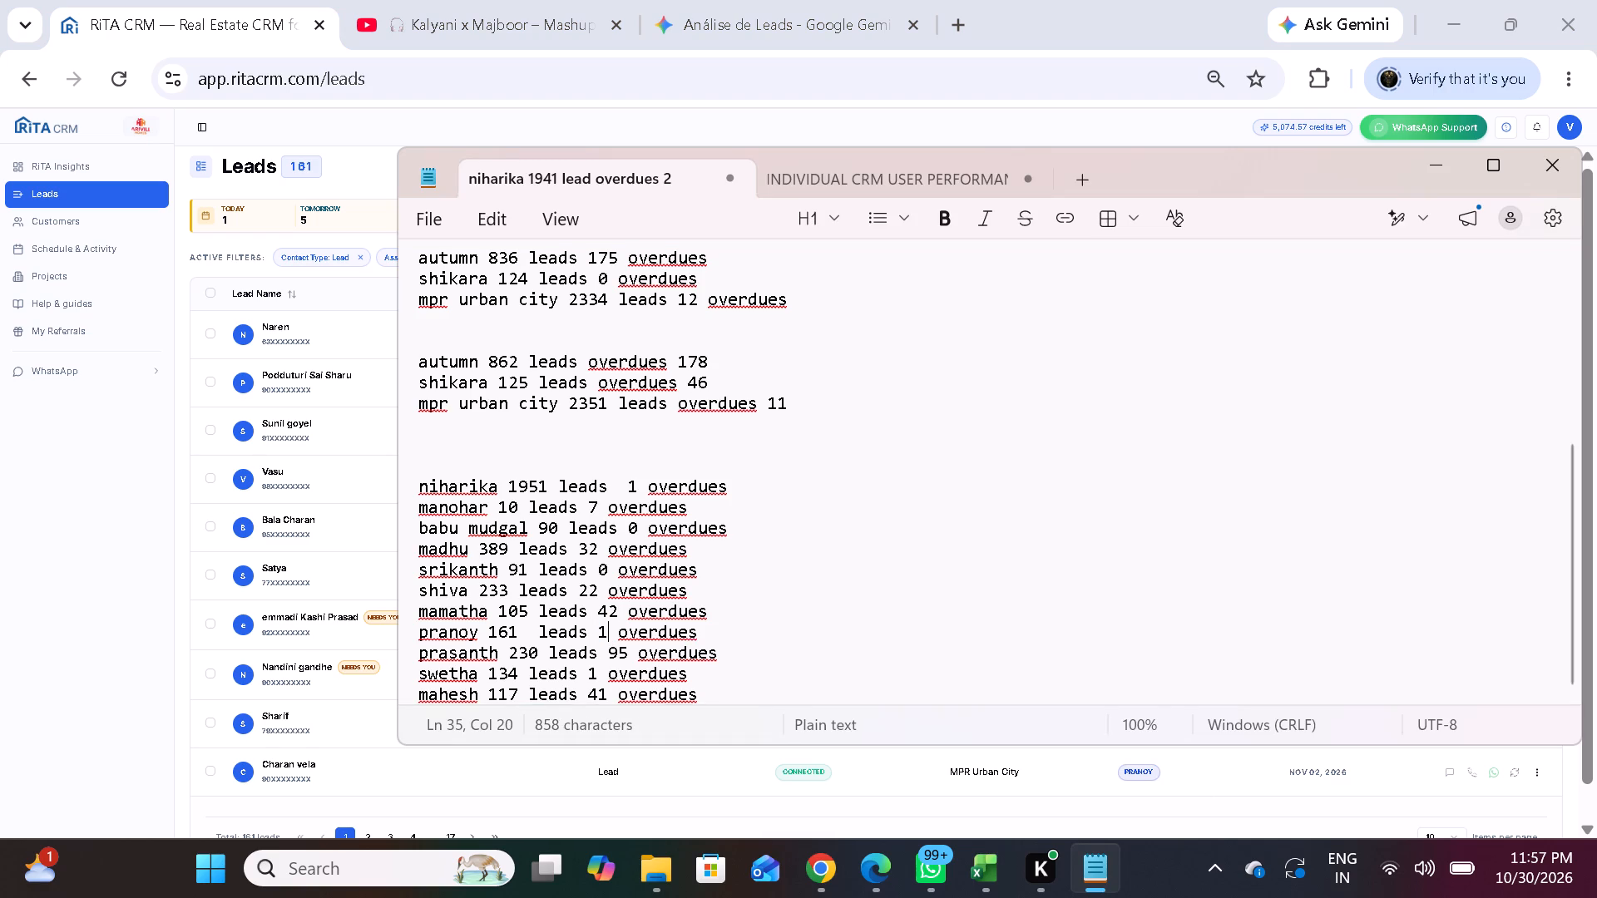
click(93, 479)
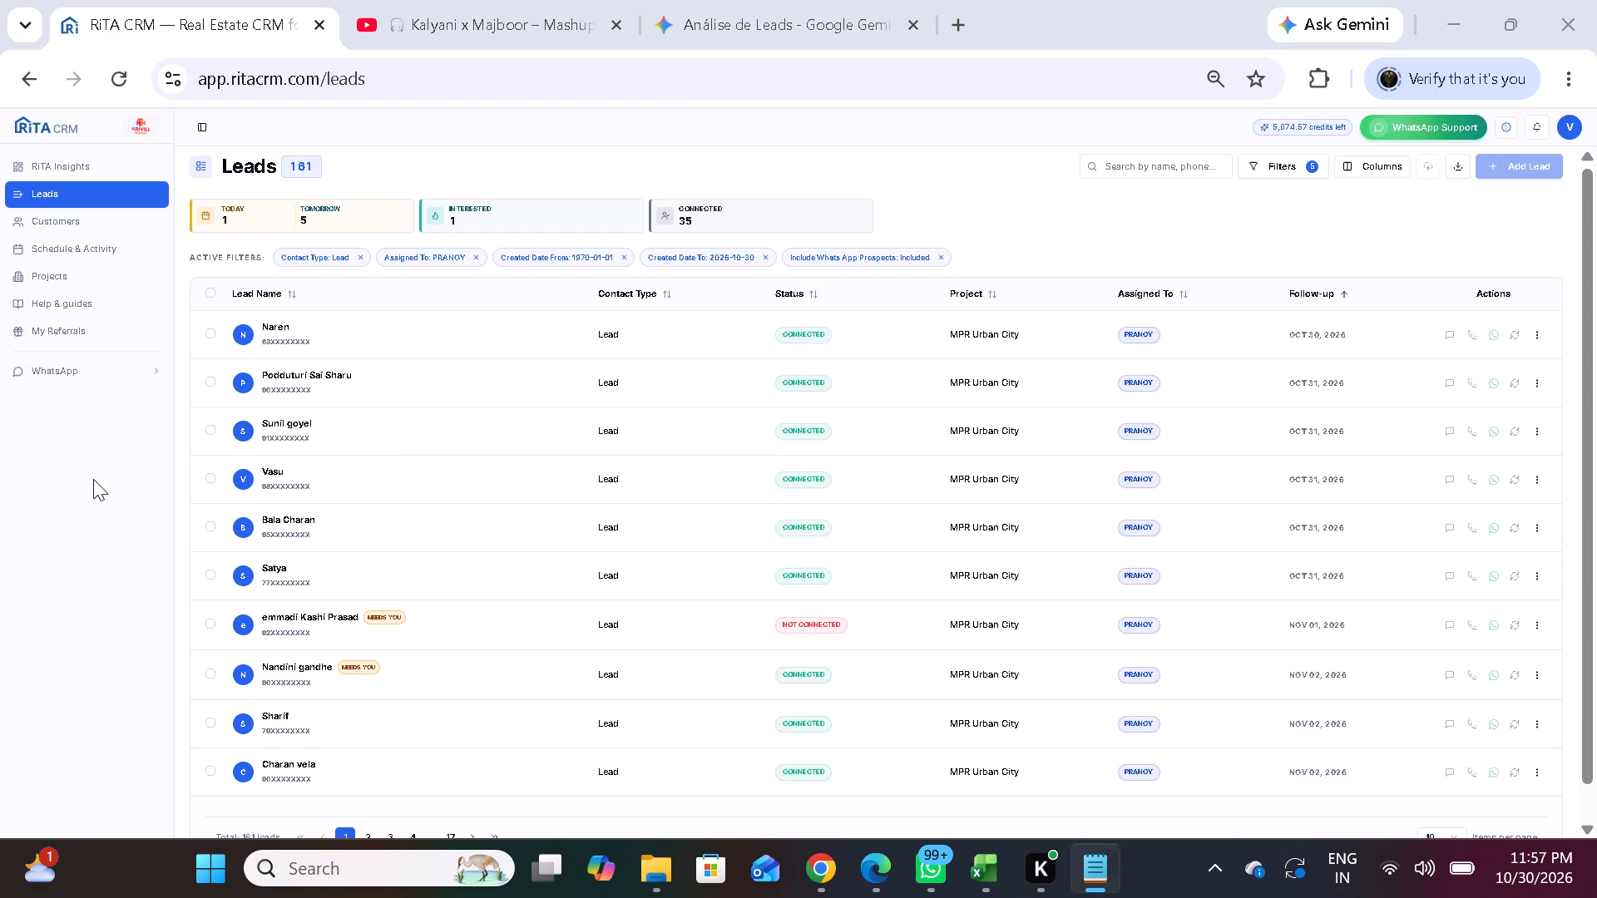
Filter the leads by assignee MADHU, keeping the lead contact type and the all-time created date range.
click(1282, 174)
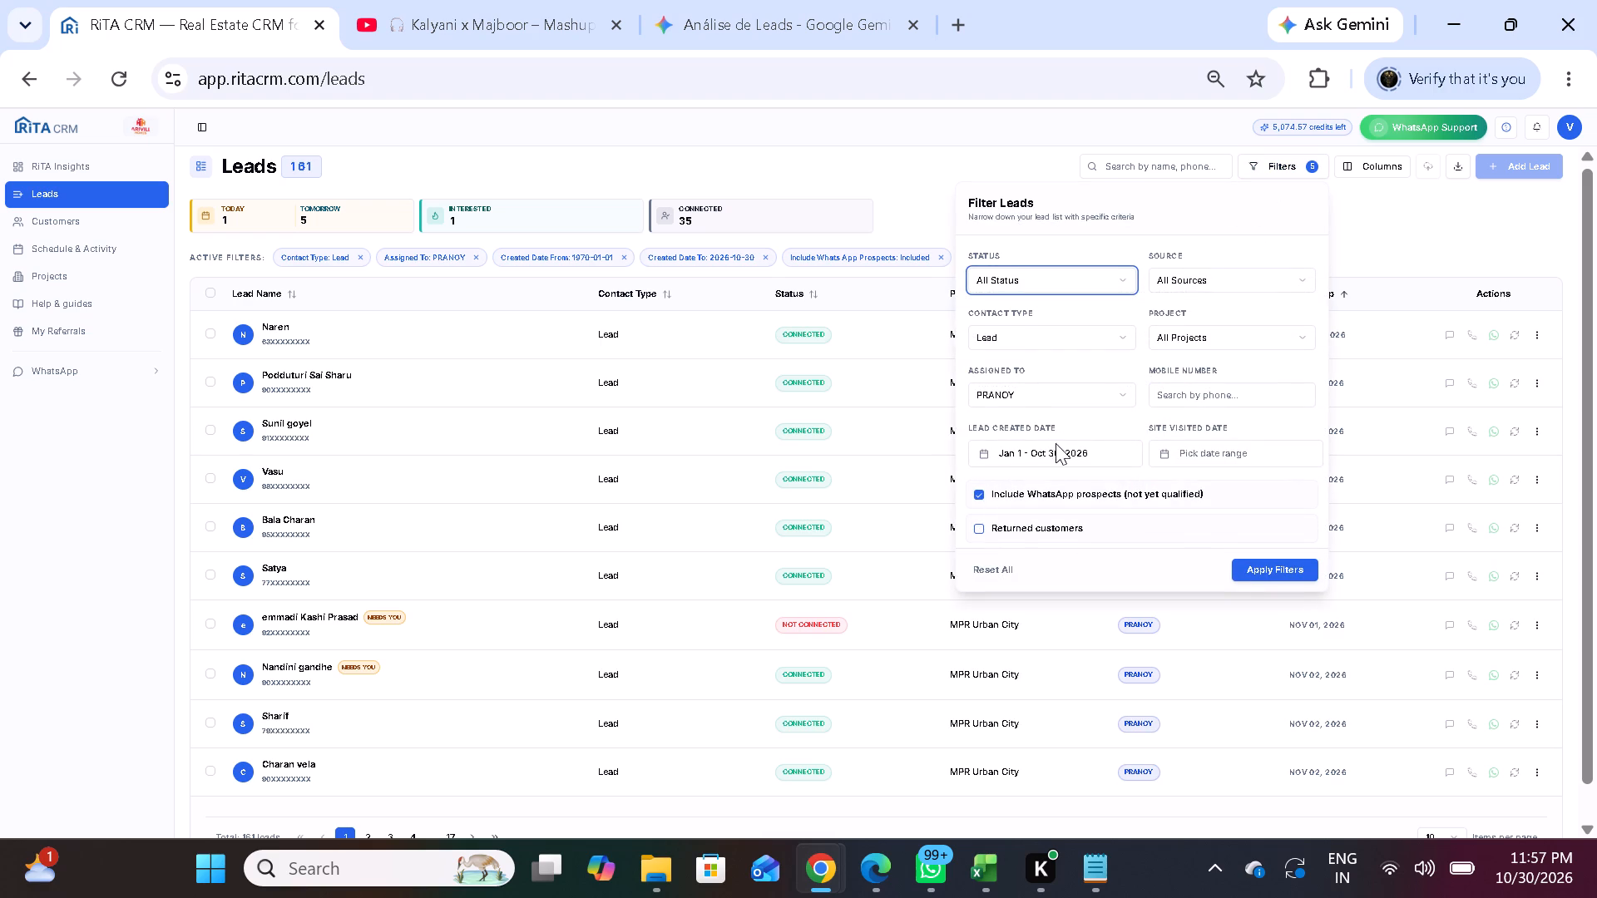
click(1014, 390)
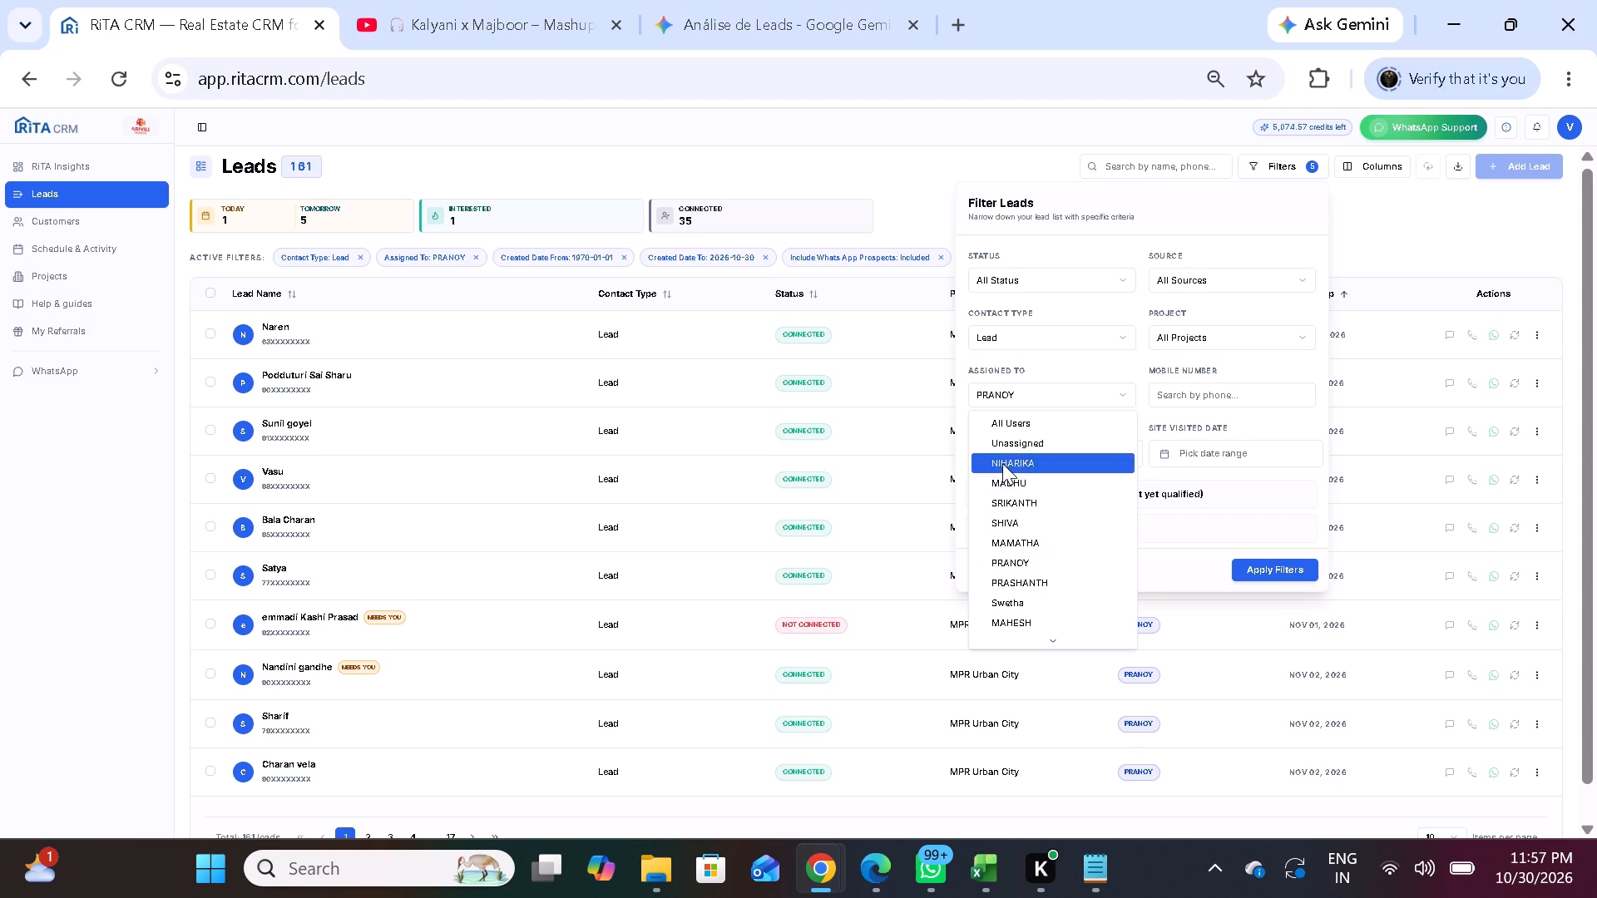
click(1007, 486)
click(1244, 578)
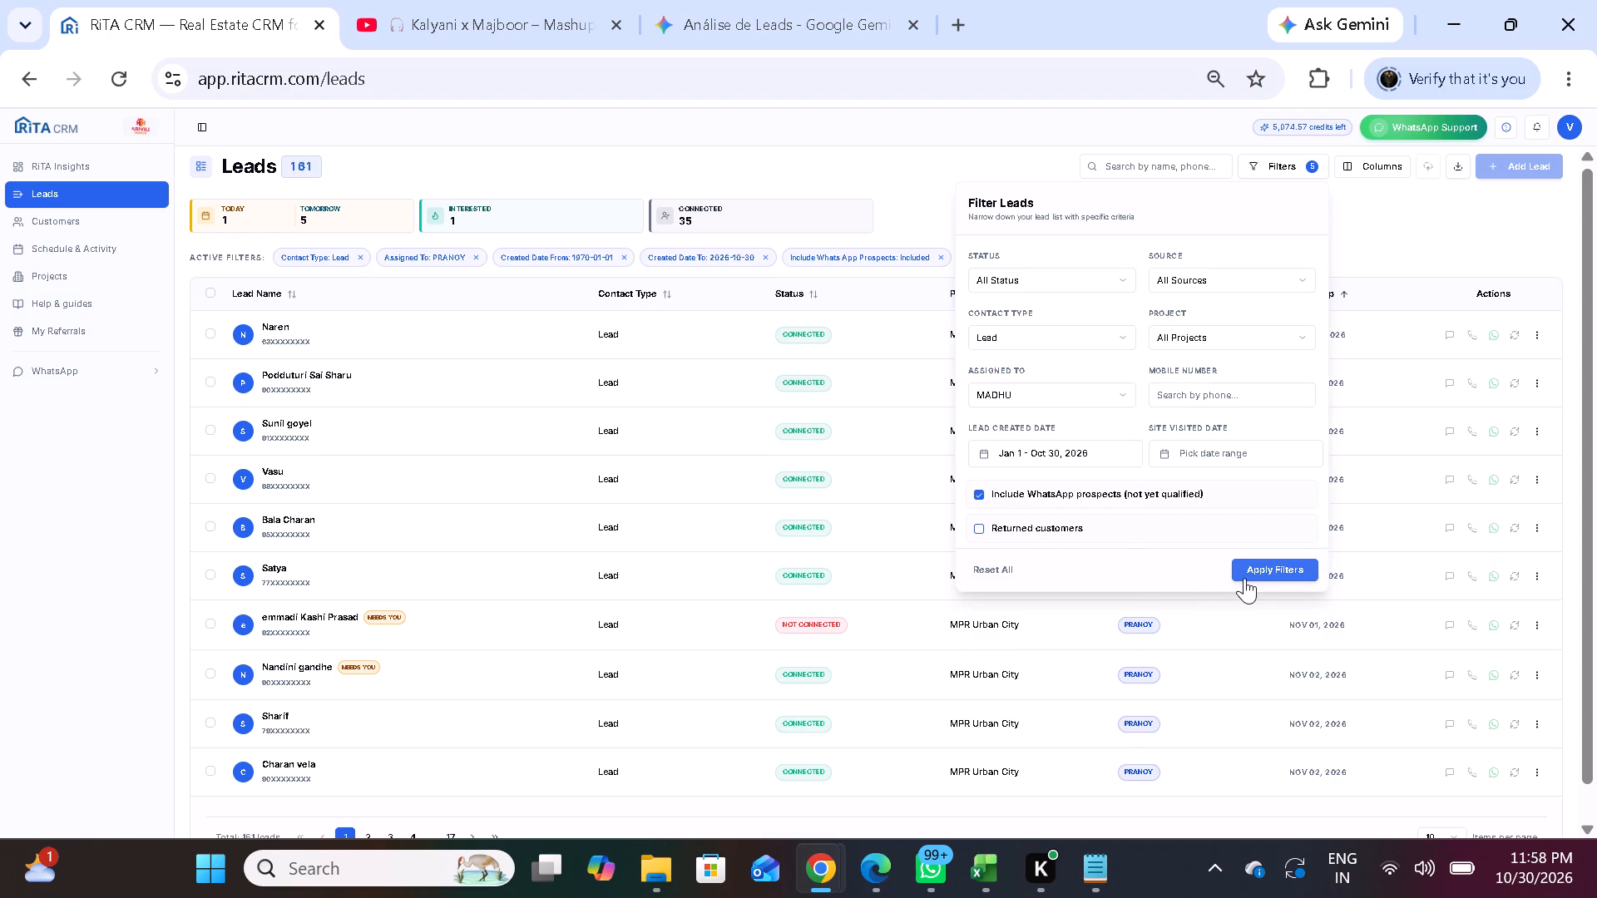
In the Notepad note, set Pranoy's overdues back to 0 and return to RiTA CRM's filtered leads.
click(1104, 878)
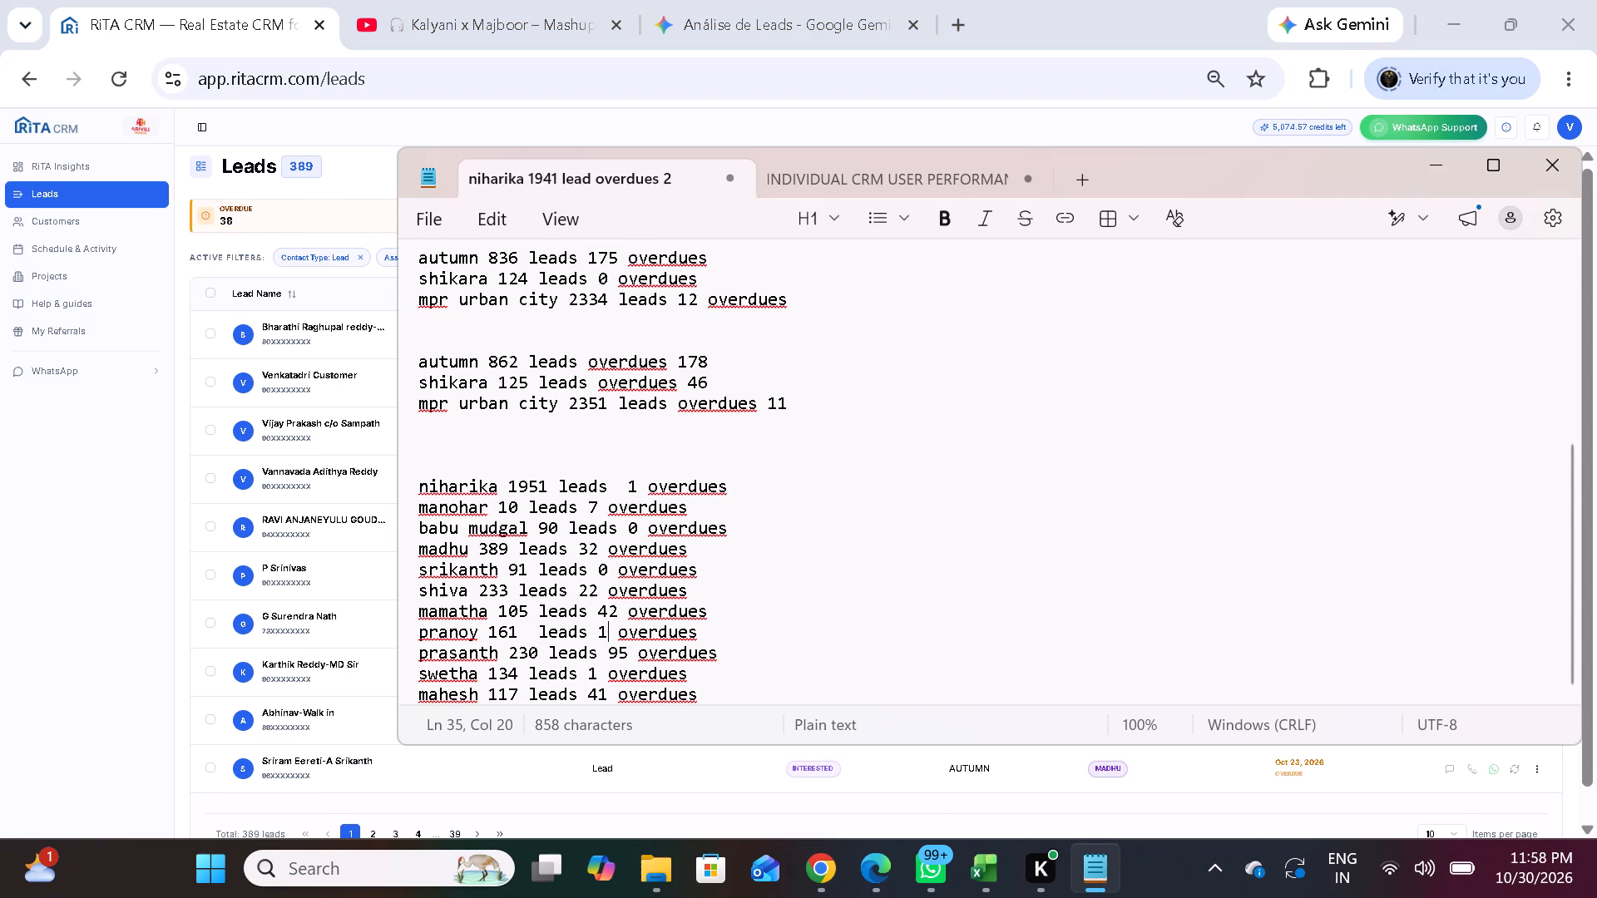
key(BackSpace)
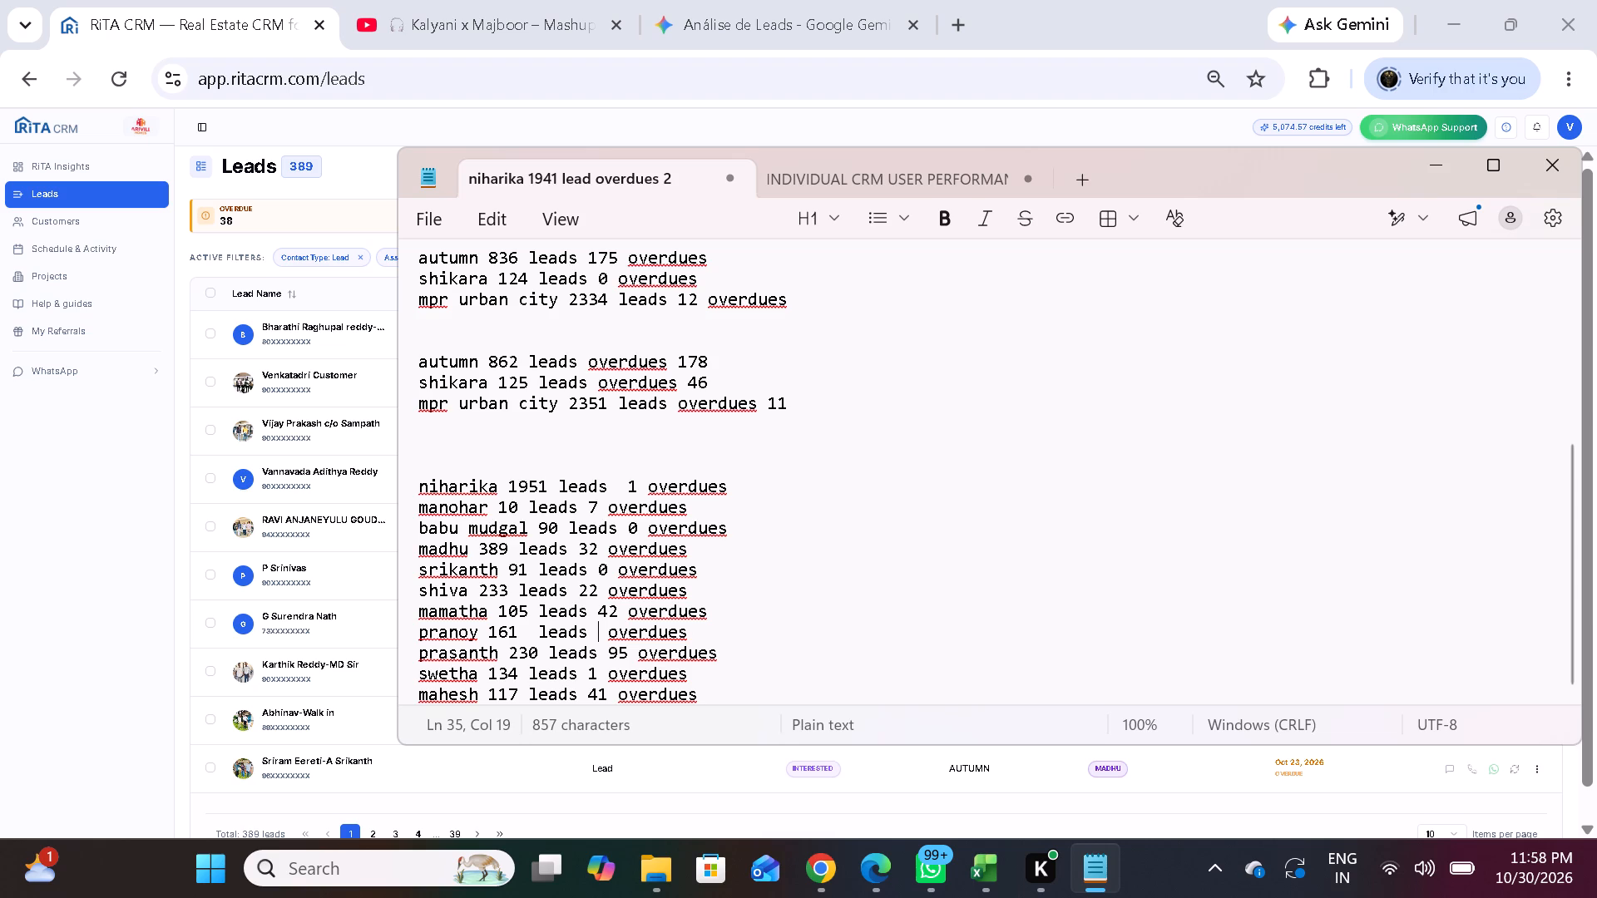
key(0)
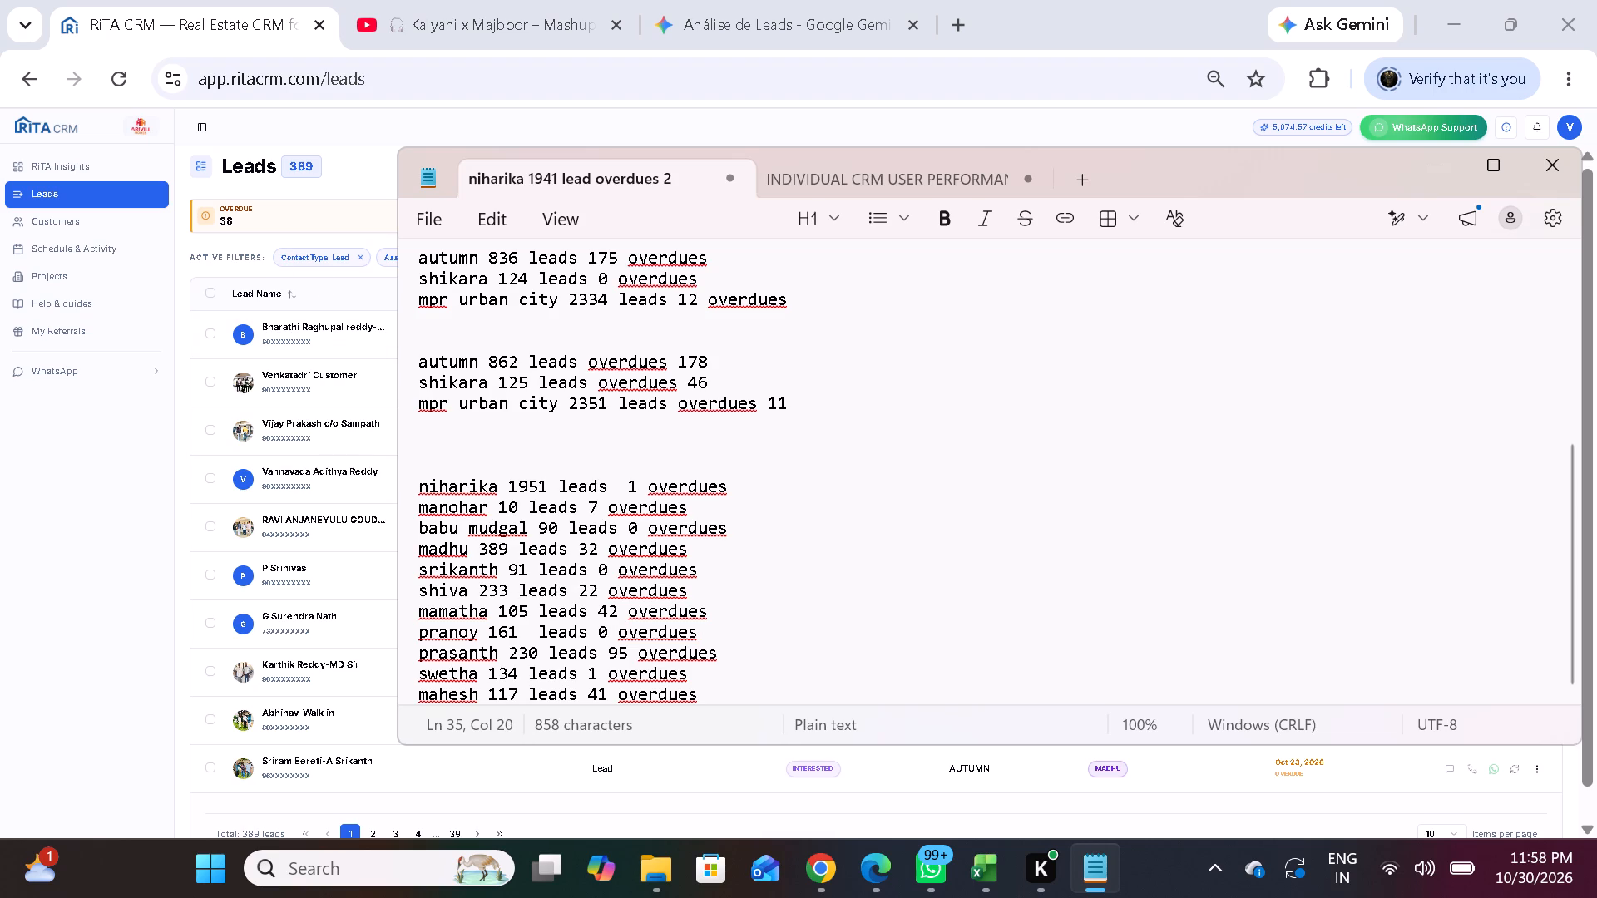
click(113, 517)
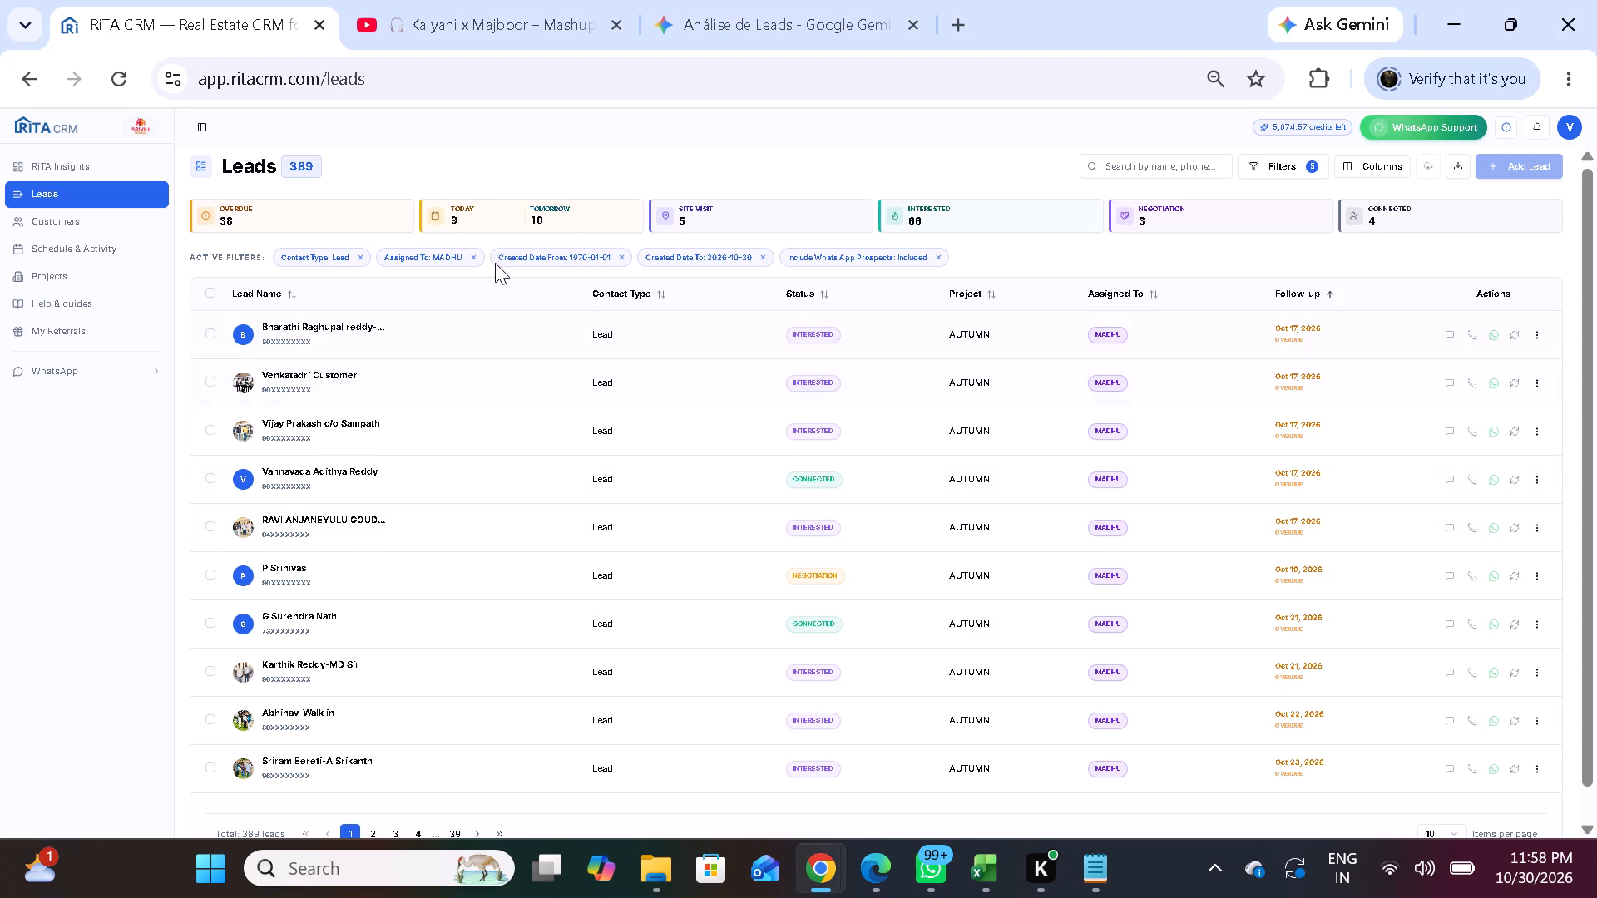
In the Notepad note, set Madhu's overdues to 38 and return to RiTA CRM.
click(1094, 865)
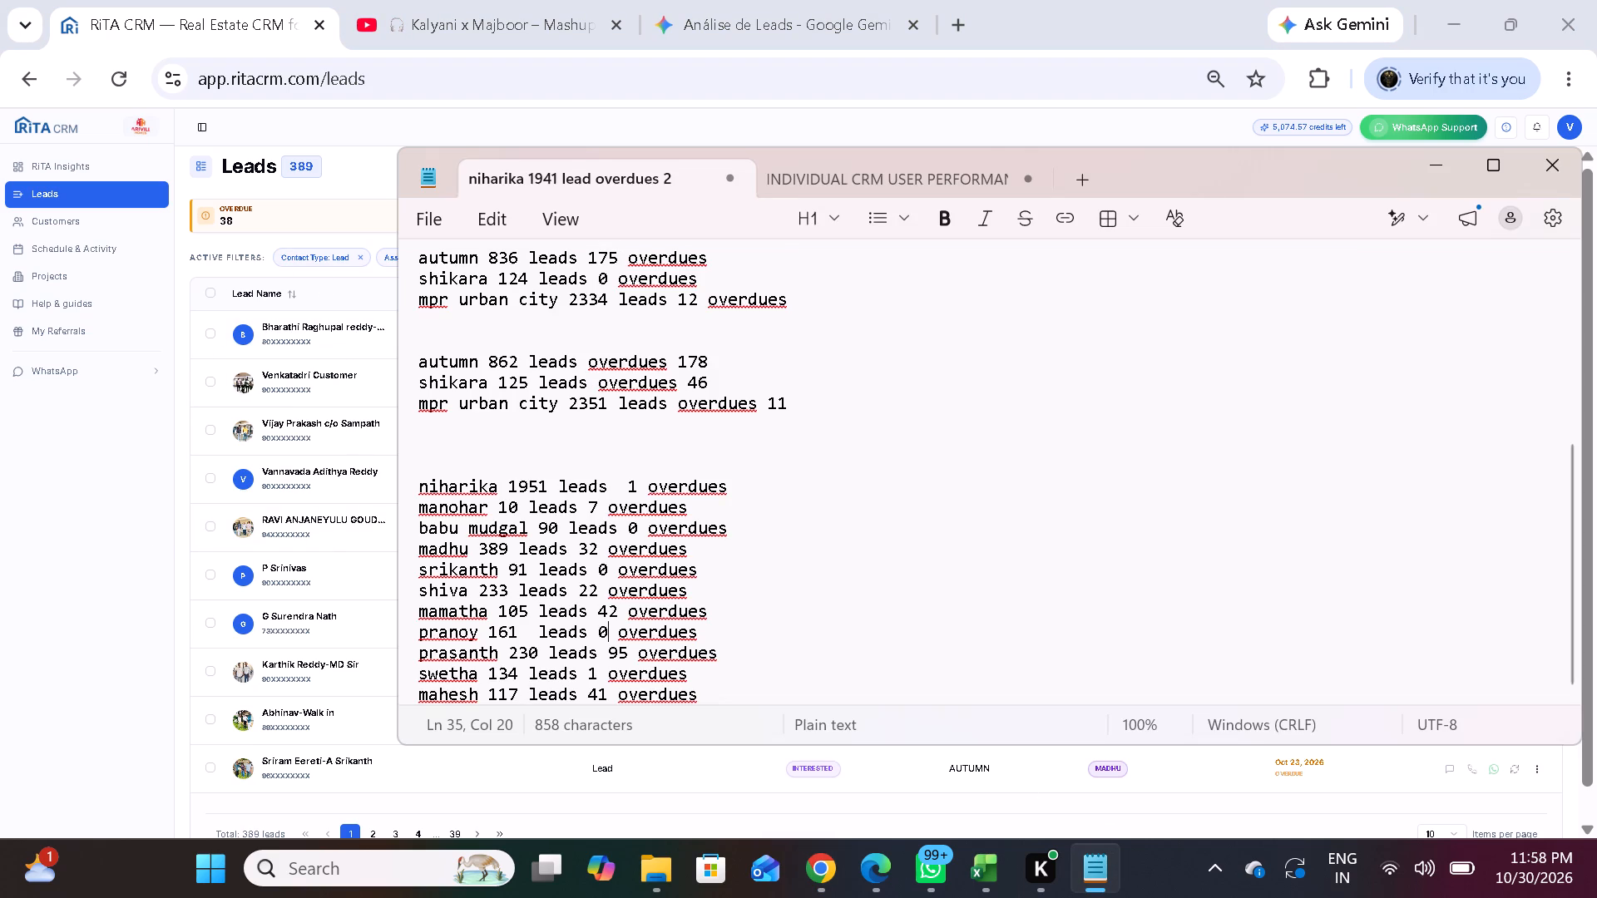
click(598, 550)
key(BackSpace)
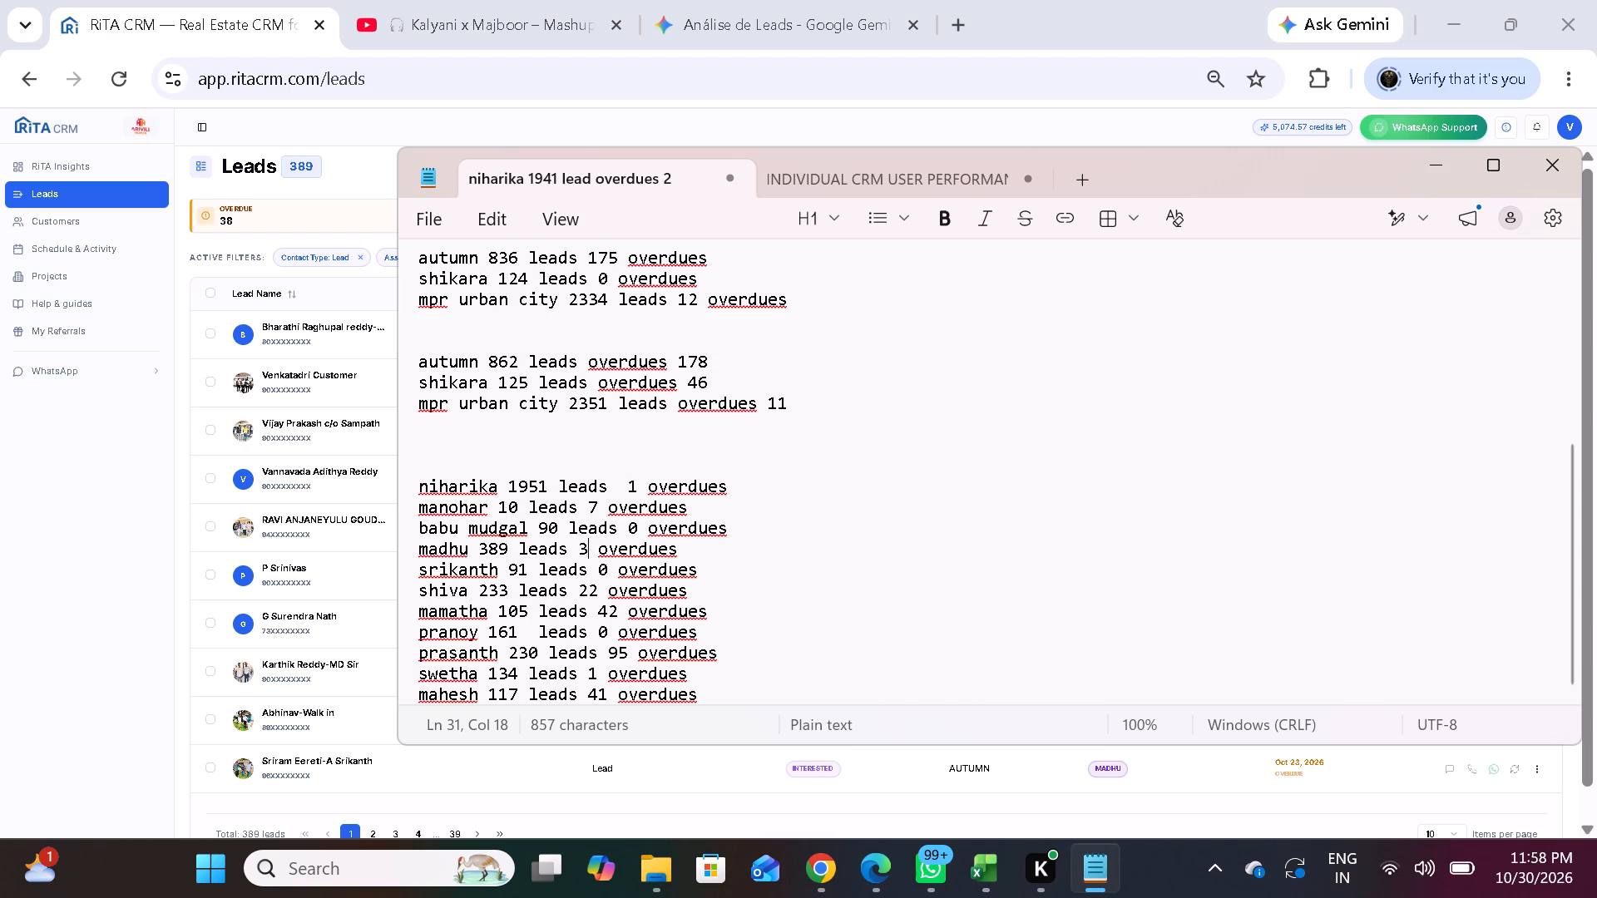
scroll(209, 223, right, 1)
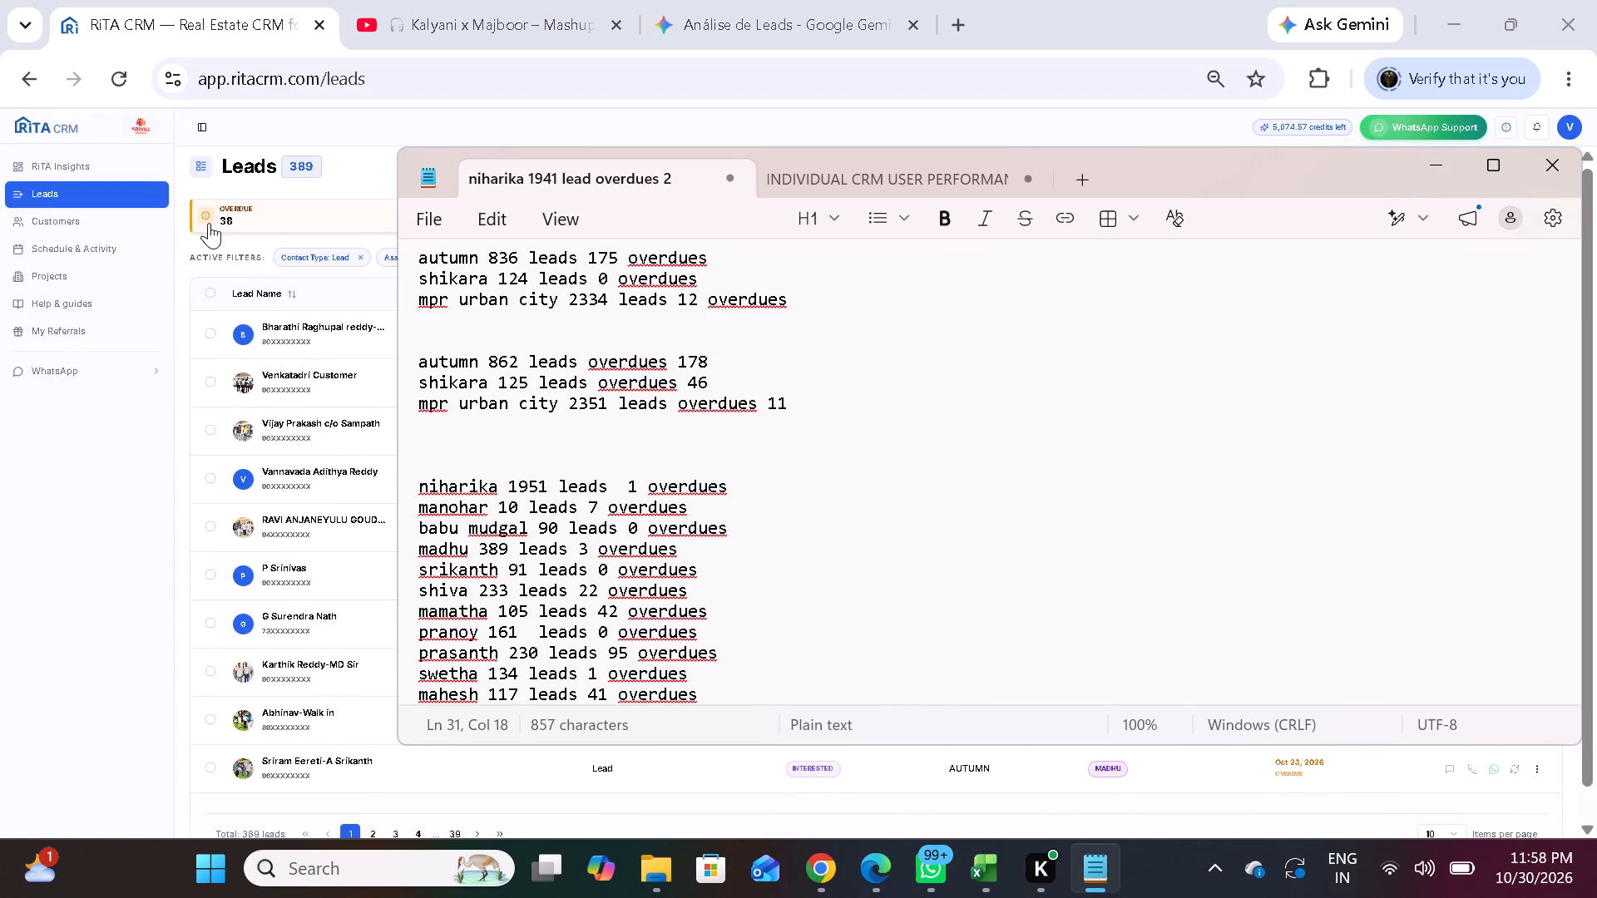
key(8)
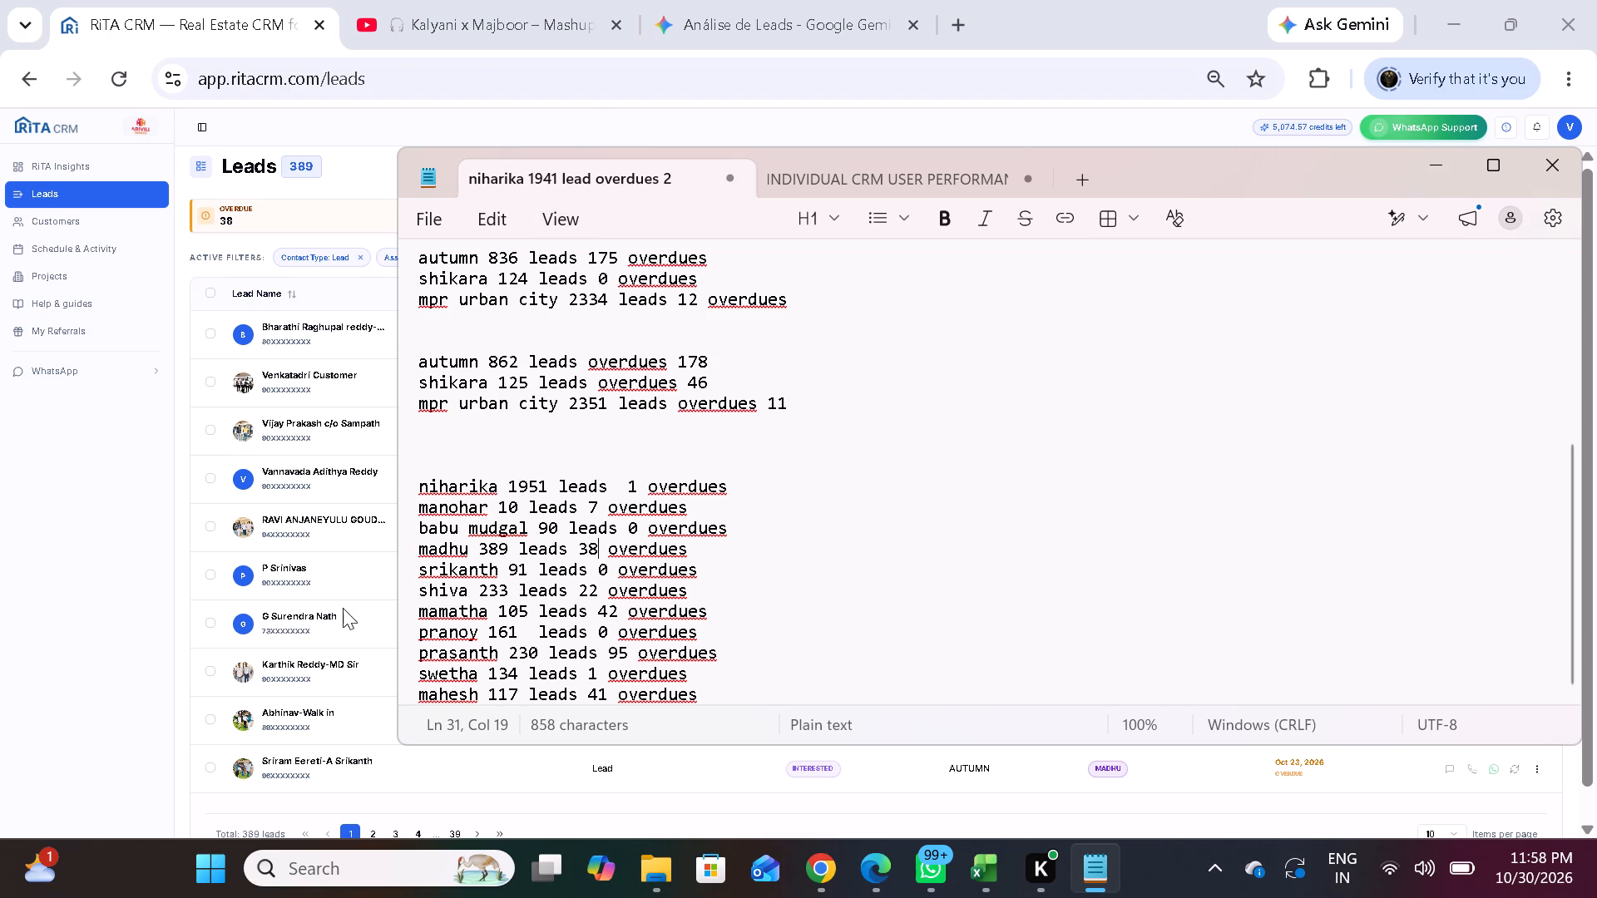
click(76, 525)
Filter the leads by assignee SRIKANTH and compare the lead and overdue counts with Srikanth's line in the Notepad note.
click(1286, 168)
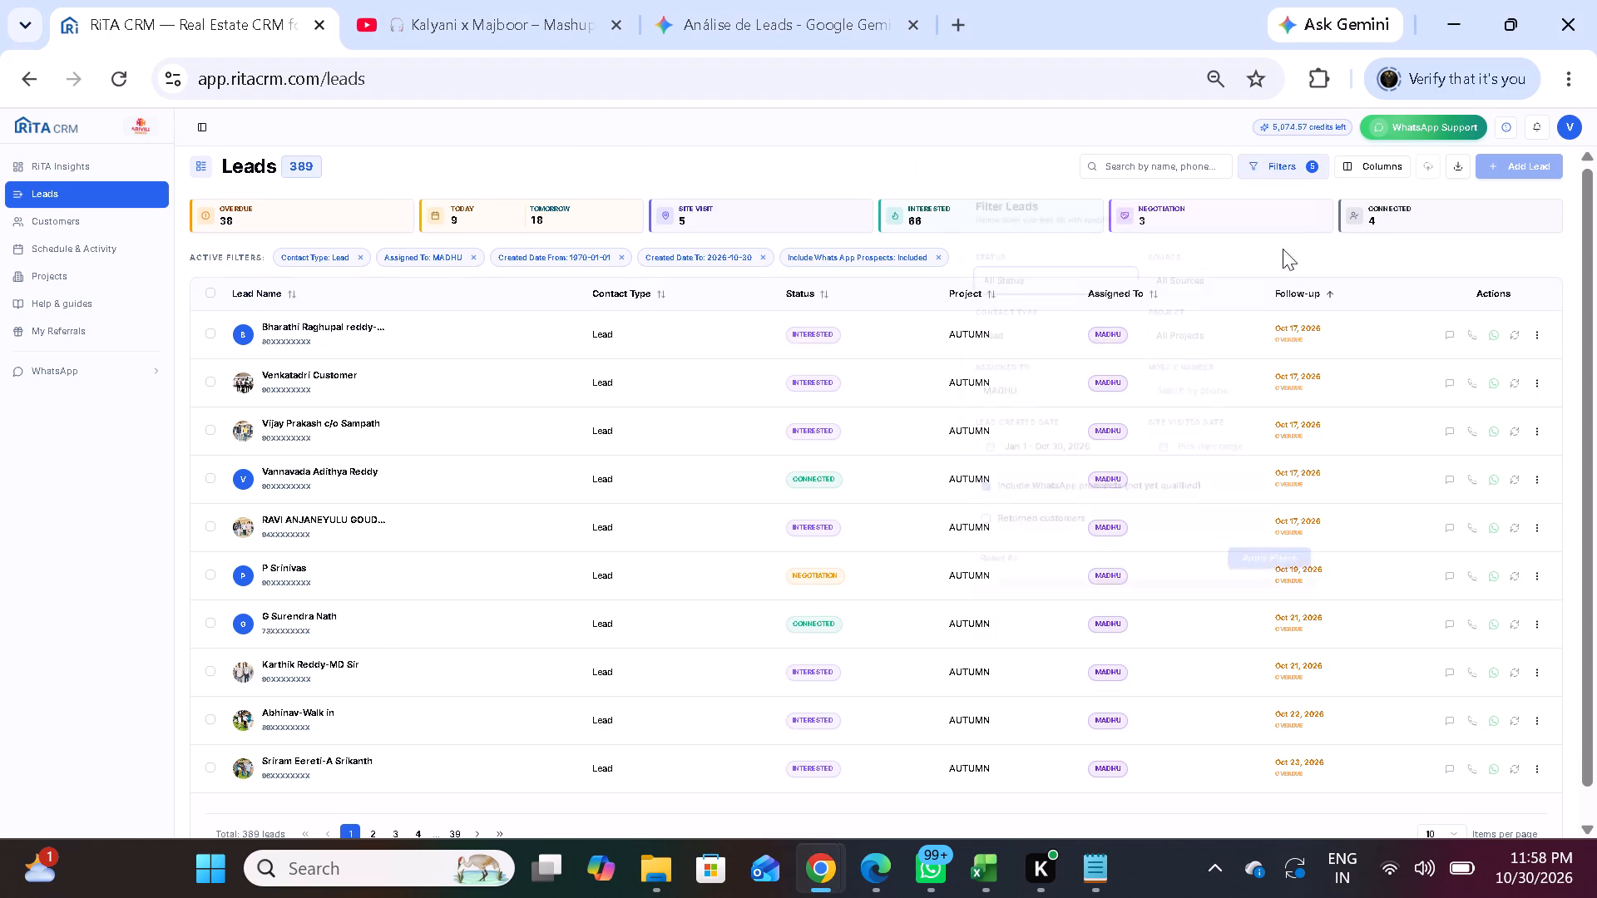
click(1031, 388)
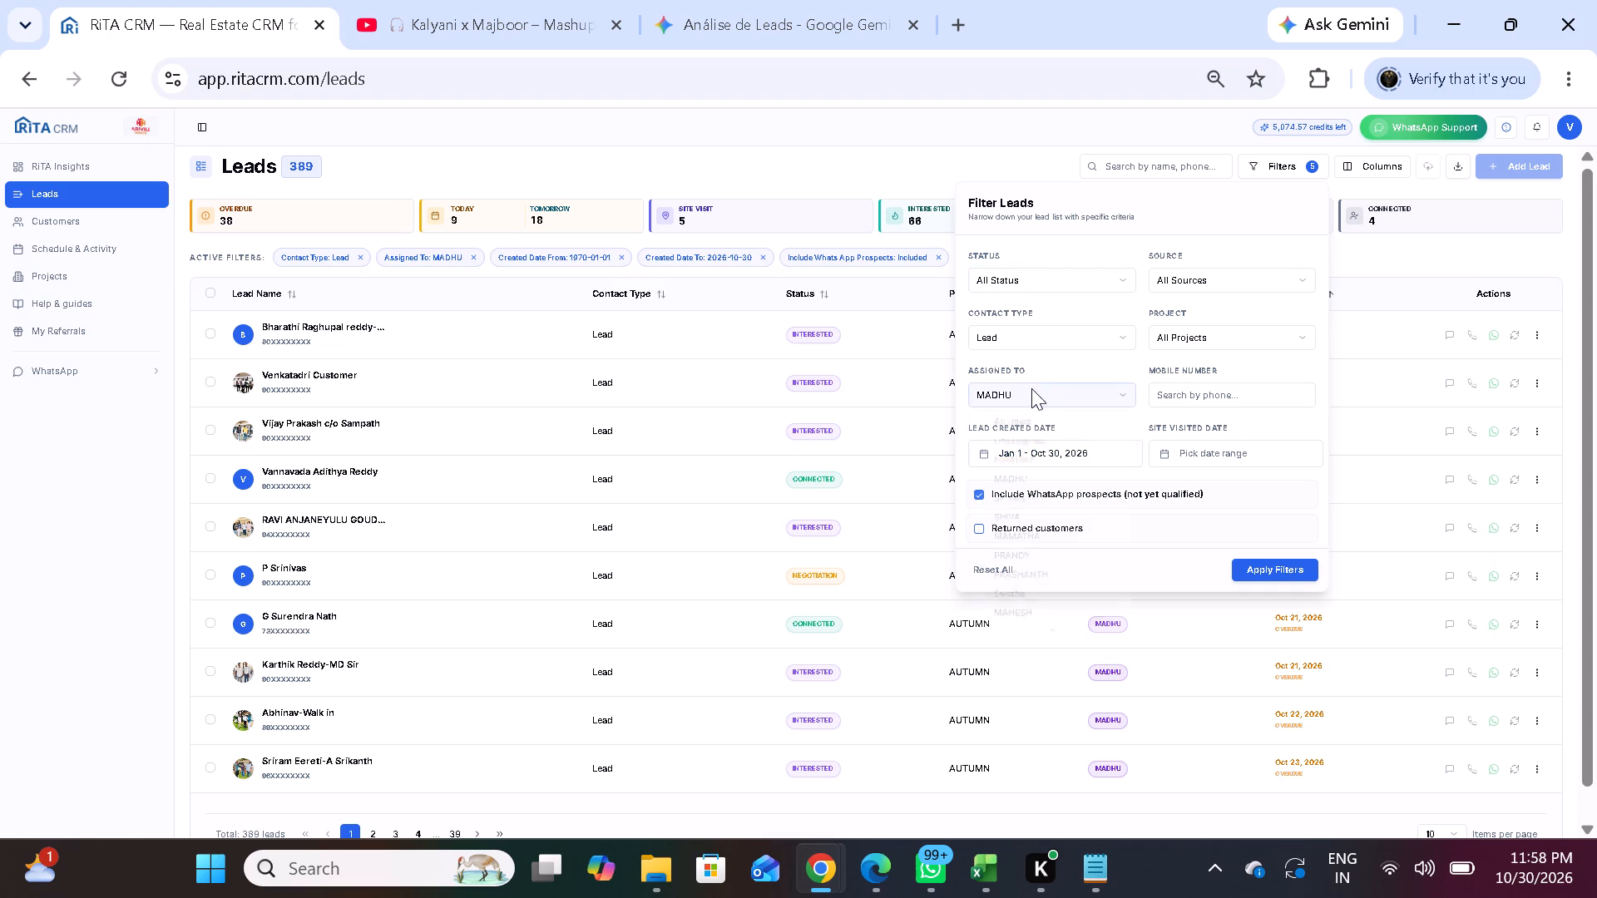
click(1014, 501)
click(1243, 564)
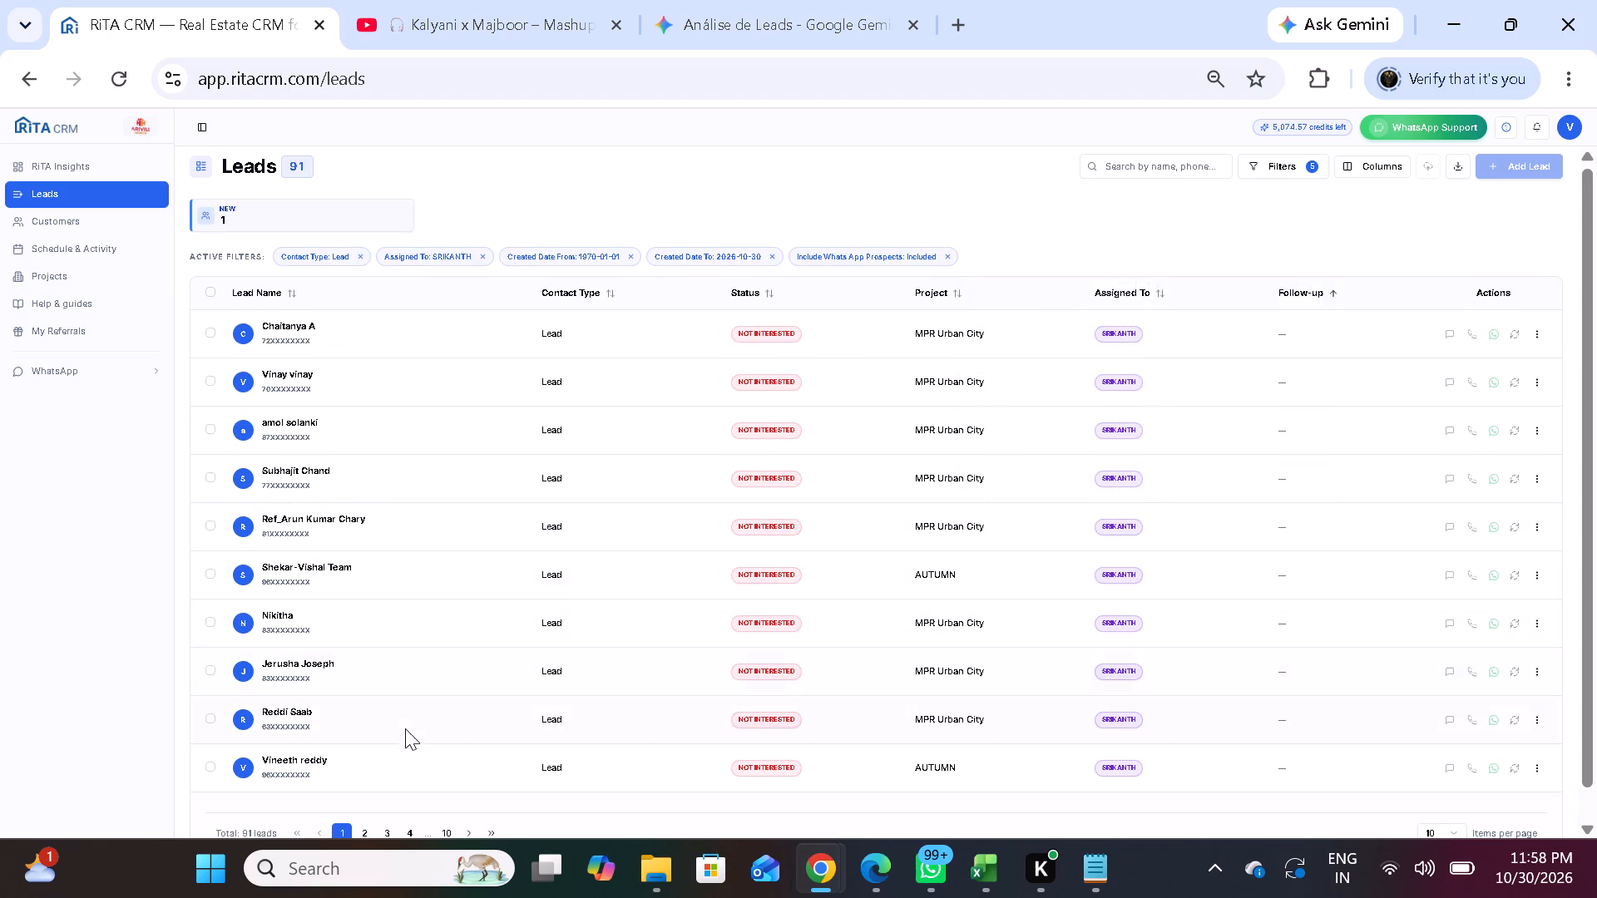
scroll(404, 741, down, 1)
scroll(398, 725, up, 2)
scroll(560, 580, up, 1)
scroll(559, 645, down, 2)
scroll(585, 745, down, 2)
click(1090, 875)
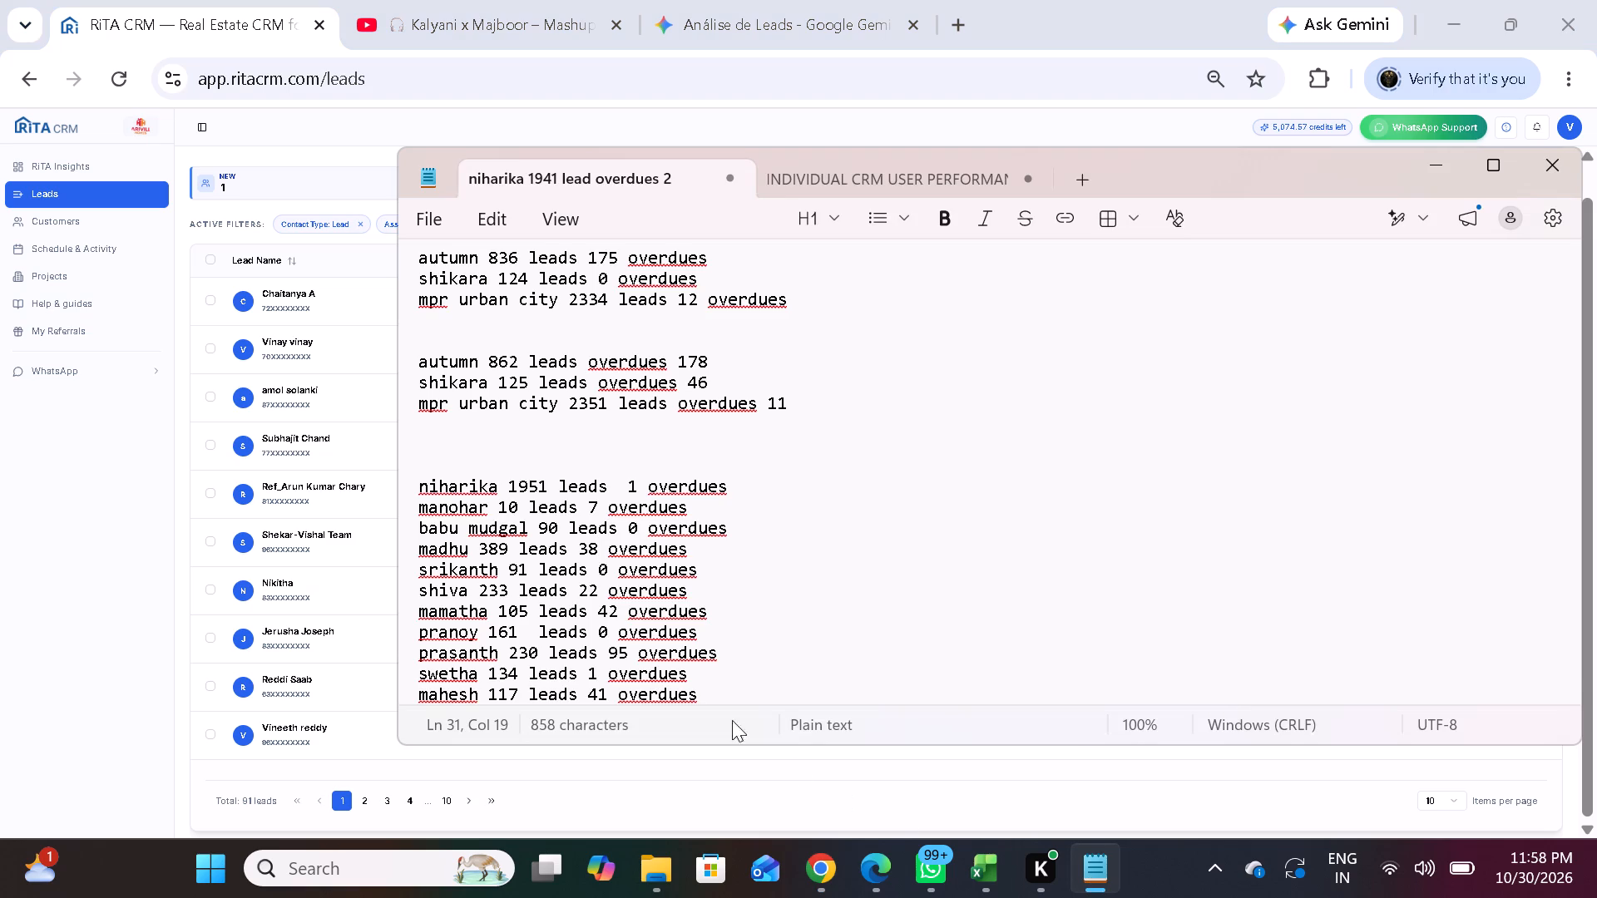
click(1097, 886)
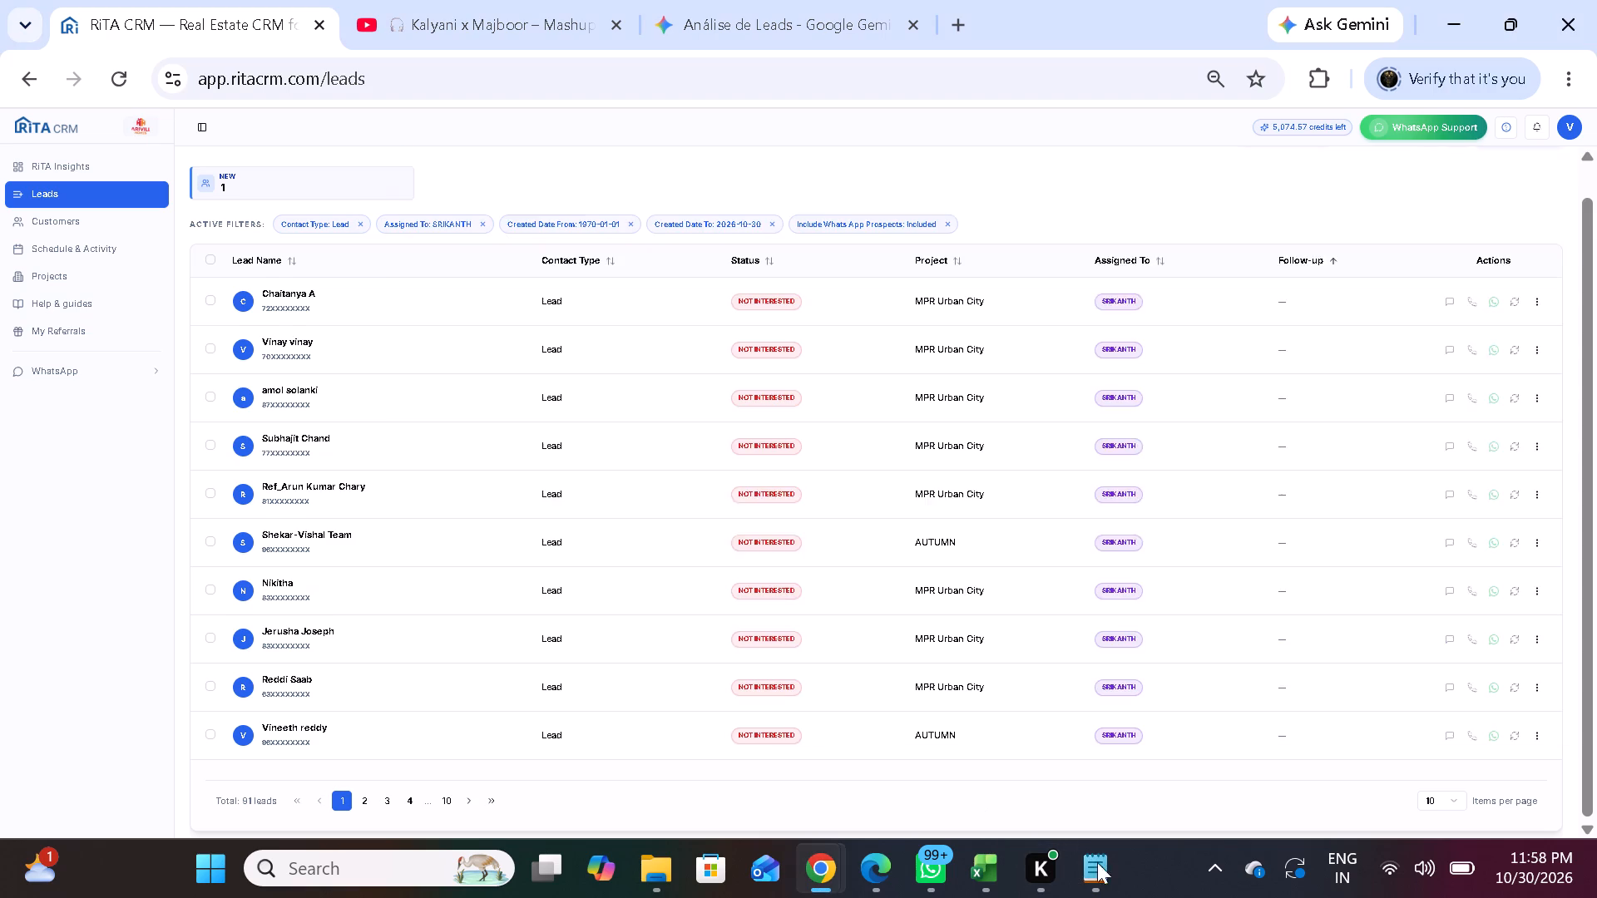
Filter the leads by assignee SHIVA and compare the lead and overdue counts with Shiva's line in the Notepad note.
scroll(1051, 545, up, 3)
click(1313, 163)
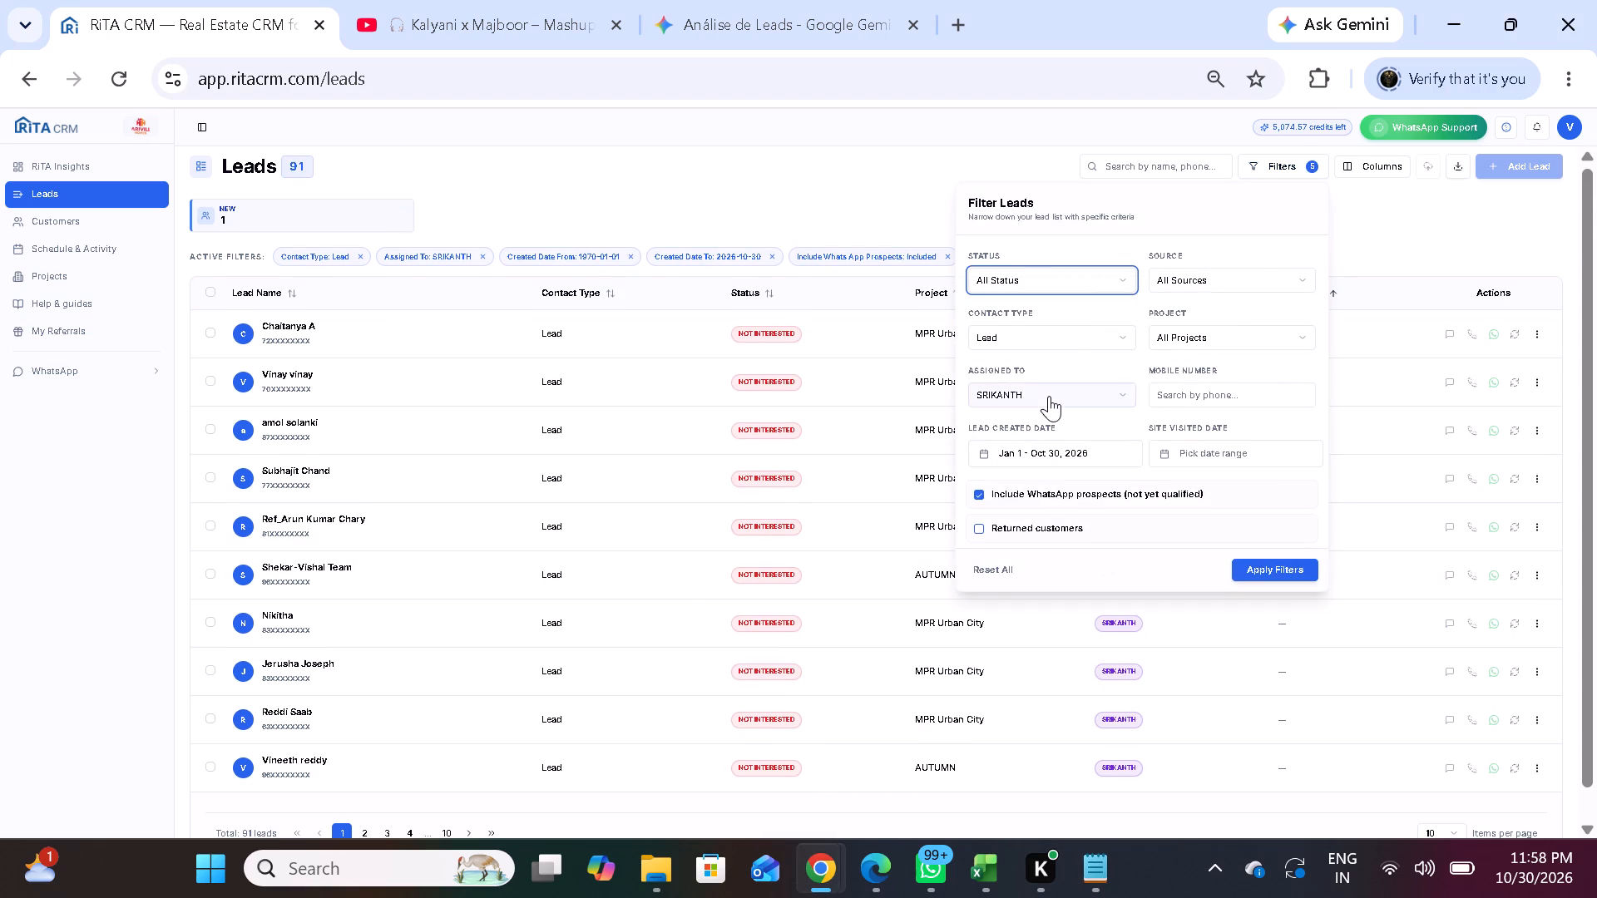
double_click(1049, 396)
click(1011, 521)
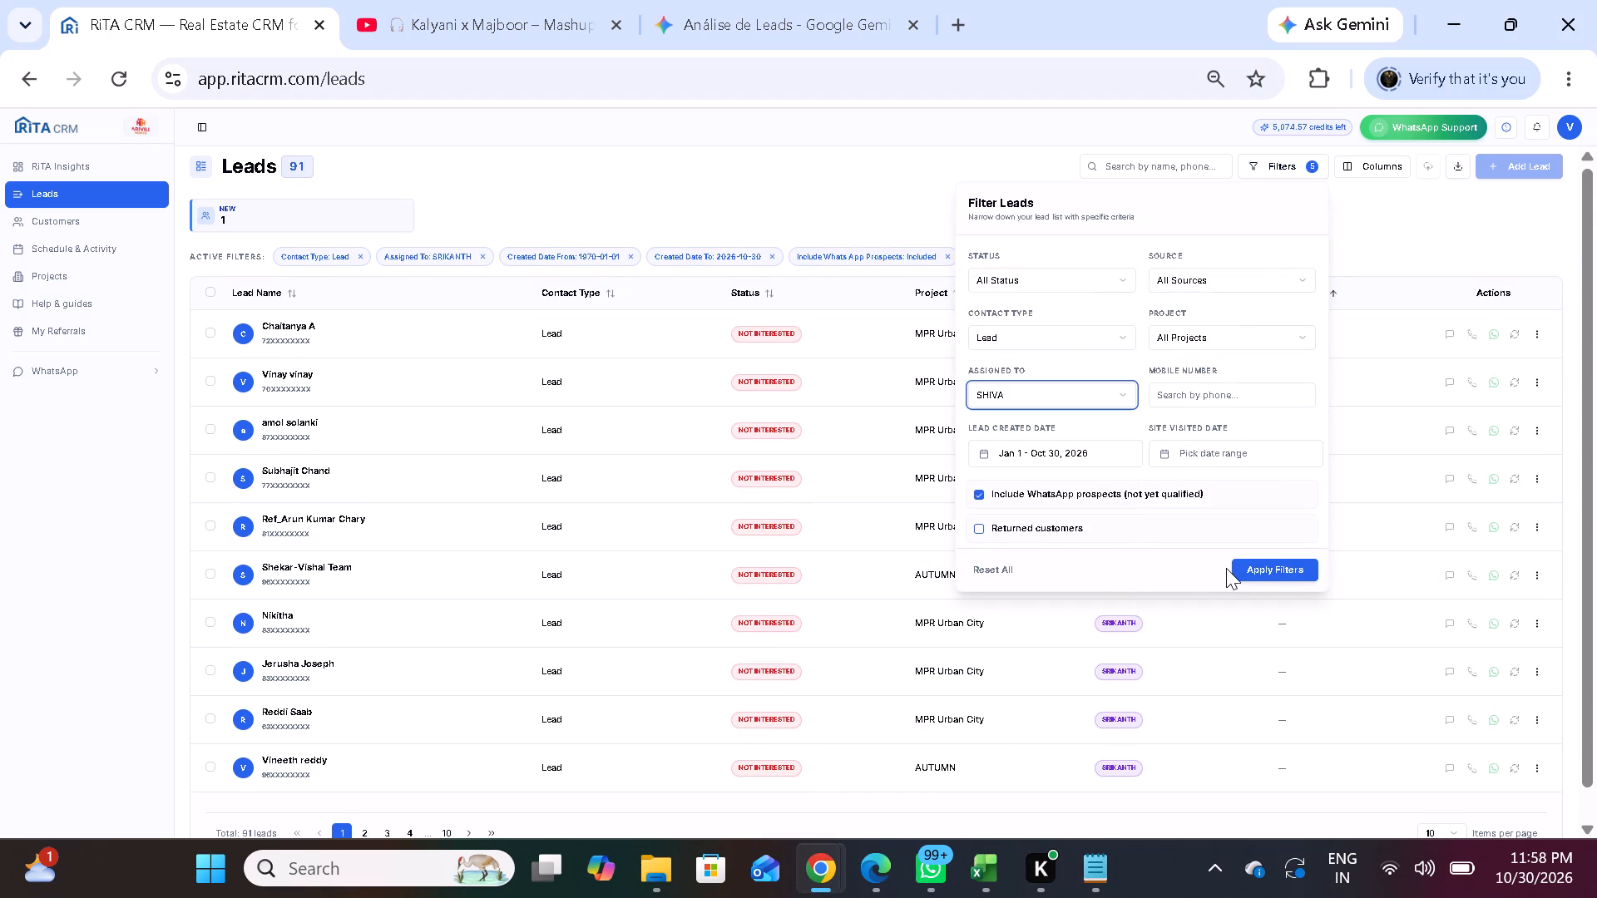
click(1262, 569)
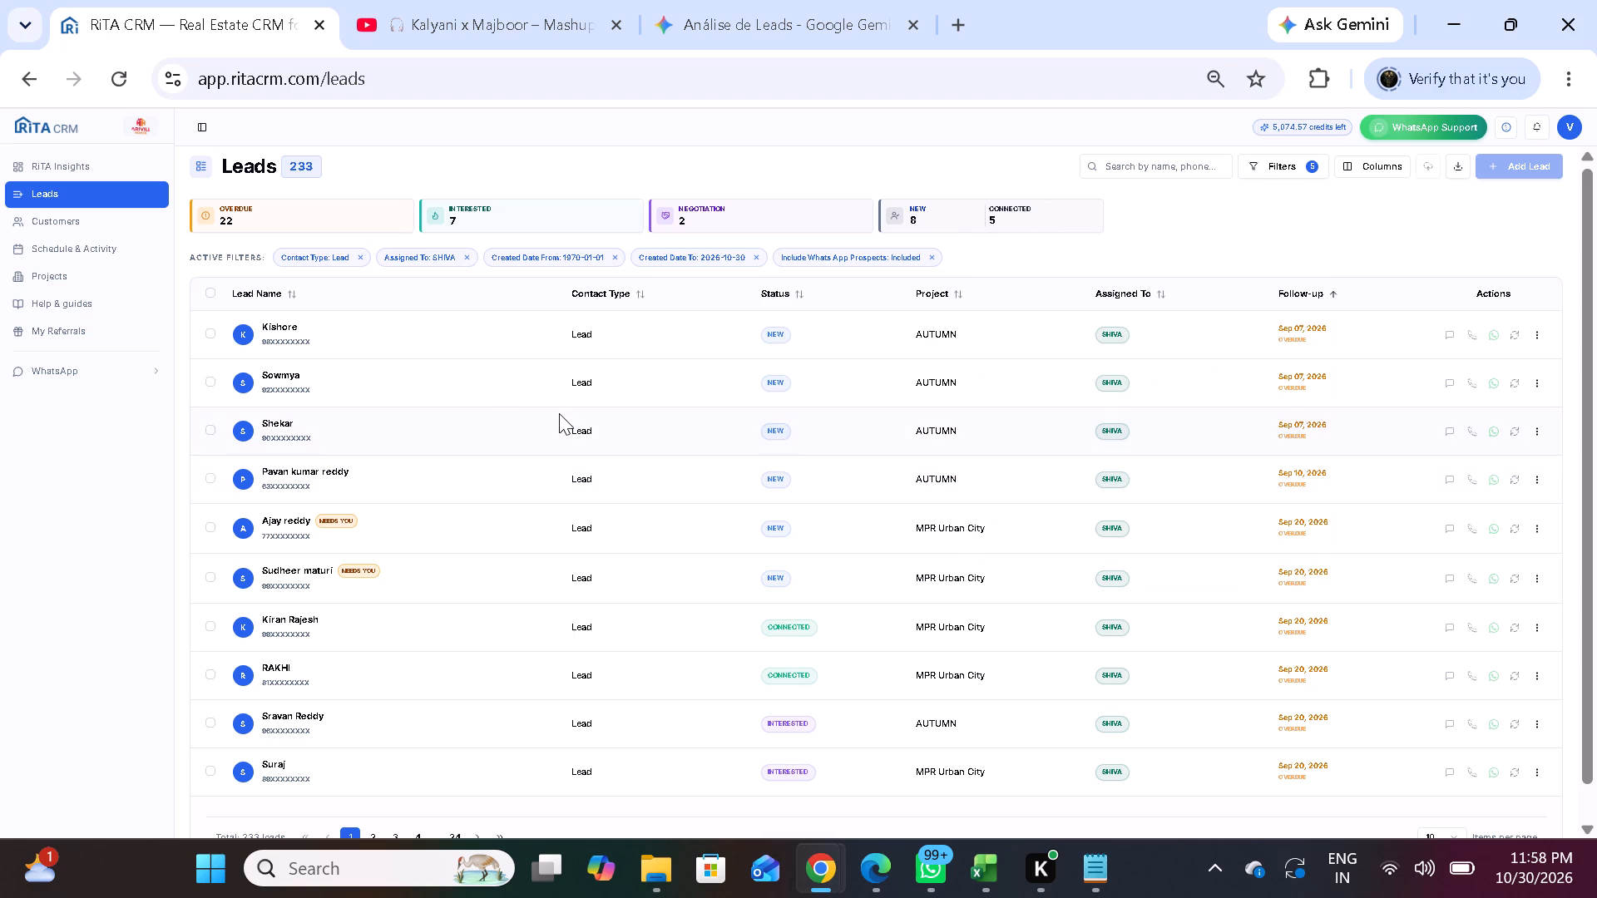
scroll(470, 381, up, 1)
click(1096, 893)
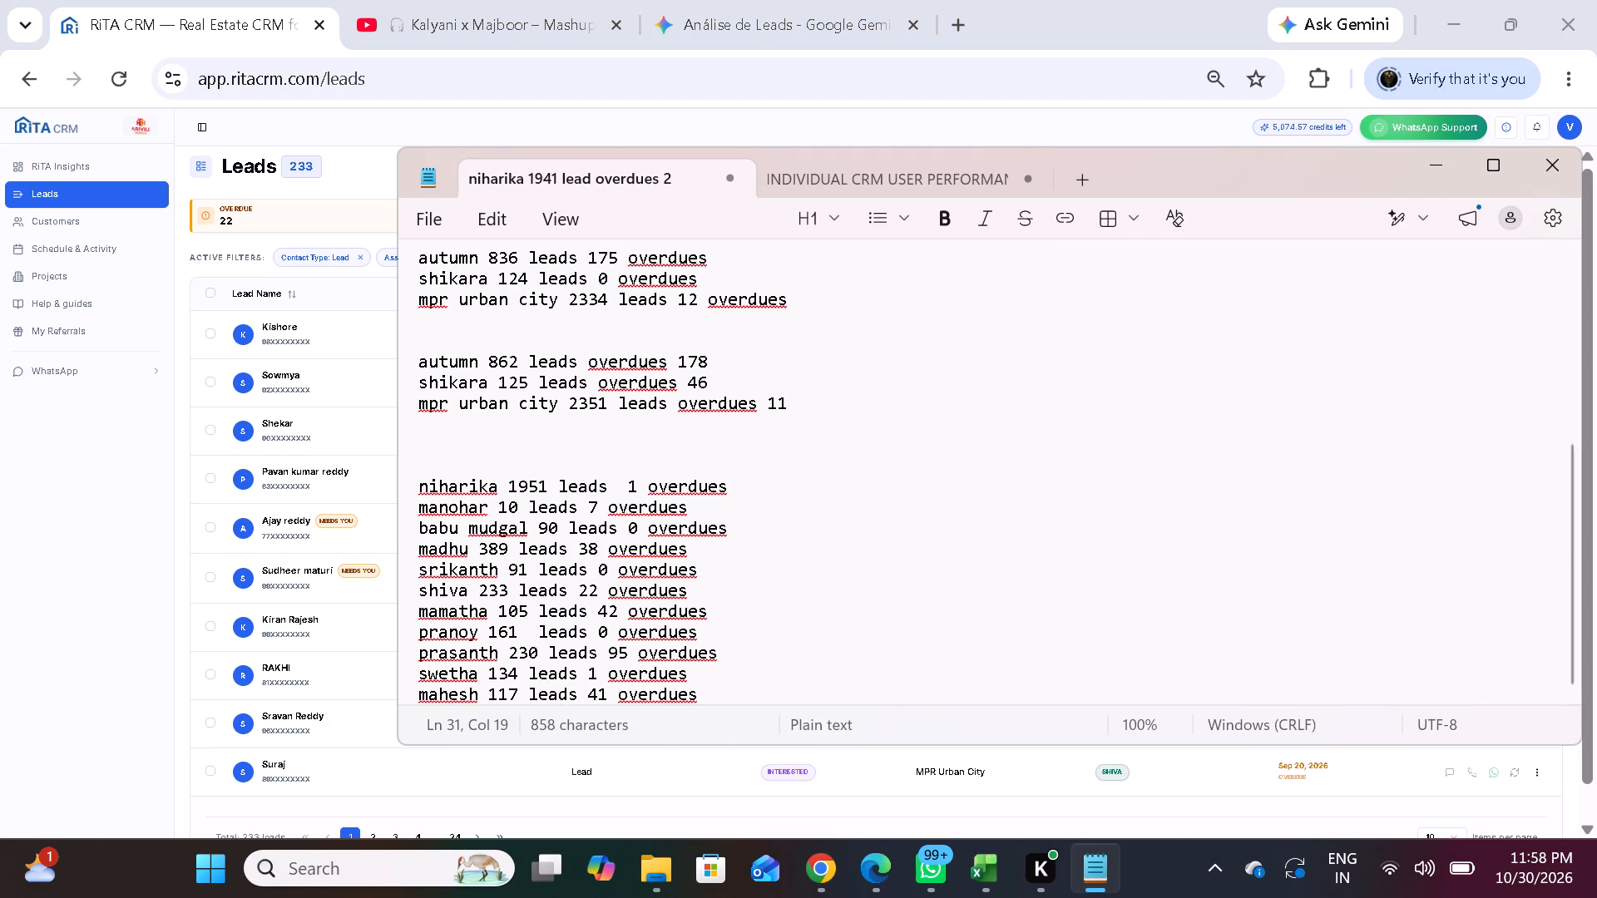
click(1104, 888)
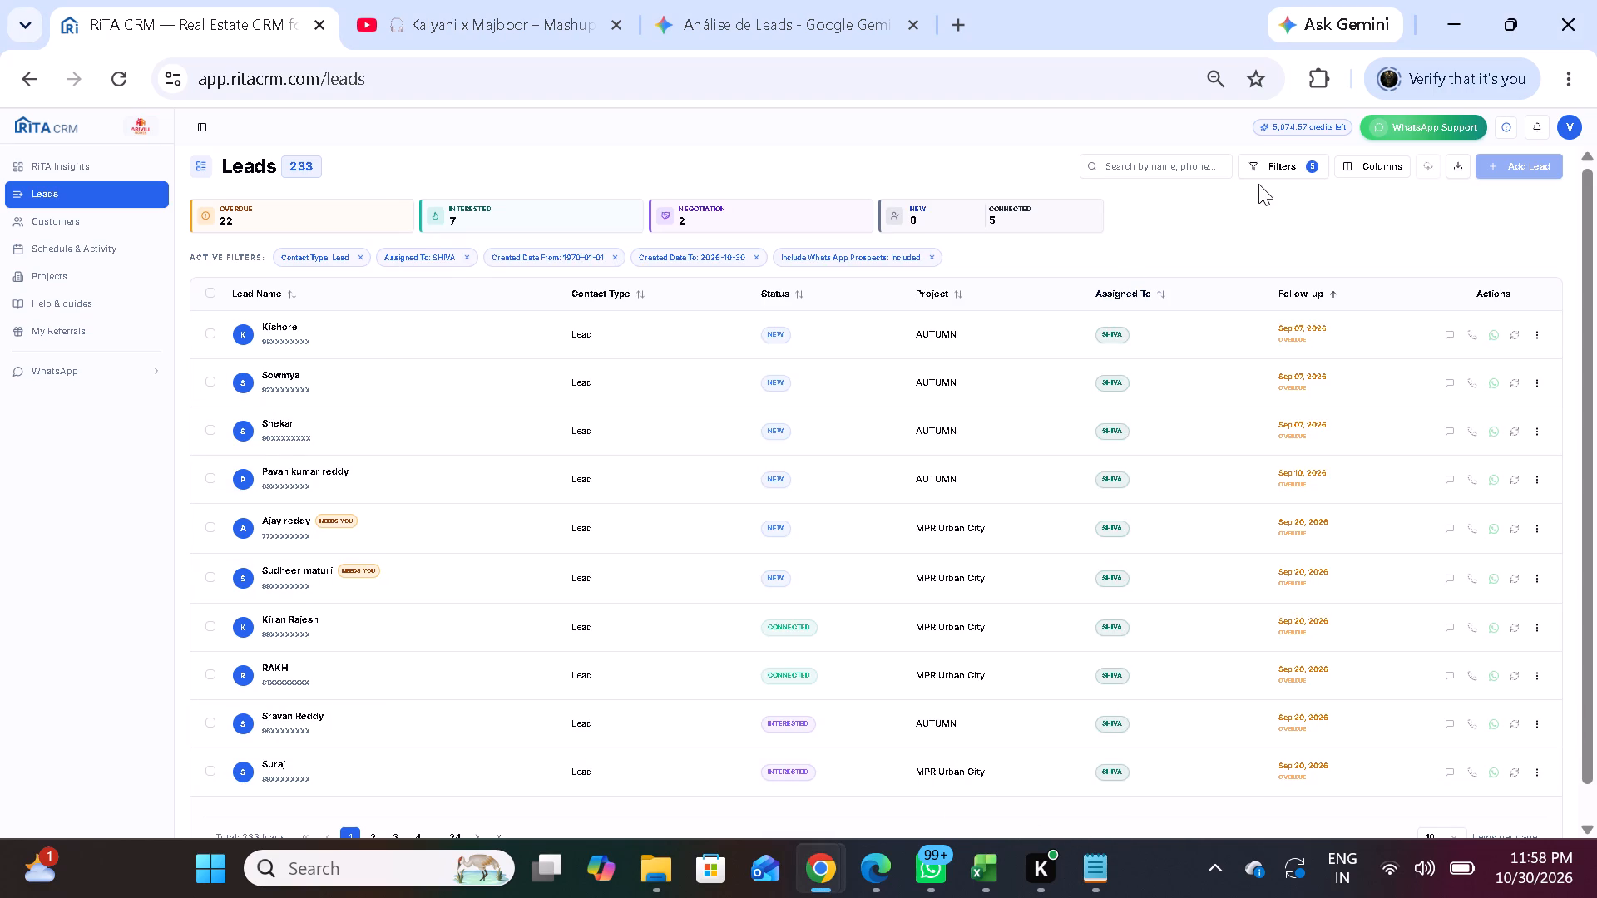
Filter the leads by assignee PRASHANTH, keeping the lead contact type and the all-time created date range.
click(1258, 183)
click(1272, 173)
click(1071, 387)
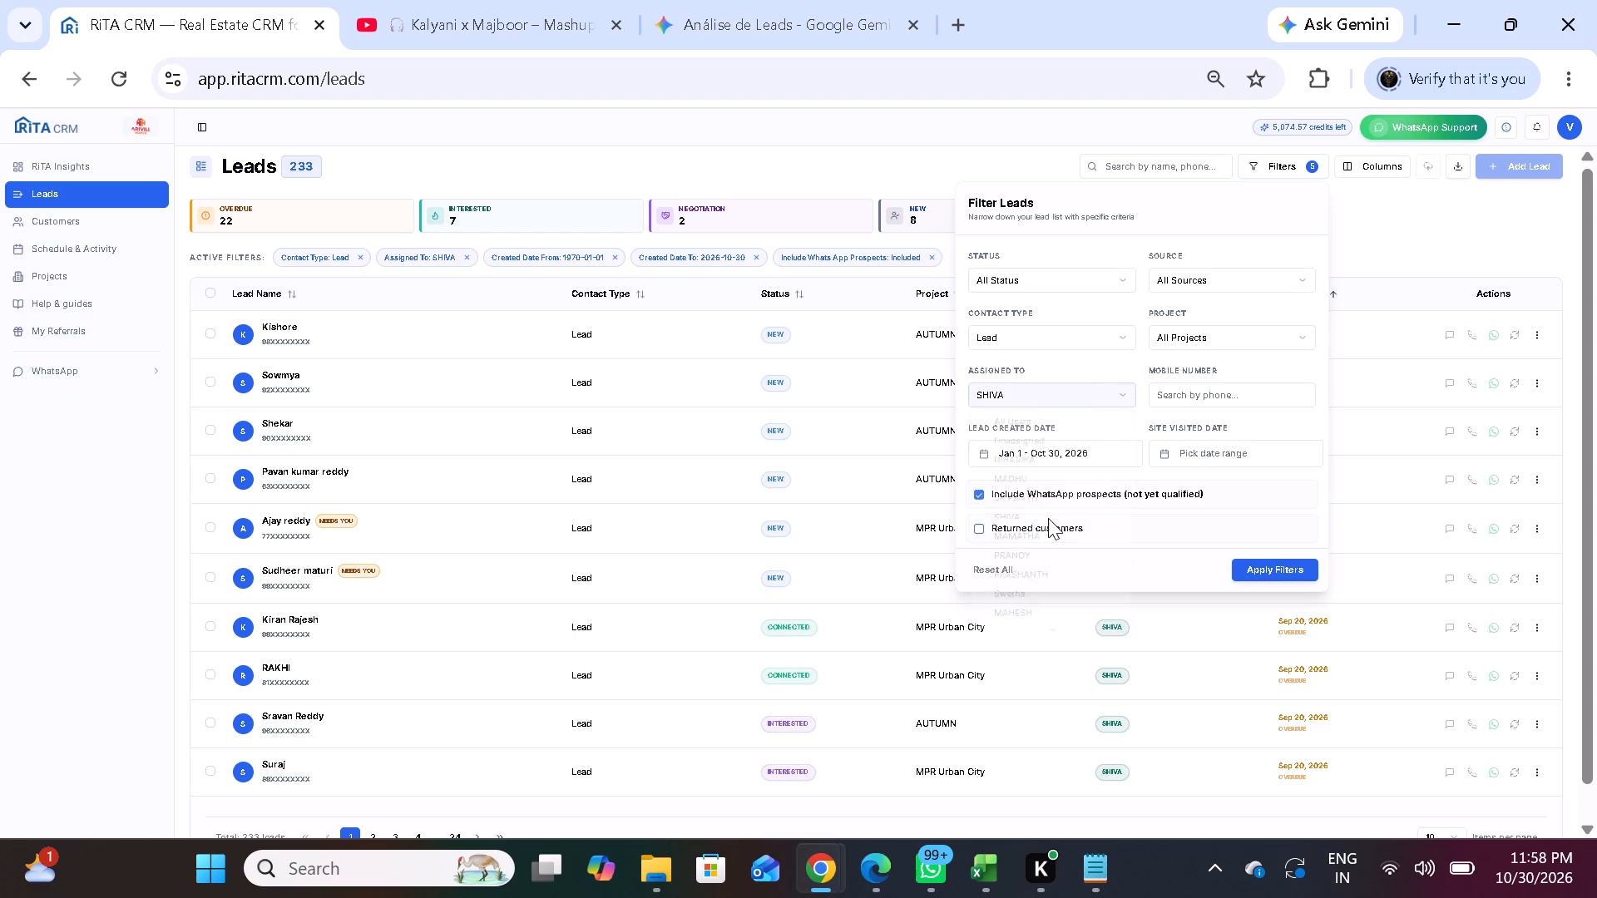
double_click(1041, 553)
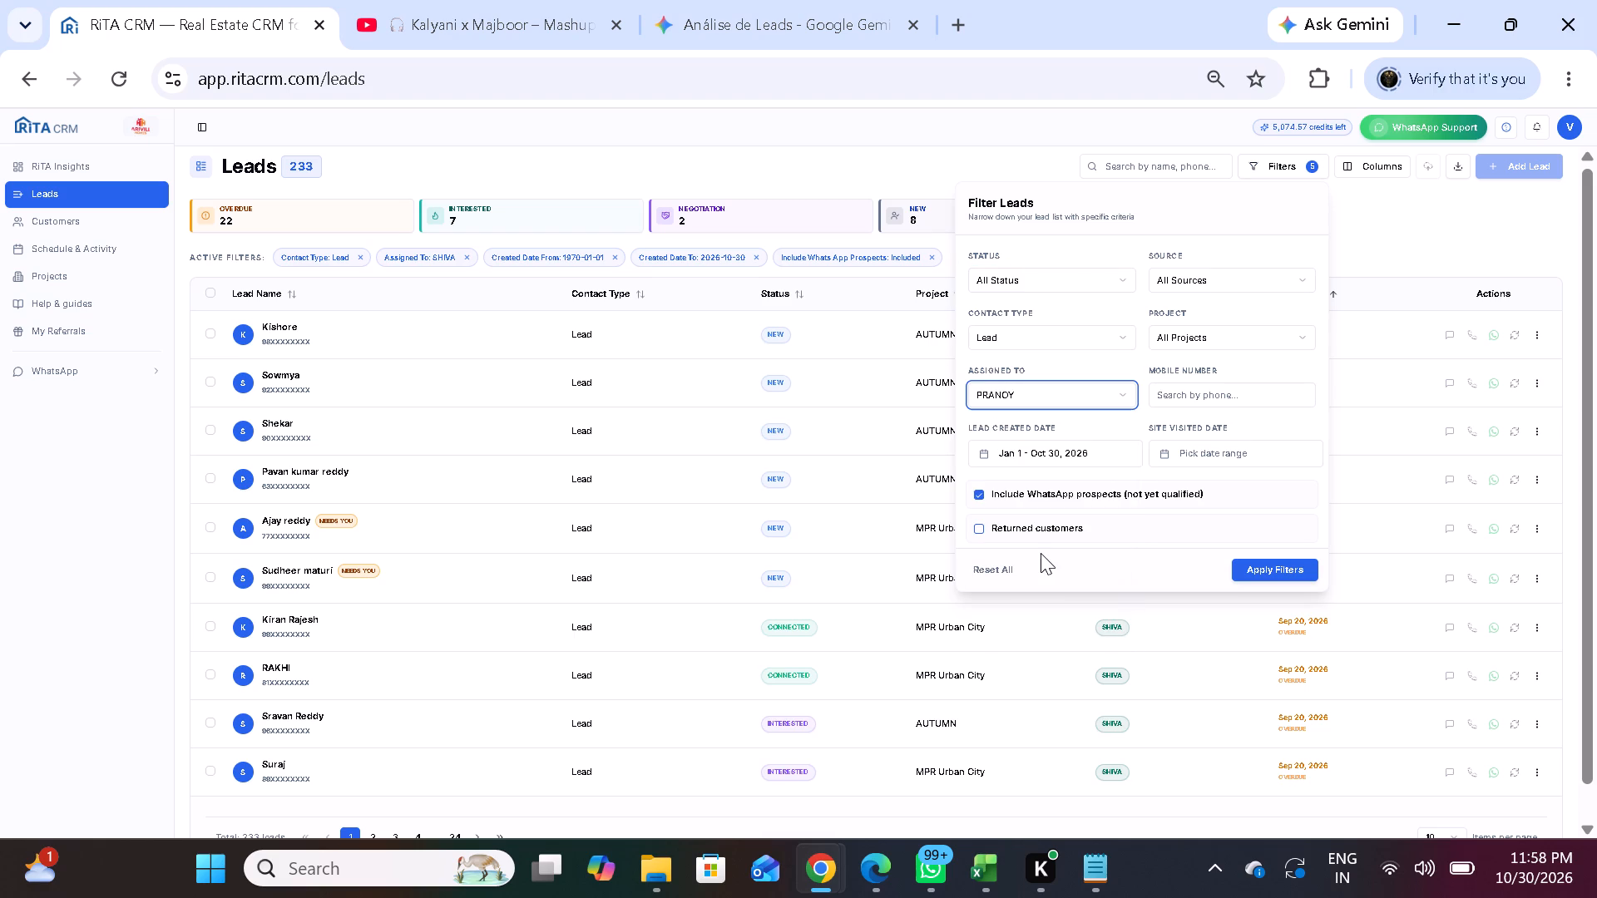
click(1077, 392)
click(1064, 578)
click(1242, 574)
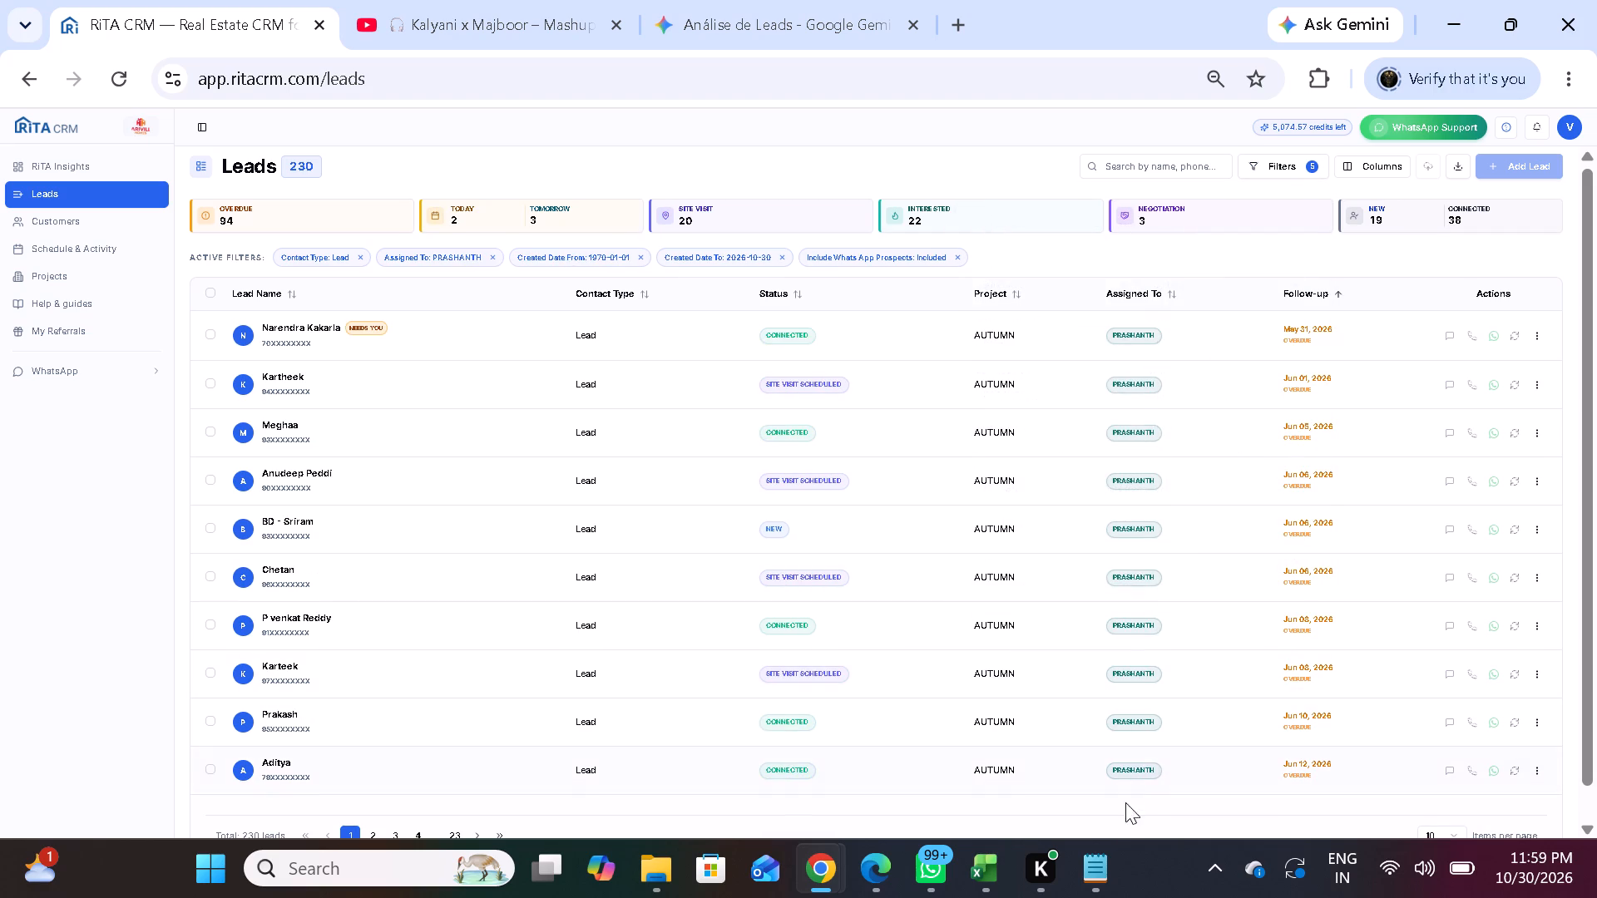
In the Notepad note, set Prasanth's overdues to 94 and return to RiTA CRM.
click(1094, 877)
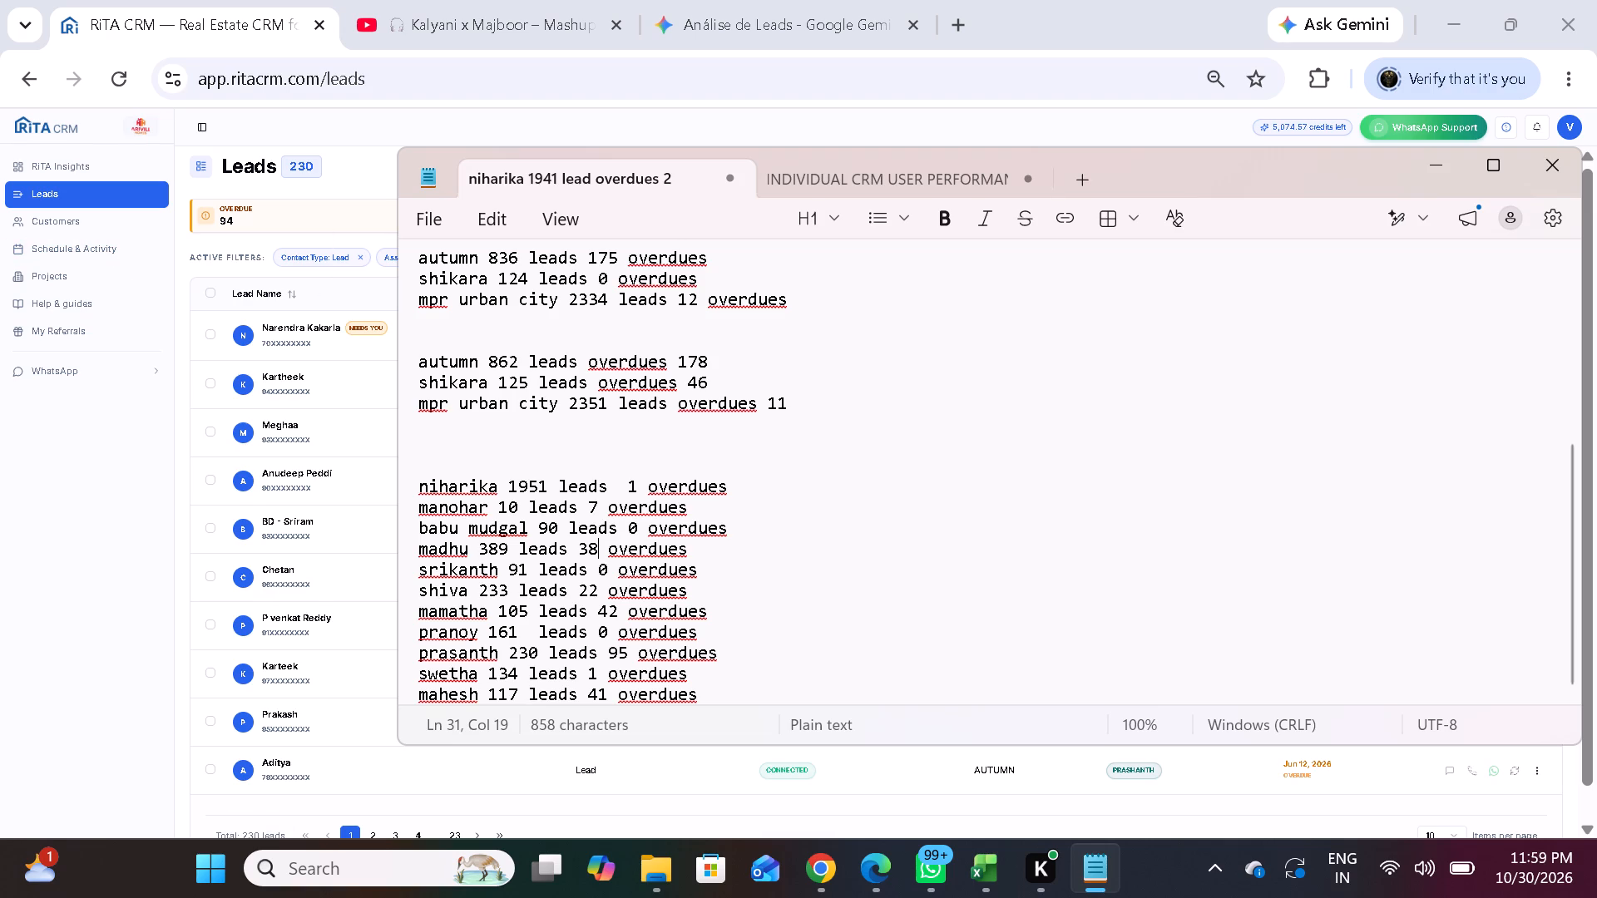
click(625, 653)
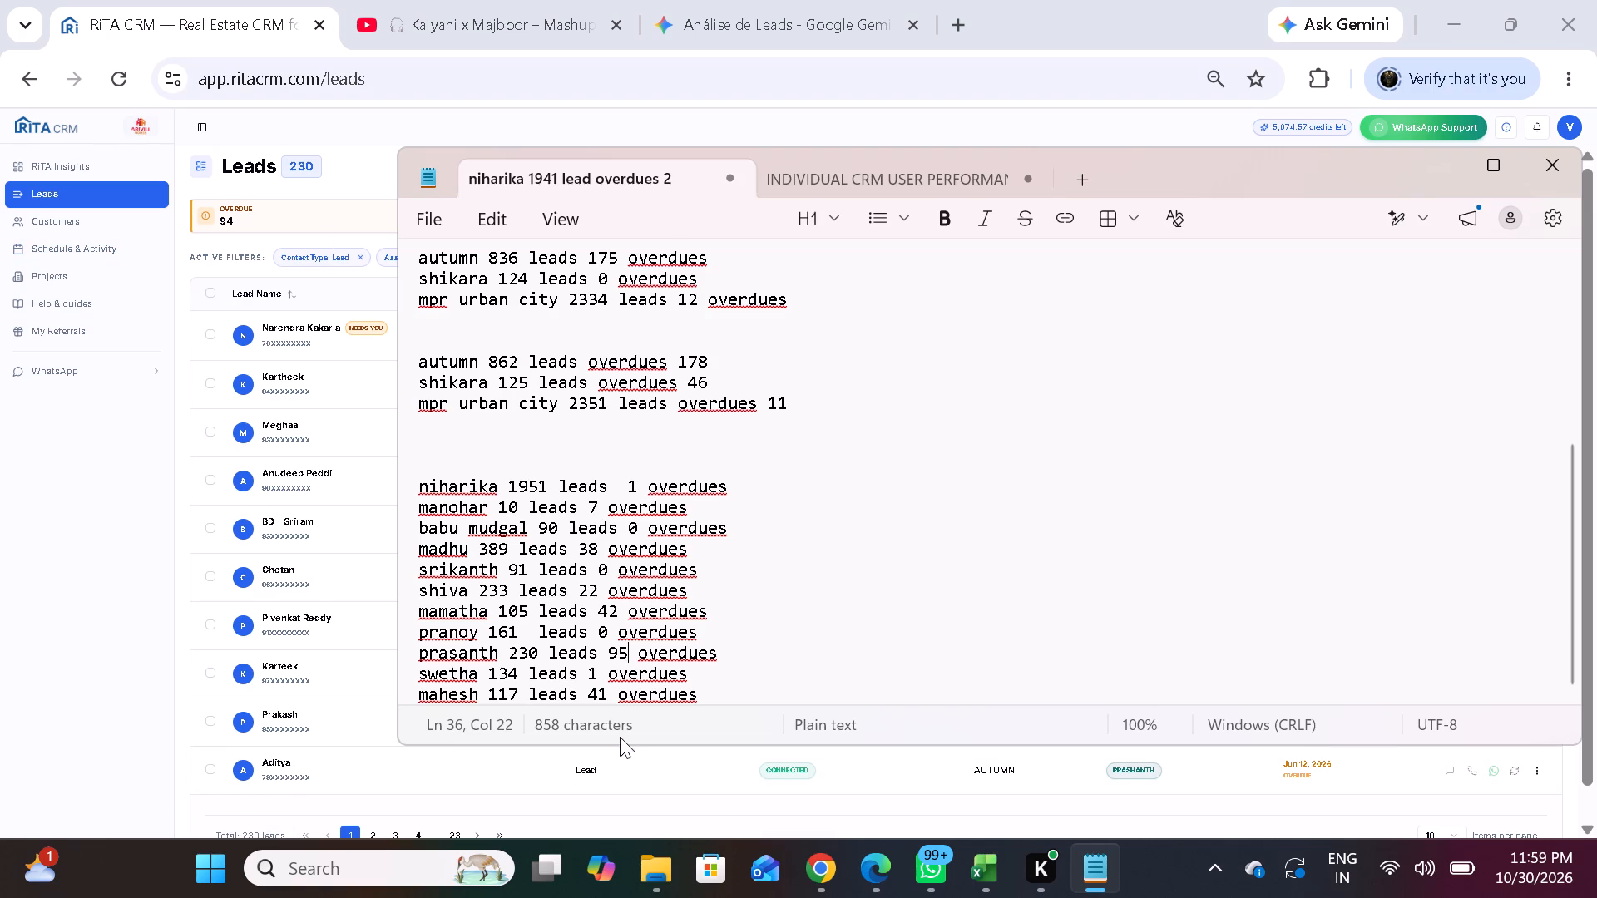
key(BackSpace)
key(4)
click(523, 669)
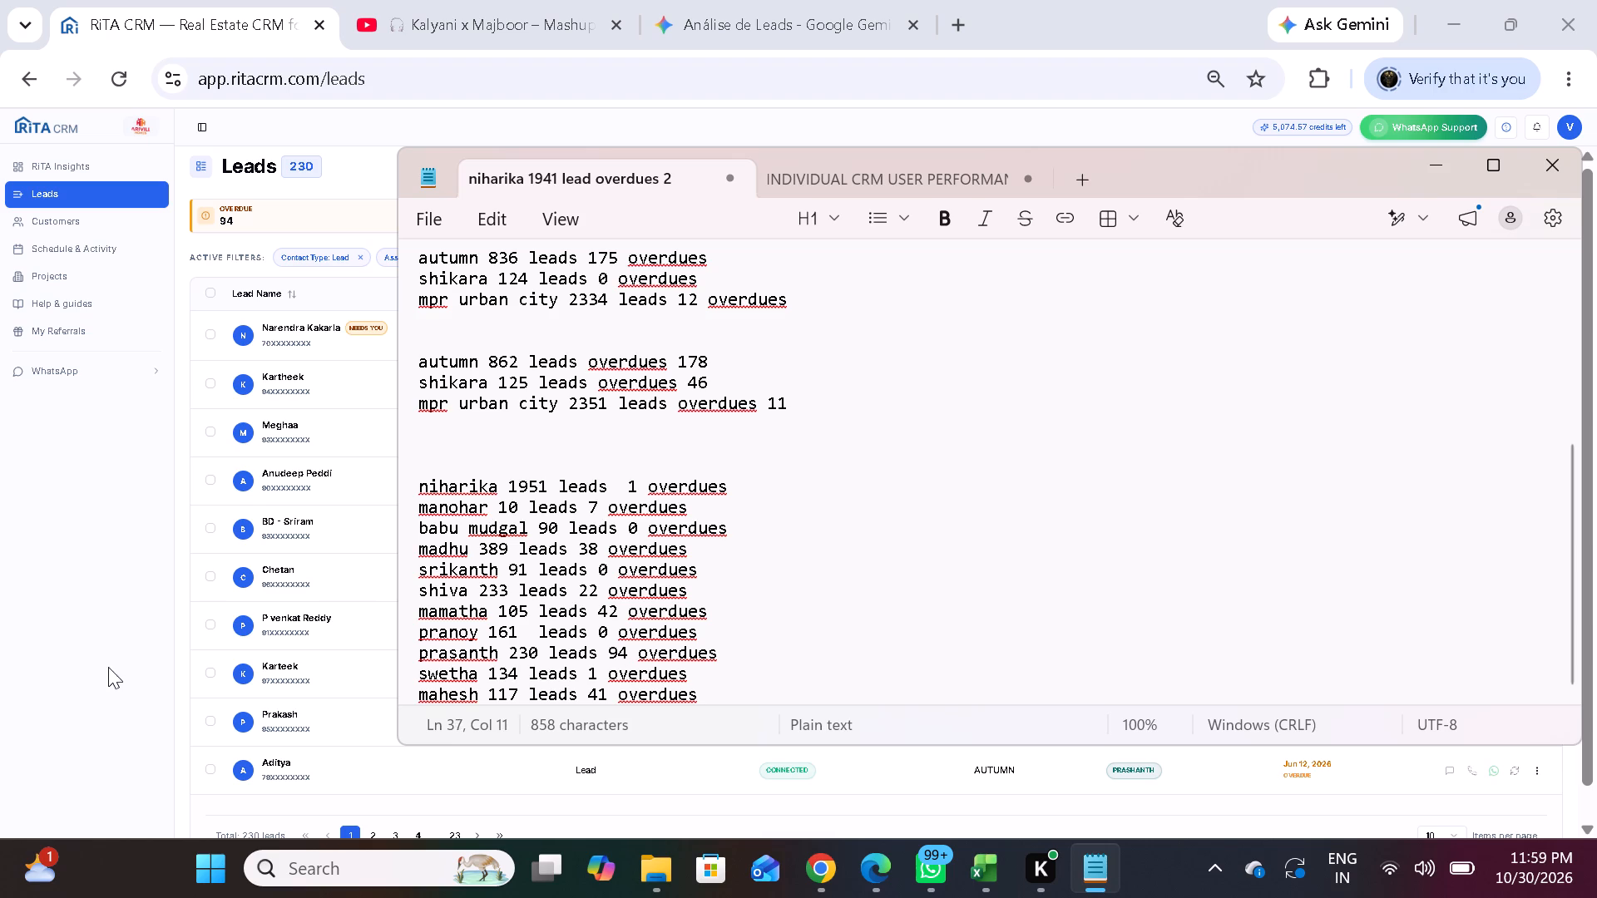
click(108, 665)
Filter the leads by assignee Swetha and compare the lead and overdue counts with Swetha's line in the Notepad note.
click(1289, 161)
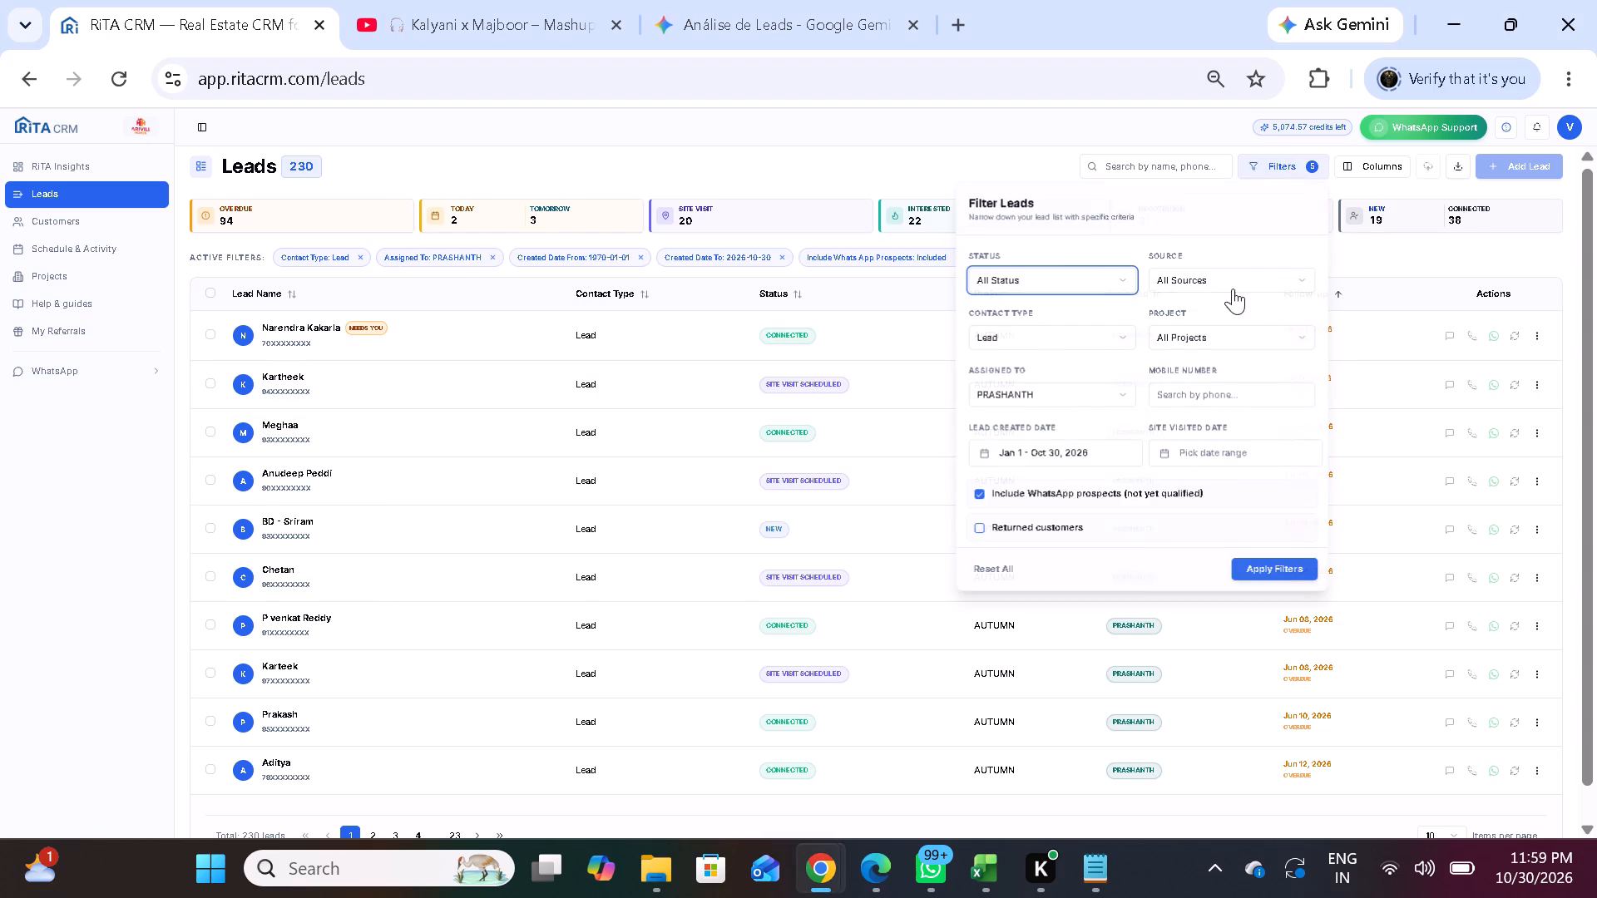
double_click(1041, 396)
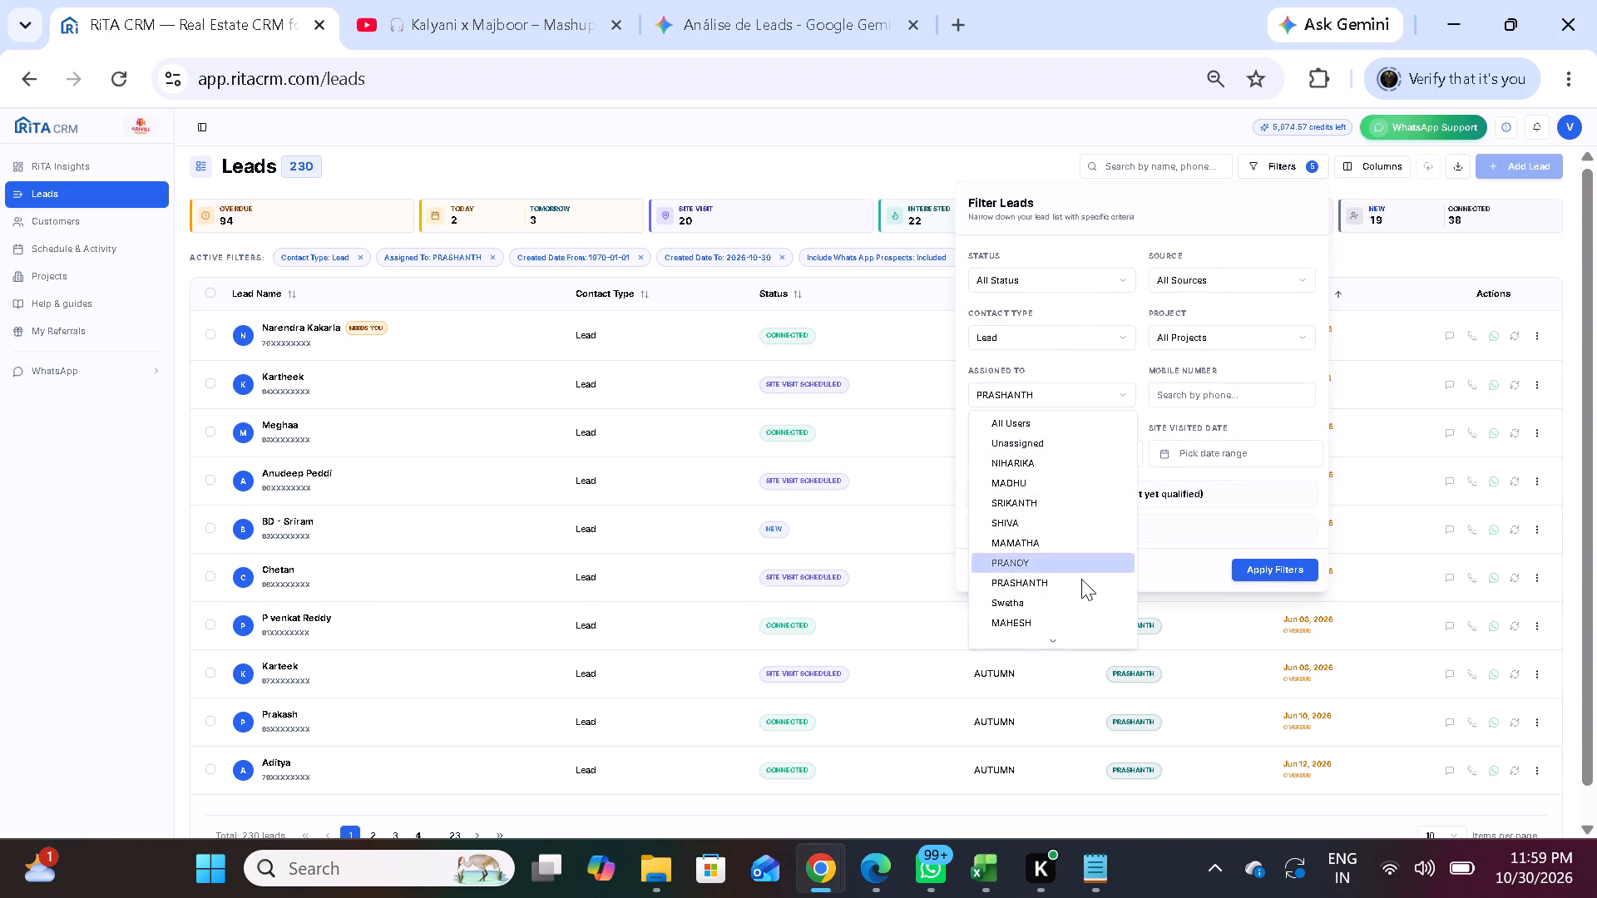
click(1011, 608)
click(1234, 565)
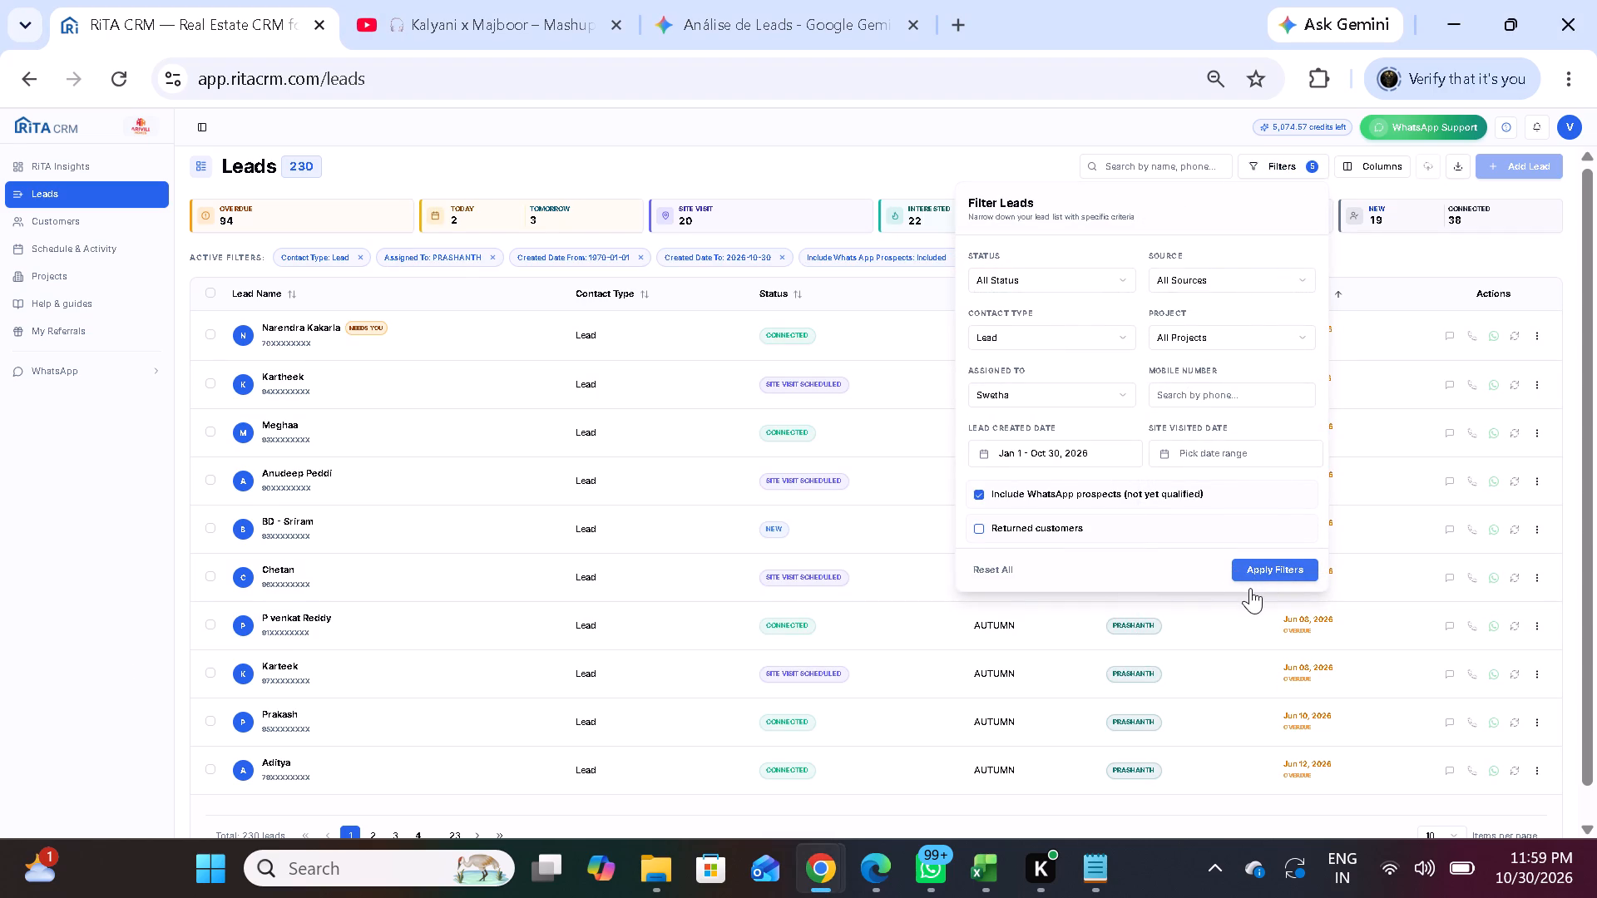
click(1249, 570)
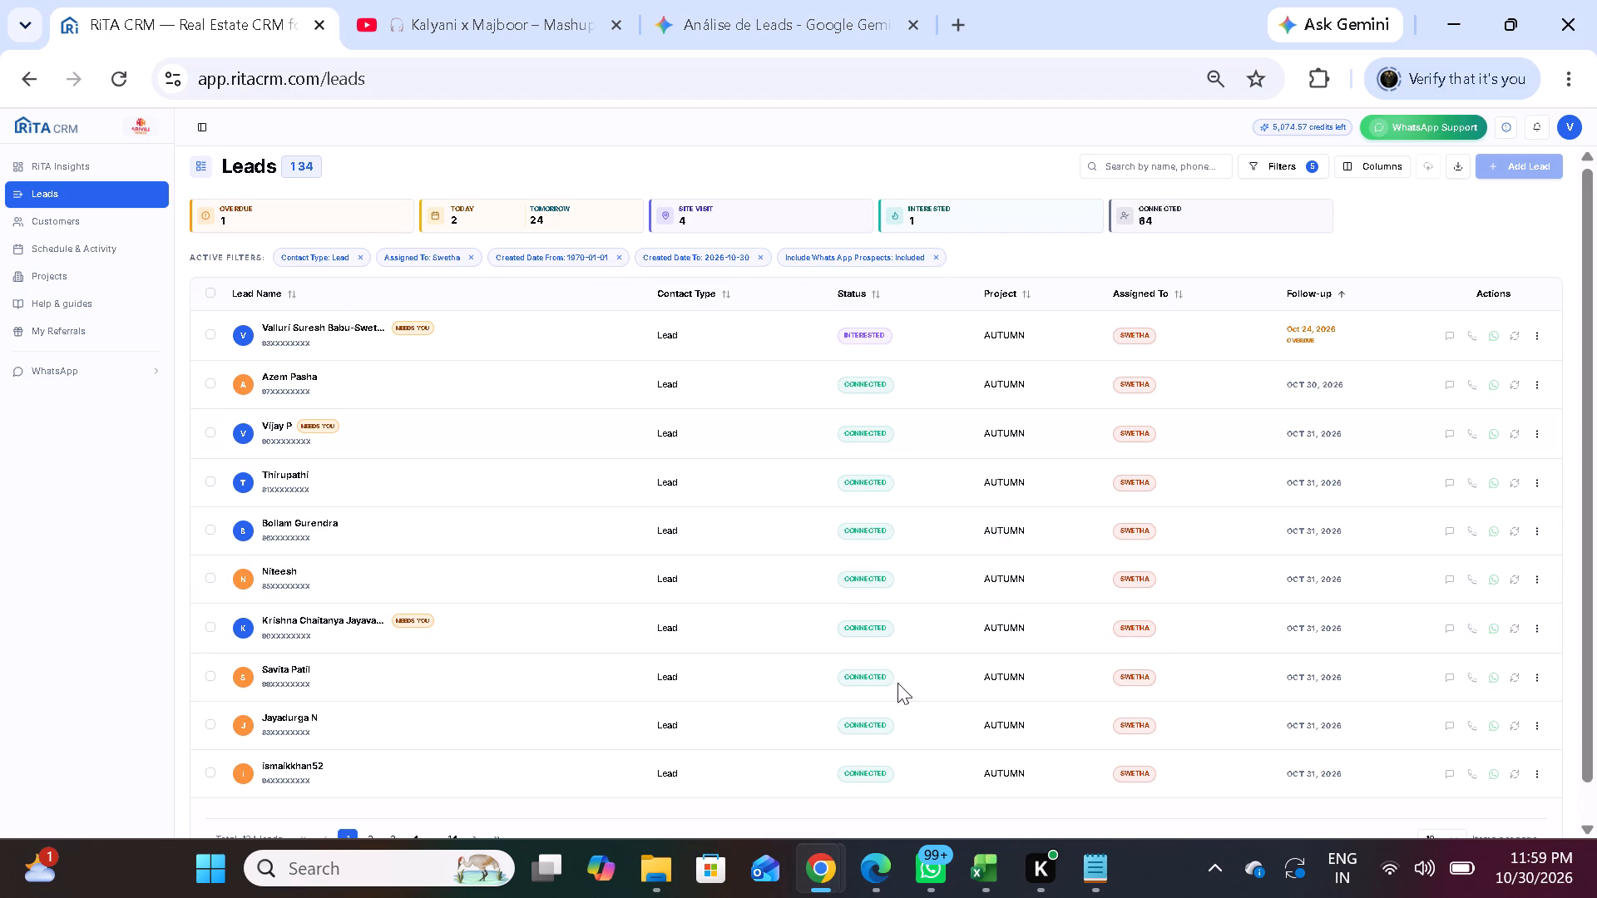
click(1084, 881)
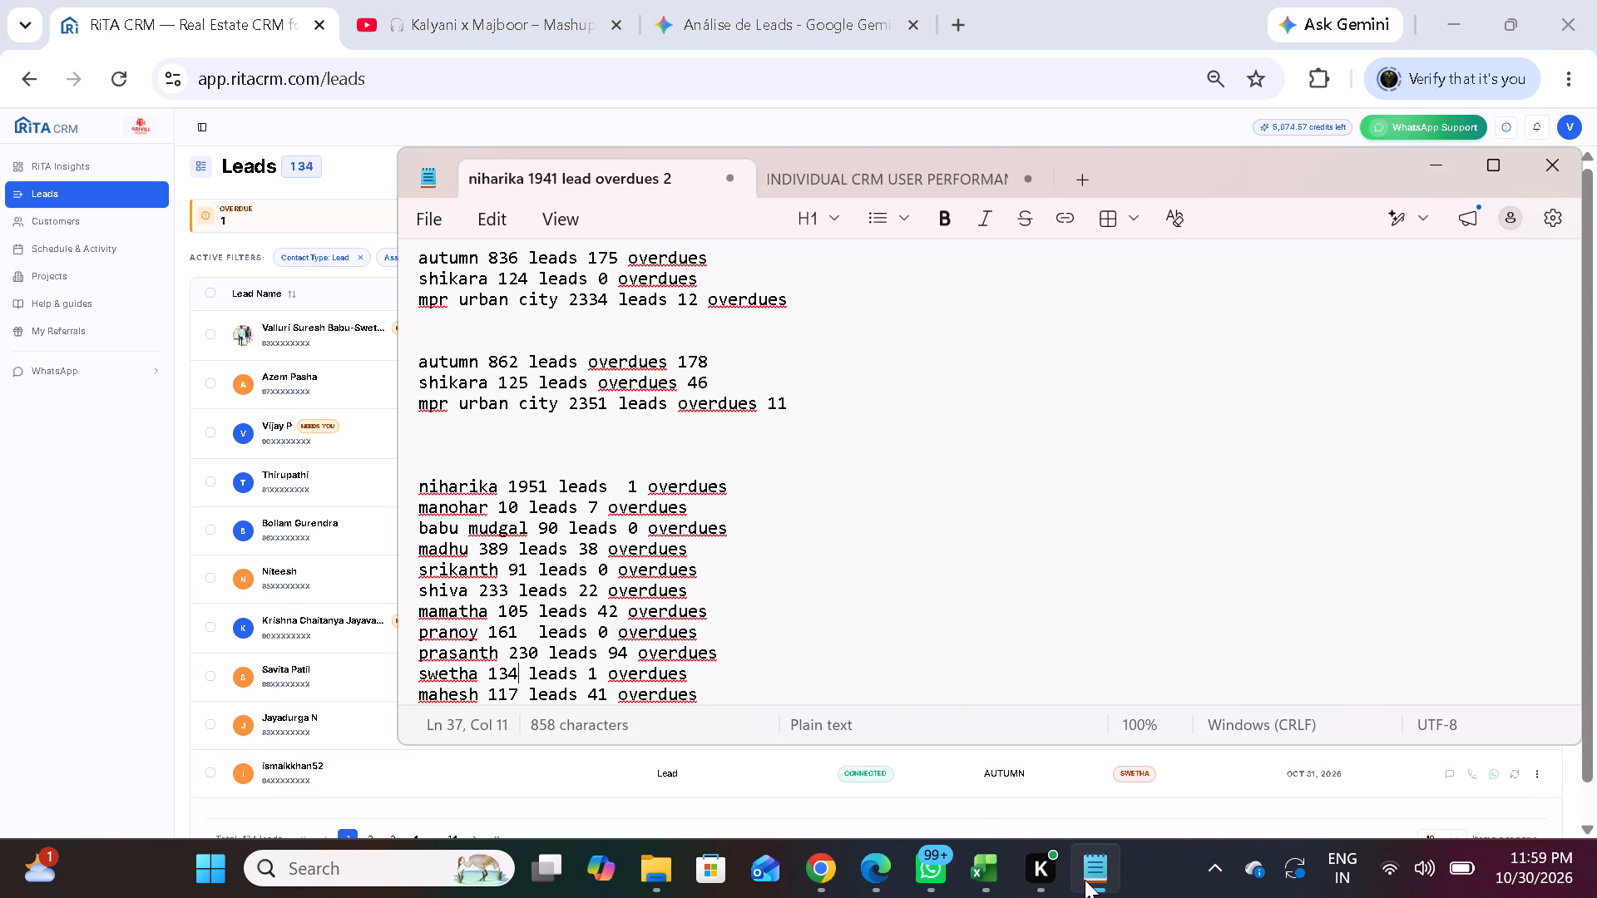
click(1085, 880)
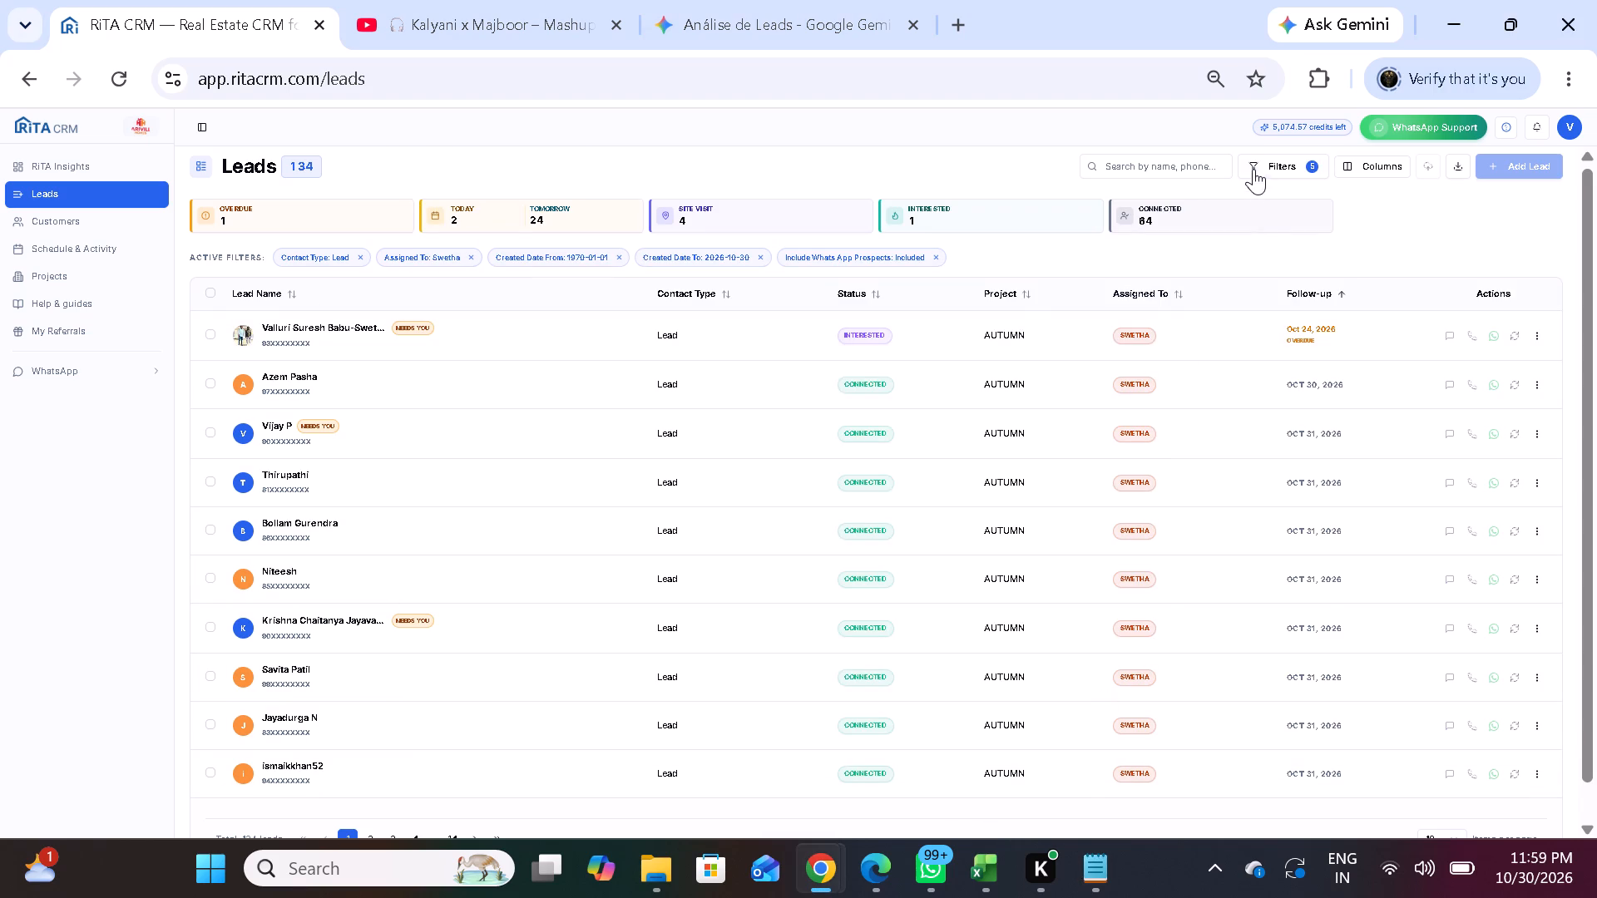
Filter the leads by assignee MAHESH, keeping the lead contact type and the all-time created date range.
click(1253, 169)
click(1046, 387)
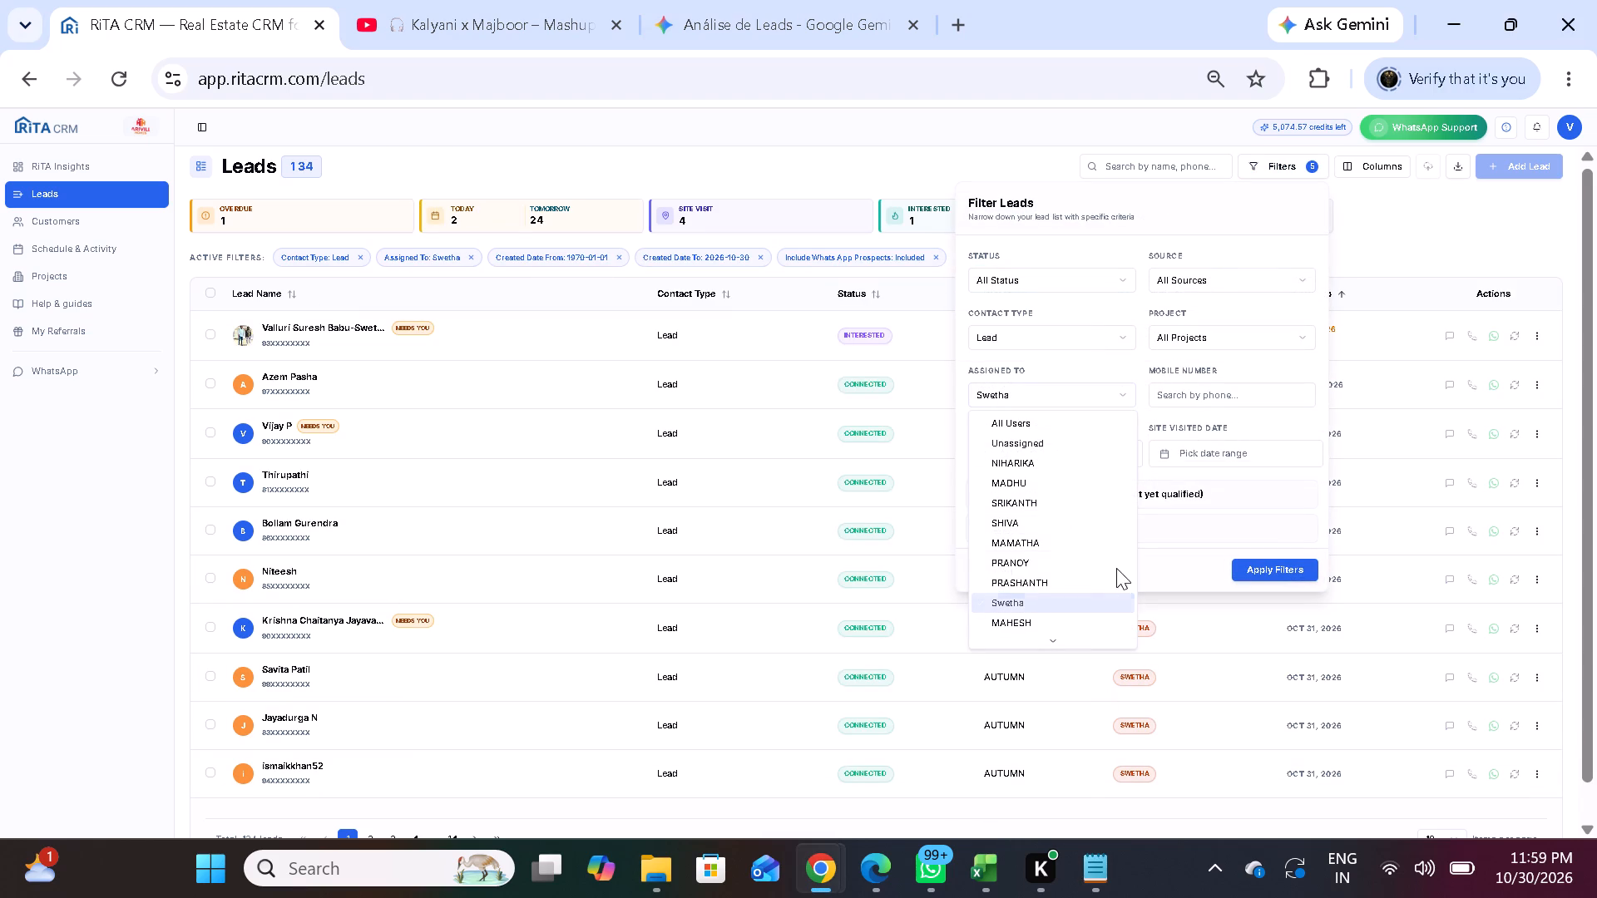
click(1068, 629)
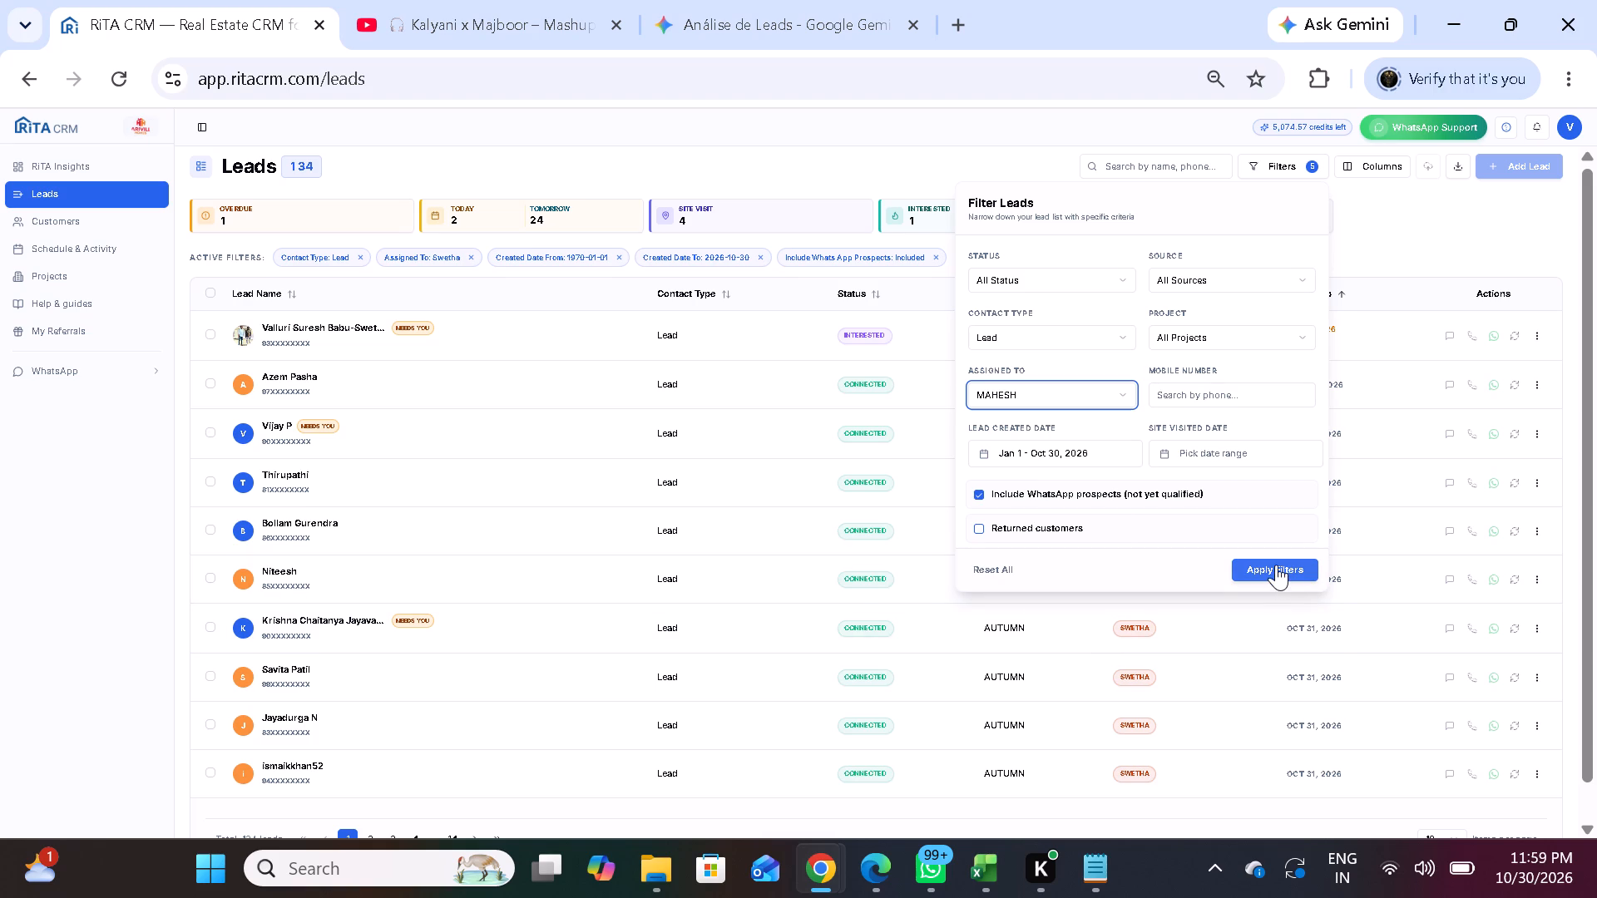
click(1276, 565)
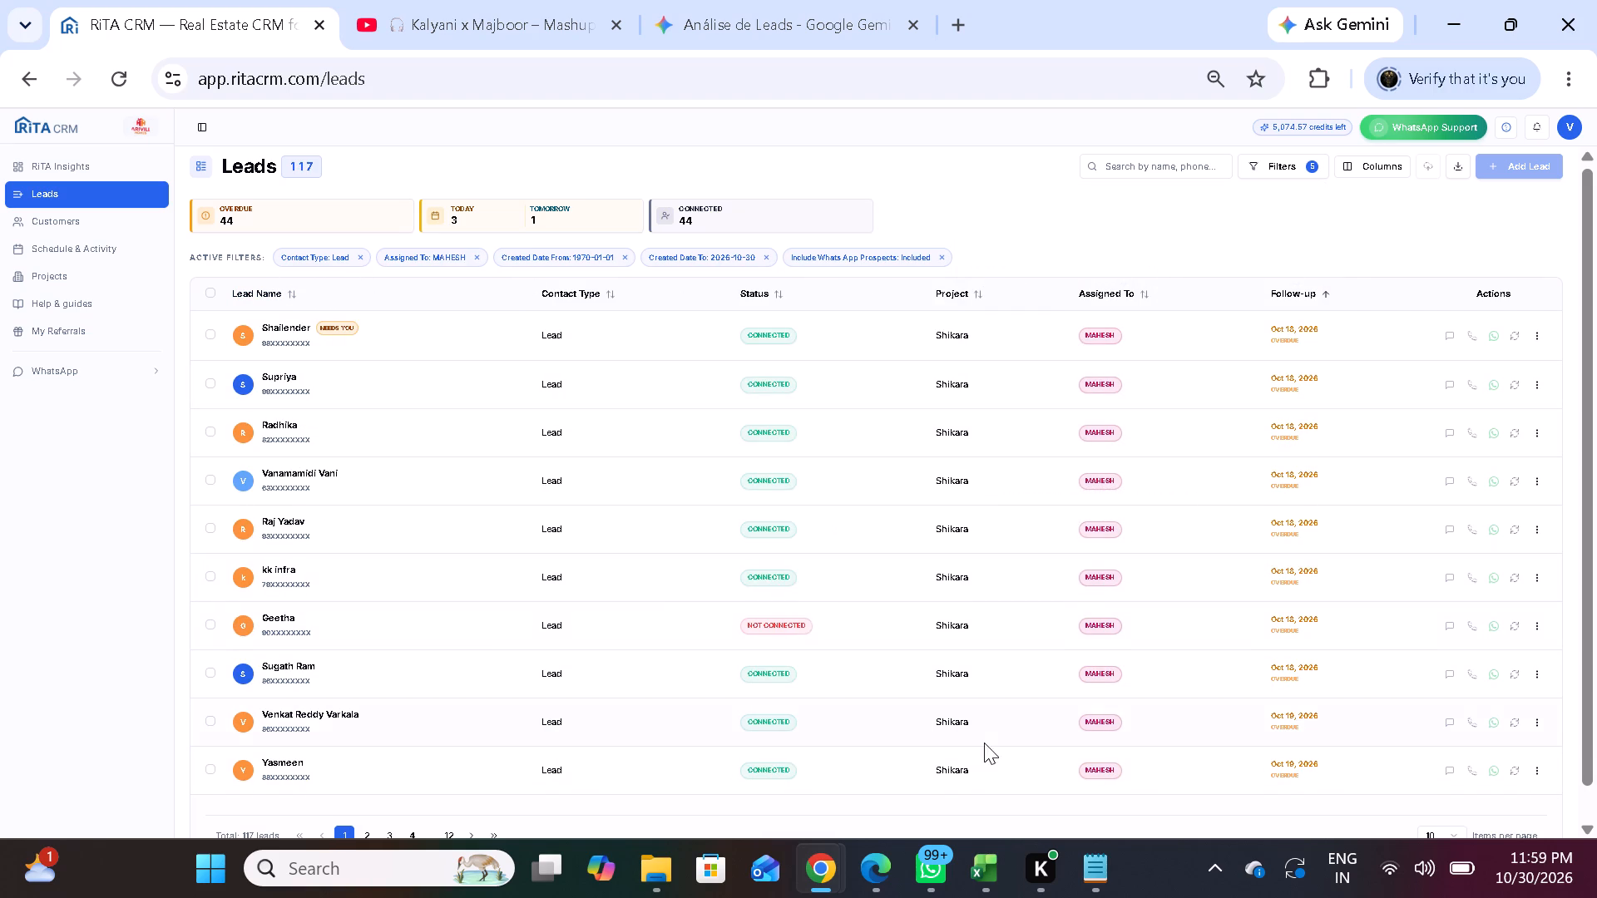
In the Notepad note, set Mahesh's overdues to 44 in the newest agent list.
click(1086, 885)
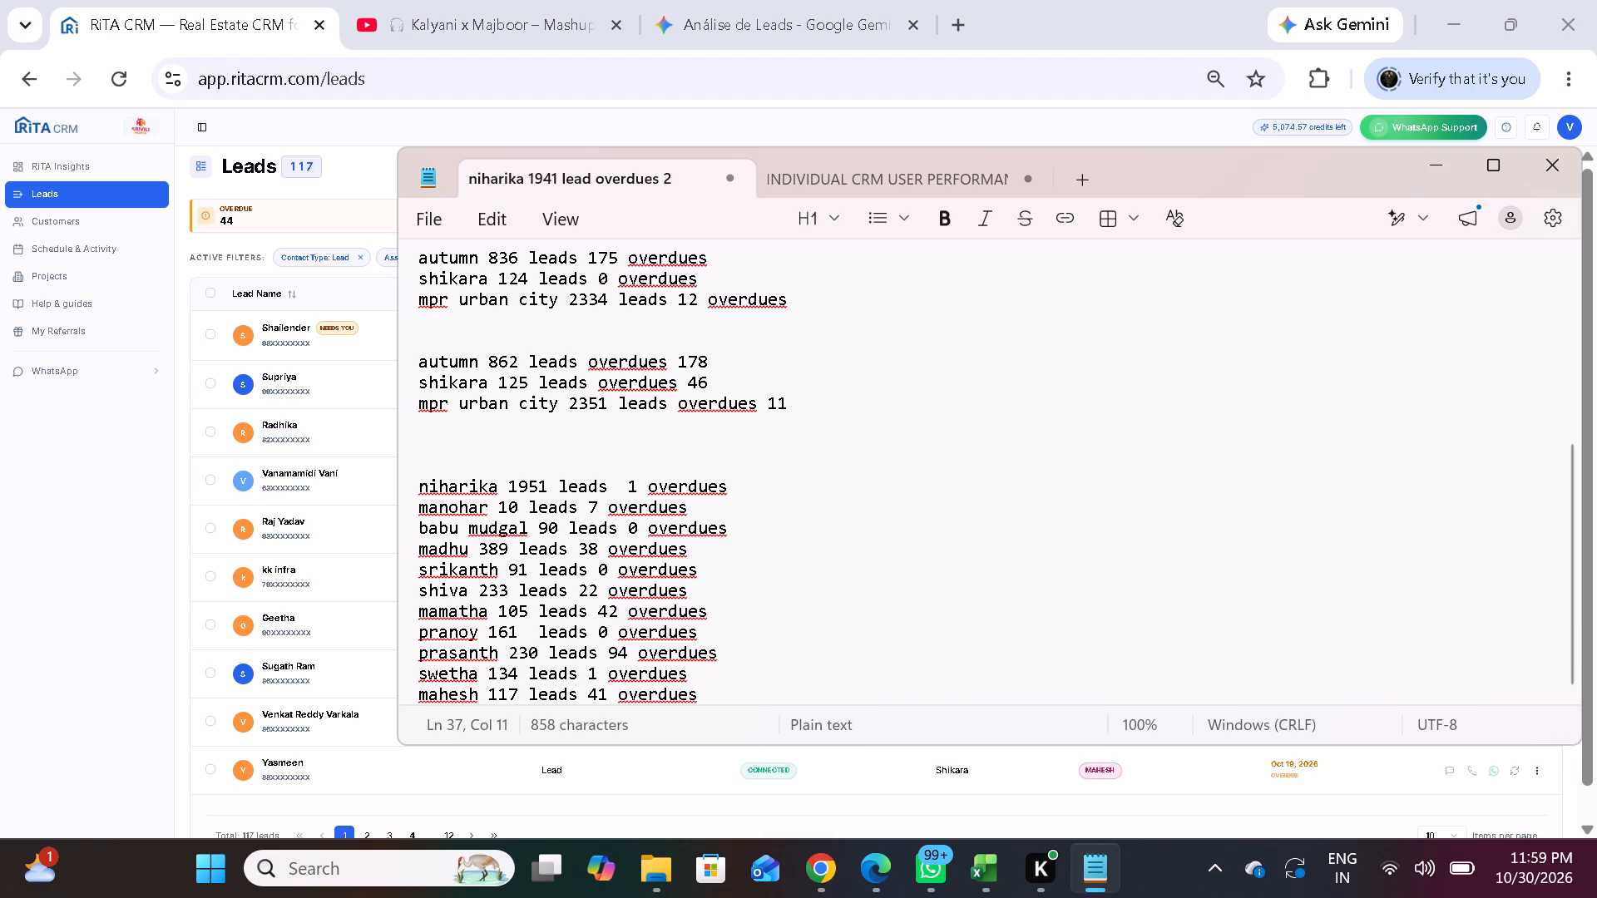
click(609, 688)
key(BackSpace)
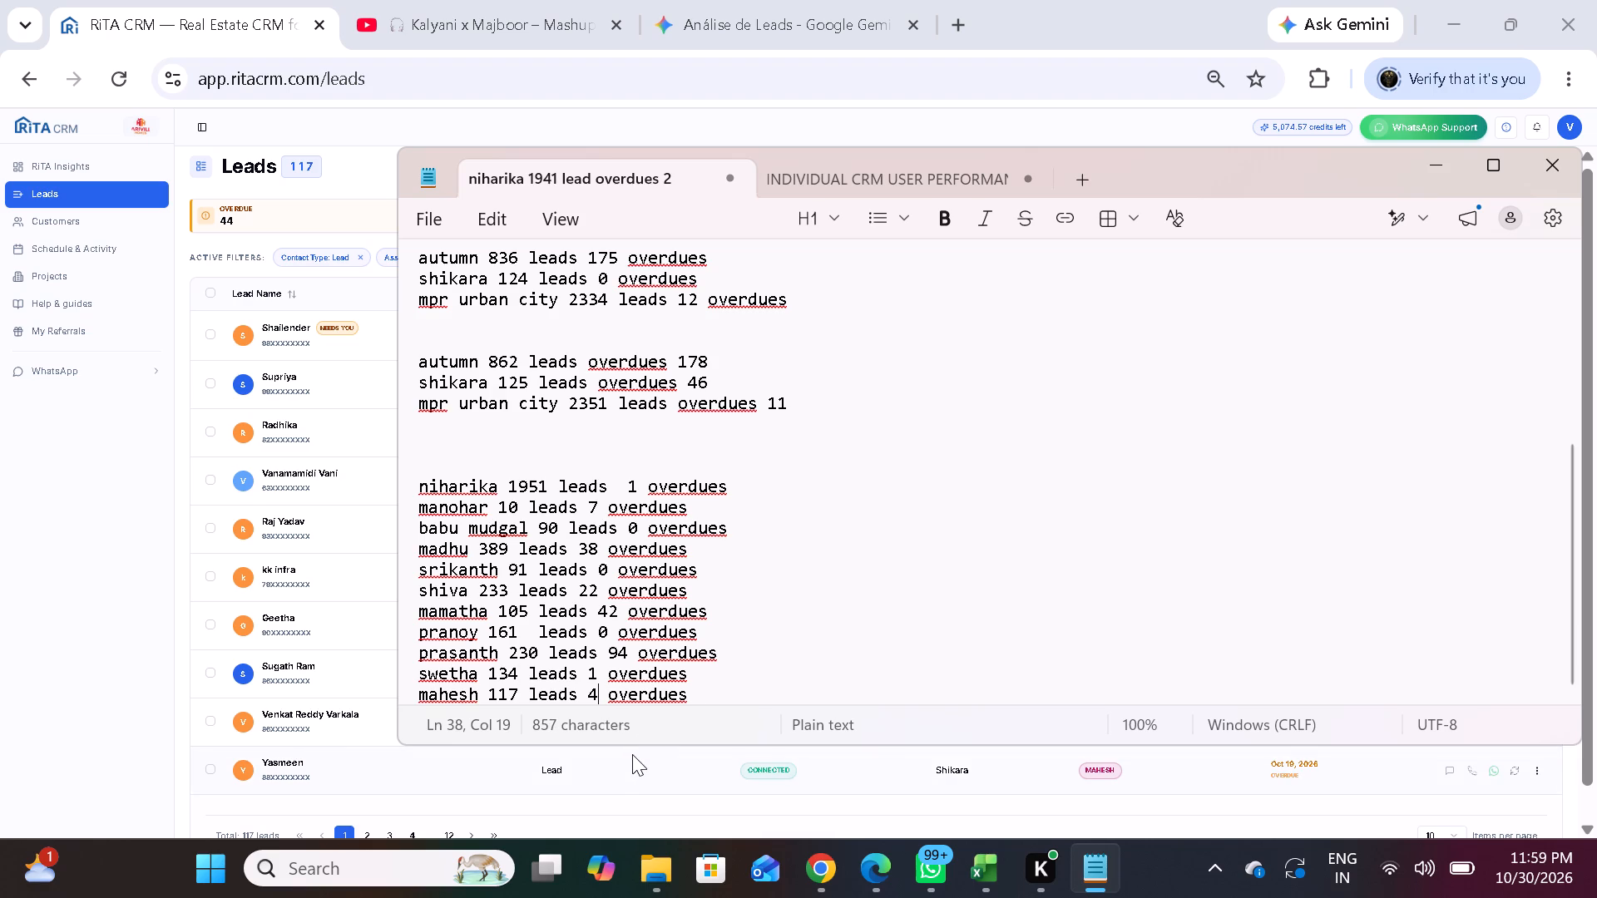
key(4)
Move the Manohar and Babu lines from the older agent list to below Mahesh in the newest list, and return to RiTA CRM.
scroll(697, 677, down, 5)
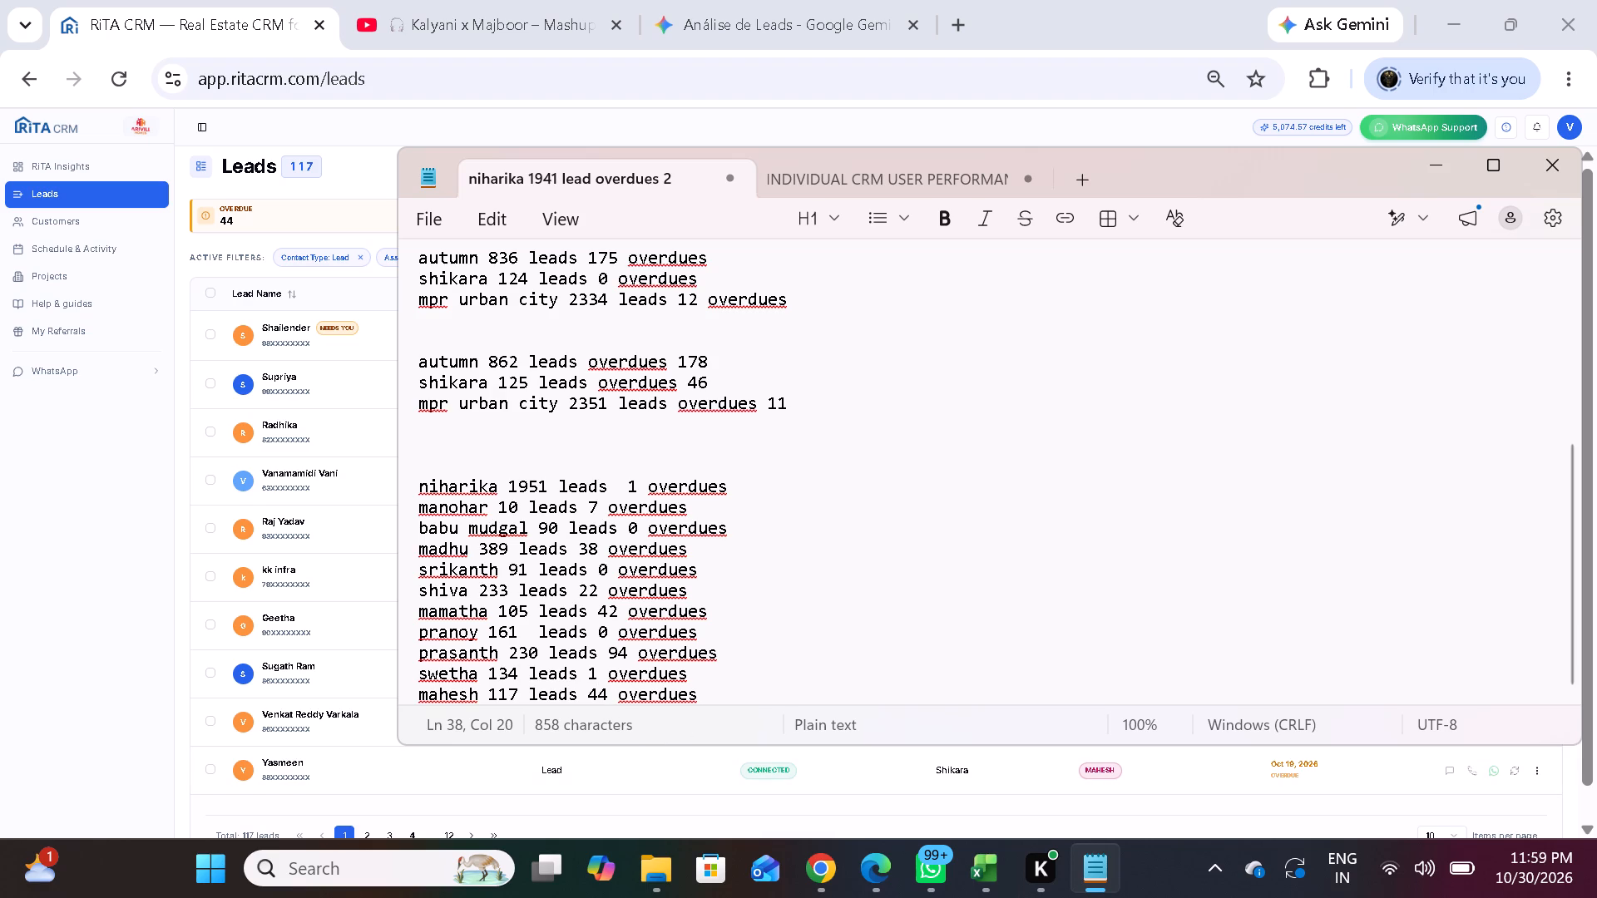
scroll(541, 658, down, 1)
scroll(539, 658, up, 3)
scroll(532, 659, down, 12)
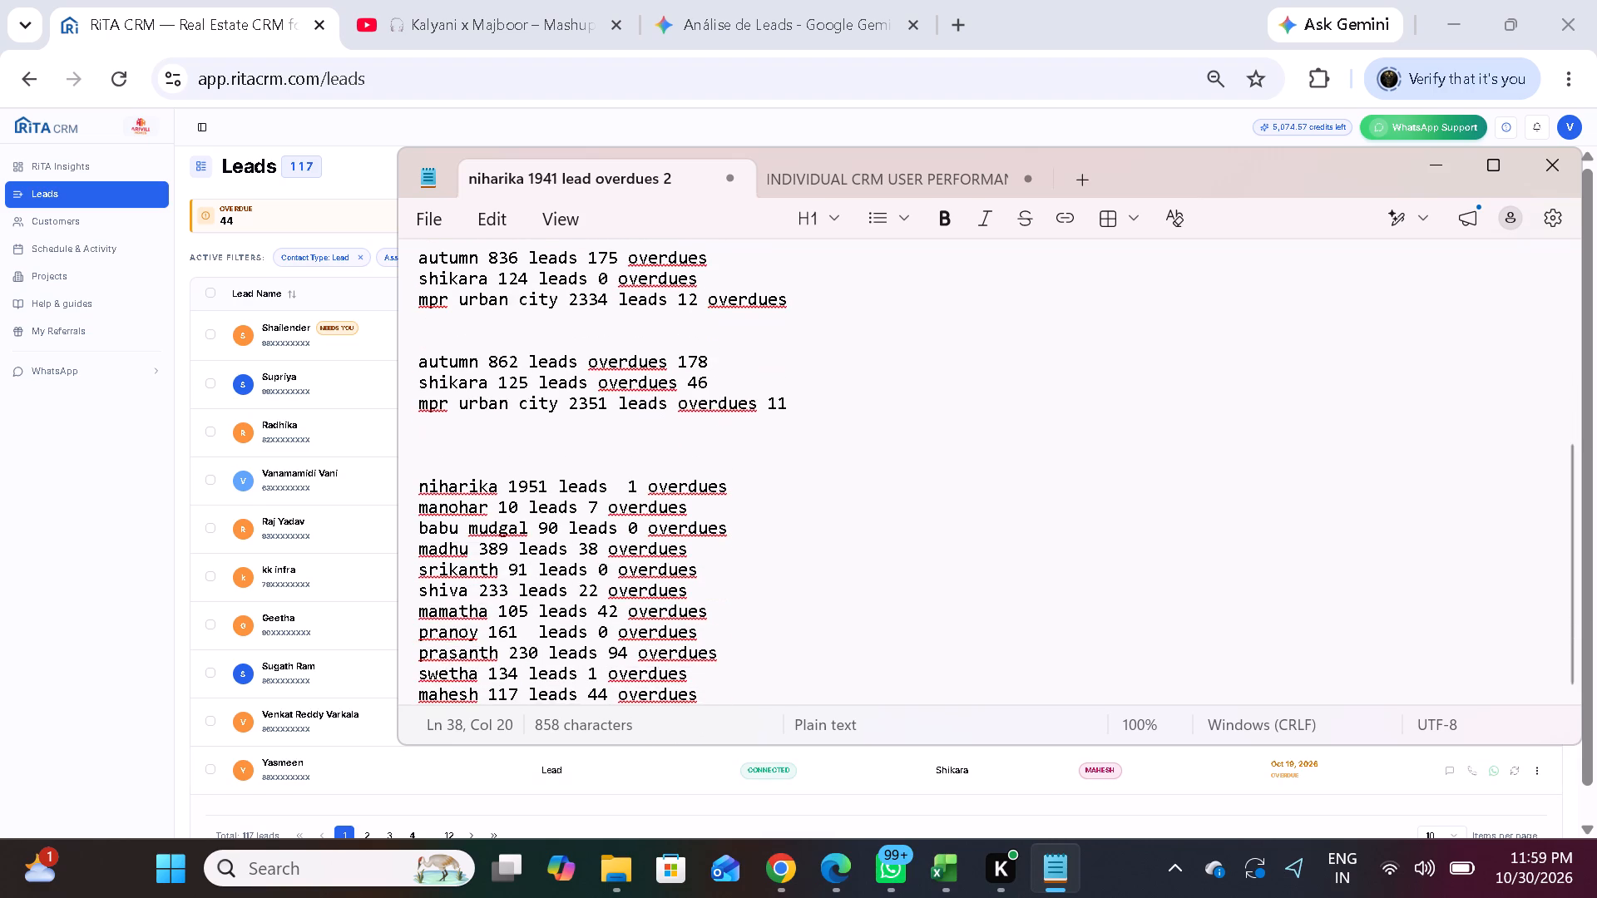
scroll(532, 659, down, 2)
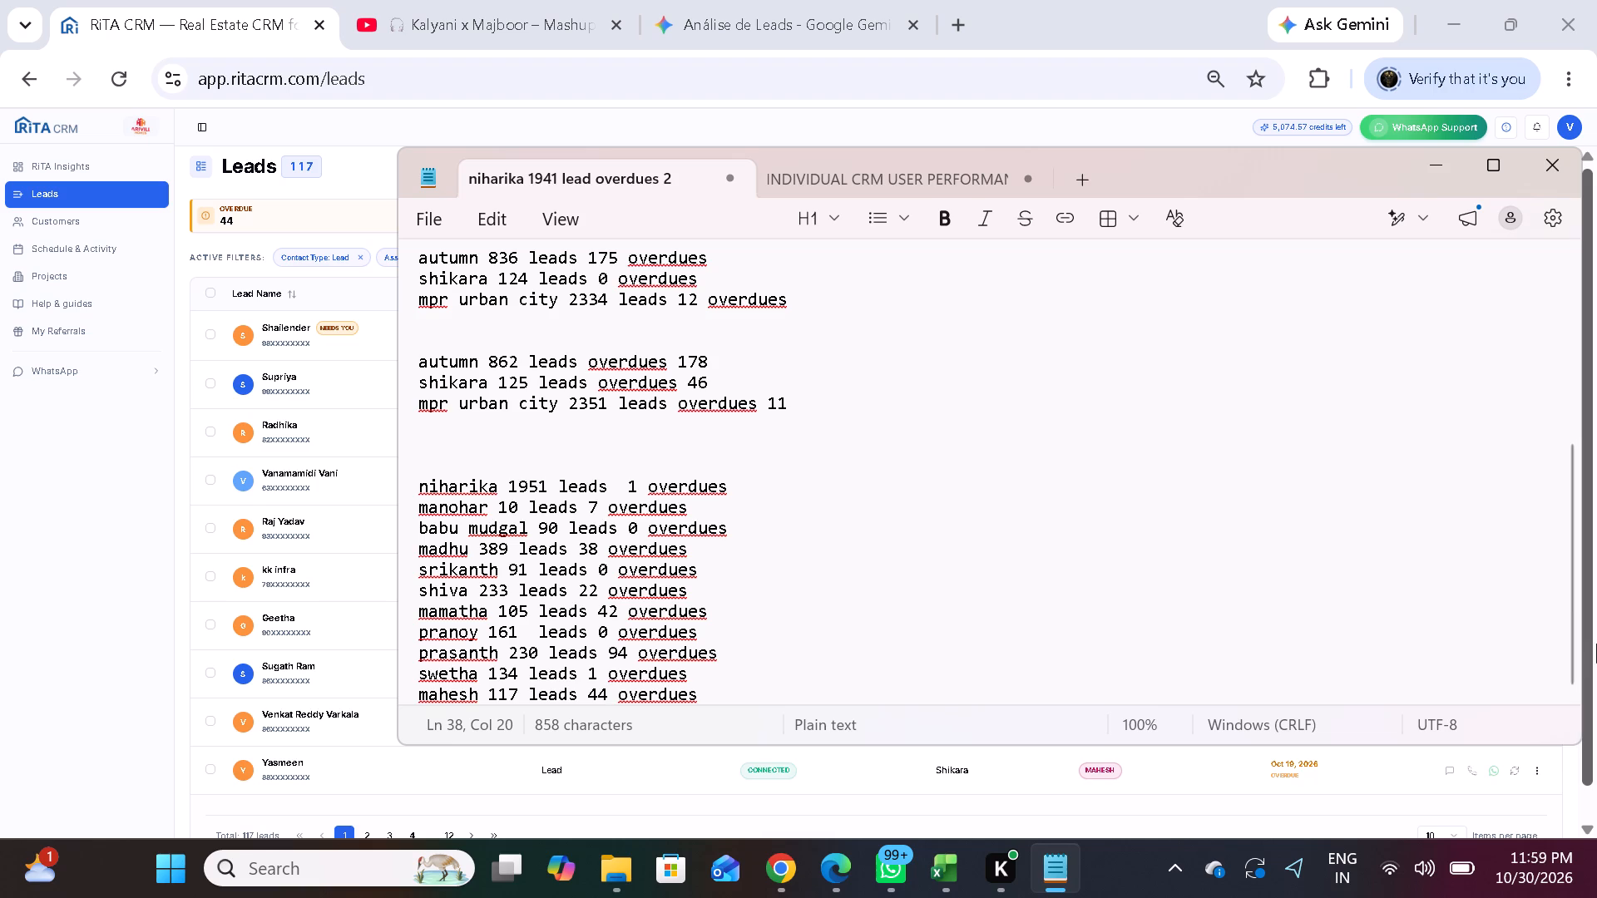
drag(1569, 575, 1596, 649)
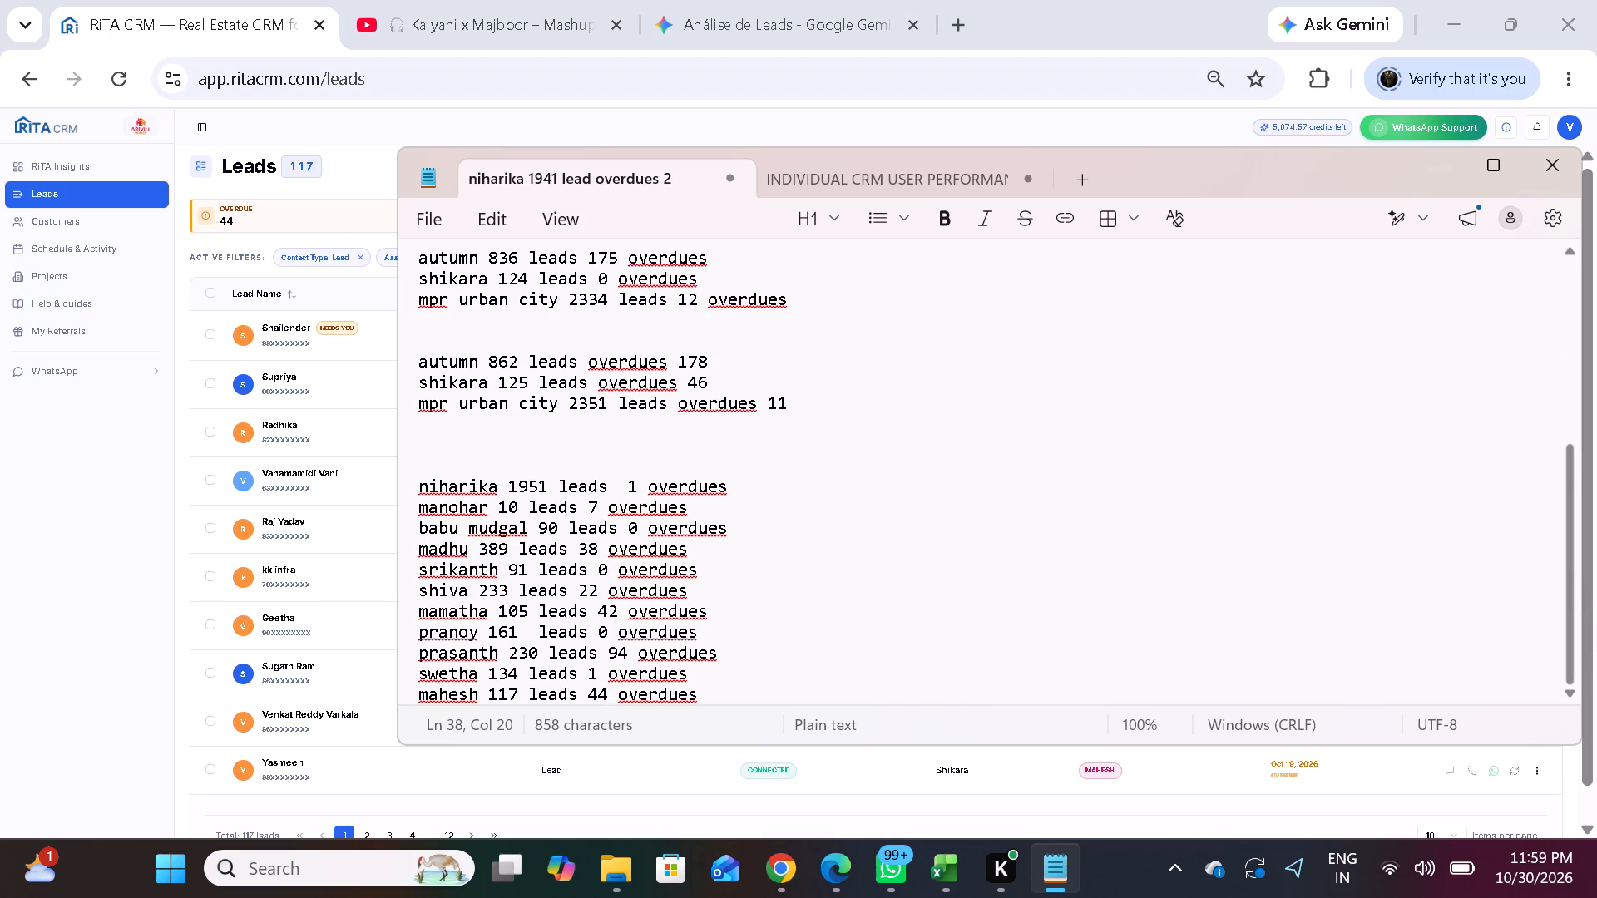
scroll(804, 584, down, 2)
scroll(565, 587, up, 4)
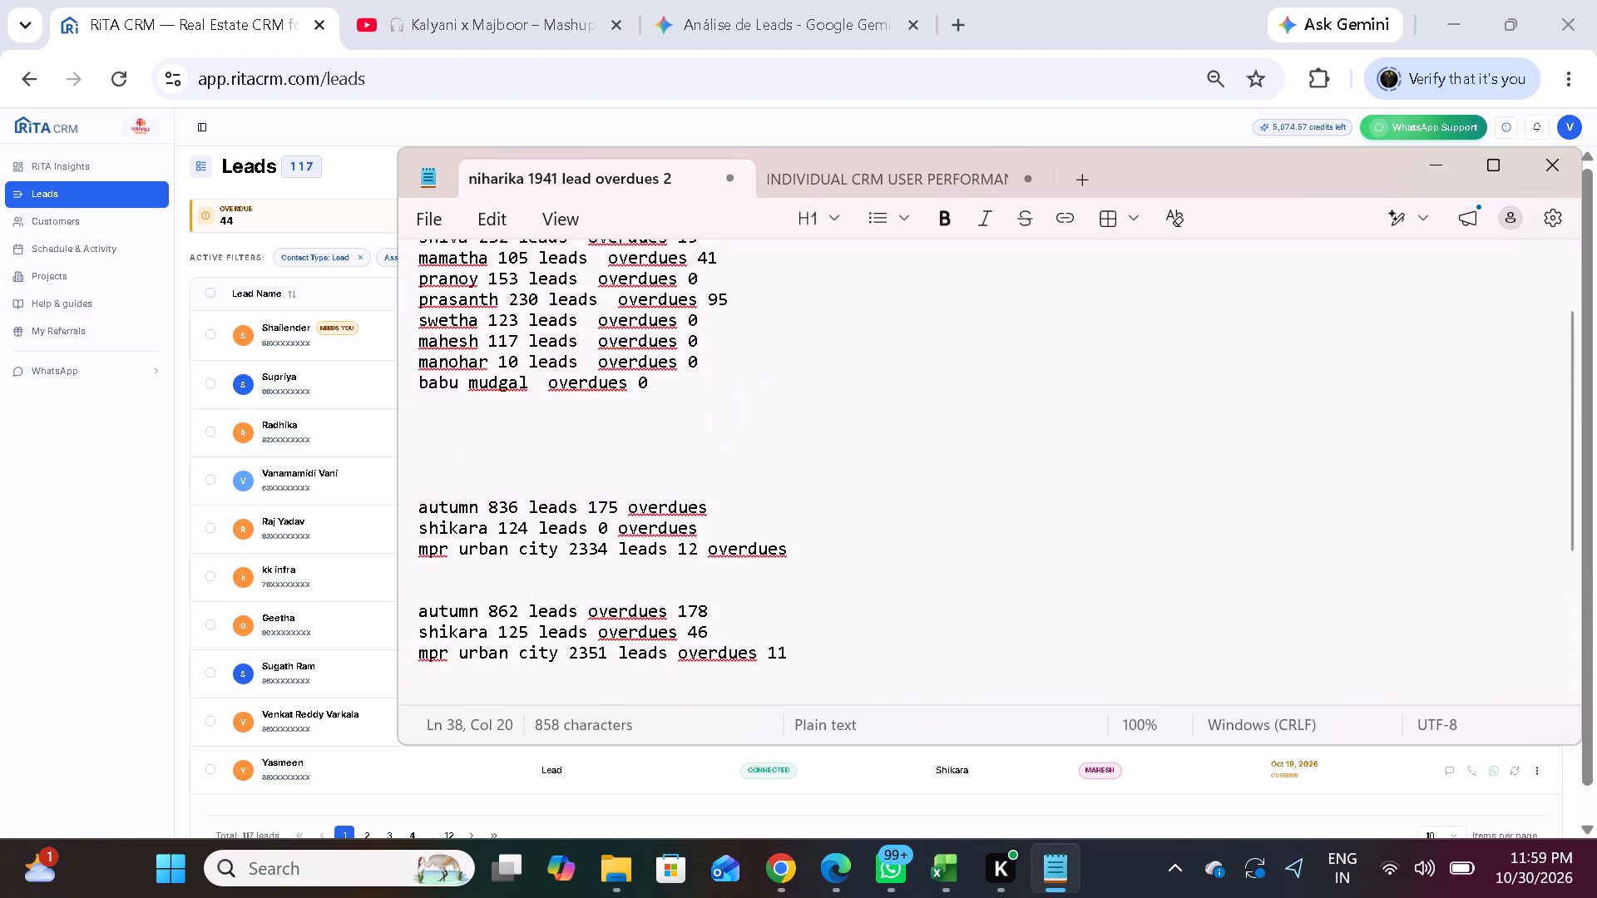
drag(668, 400, 381, 358)
key(ctrl+x)
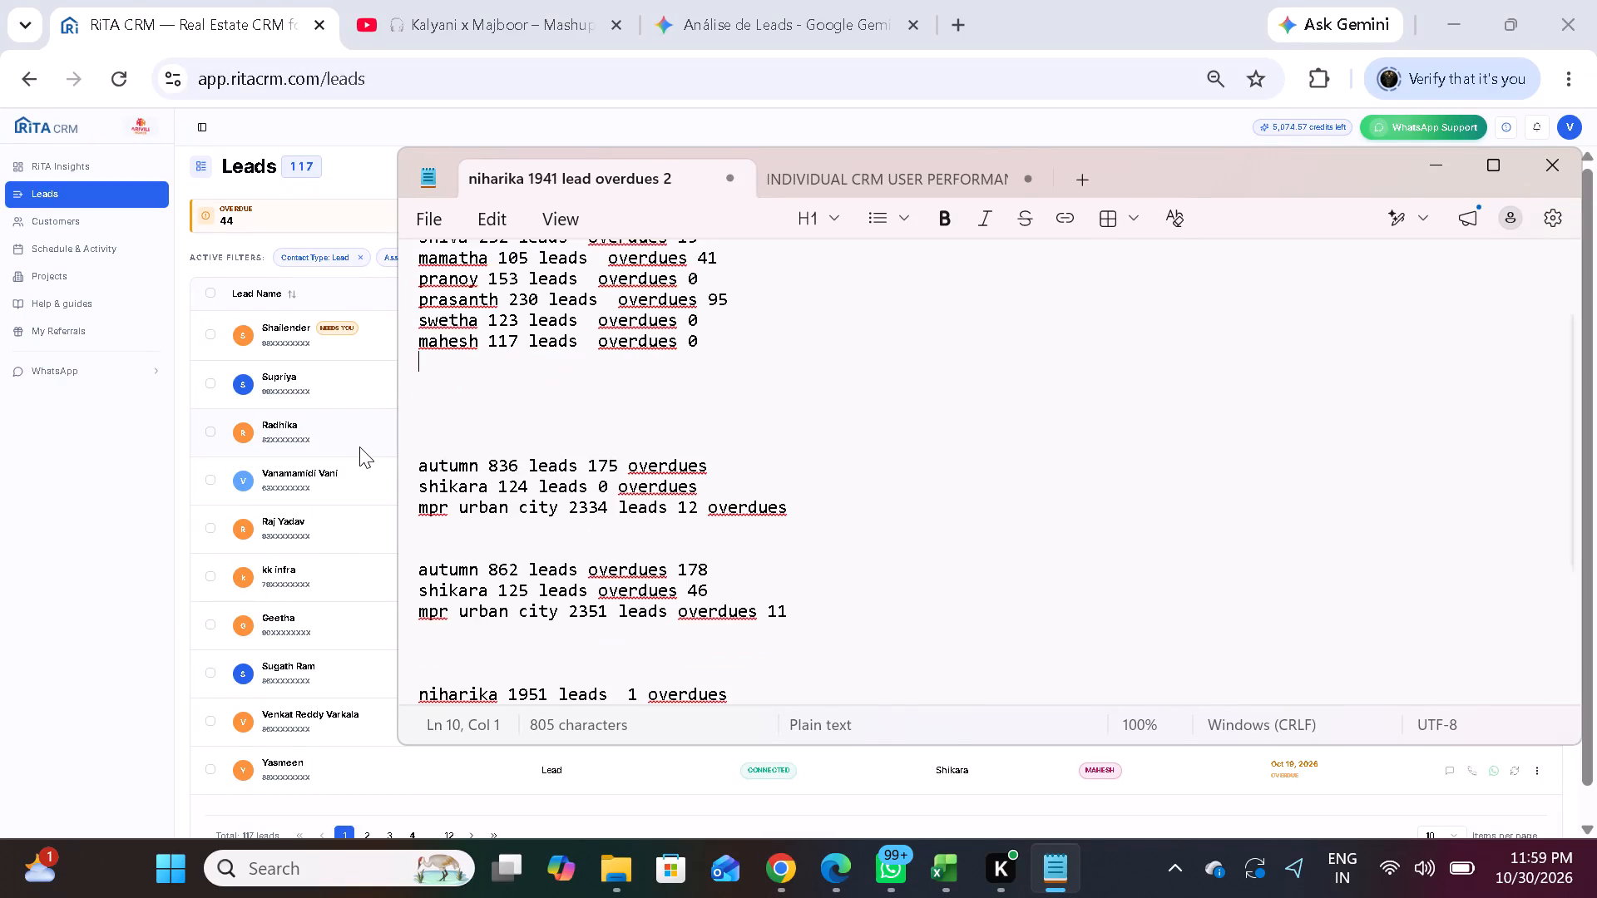
scroll(628, 521, down, 7)
scroll(744, 649, down, 2)
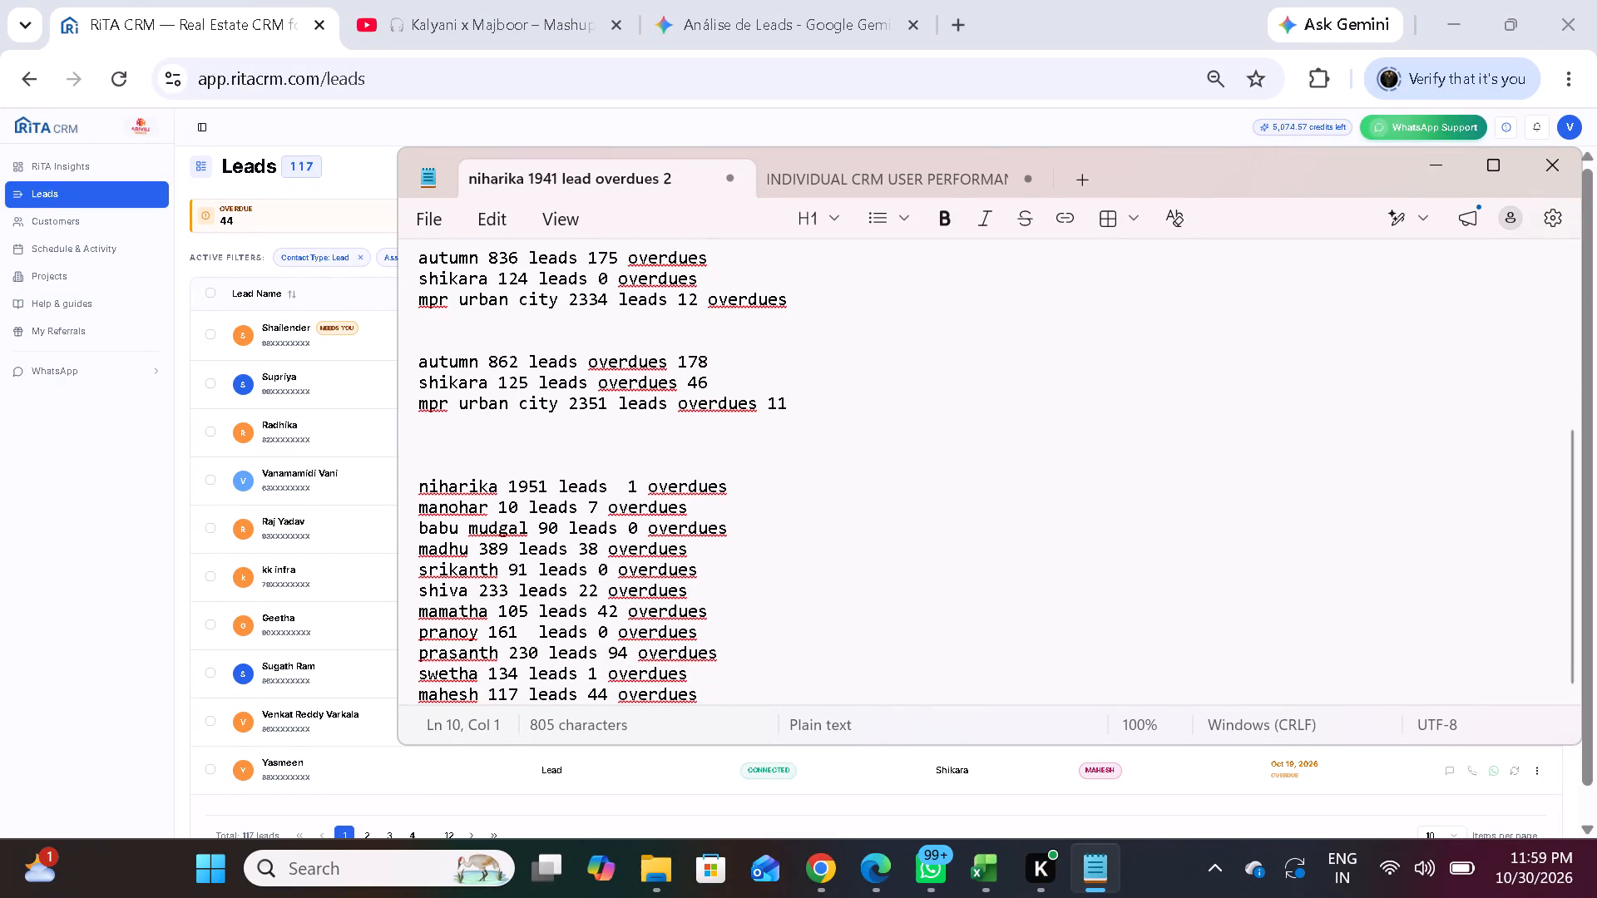
click(742, 693)
key(Return)
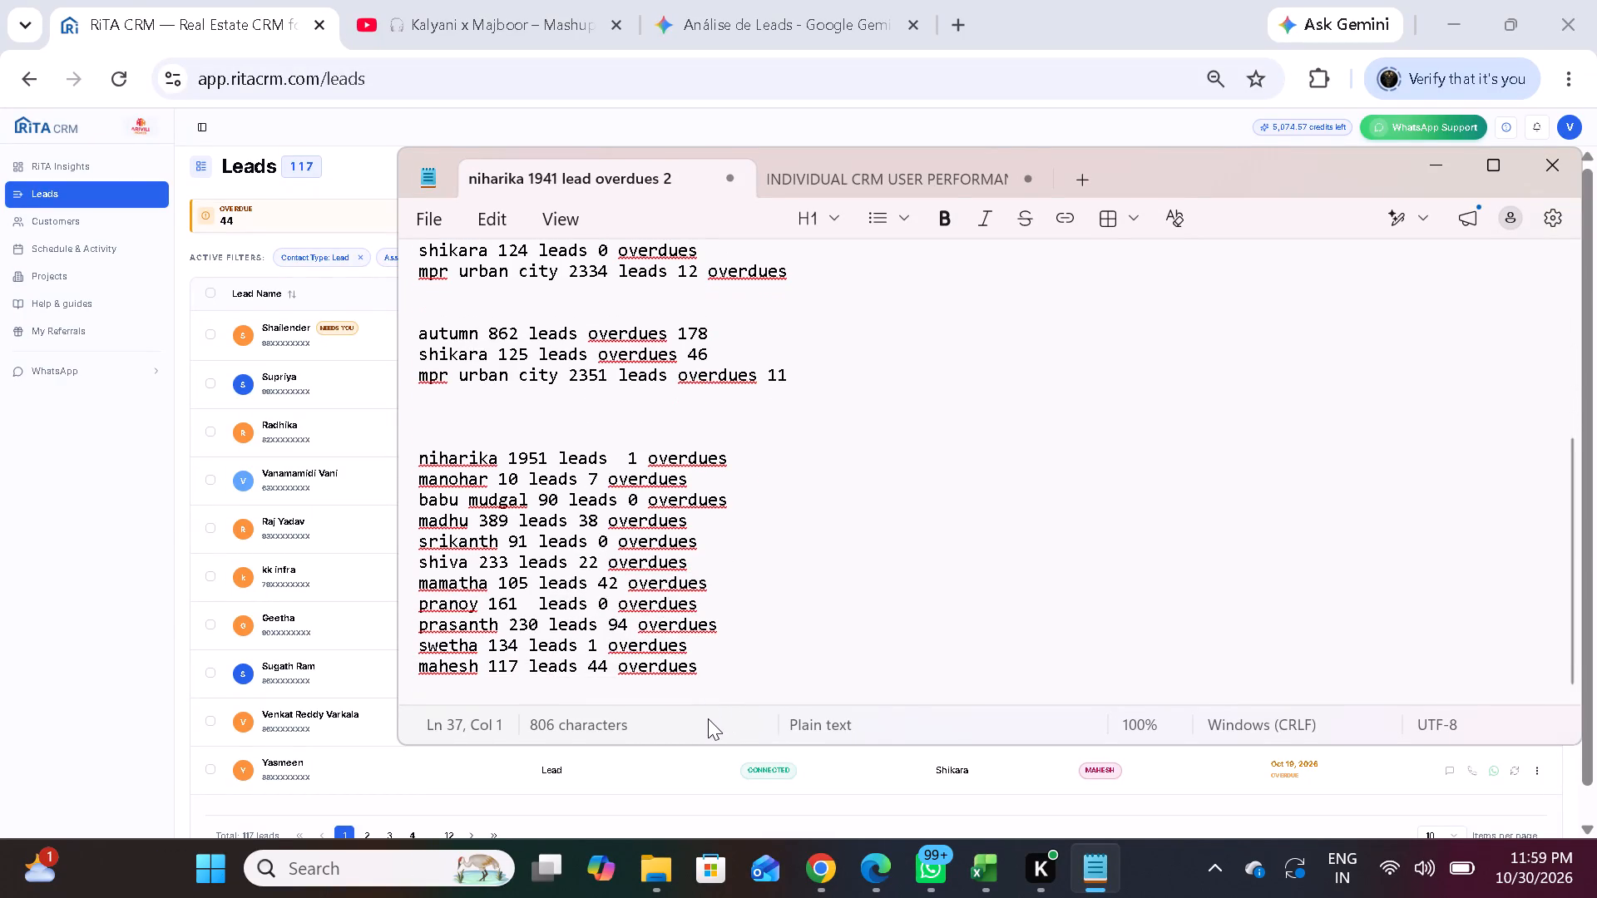
key(ctrl+v)
click(101, 469)
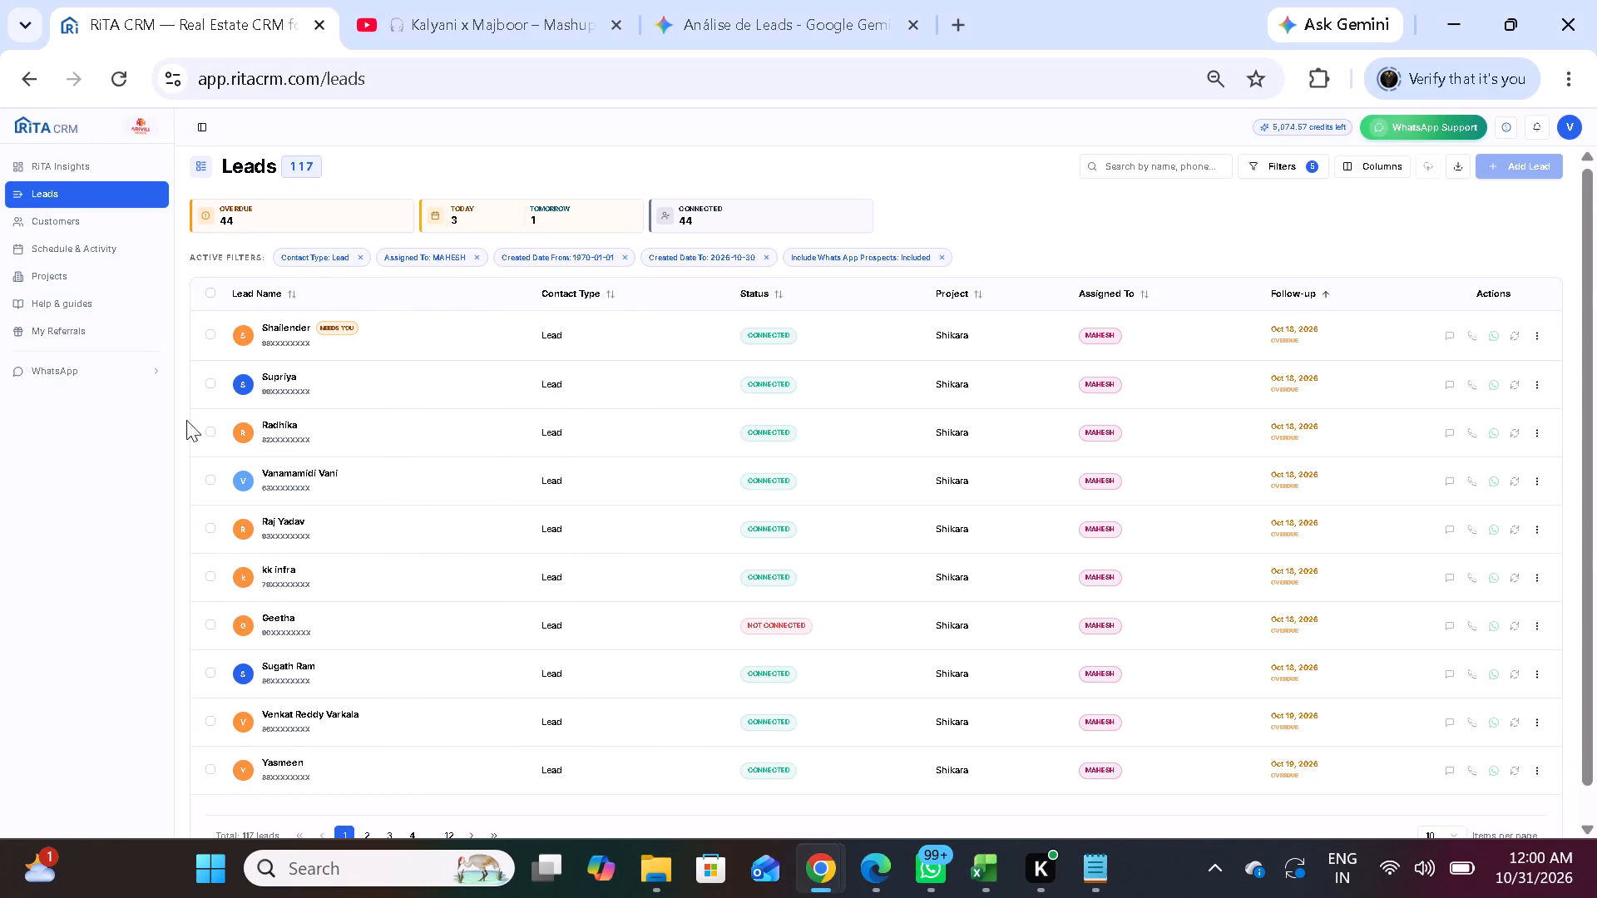
Filter the leads by assignee MANOHAR and review the lead and overdue counts, keeping the other filters.
click(1271, 154)
click(1003, 408)
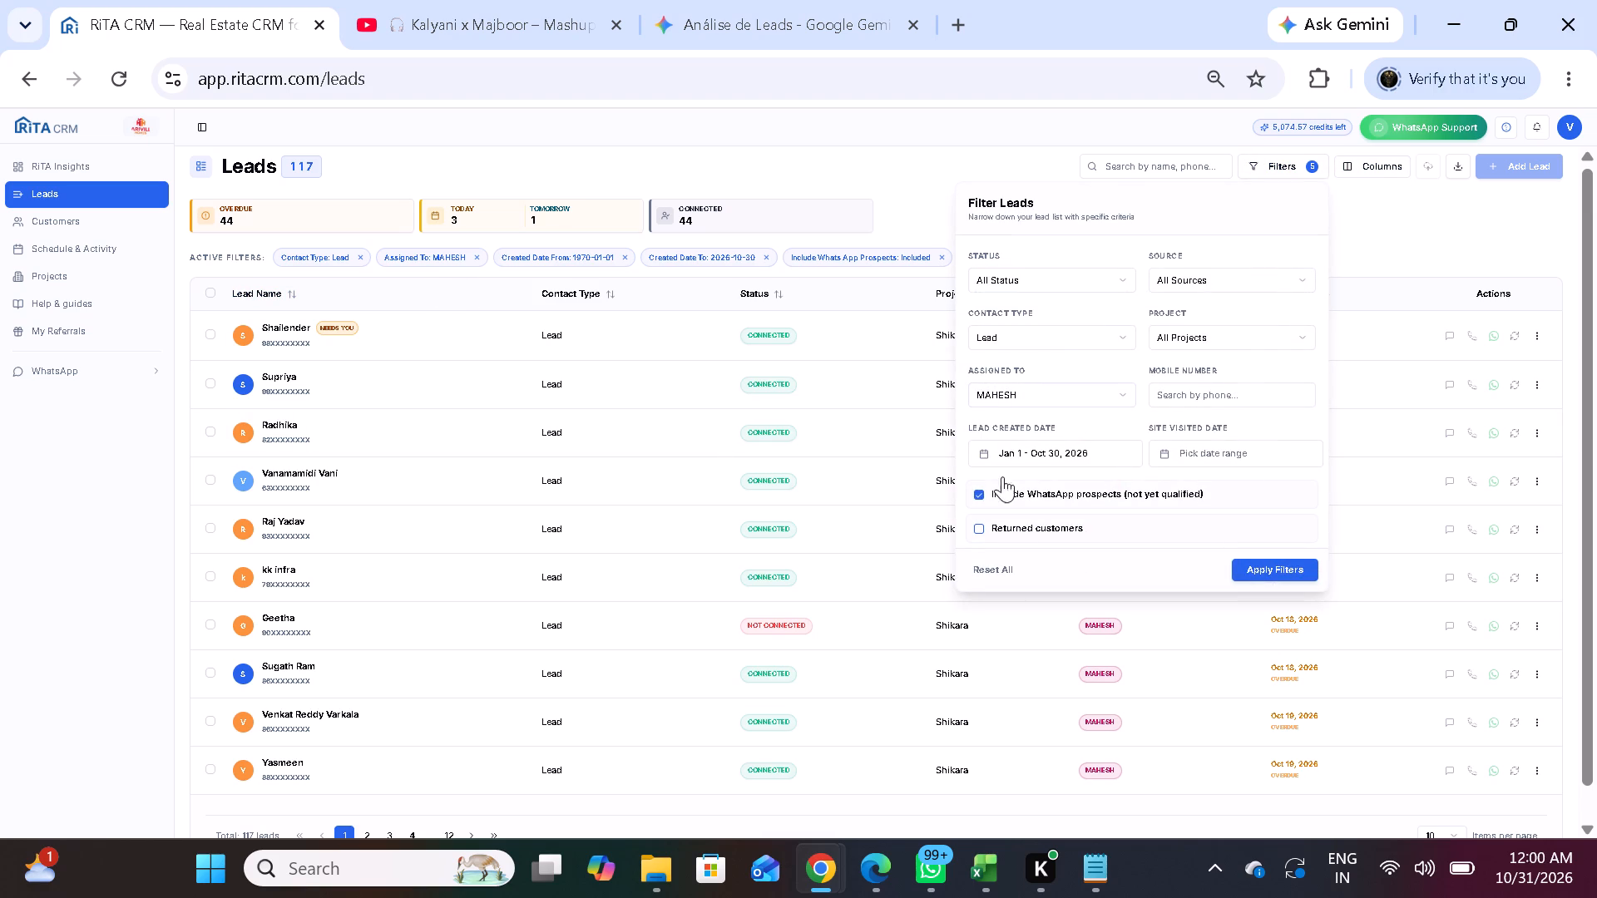
click(1017, 405)
scroll(1031, 599, down, 1)
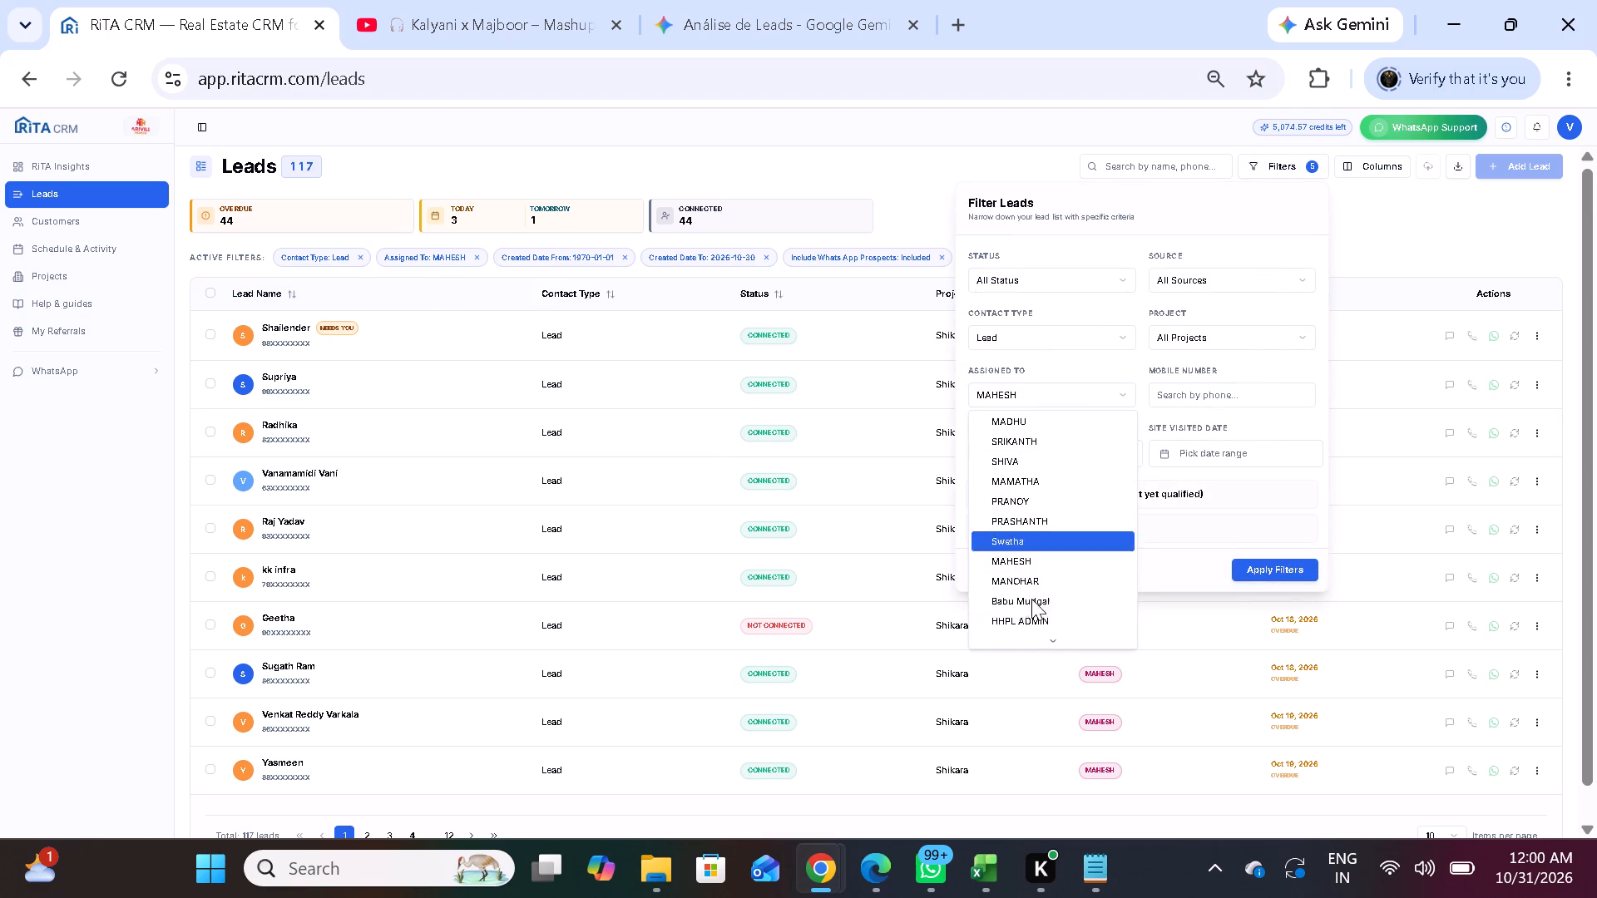
click(1021, 587)
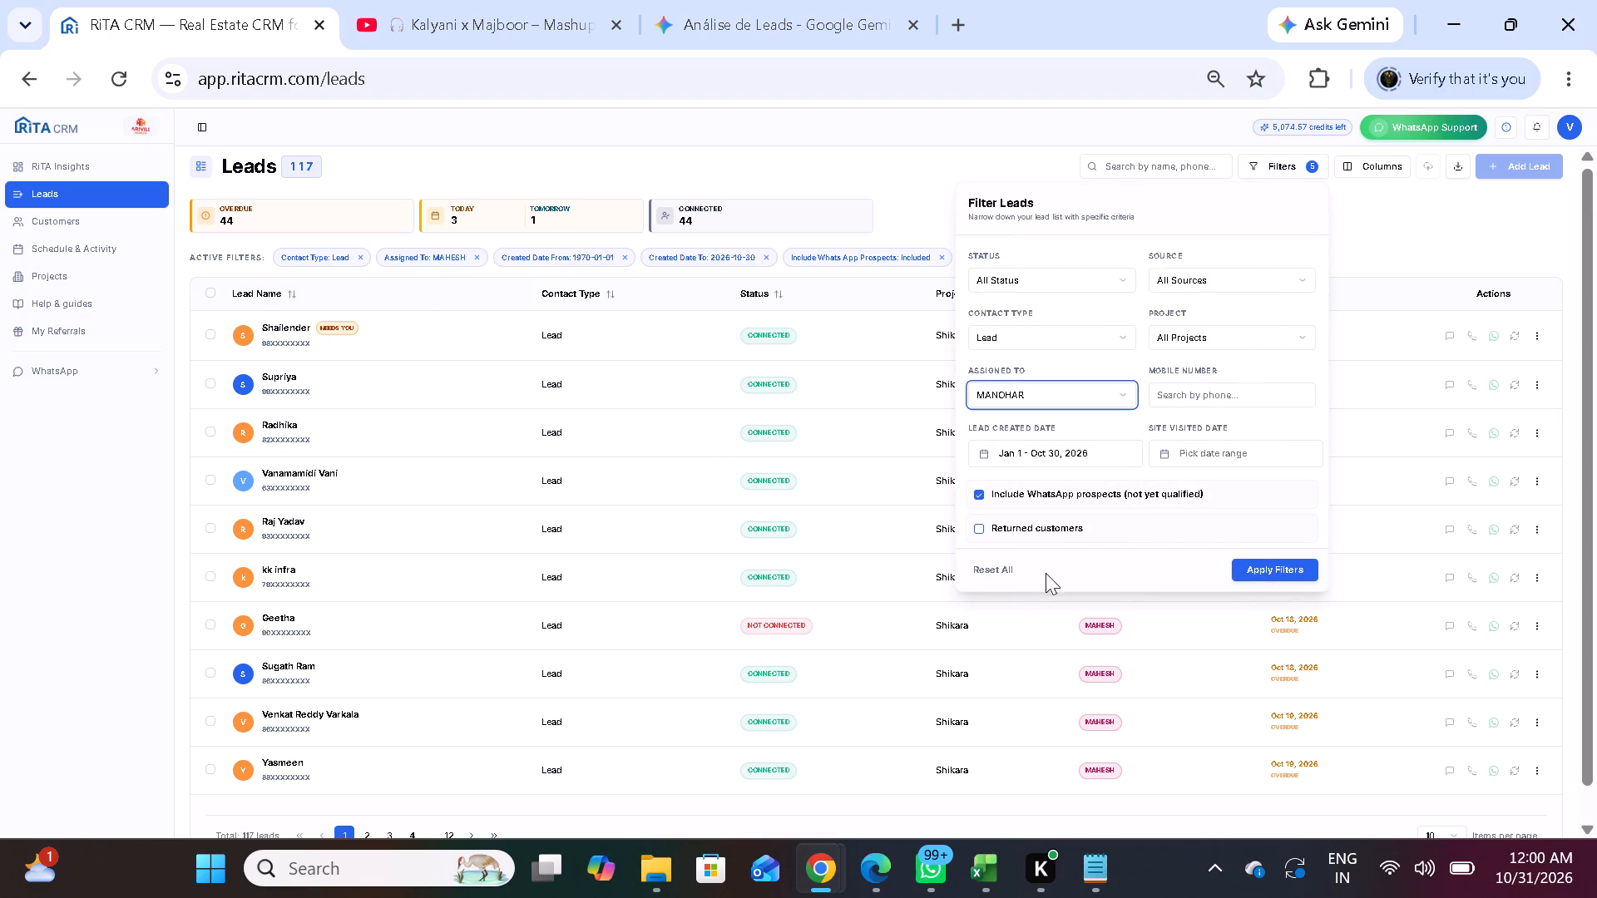
click(1310, 573)
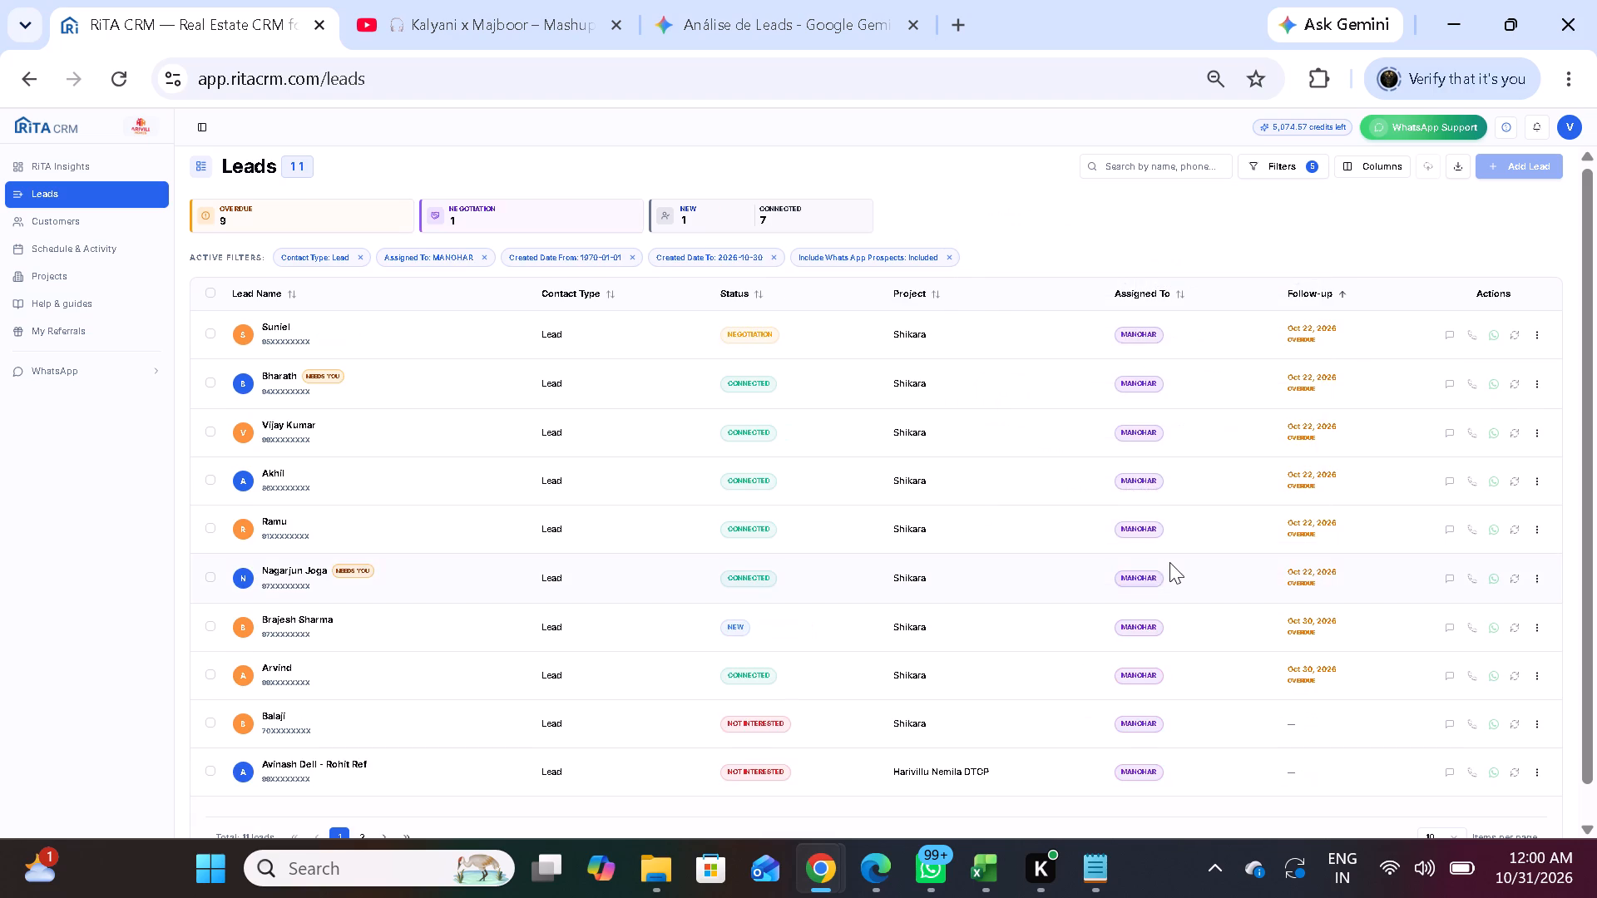
scroll(962, 703, down, 2)
scroll(516, 572, up, 2)
In the Notepad note, change Manohar's last line to 11 leads 9 overdues, dropping the trailing number, and return to RiTA CRM.
click(1110, 867)
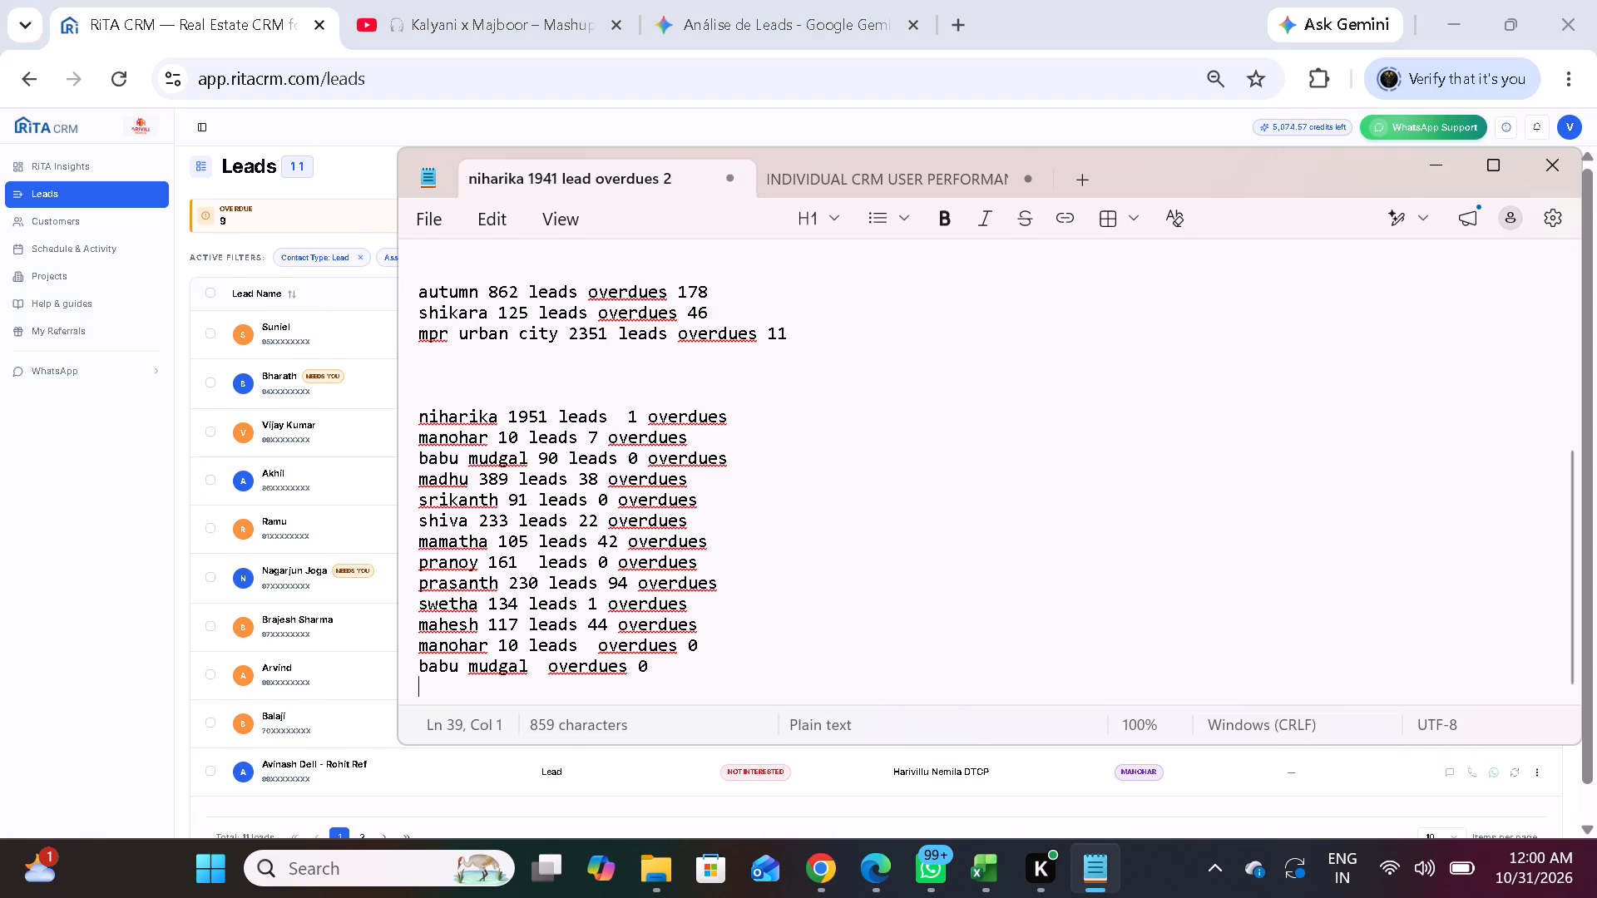
click(515, 642)
key(BackSpace)
key(1)
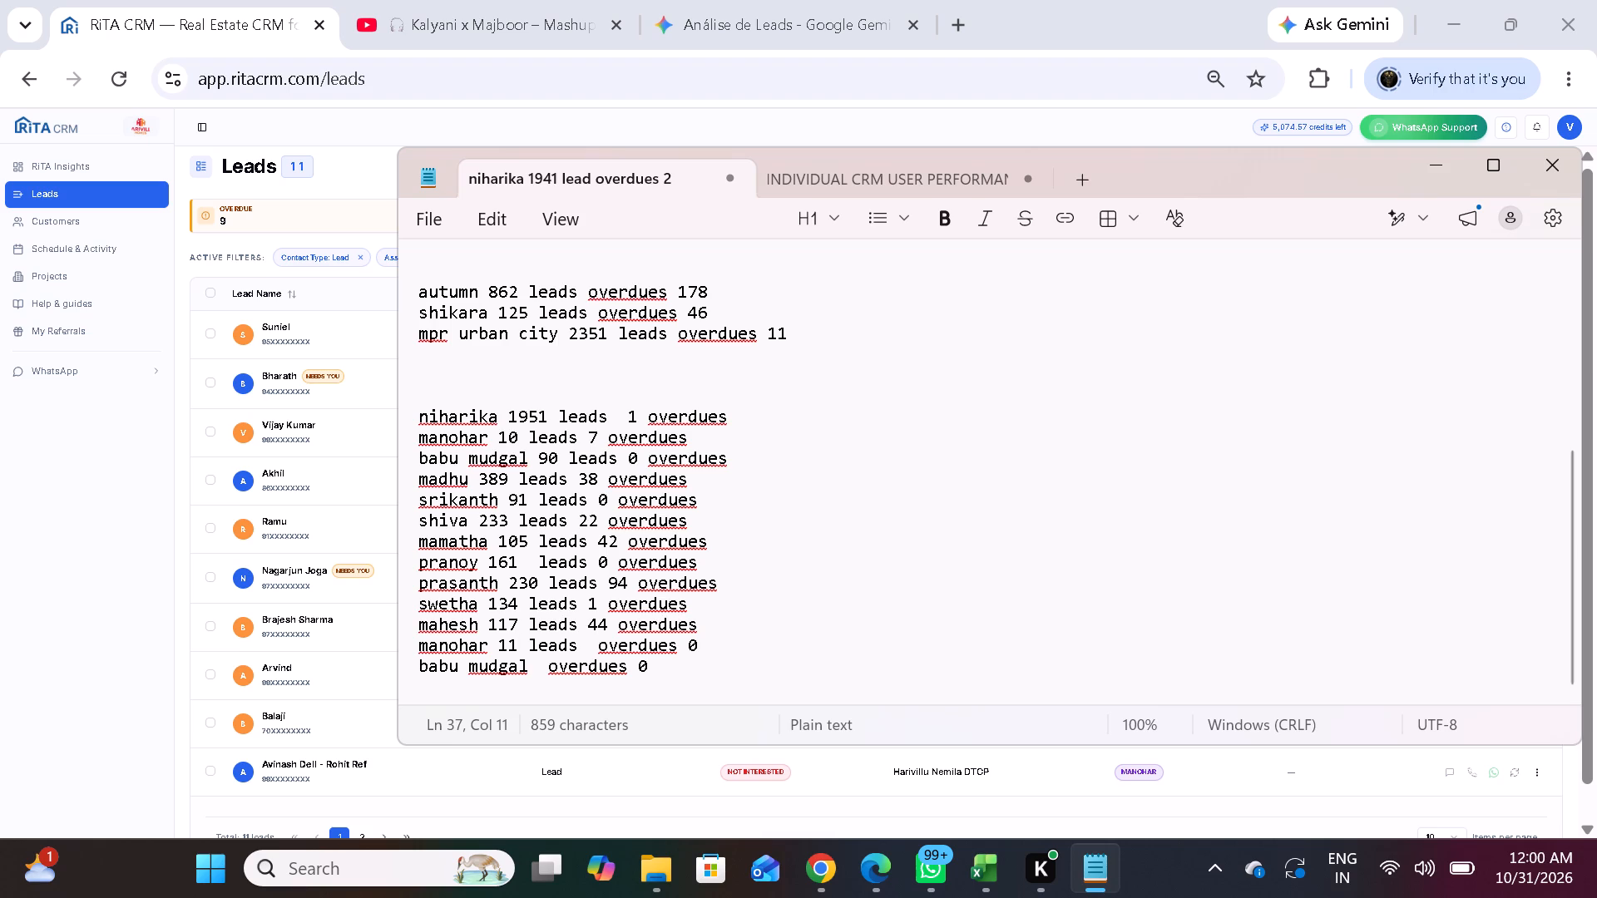
click(703, 652)
key(BackSpace)
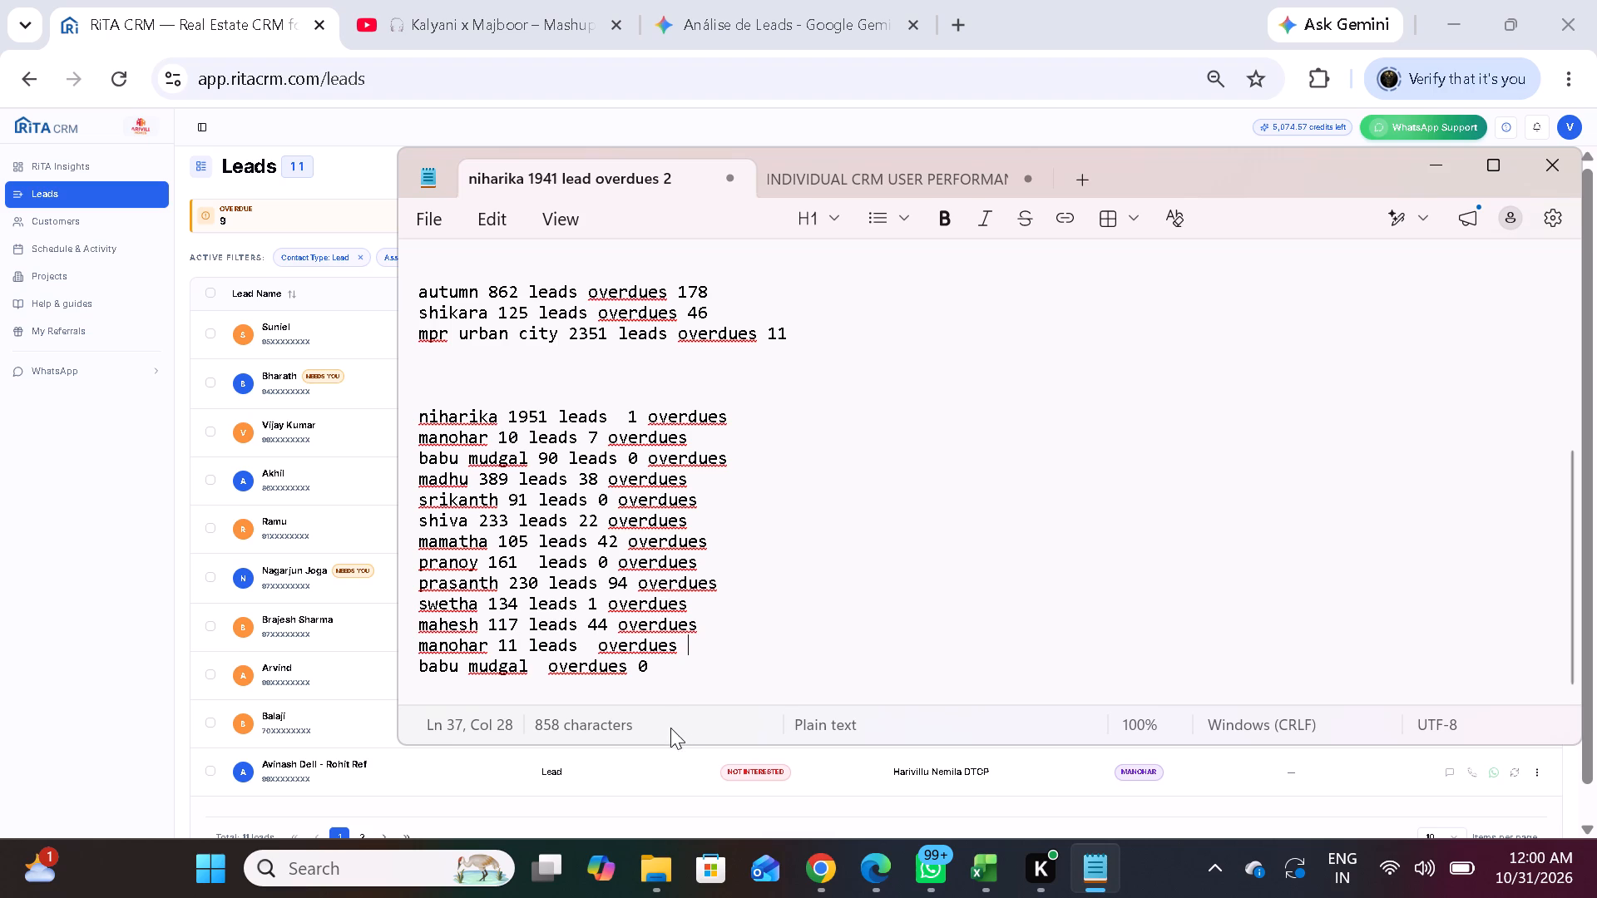
click(581, 649)
key(space)
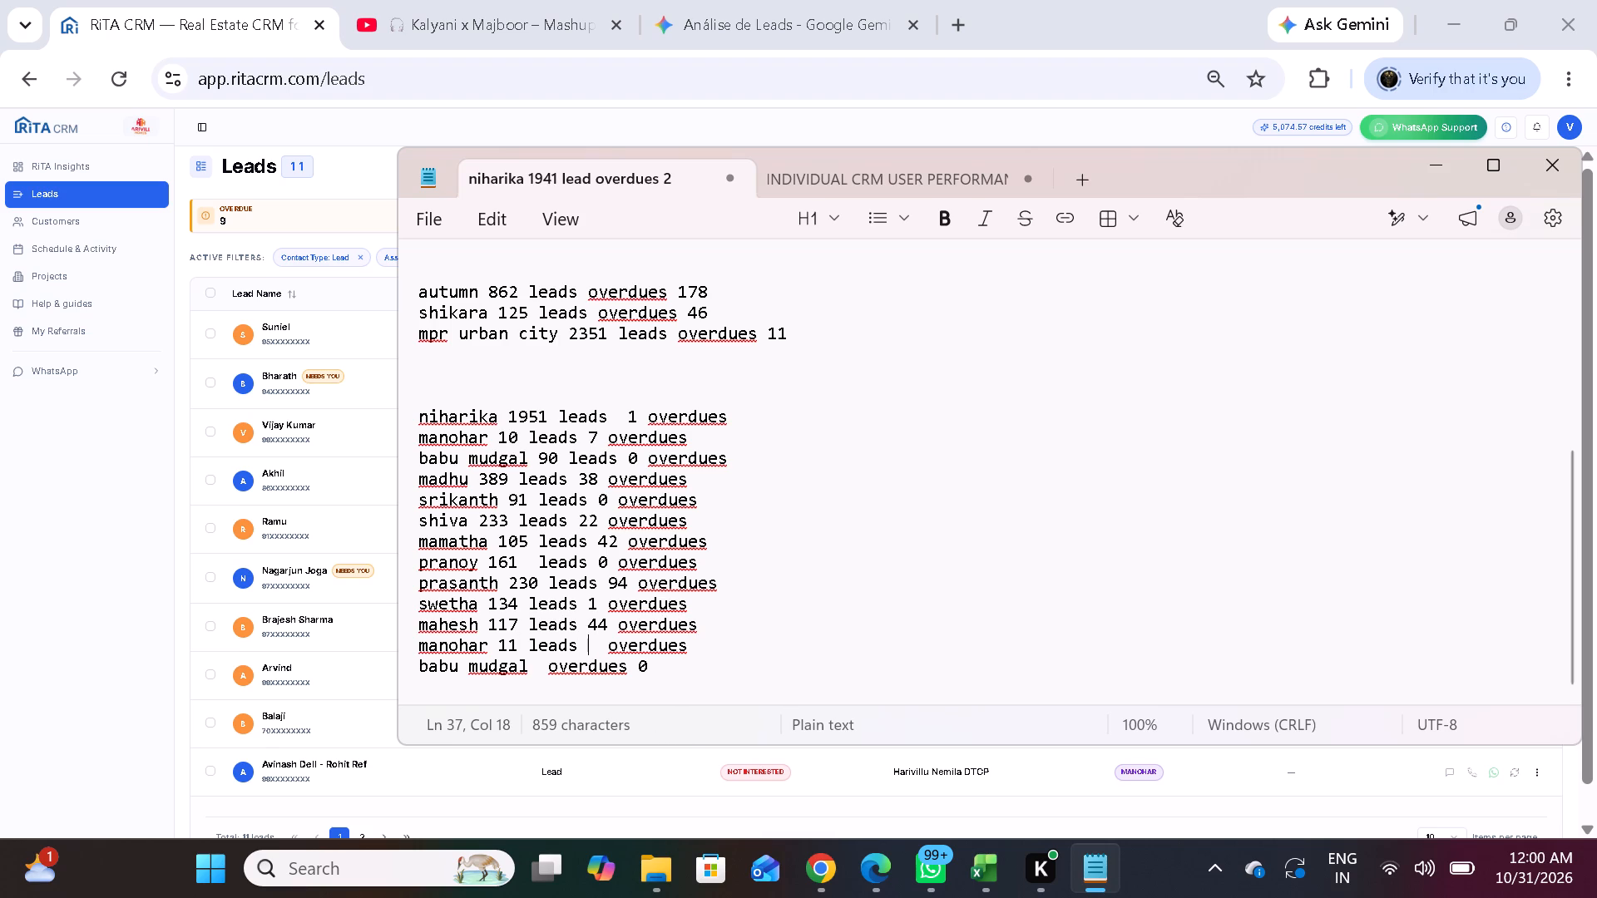
key(9)
click(671, 667)
click(98, 575)
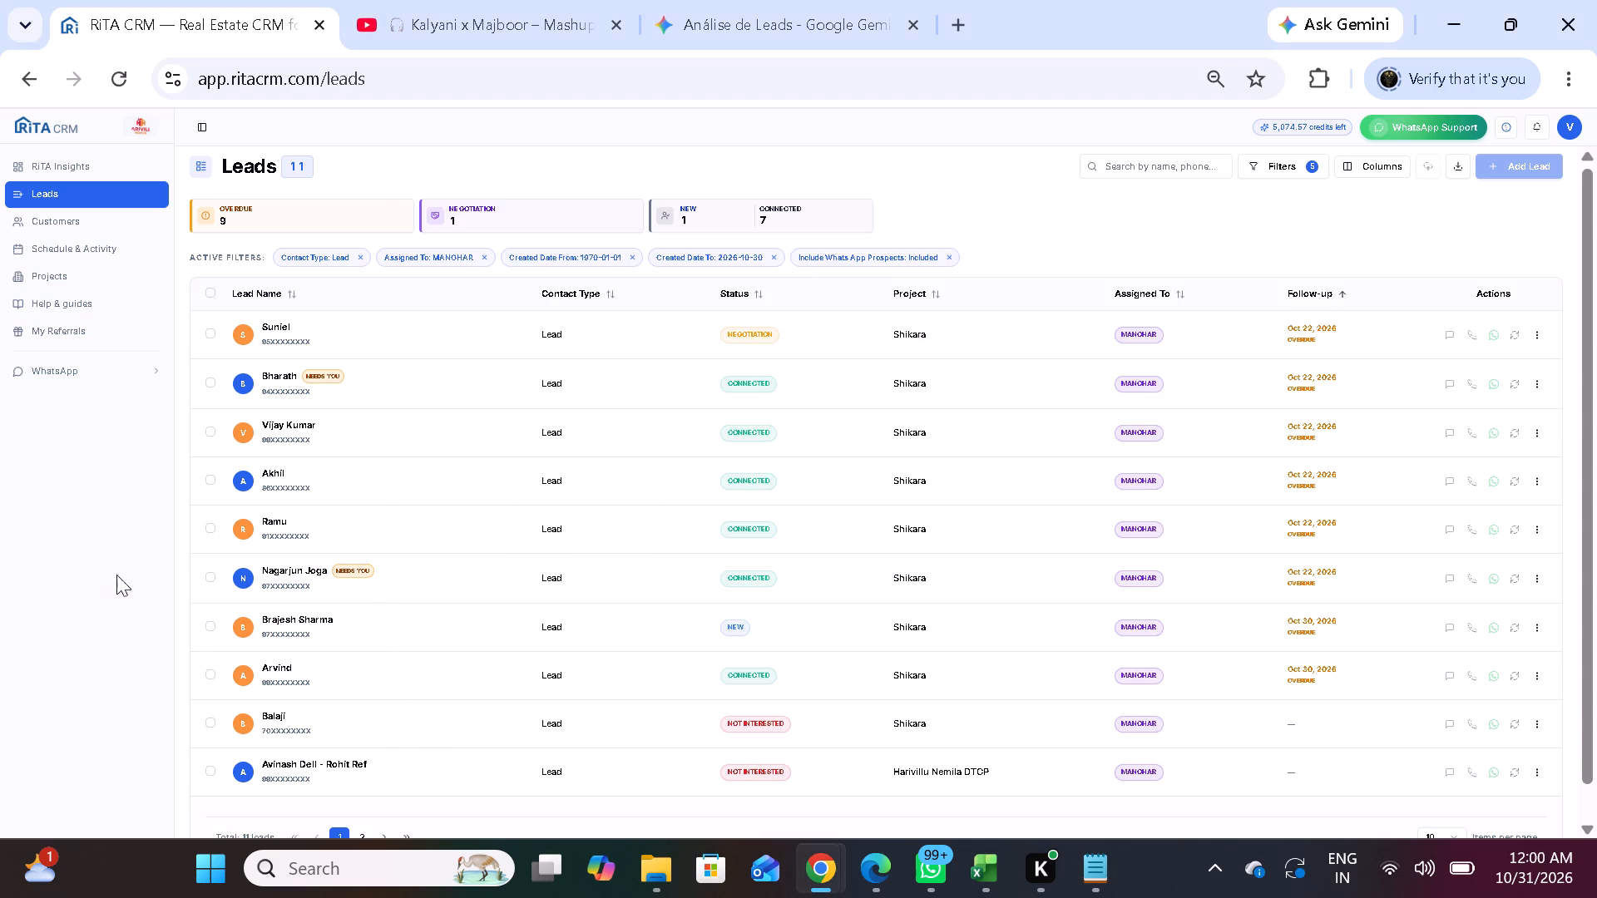
Filter the leads by assignee Babu and review the lead and overdue counts, keeping the other filters.
scroll(1119, 322, up, 1)
click(1257, 165)
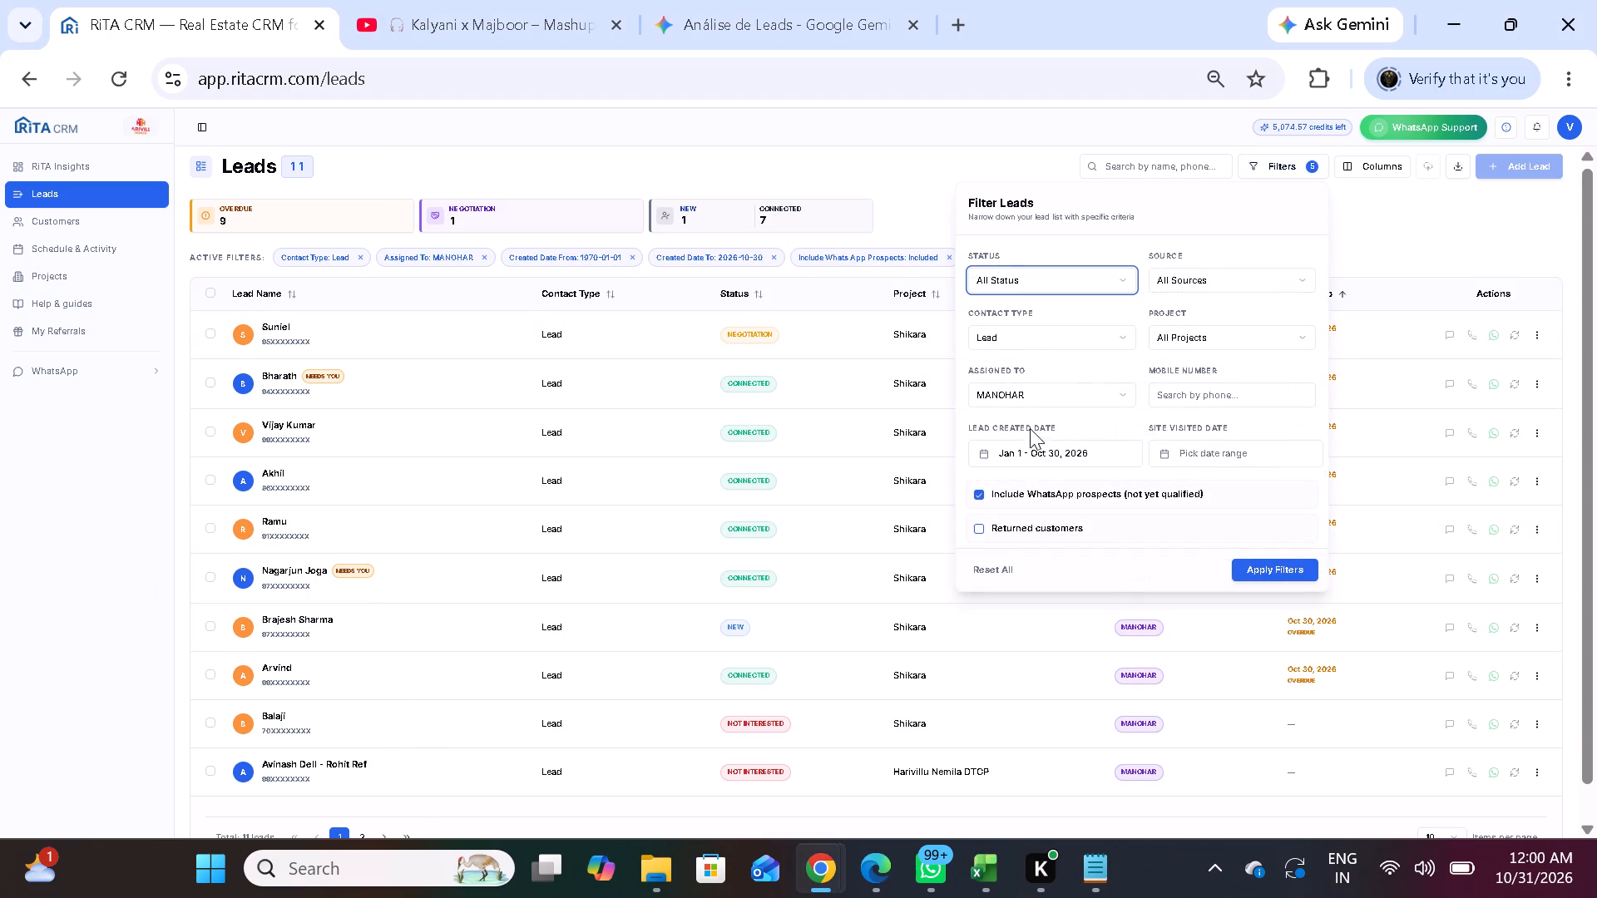
click(1000, 390)
scroll(981, 545, down, 2)
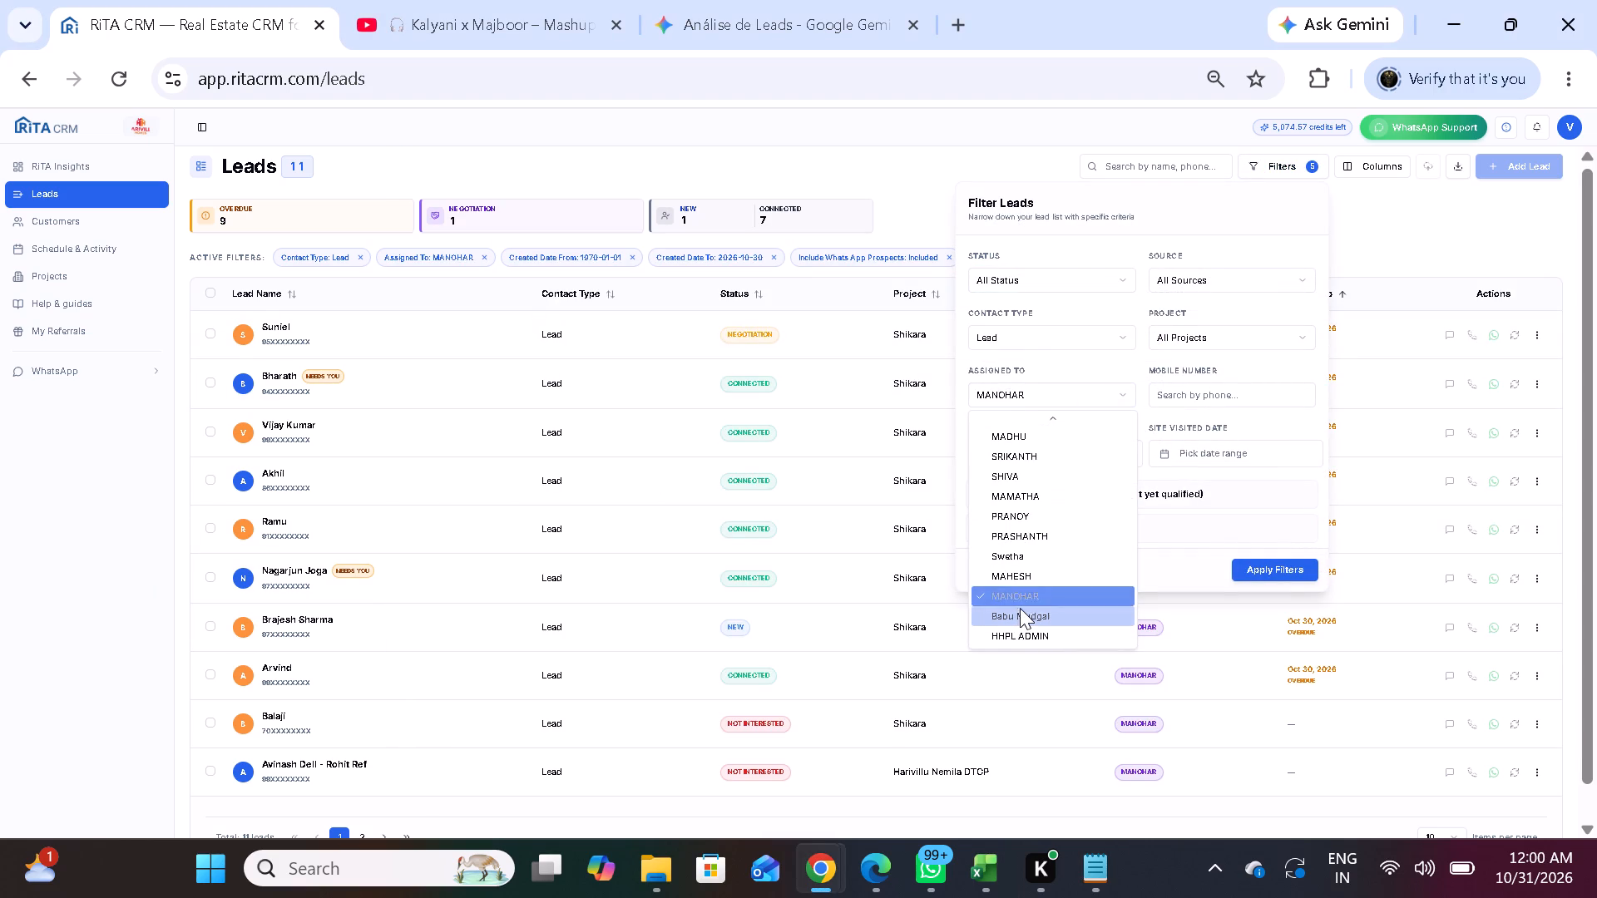
click(1017, 608)
click(1251, 565)
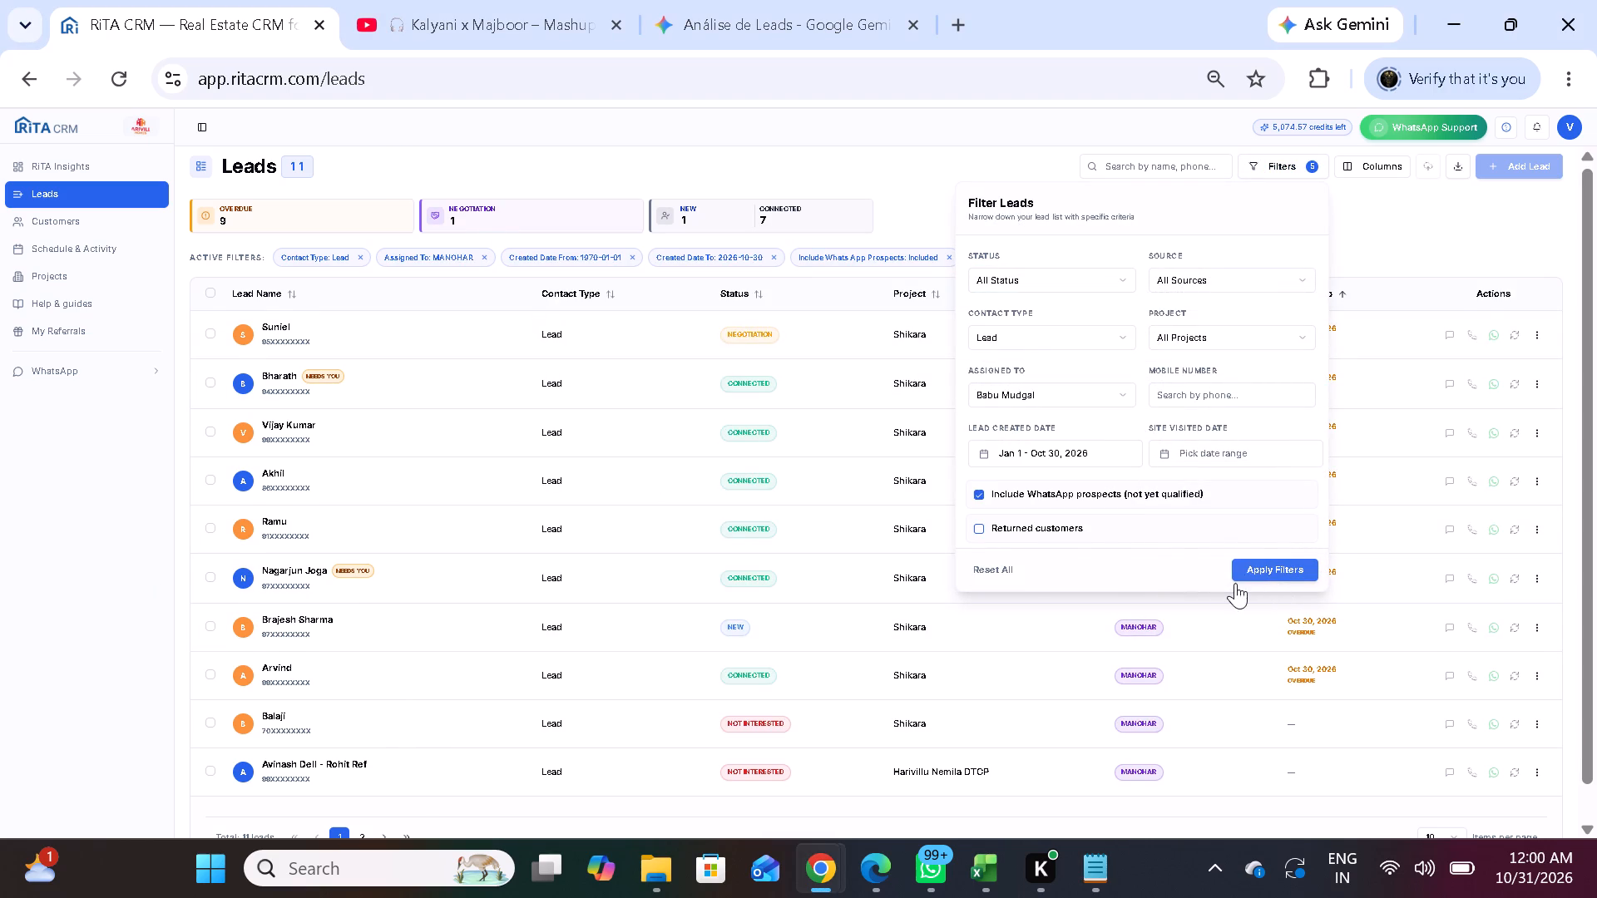
scroll(526, 459, down, 3)
scroll(348, 675, up, 1)
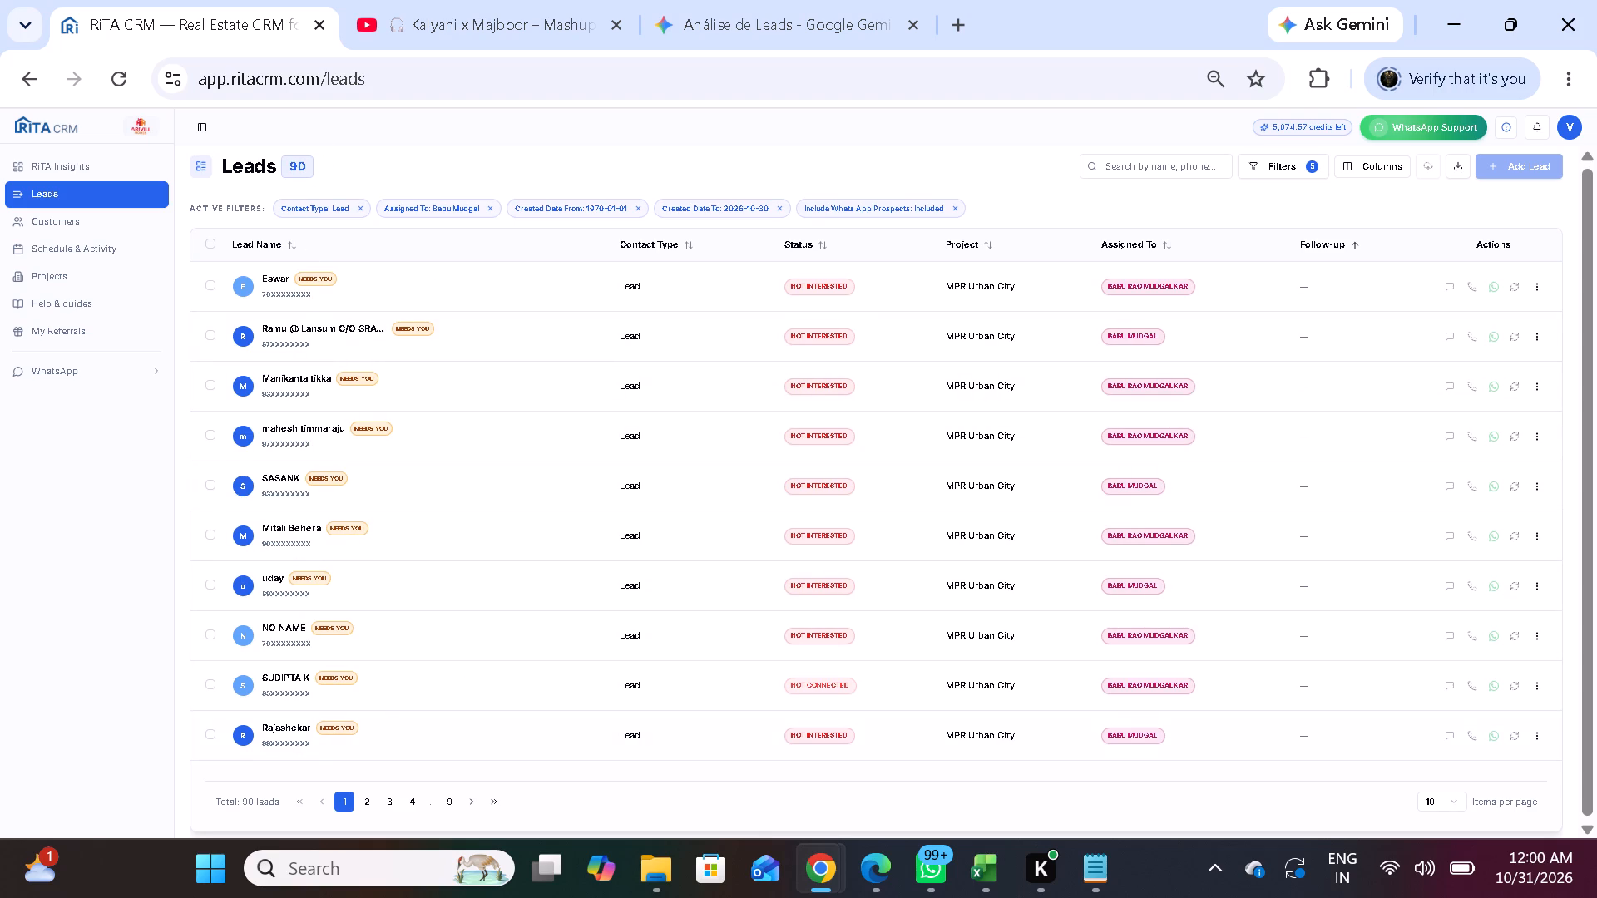
In the Notepad note, add 90 leads to Babu's last line in the newest agent list, and return to RiTA CRM.
scroll(408, 895, up, 2)
click(1080, 851)
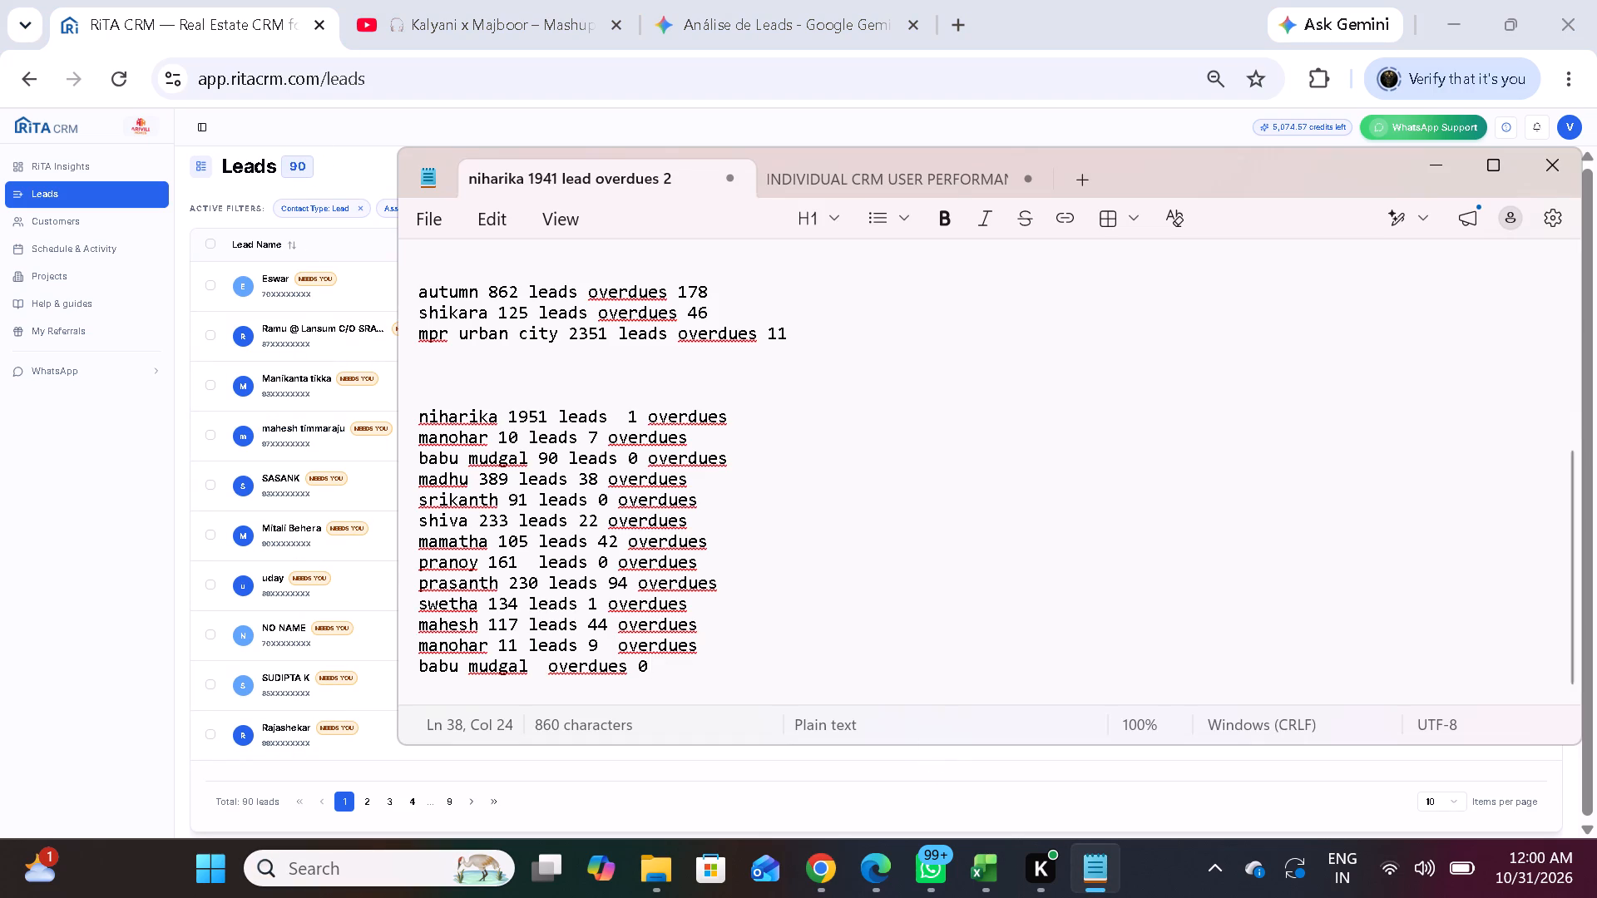
click(537, 668)
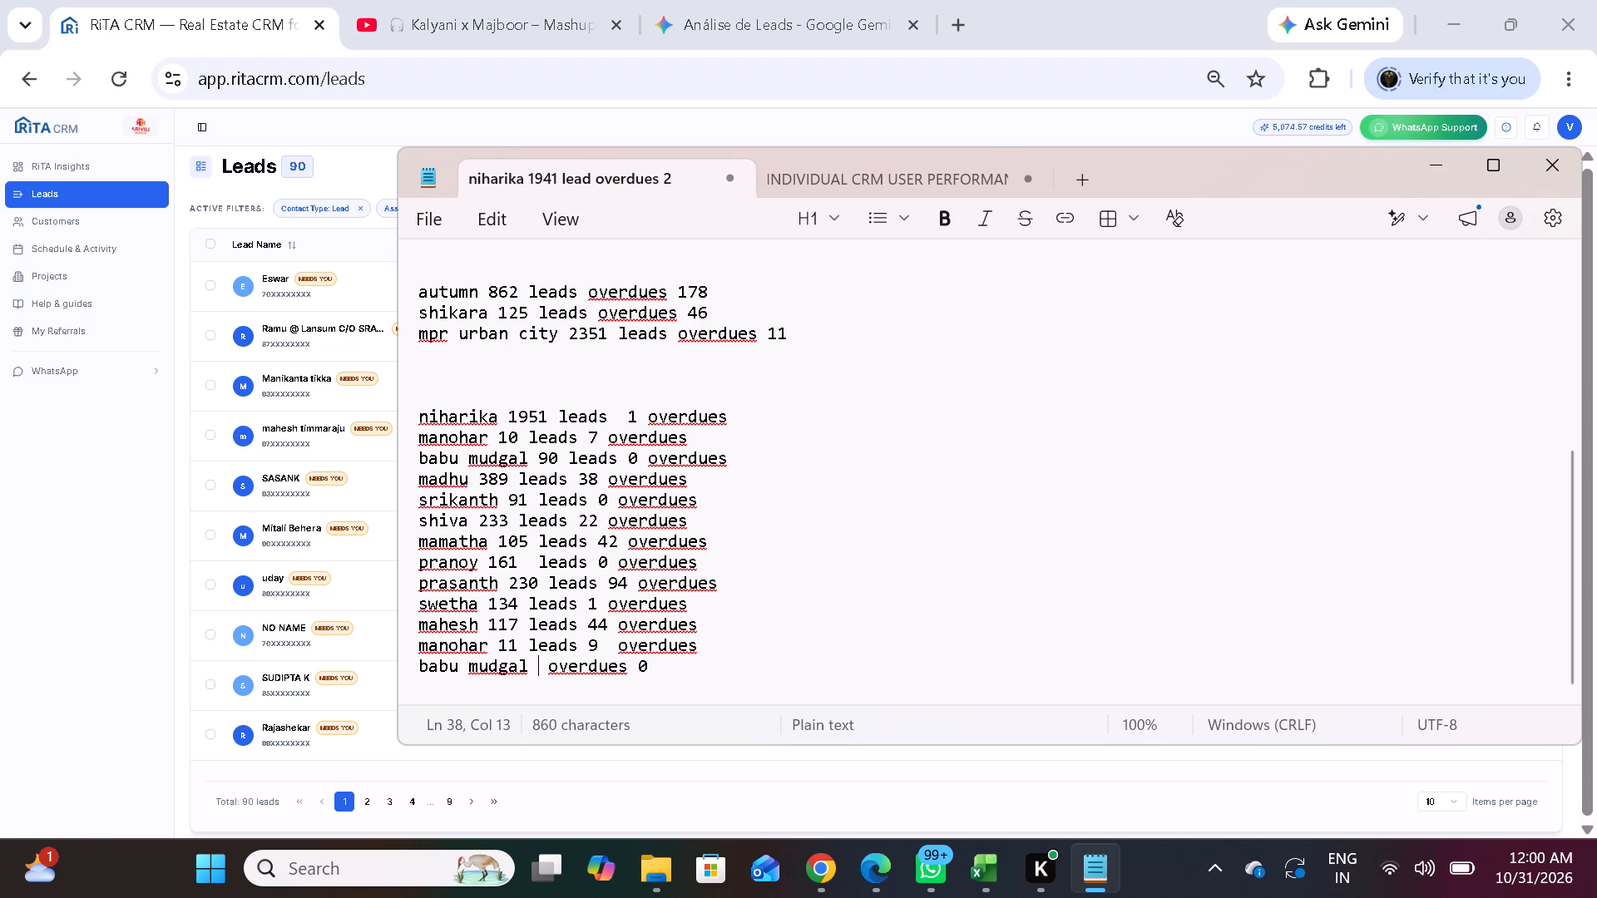
key(9)
key(0)
key(space)
key(l)
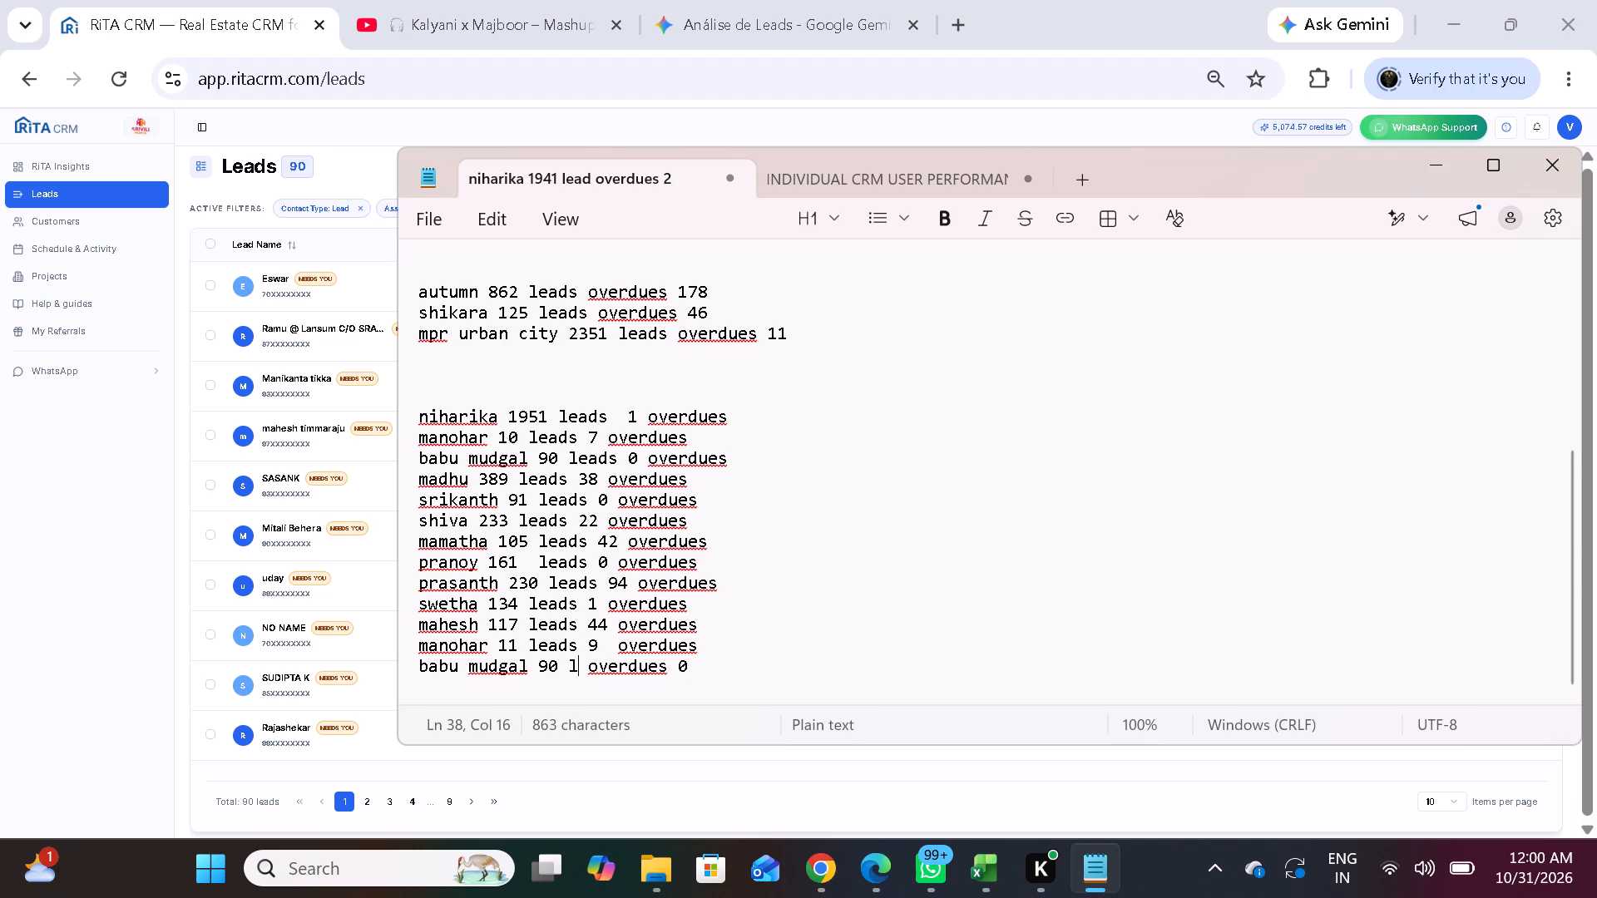
text(ea)
text(ds)
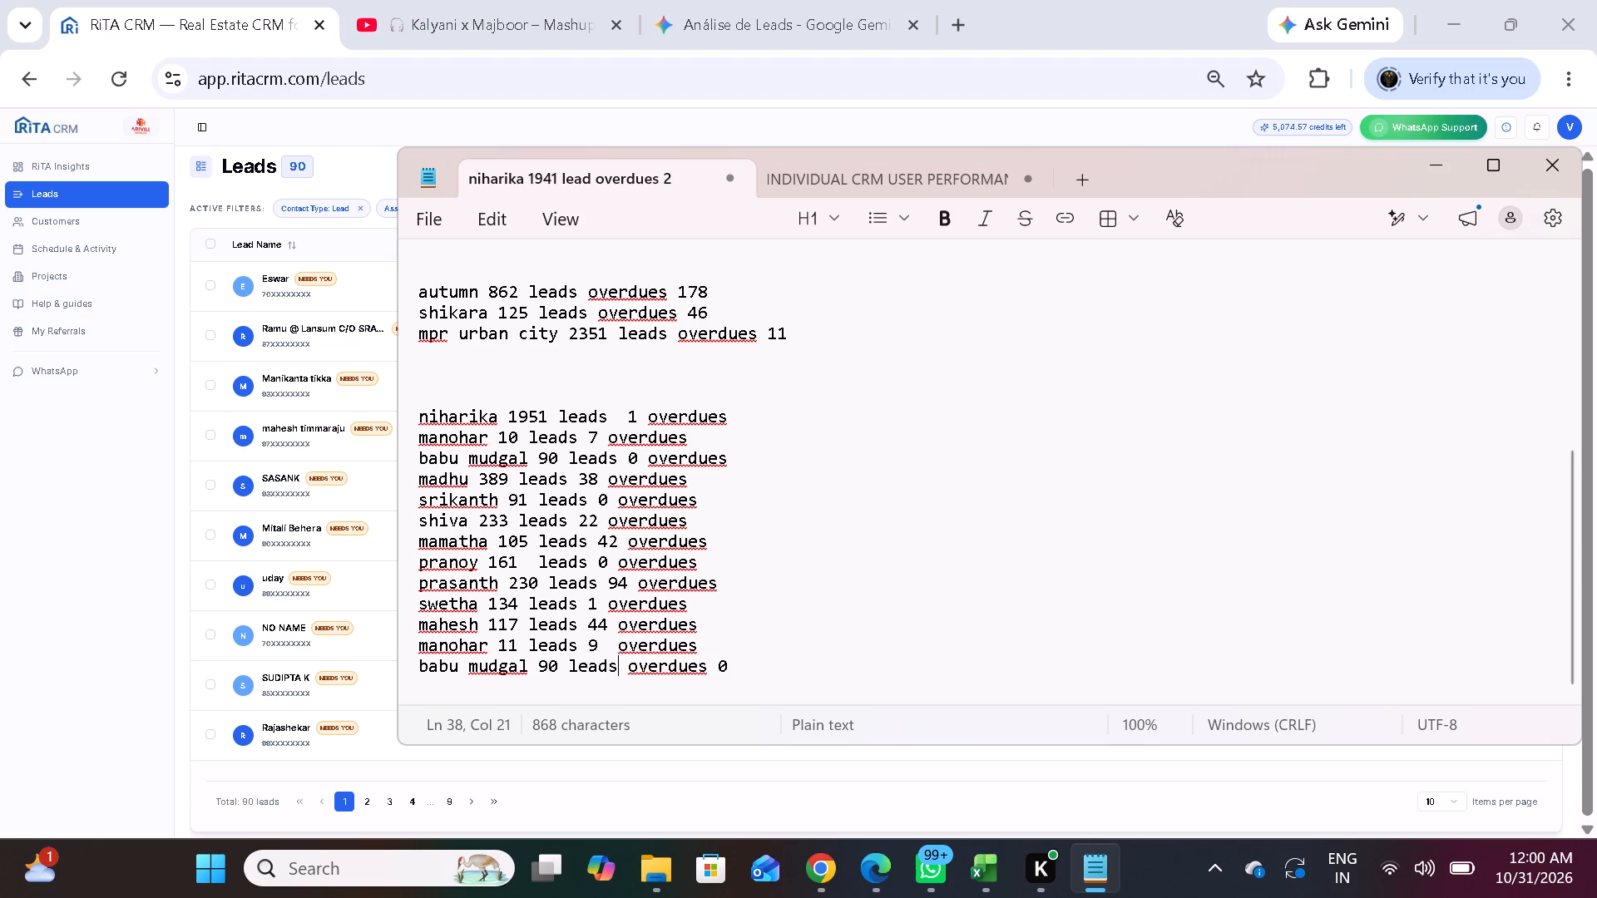
double_click(98, 580)
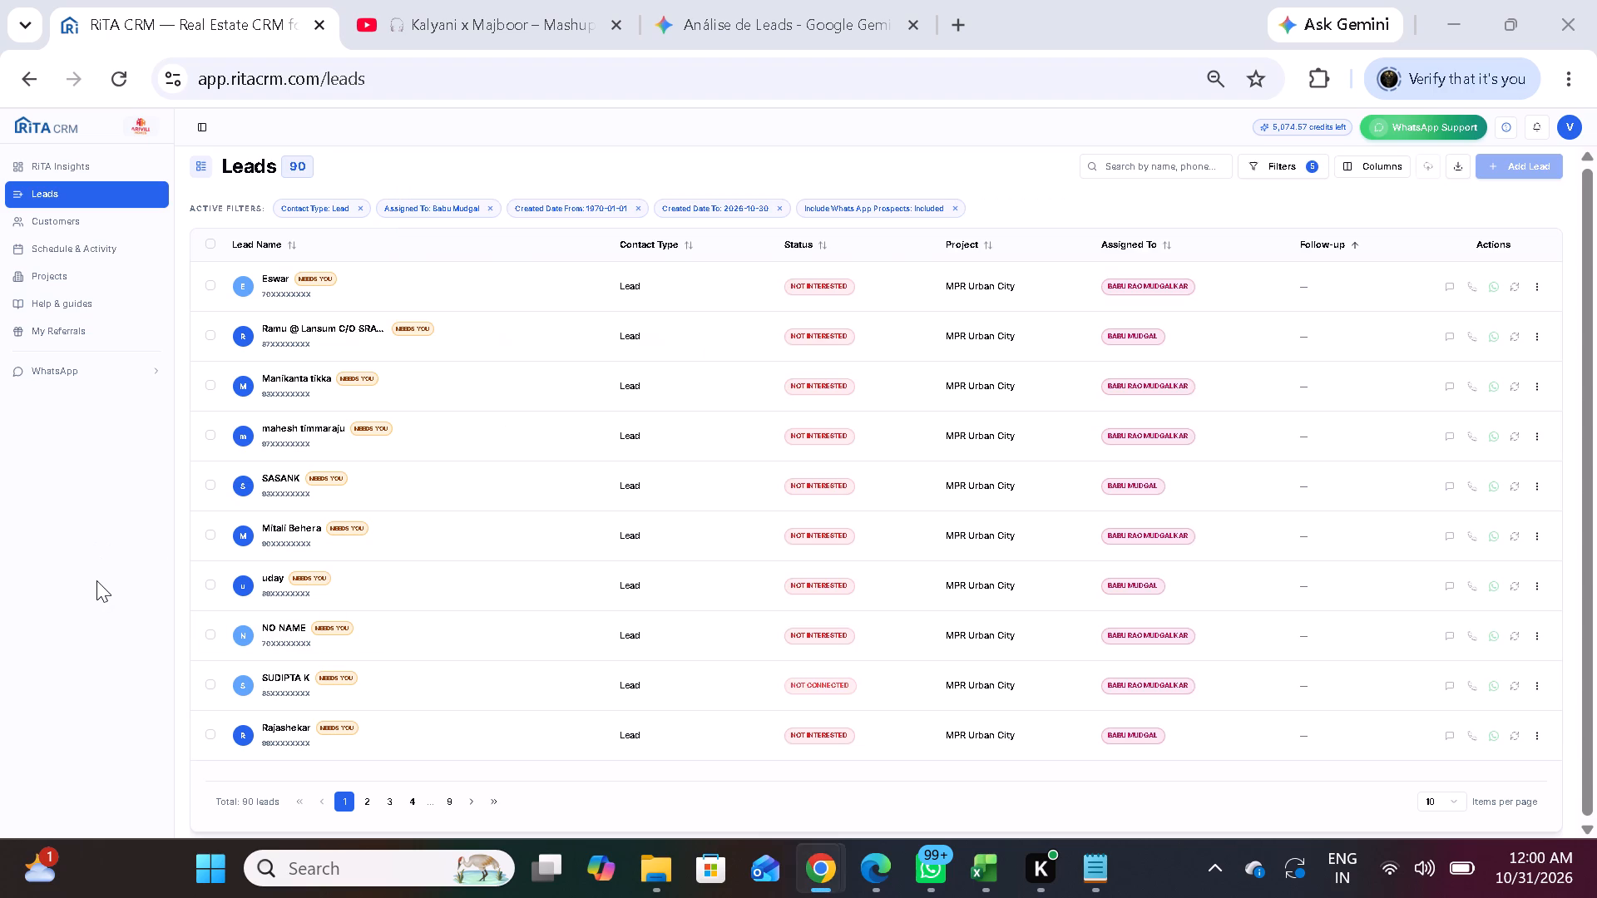
Copy the newest agent list from Niharika through the last Babu line in the Notepad note, and switch to Chrome.
click(1088, 890)
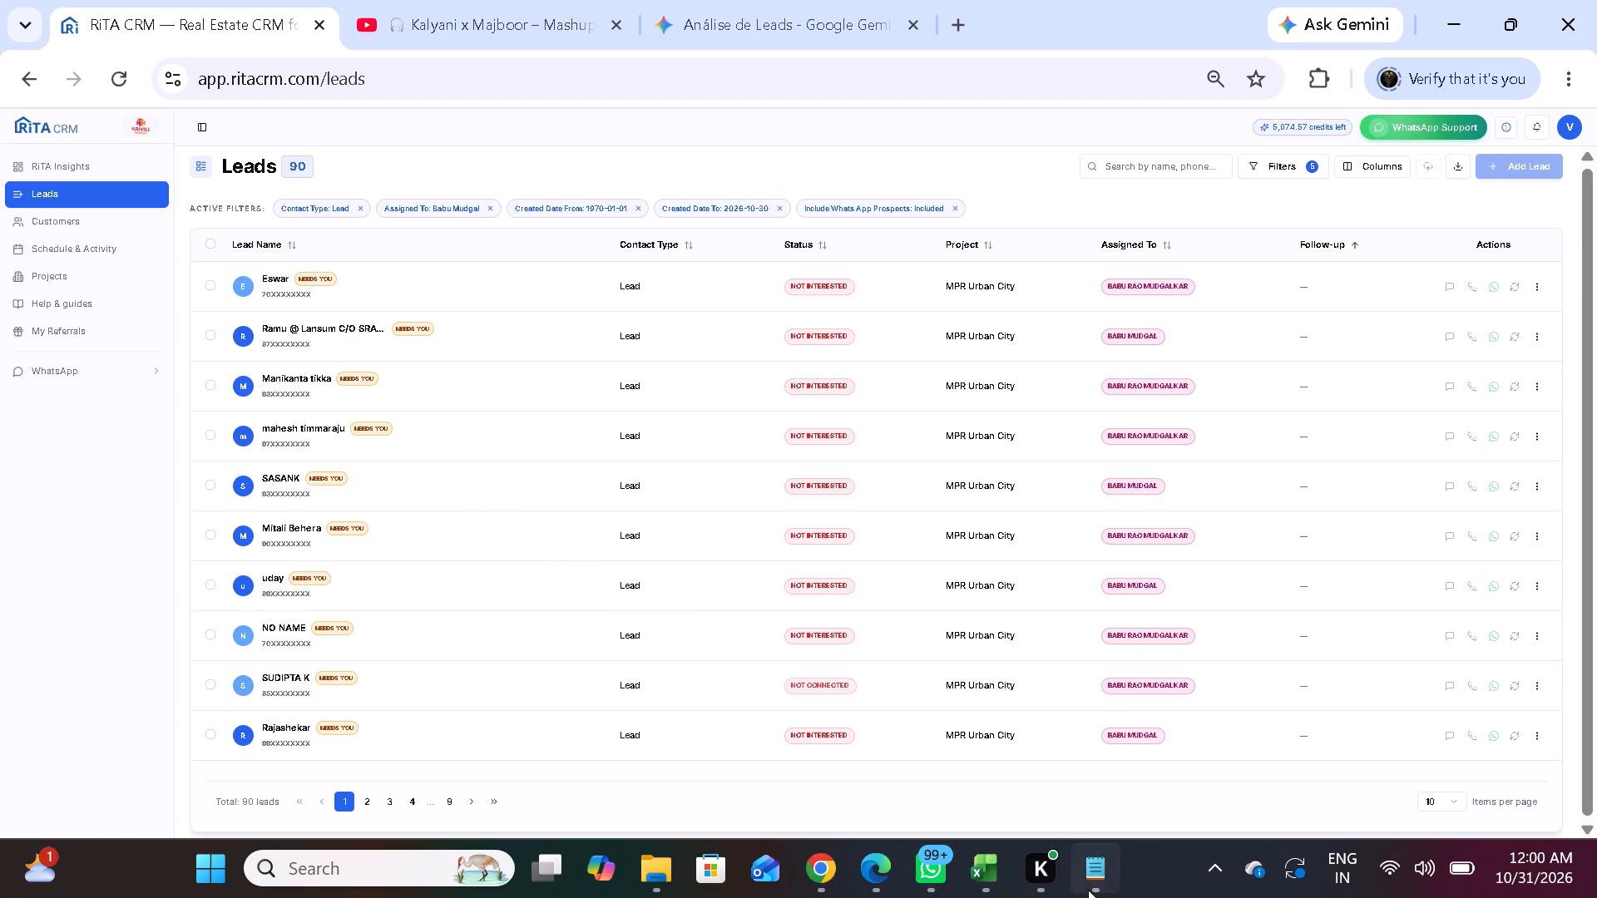
drag(739, 669, 341, 415)
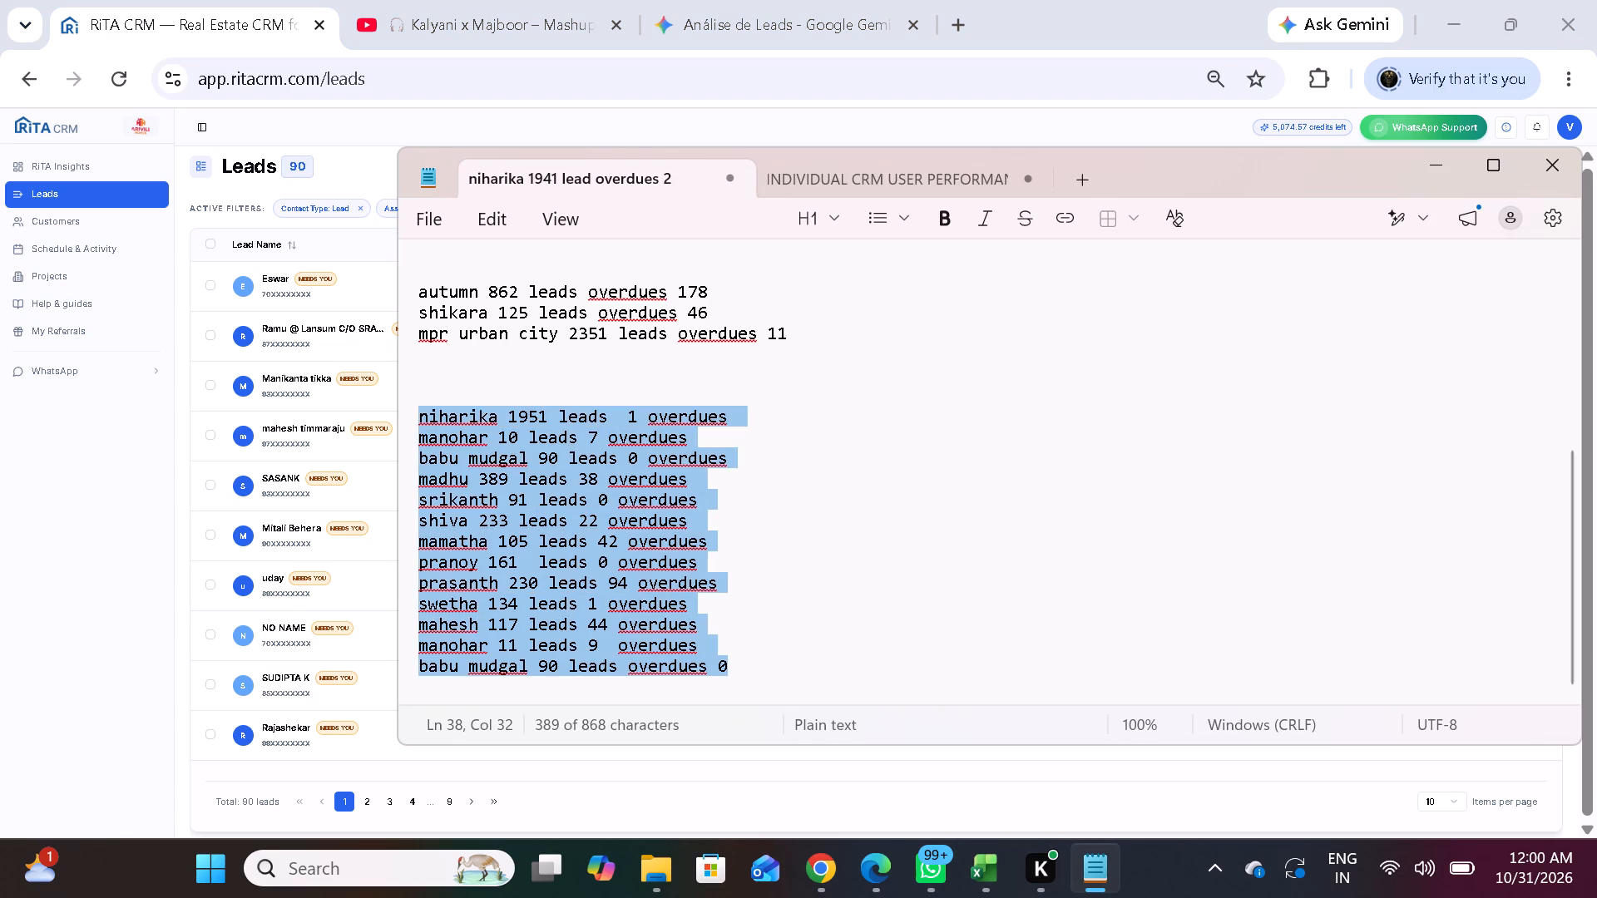
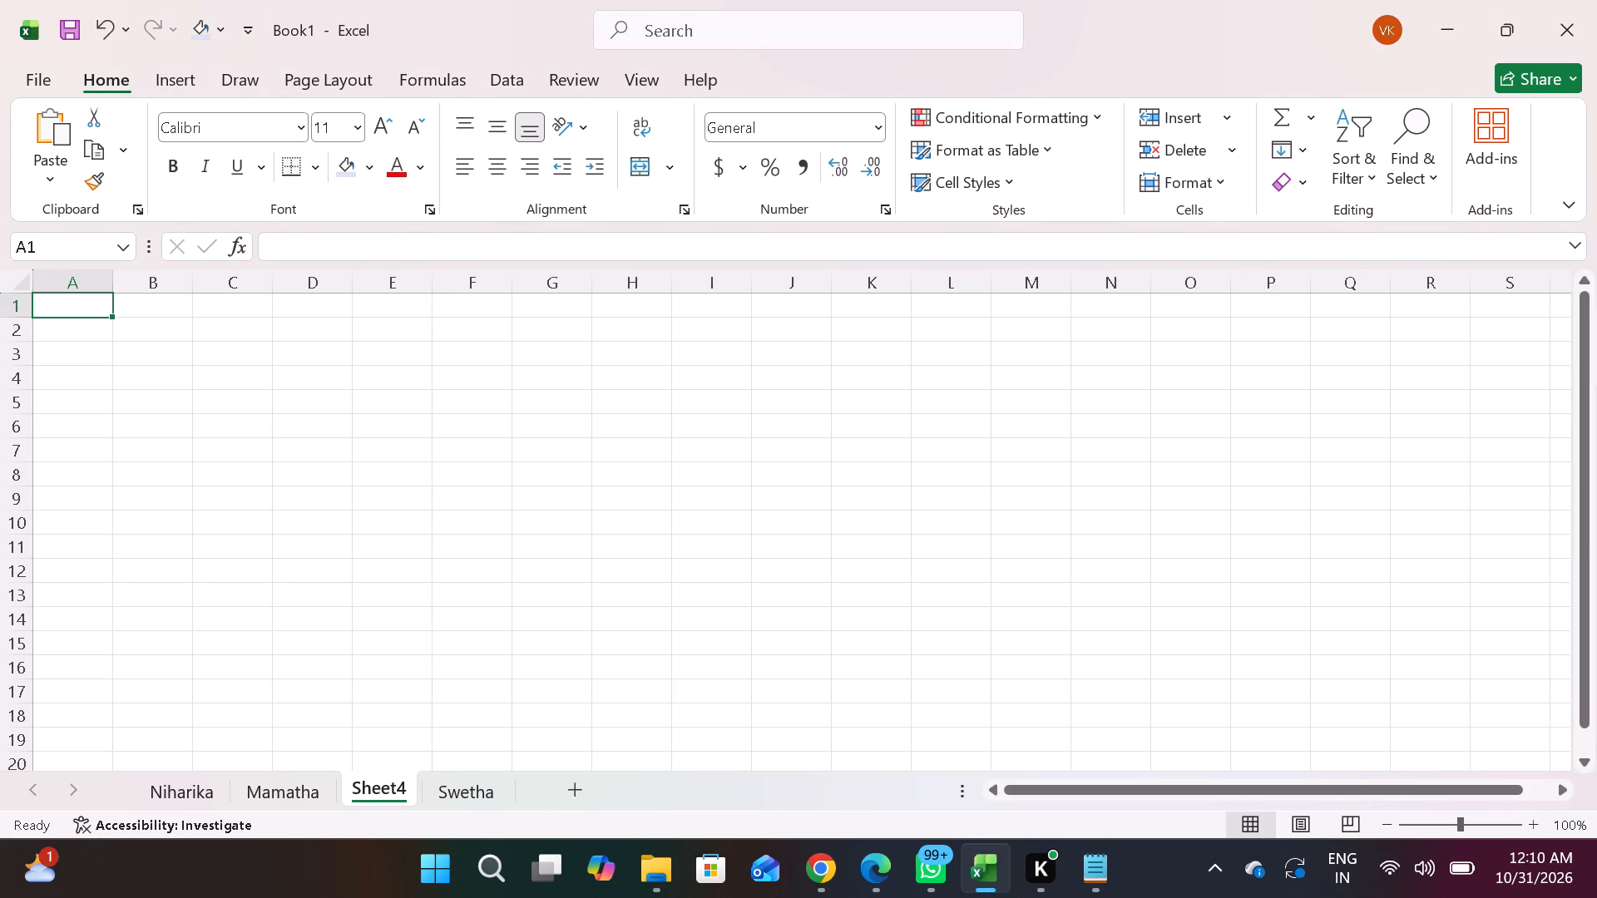
key(ctrl+v)
key(ctrl+v)
click(855, 569)
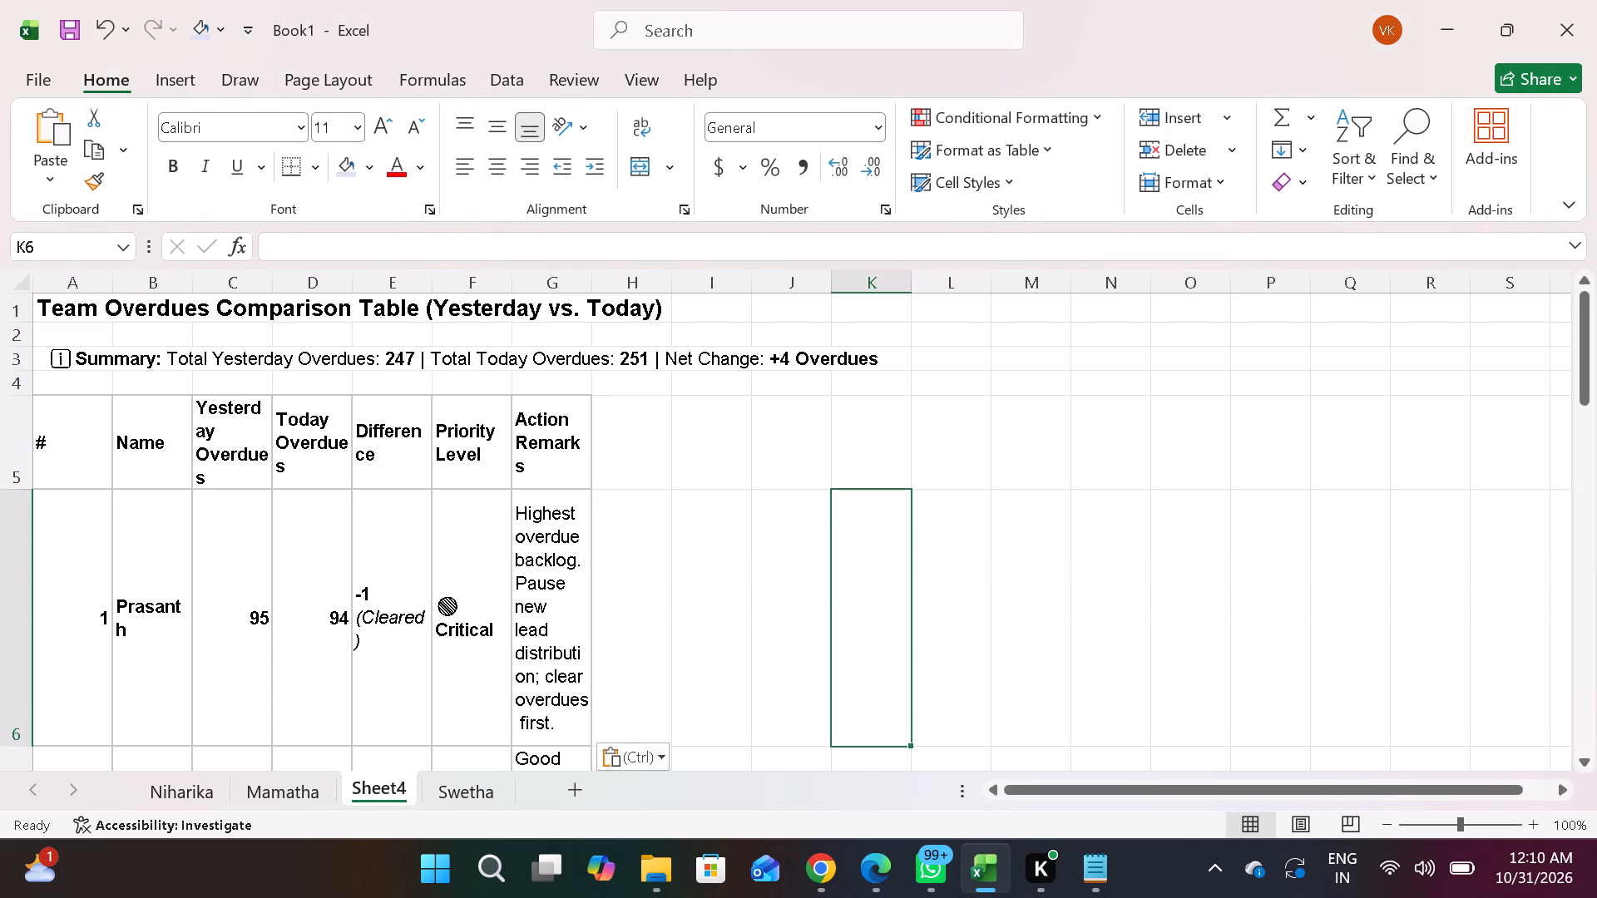
Widen the Action Remarks column (G) on Sheet4 so its text wraps over fewer lines.
drag(590, 278, 606, 275)
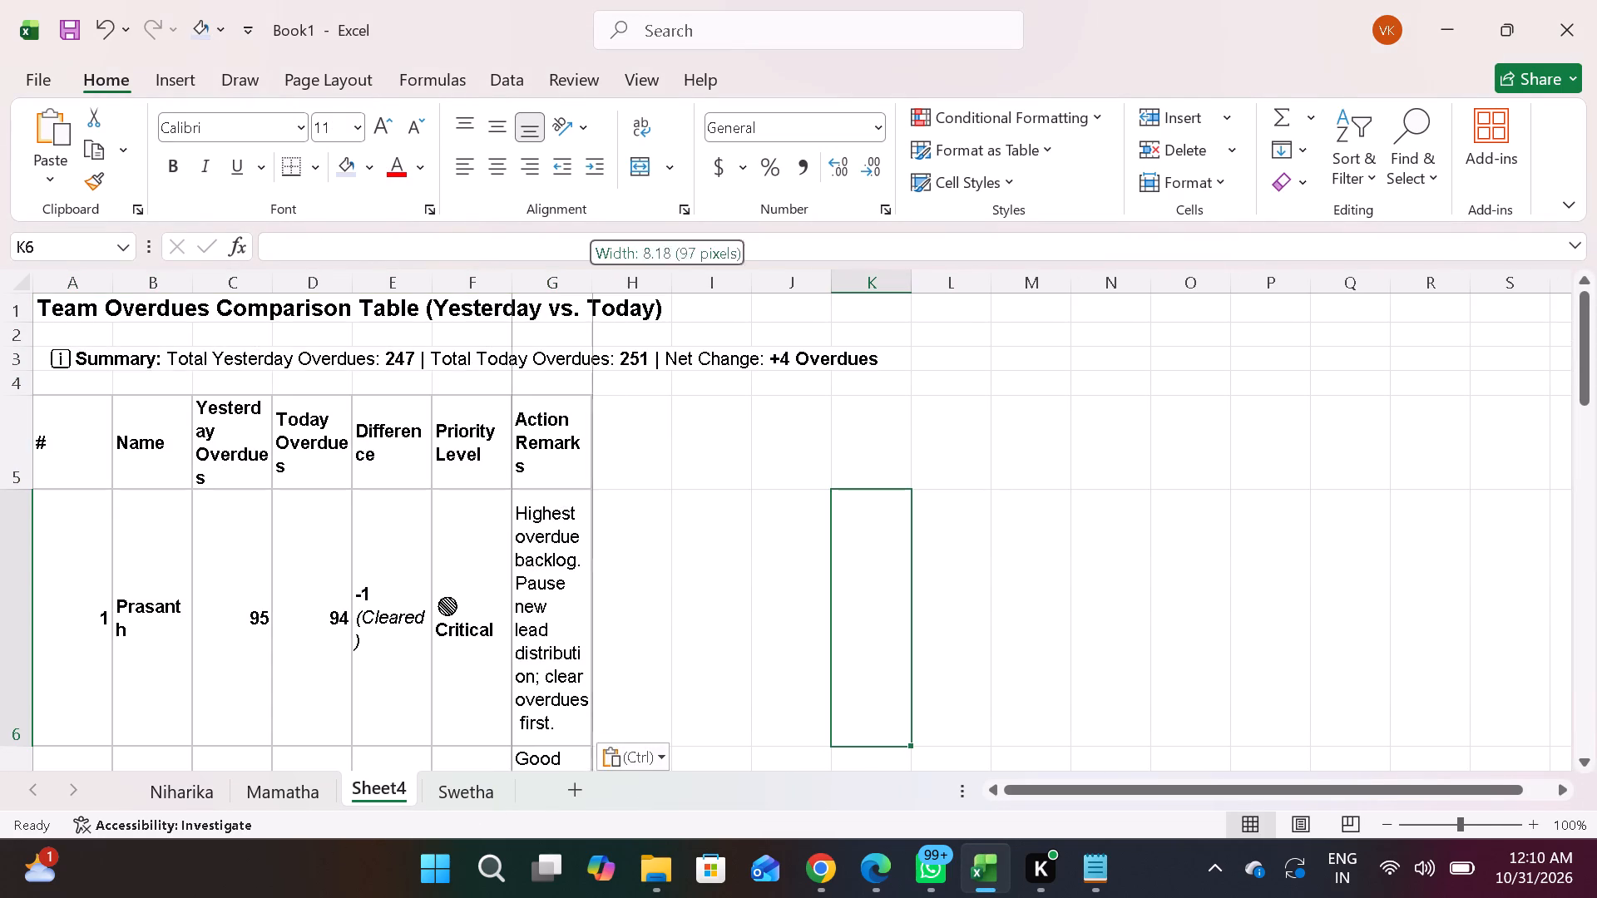
drag(606, 275, 675, 265)
scroll(101, 446, up, 1)
scroll(101, 446, down, 6)
scroll(101, 446, up, 2)
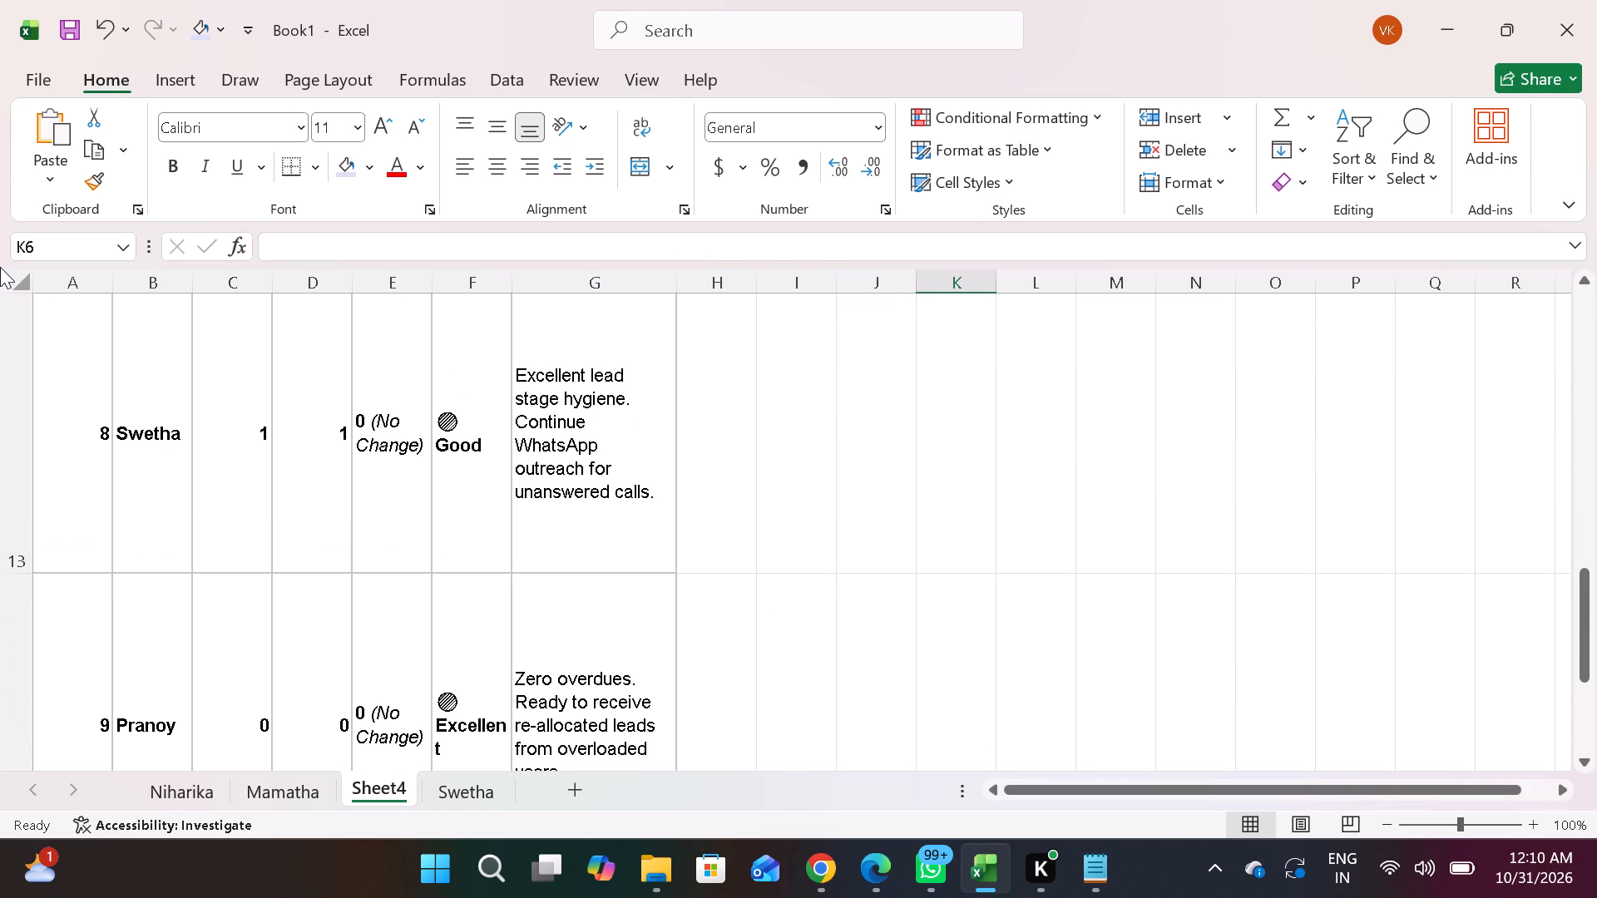
Select the whole sheet and shrink all rows together to one compact, uniform height.
click(14, 275)
drag(10, 575, 12, 564)
drag(14, 552, 17, 544)
click(18, 542)
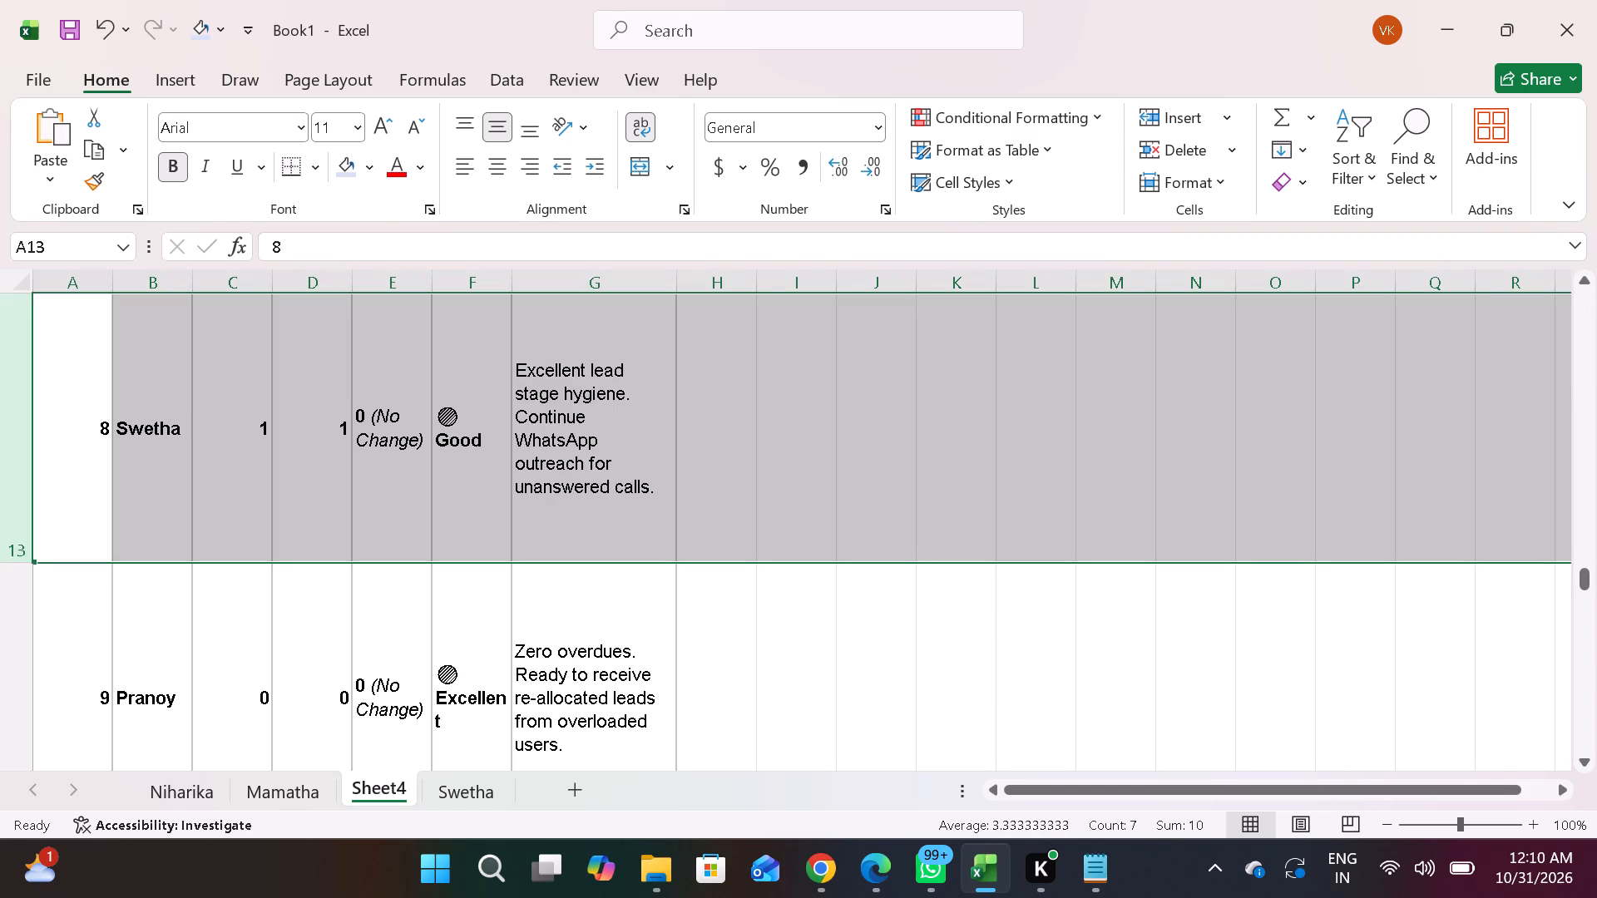
click(19, 275)
drag(26, 558, 22, 519)
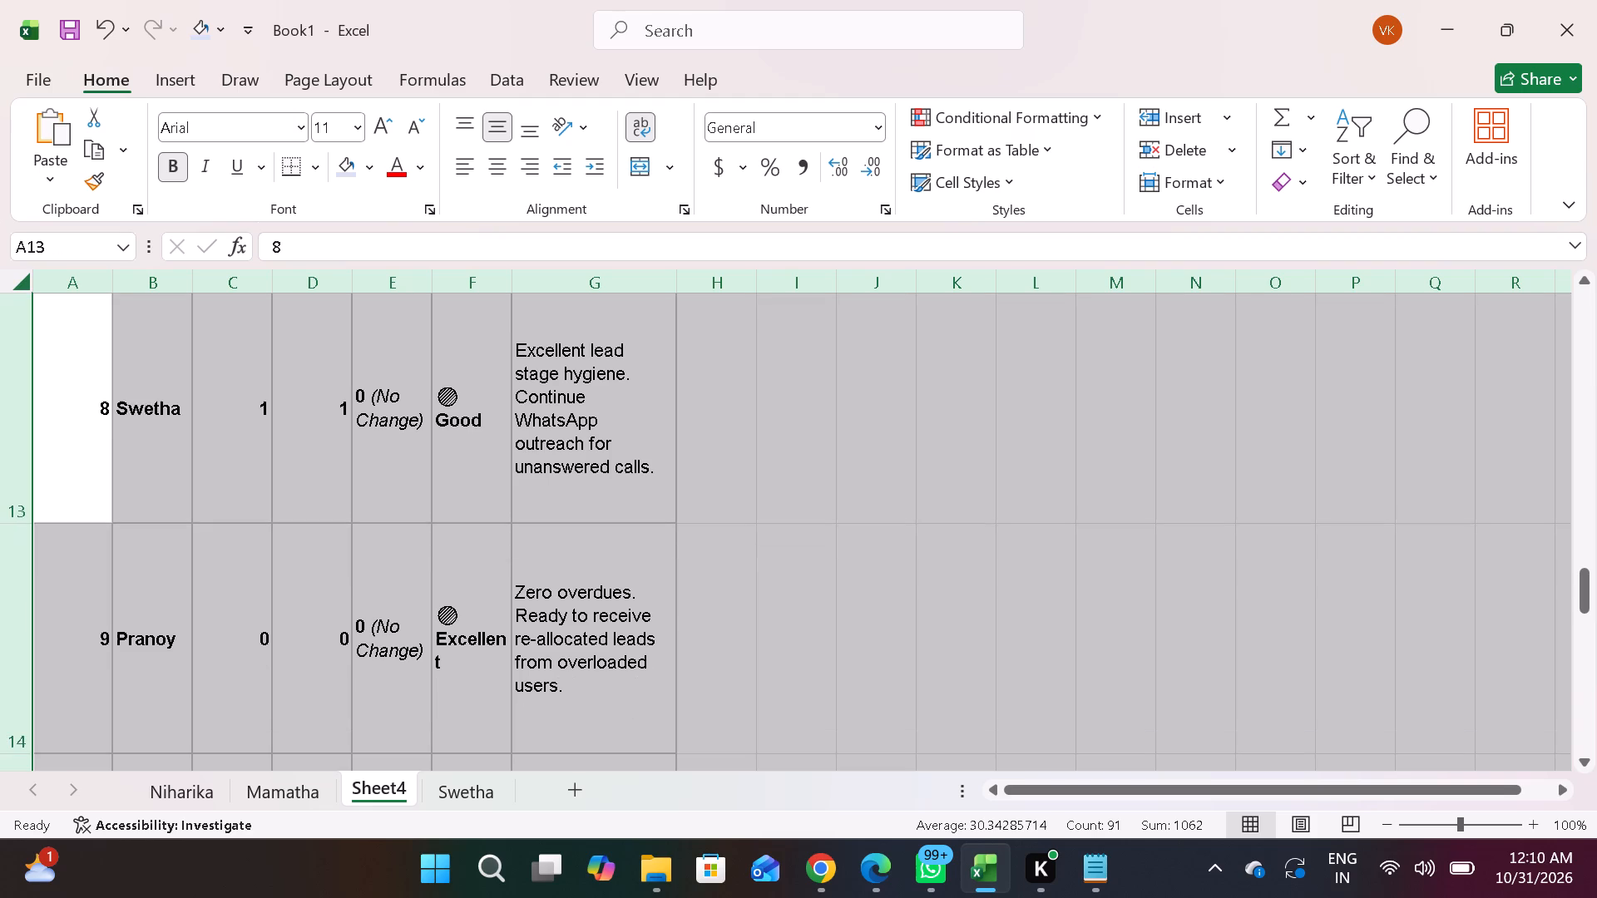
drag(11, 519, 16, 450)
scroll(16, 475, up, 1)
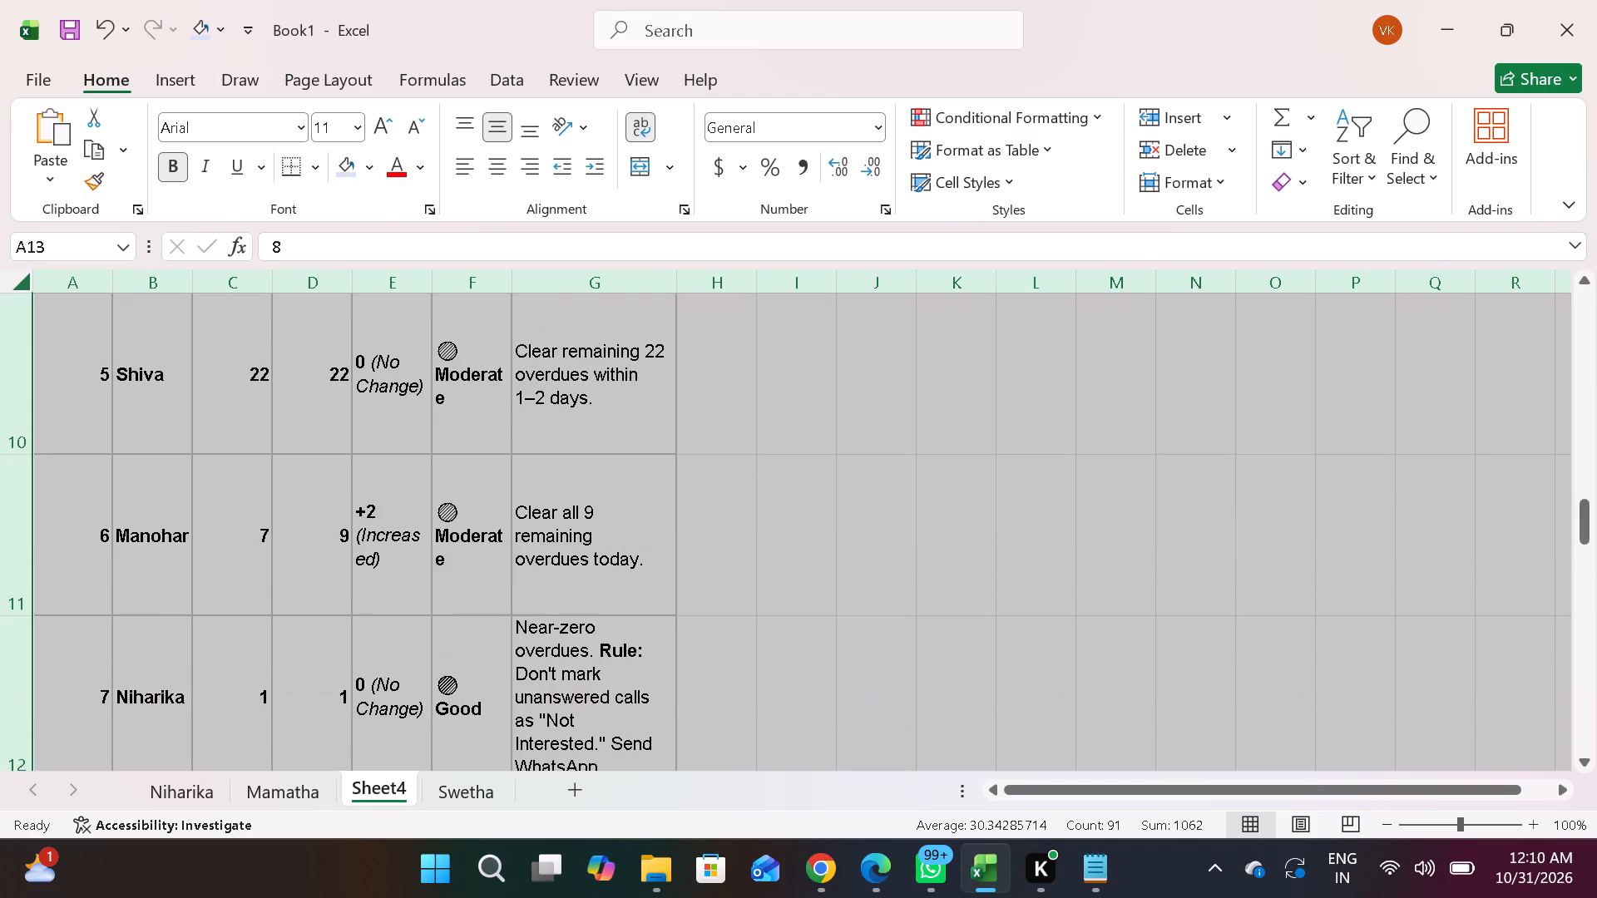
scroll(16, 475, up, 1)
drag(19, 453, 23, 409)
scroll(28, 425, up, 1)
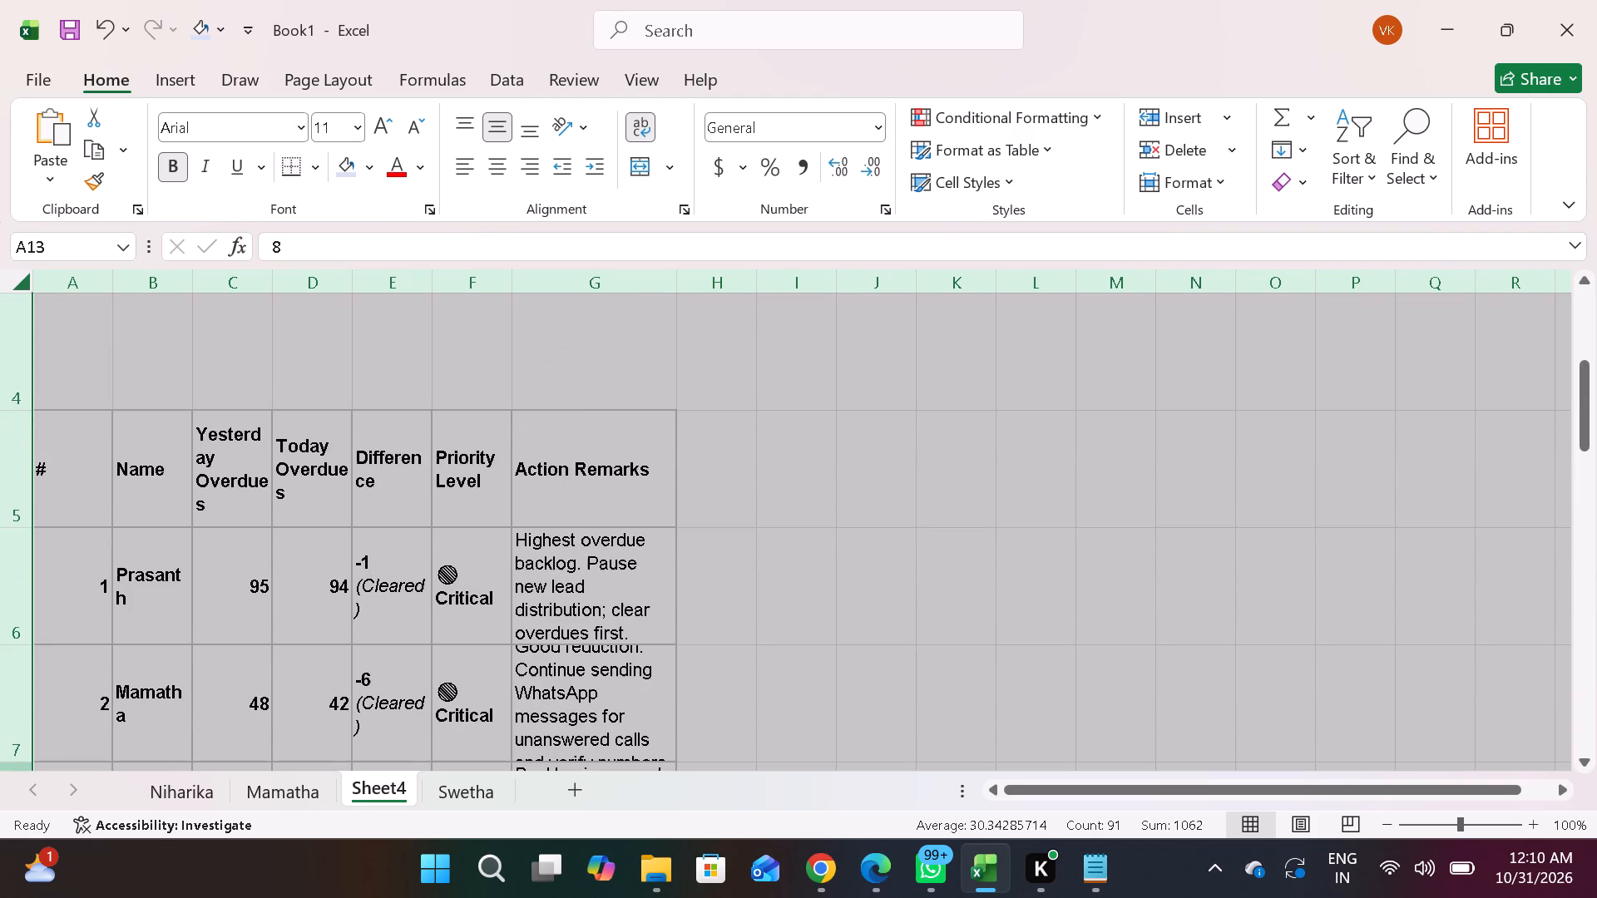
scroll(31, 425, down, 1)
click(860, 524)
click(869, 519)
scroll(338, 464, up, 2)
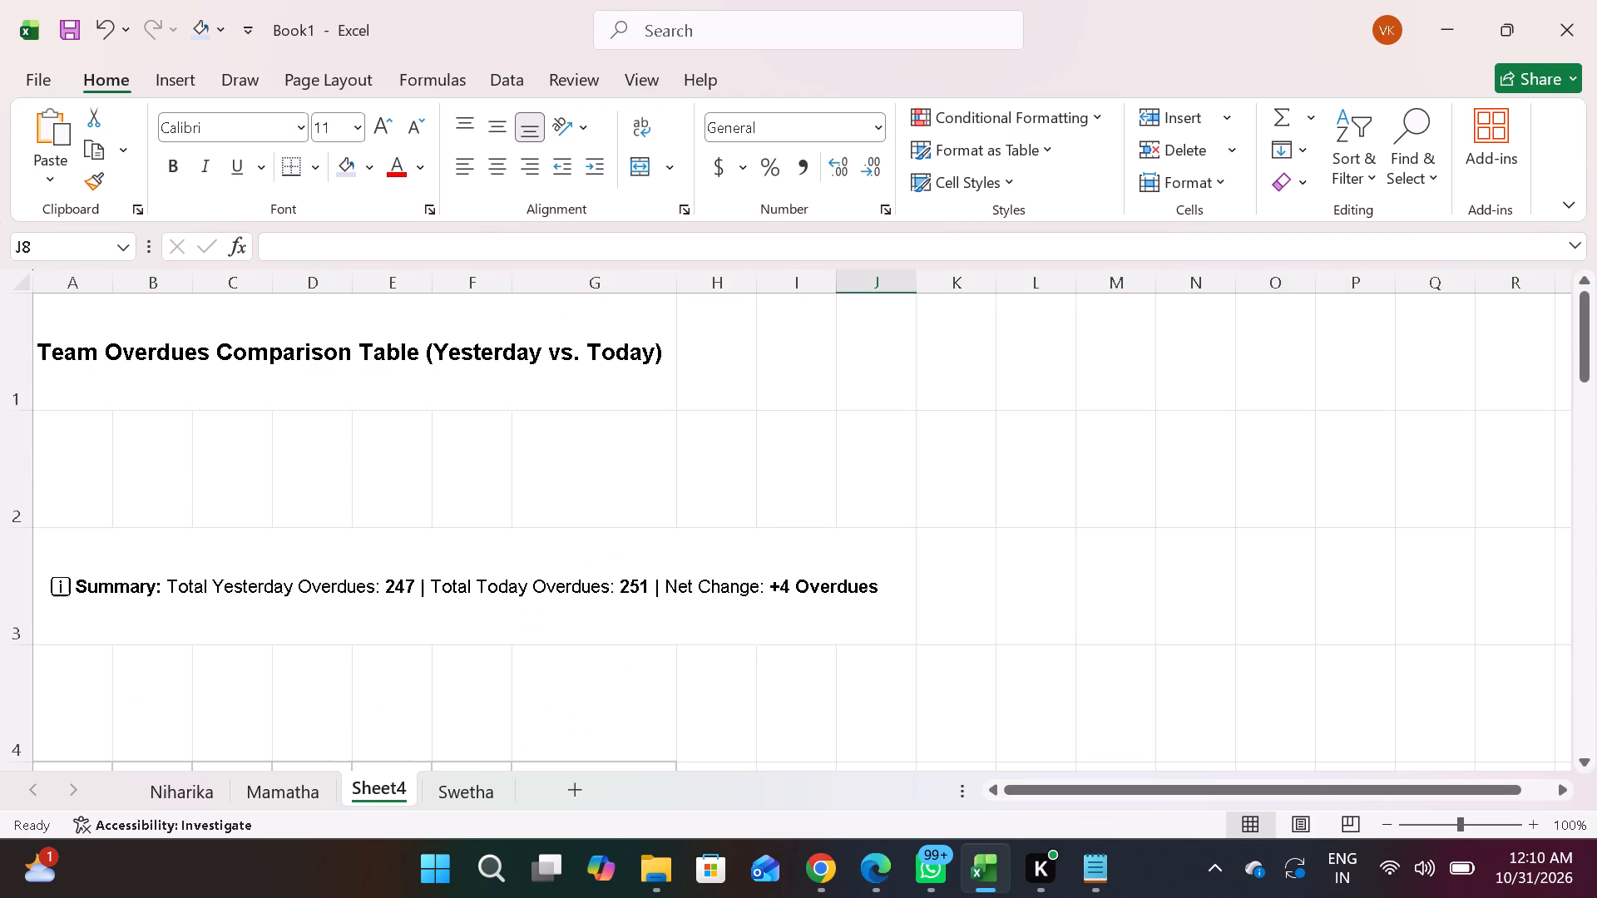
scroll(328, 552, down, 1)
scroll(284, 506, up, 1)
Reduce the heights of title row 1, blank row 2 and summary row 3.
drag(13, 525, 18, 465)
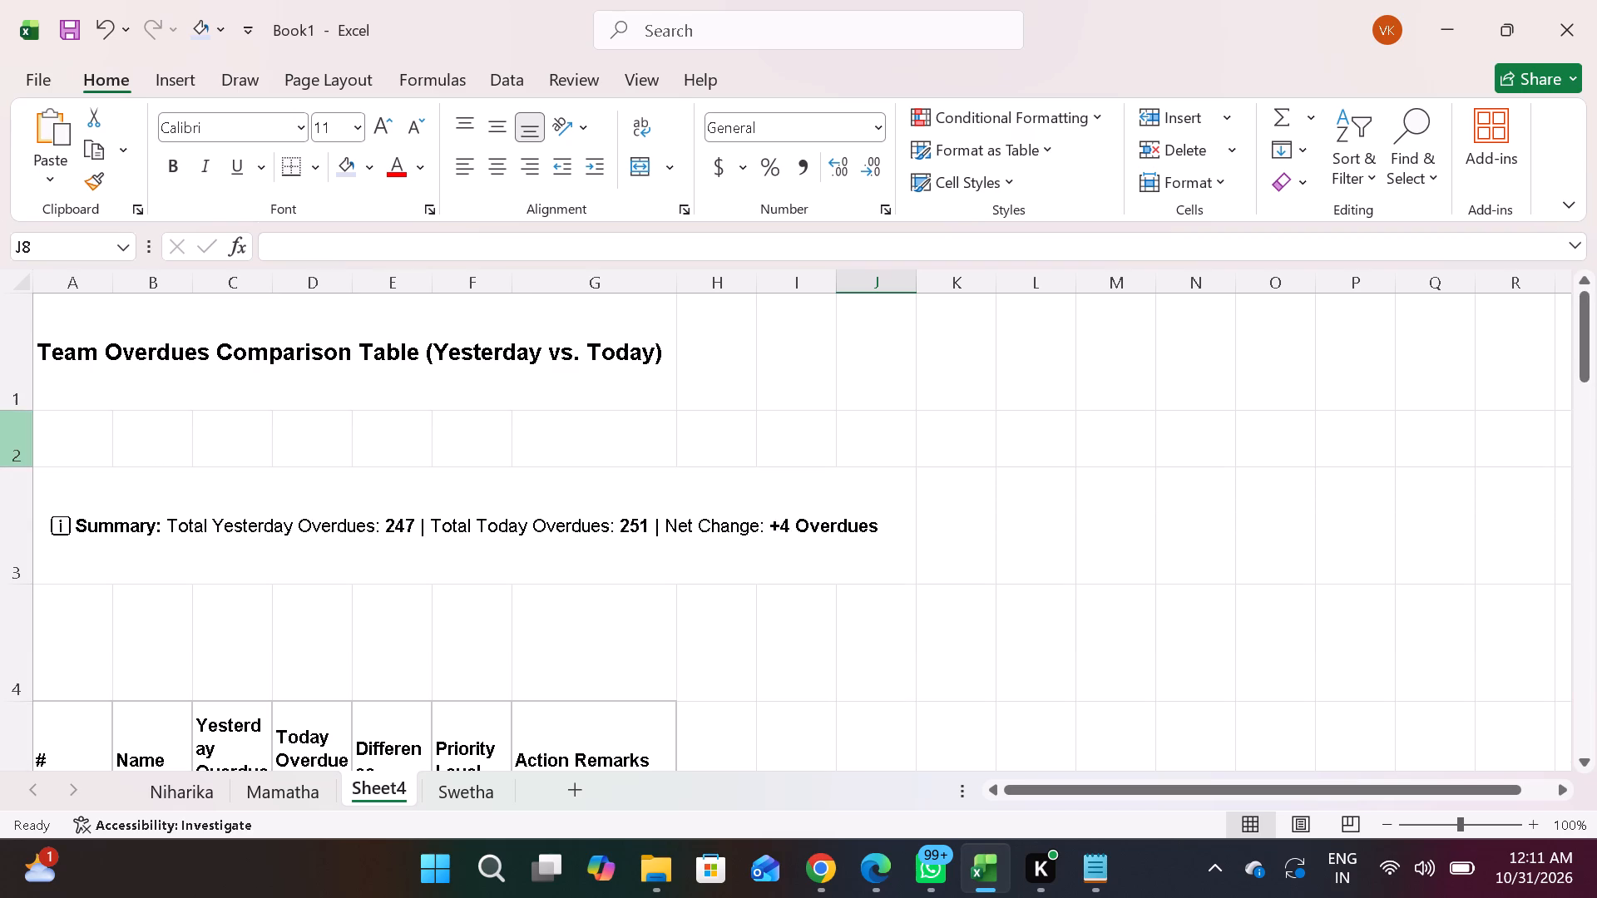
drag(26, 409, 25, 379)
click(25, 379)
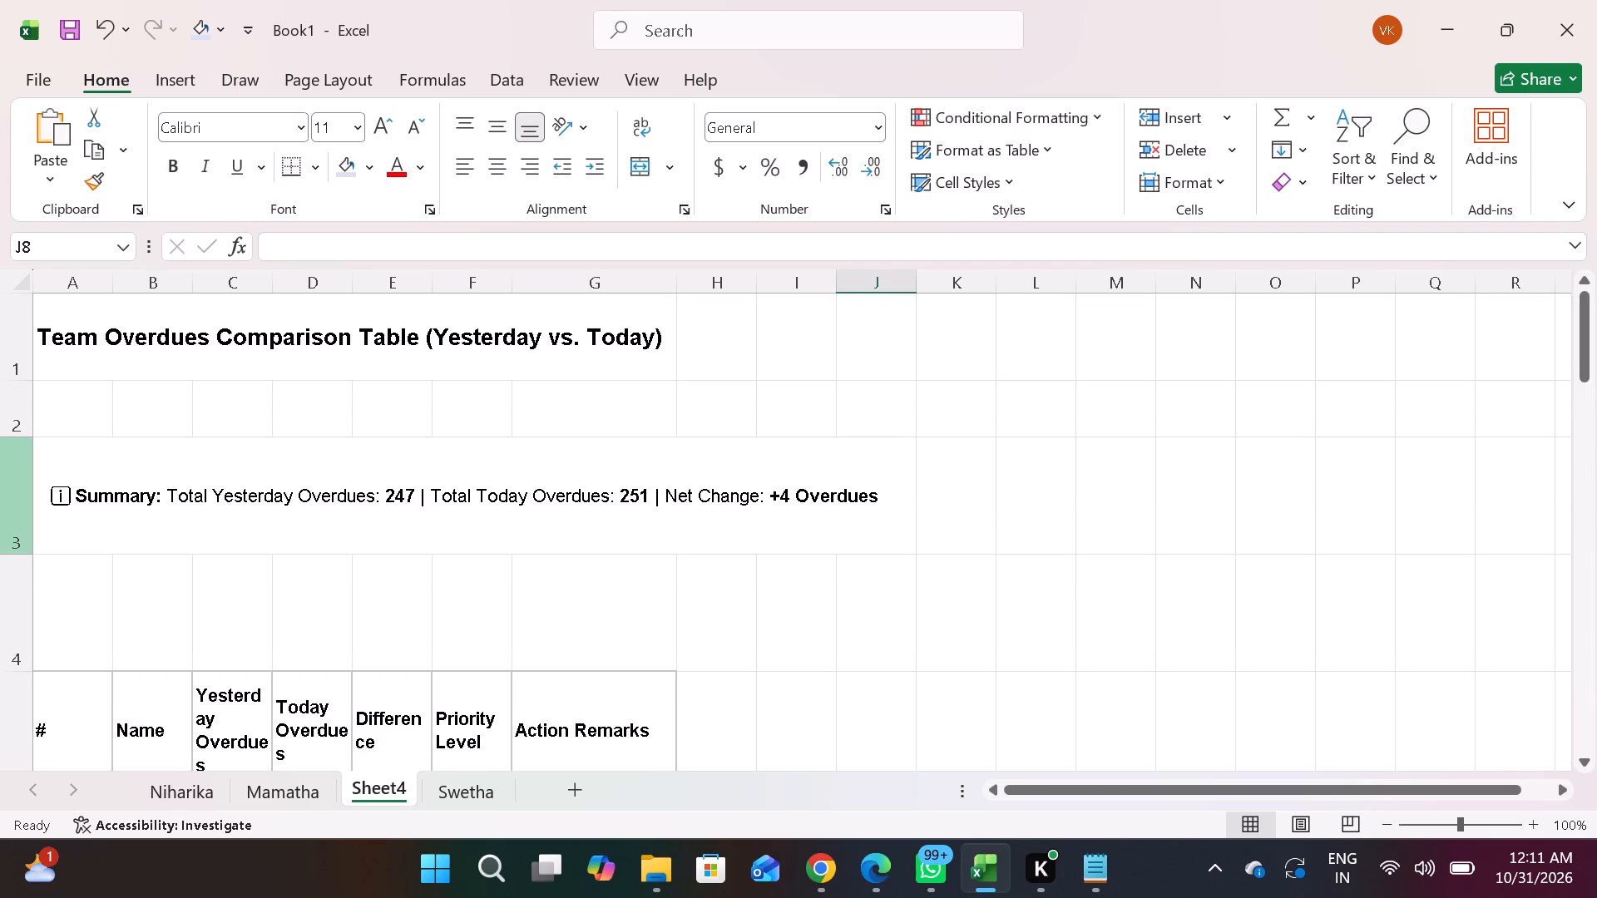
drag(21, 555, 17, 470)
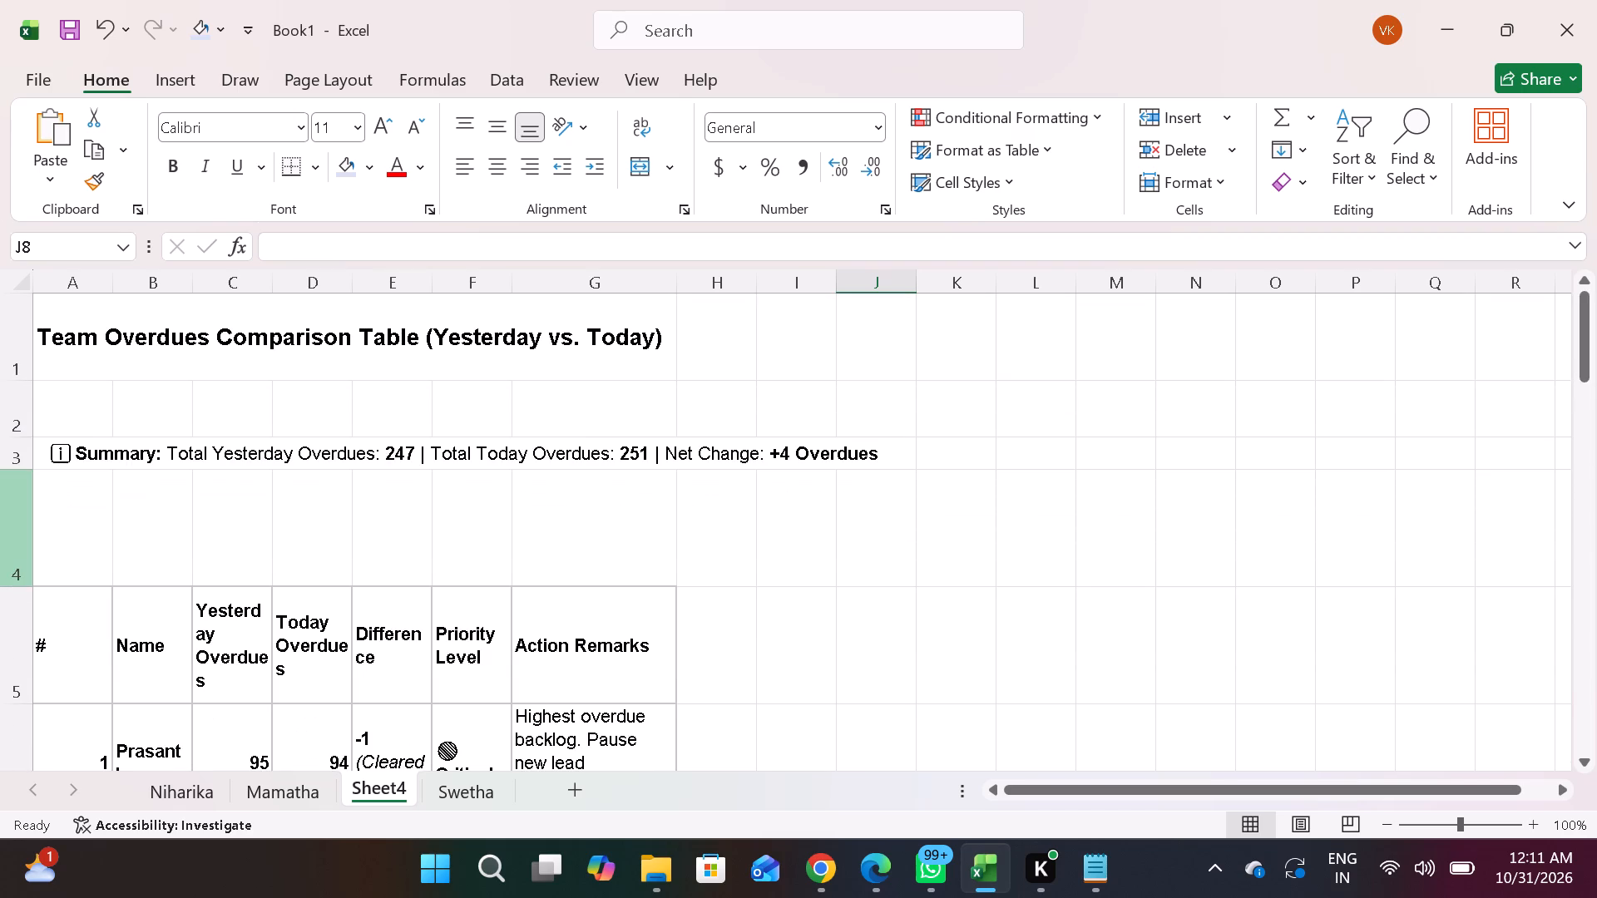
Delete blank row 4 between the summary line and the table header.
click(22, 580)
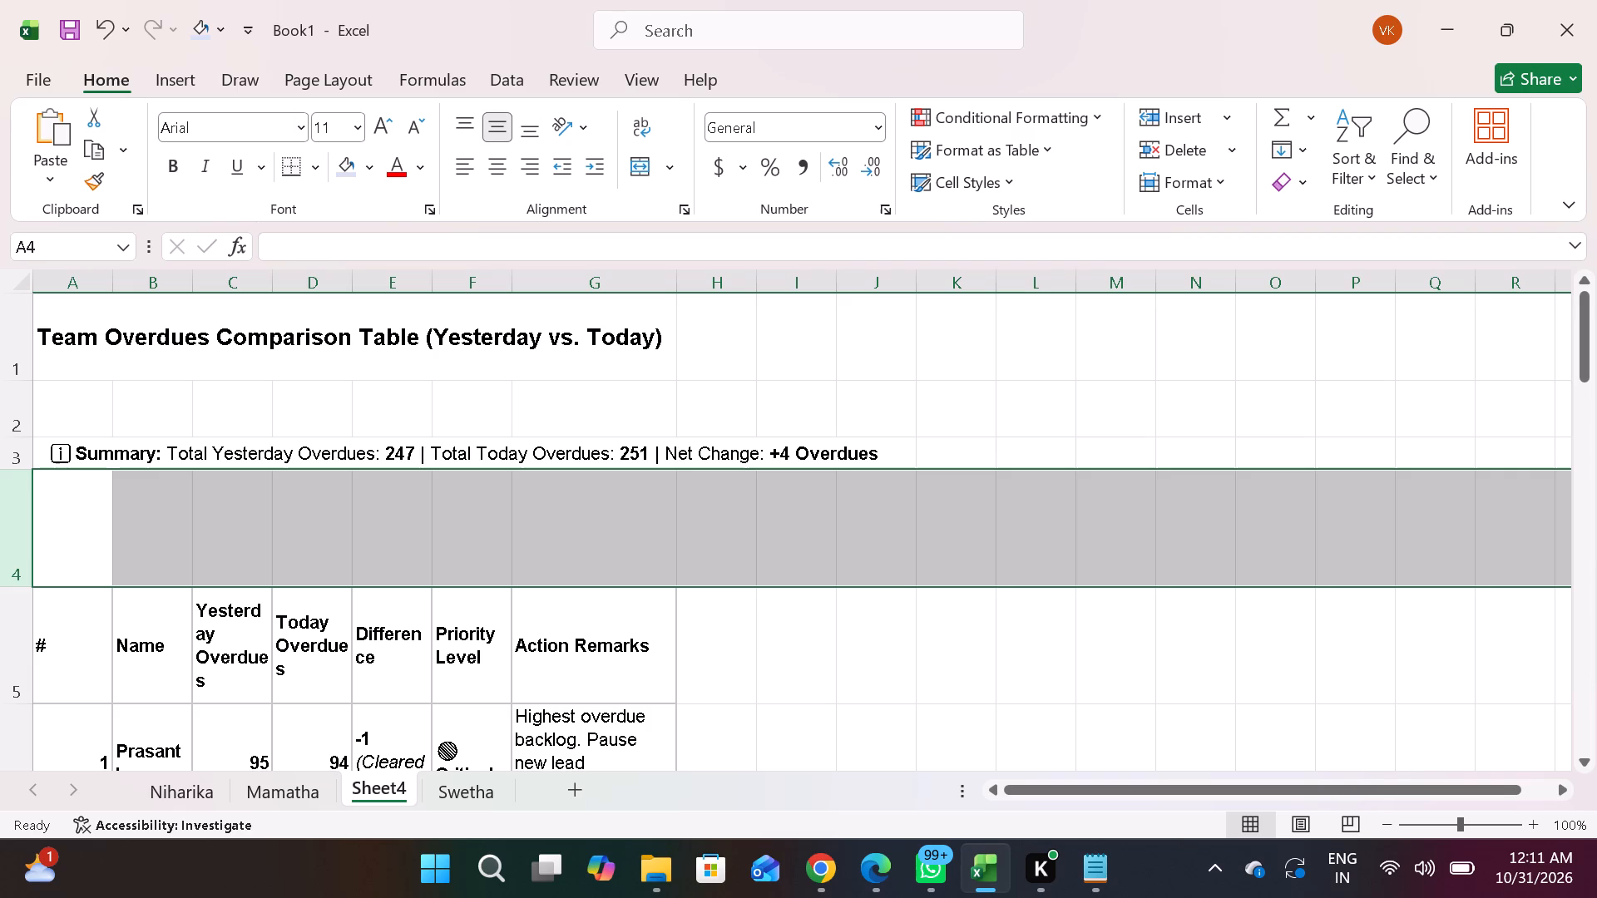
click(1167, 155)
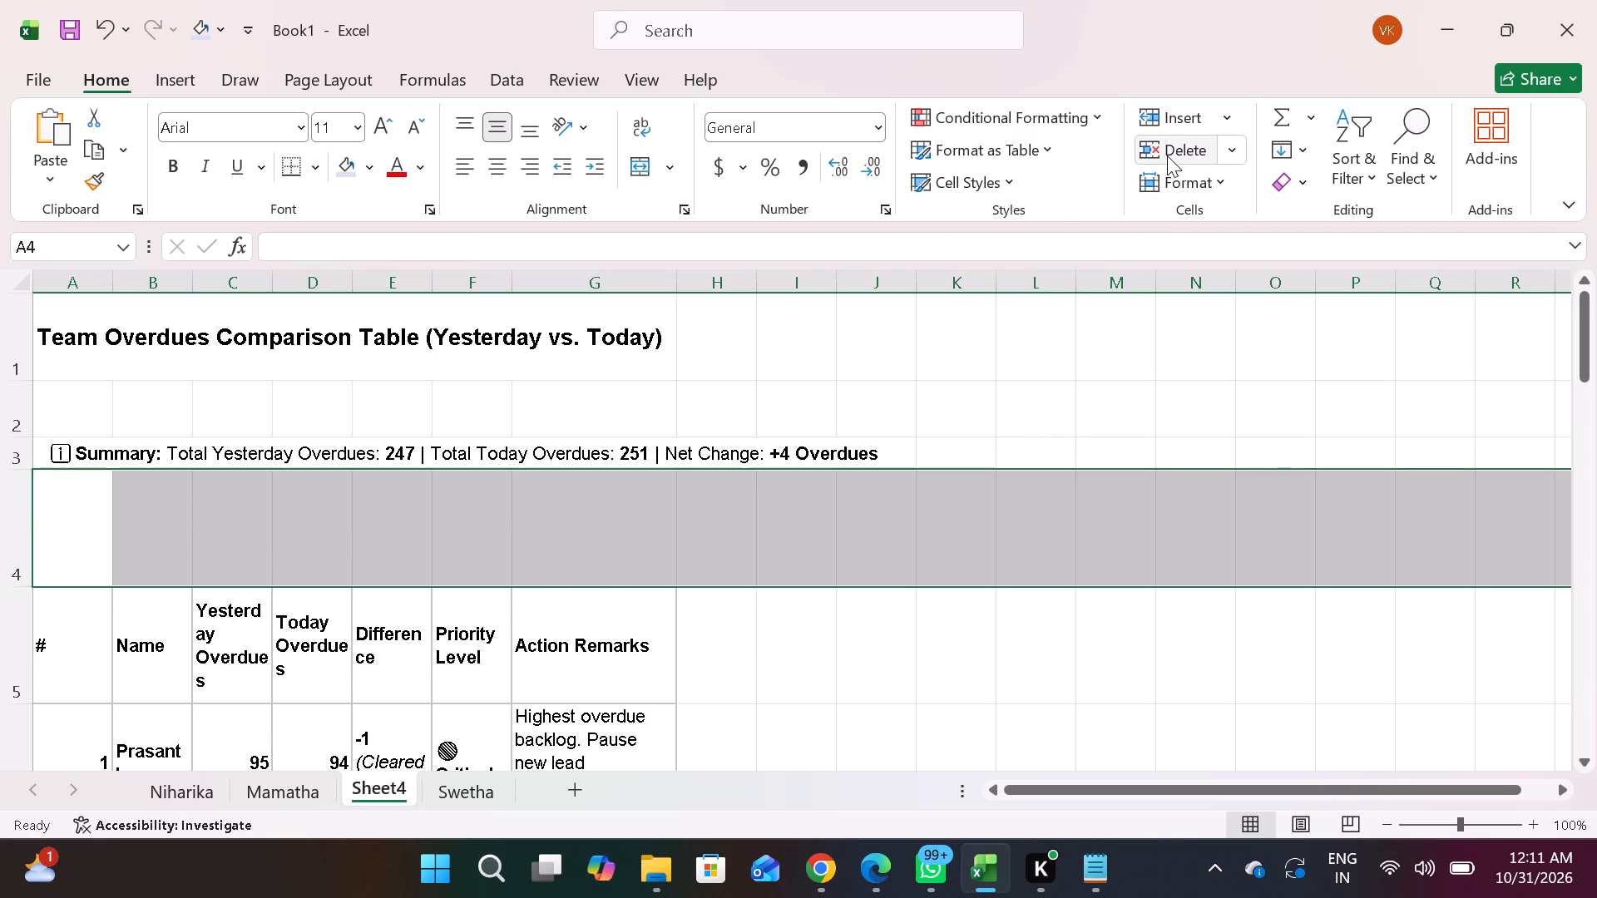
click(744, 567)
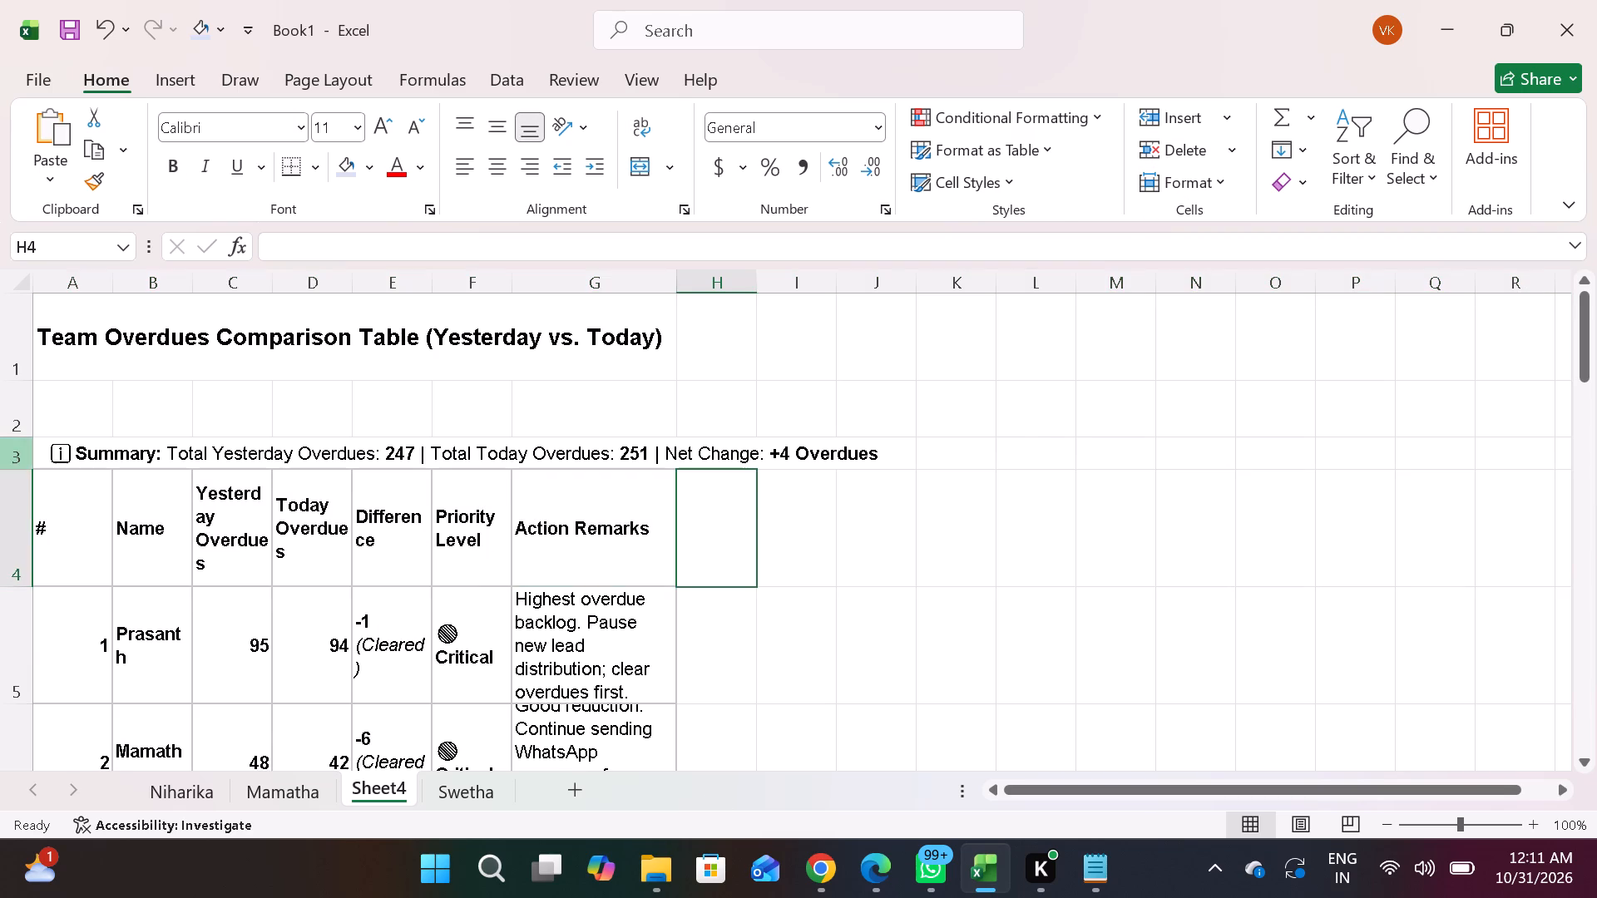
Reduce the heights of title row 1 and blank row 2 further to similar compact sizes.
click(10, 399)
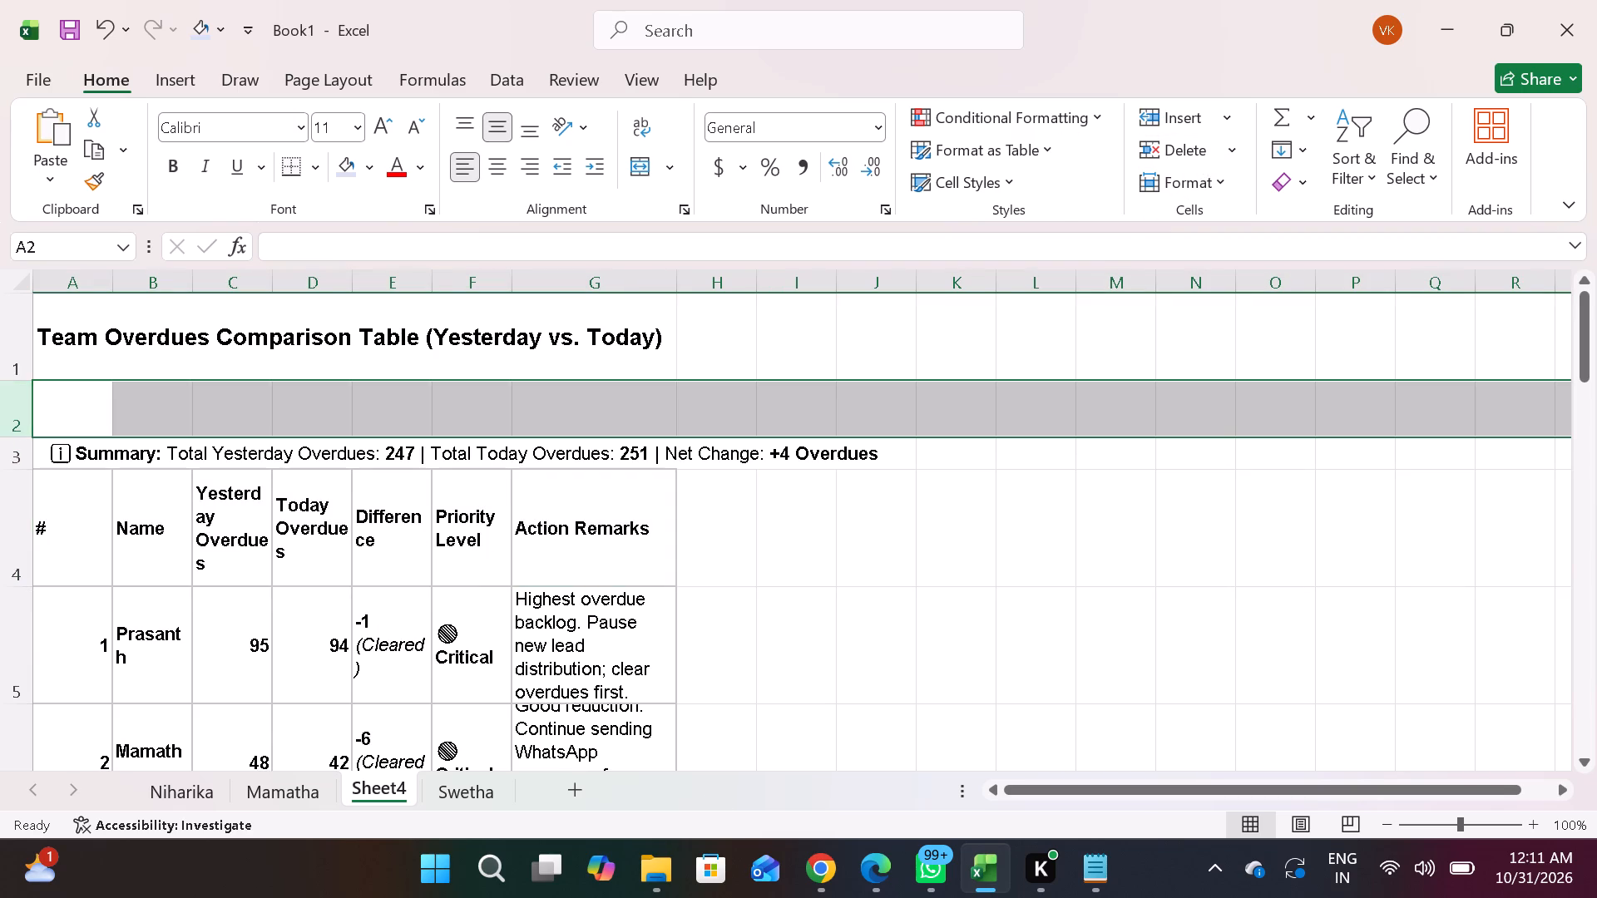
drag(9, 382, 15, 334)
drag(29, 386, 29, 370)
double_click(944, 488)
Merge and center the title Team Overdues Comparison Table (Yesterday vs. Today) across A1:G2.
drag(661, 355, 566, 302)
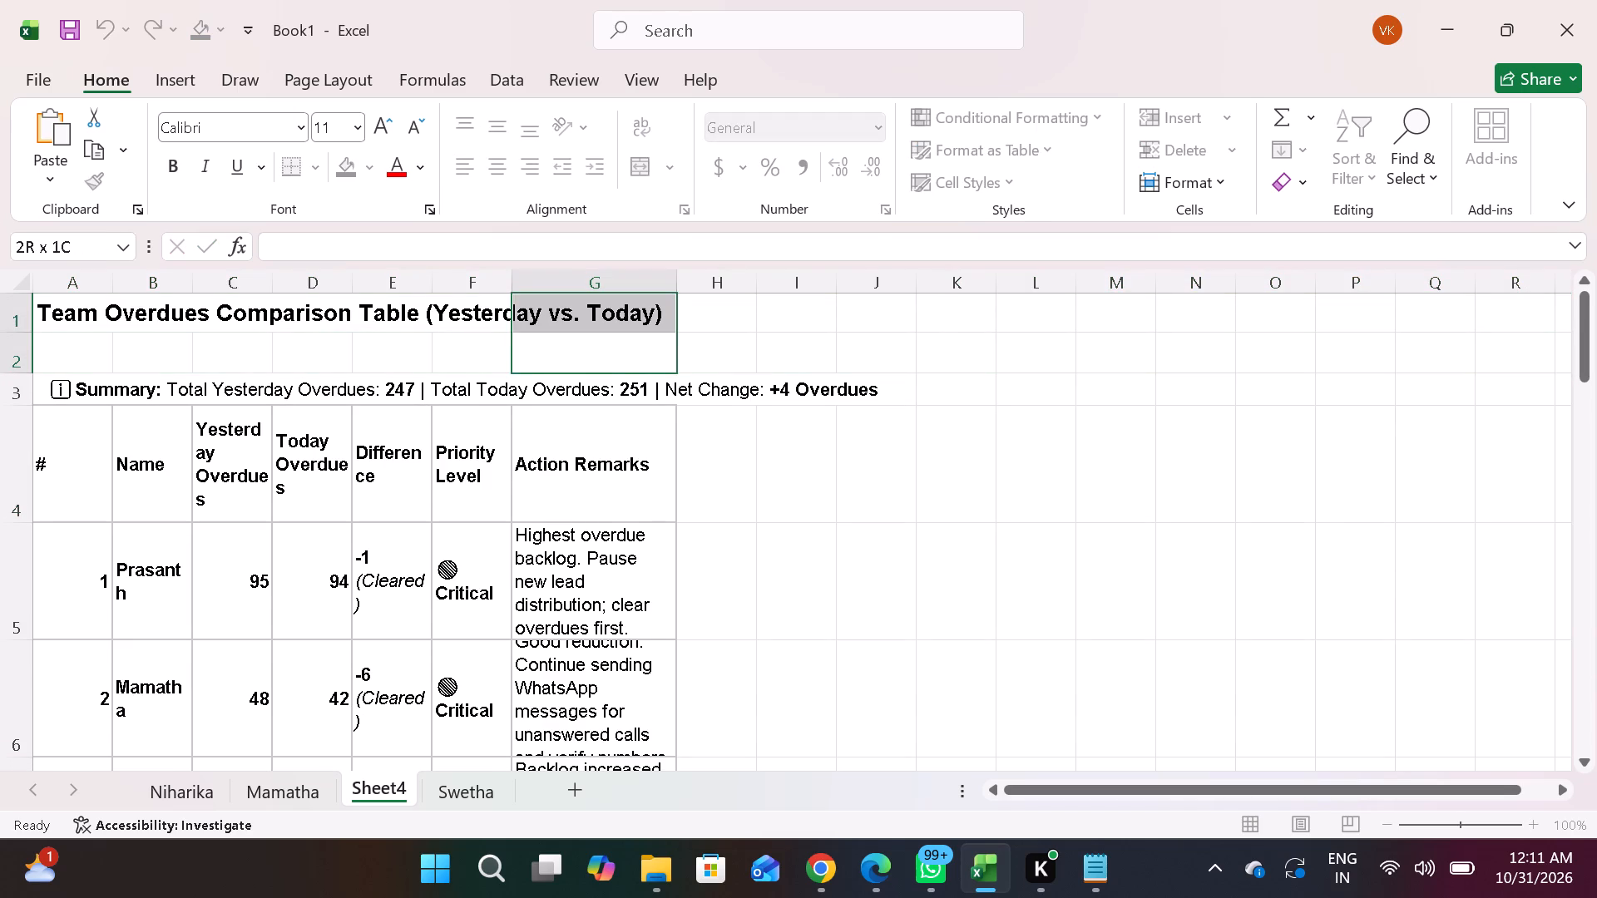
drag(566, 302, 60, 287)
click(638, 153)
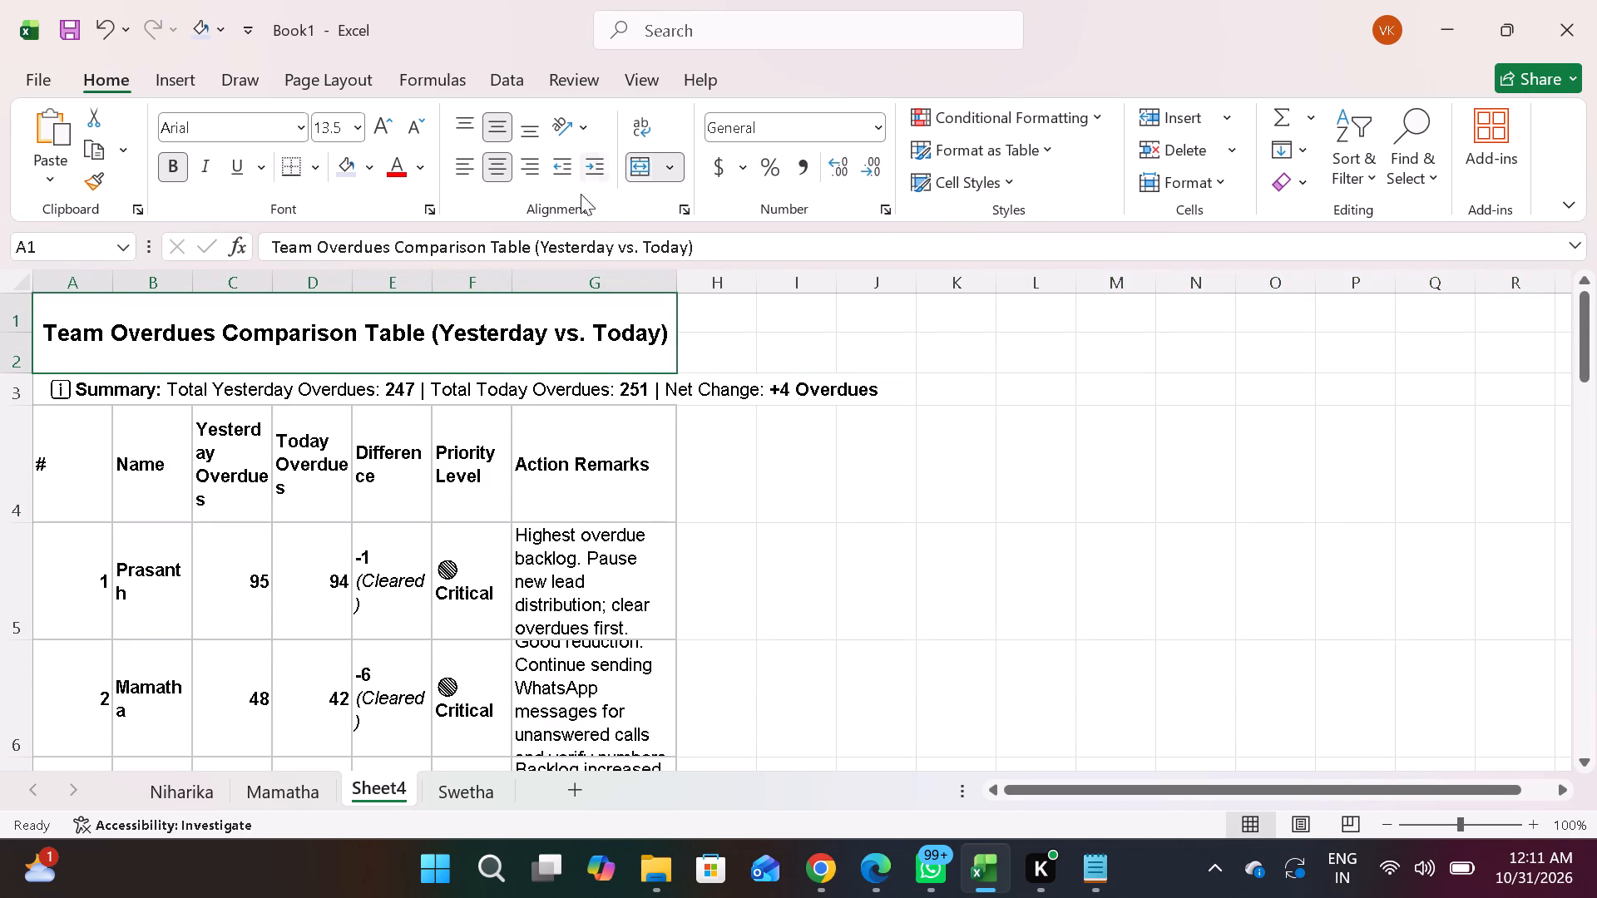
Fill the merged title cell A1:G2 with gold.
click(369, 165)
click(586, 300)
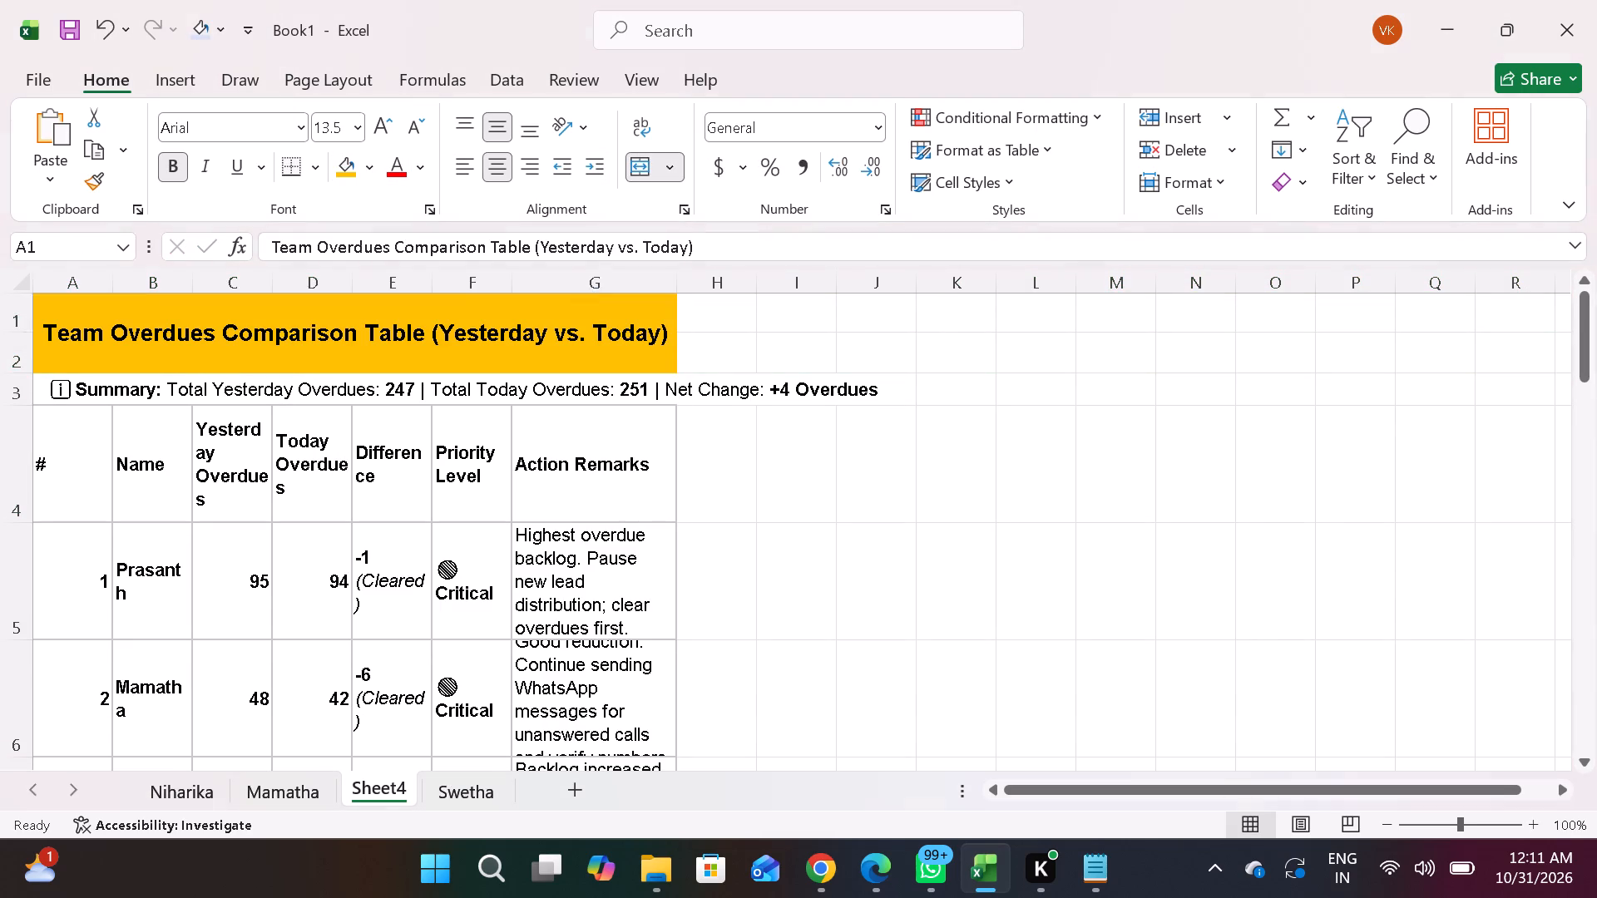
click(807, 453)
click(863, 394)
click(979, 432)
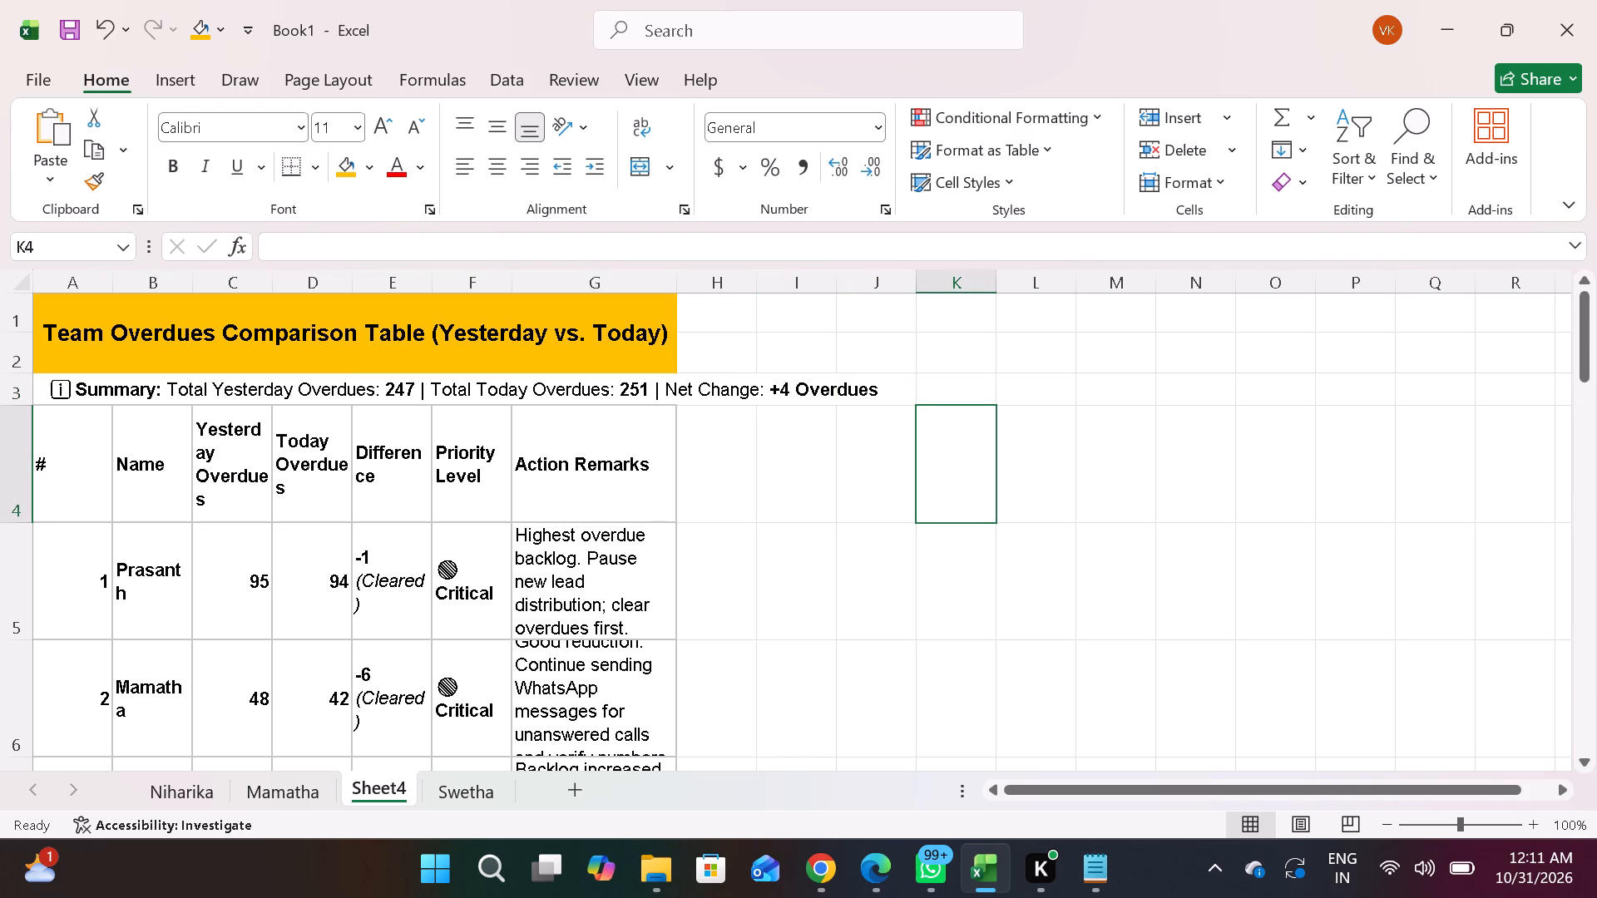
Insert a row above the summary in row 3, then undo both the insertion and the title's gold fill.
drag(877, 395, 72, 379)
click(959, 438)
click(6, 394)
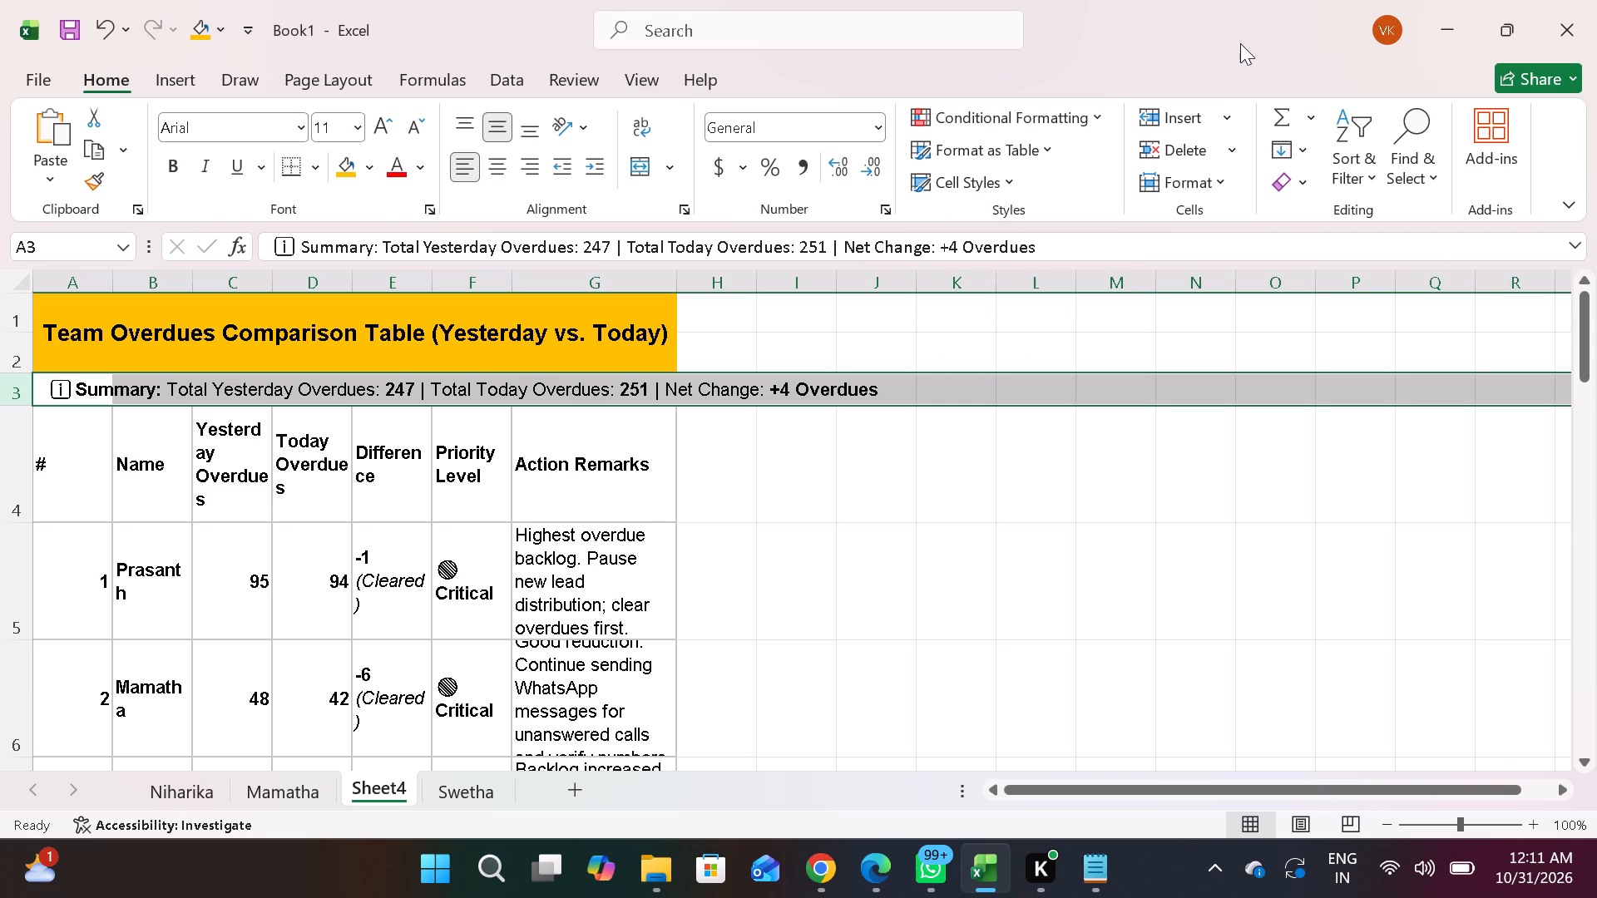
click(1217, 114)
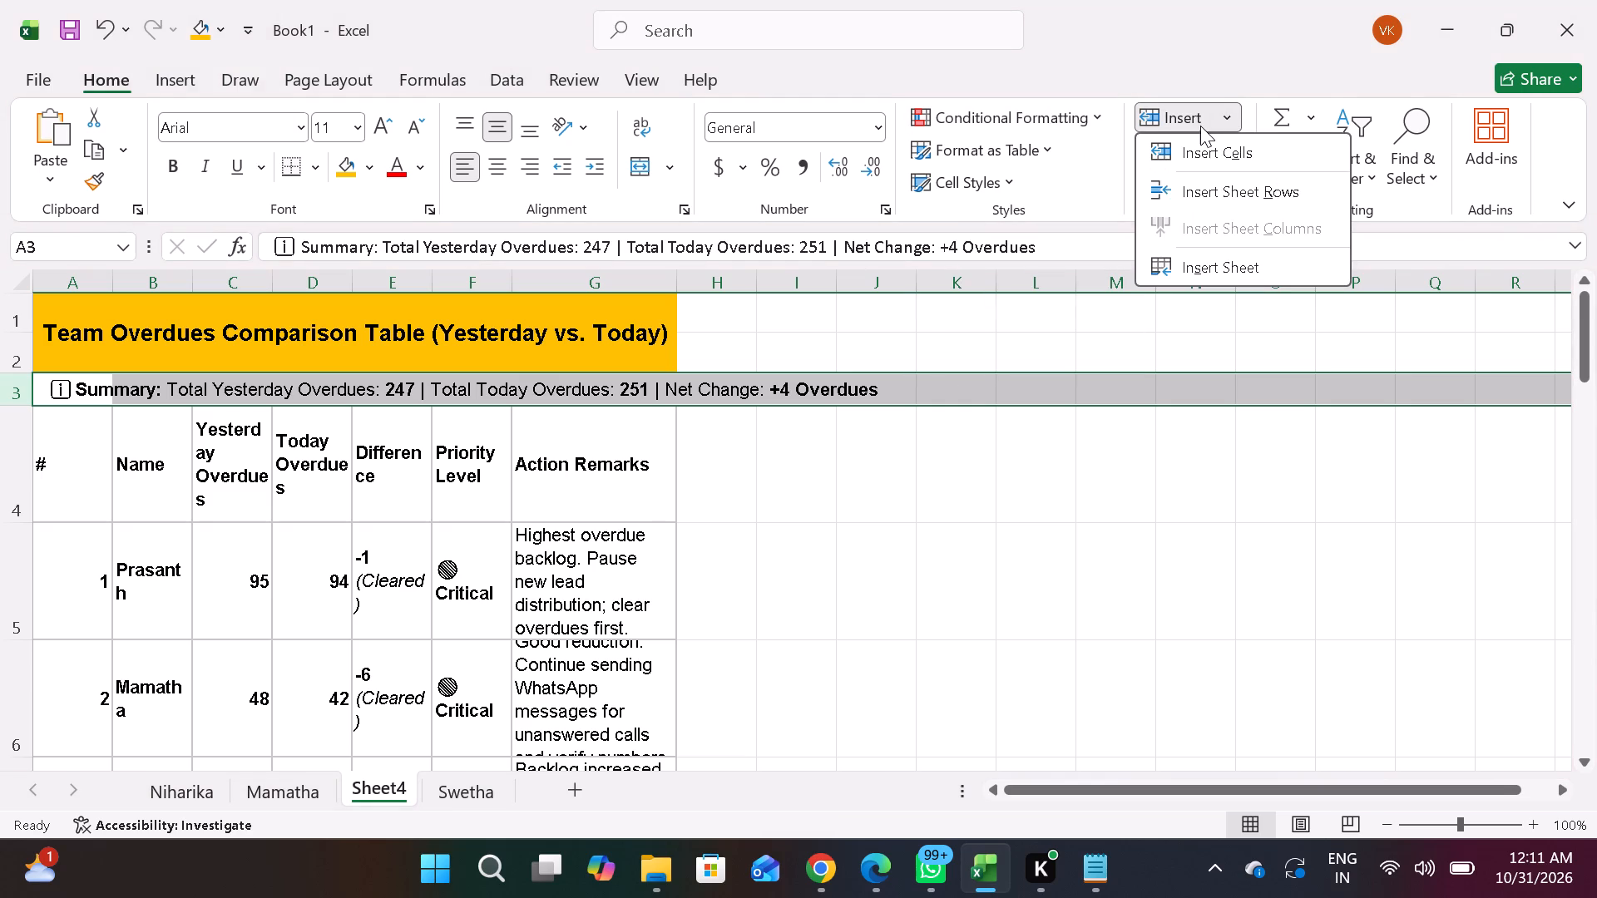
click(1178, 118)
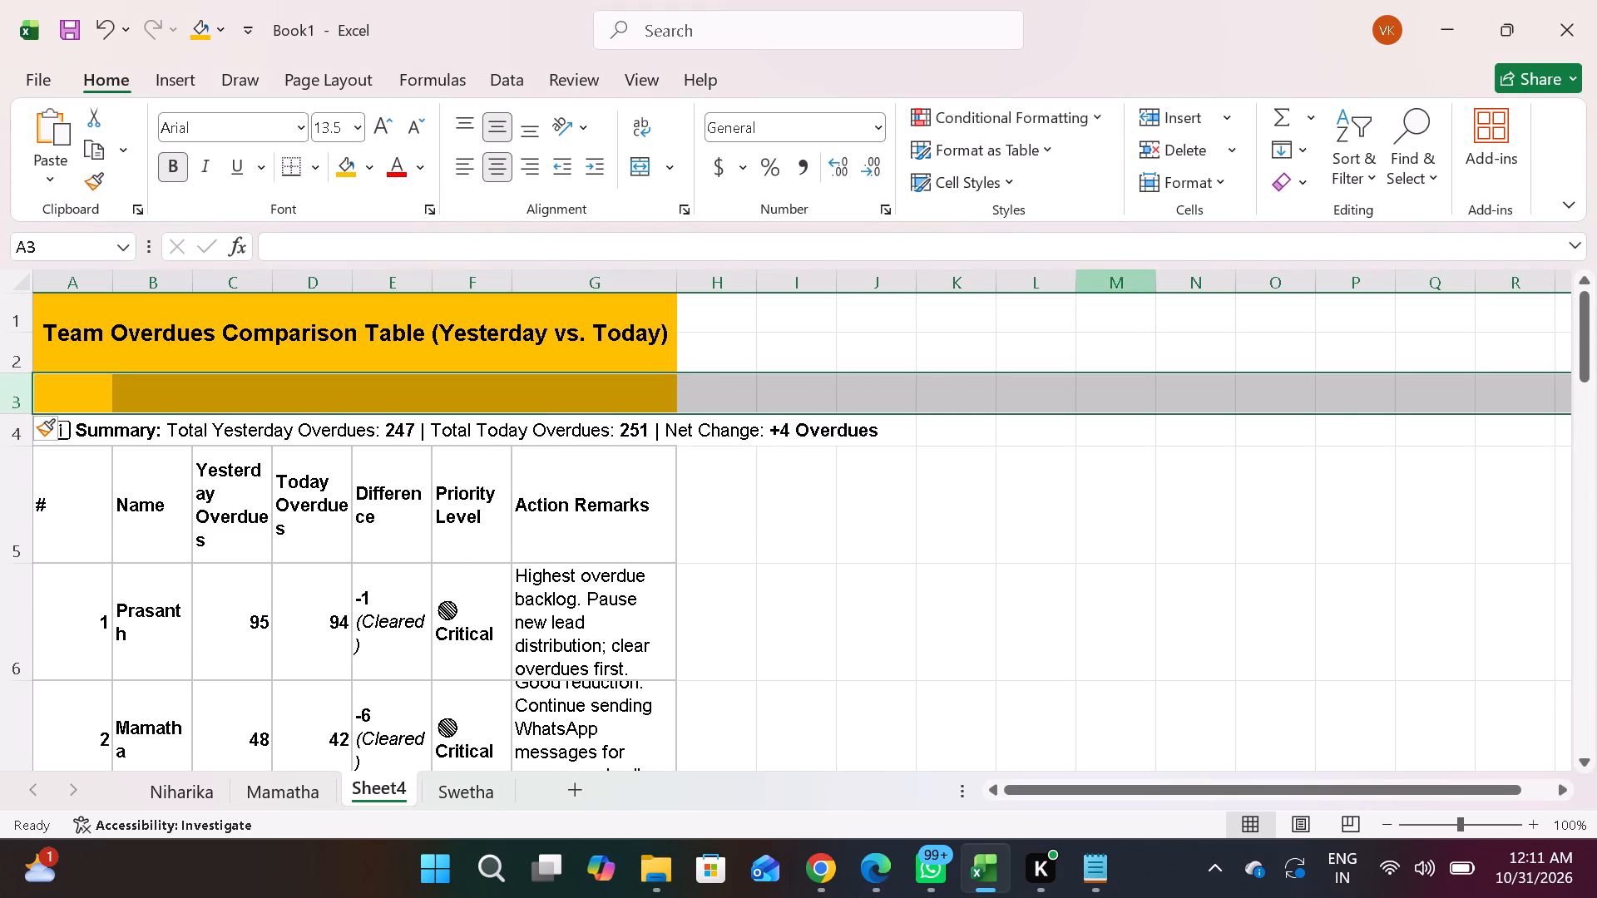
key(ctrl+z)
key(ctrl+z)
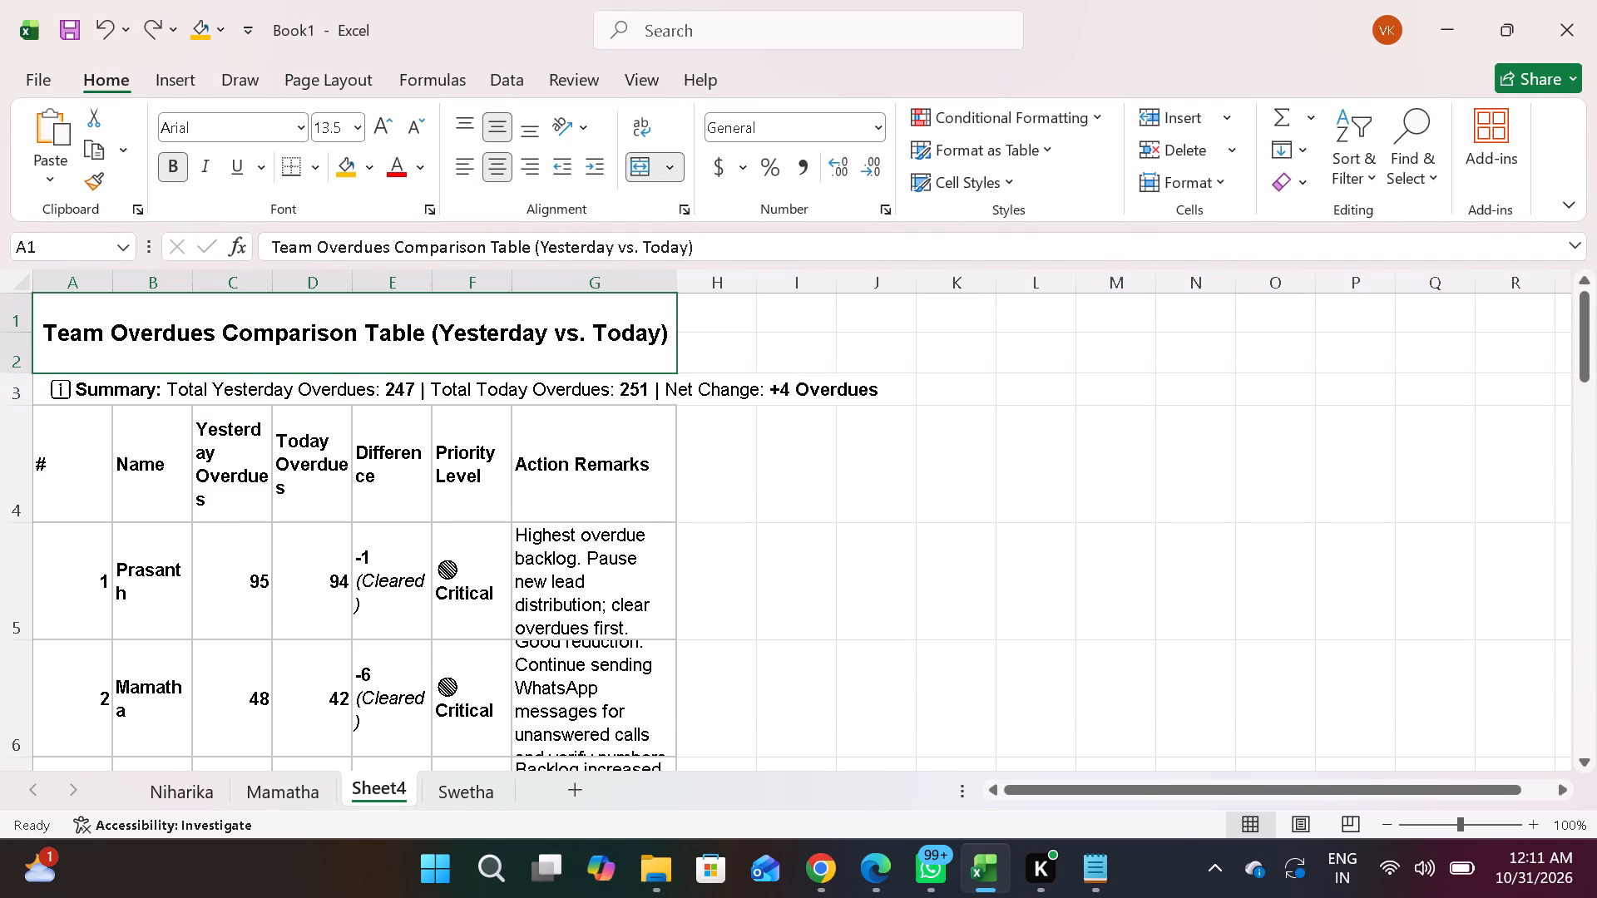
Insert an unfilled blank row above the summary line in row 3.
click(15, 386)
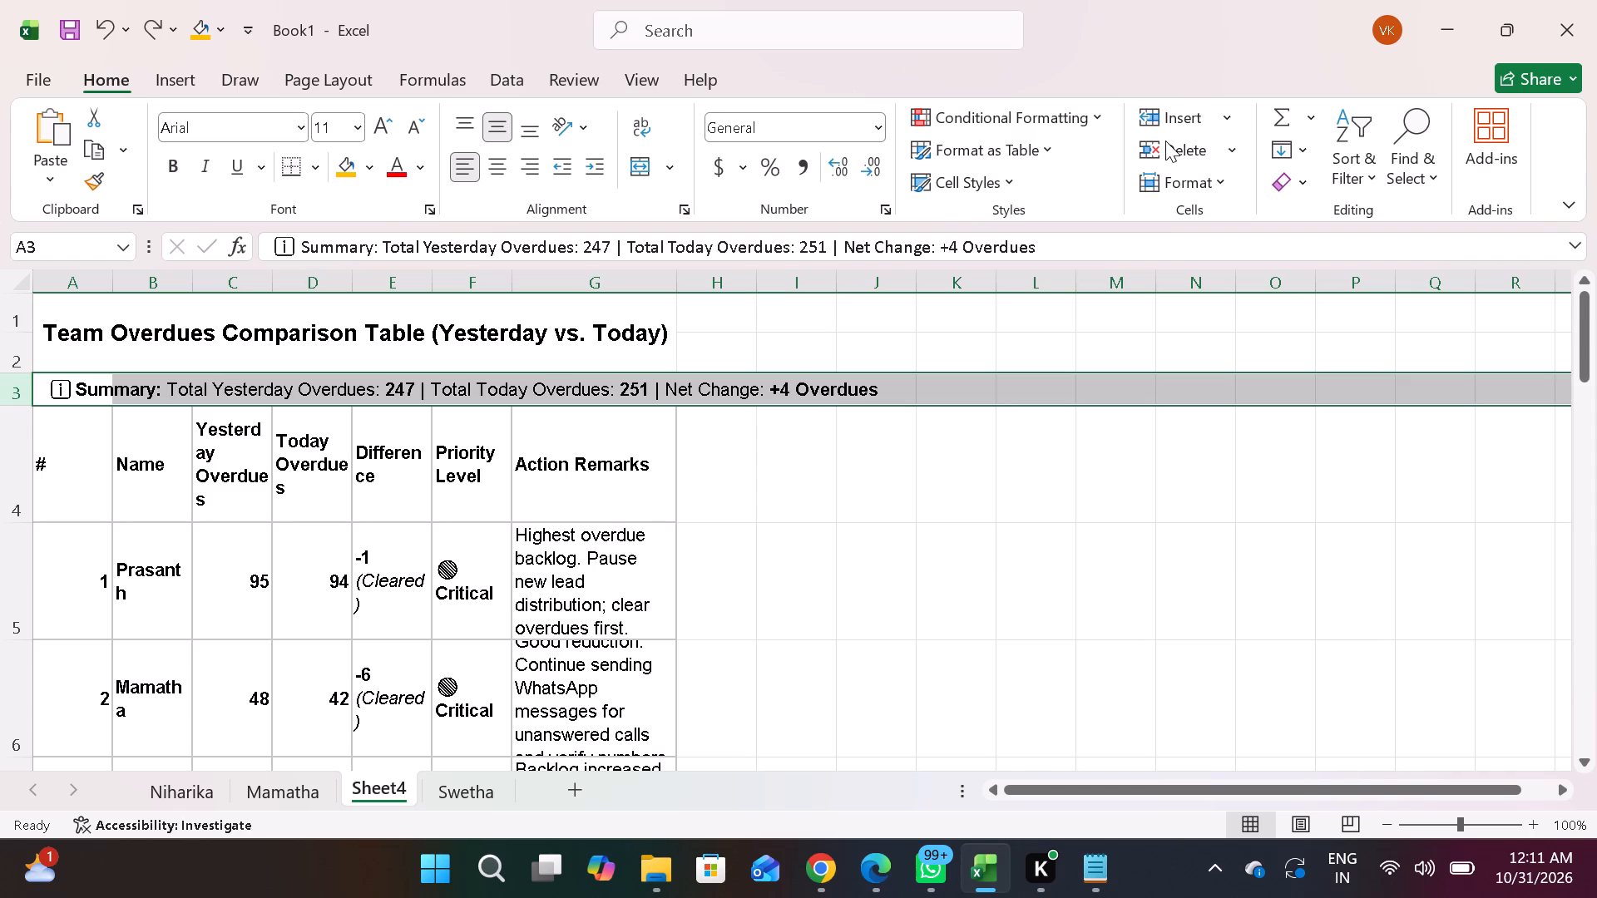
click(1159, 116)
click(1318, 443)
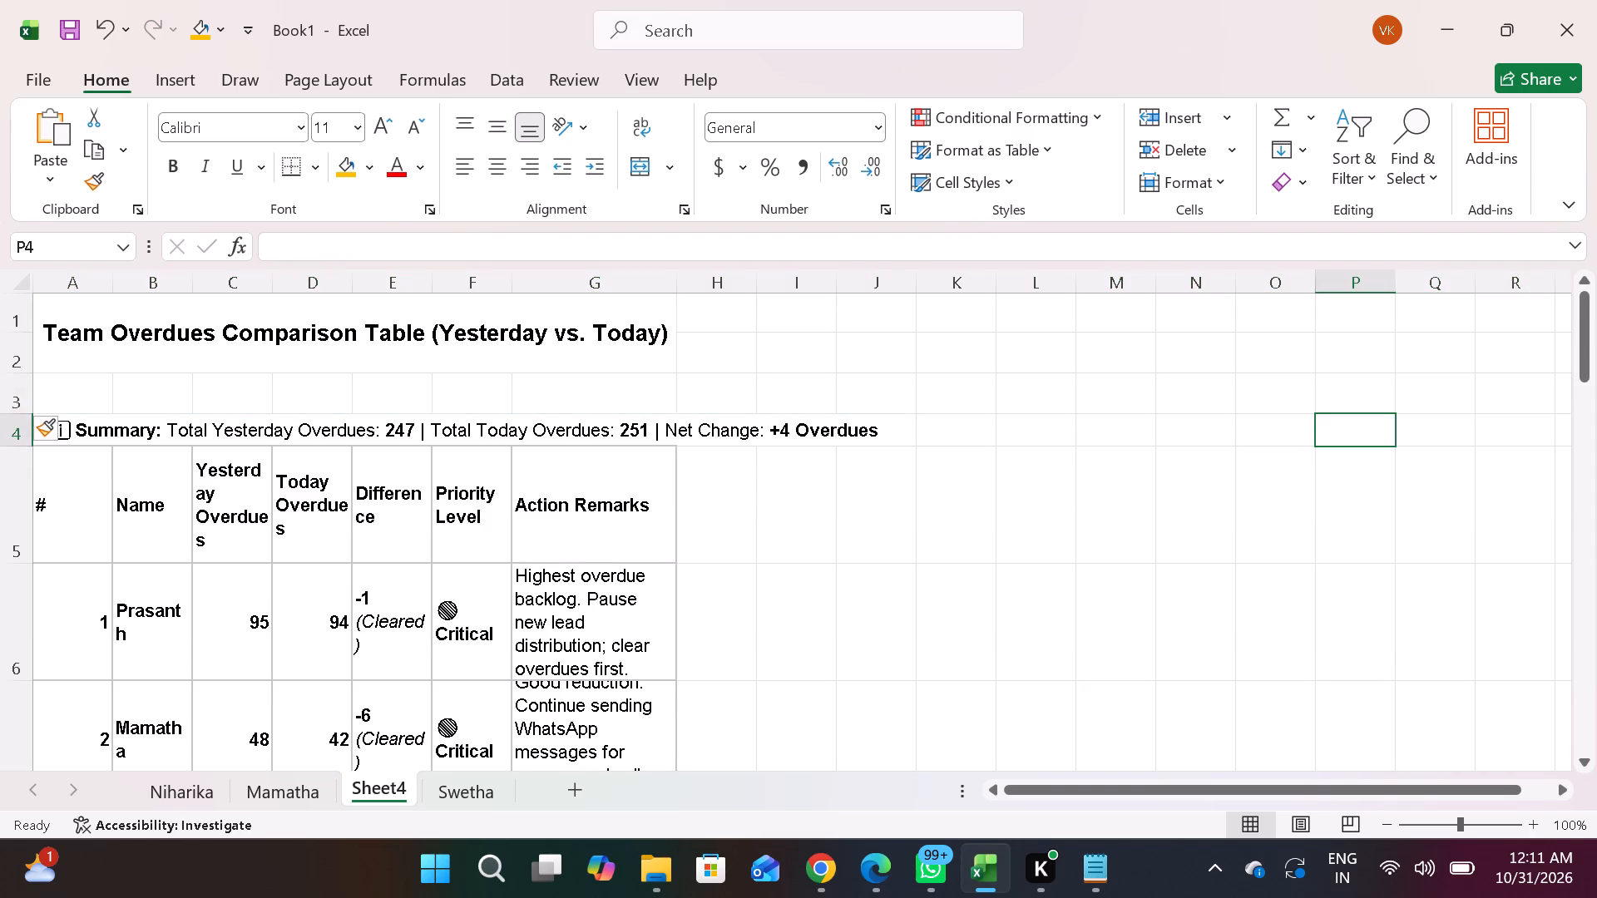
Fill the merged title cell A1:G2 with gold.
drag(268, 352, 275, 349)
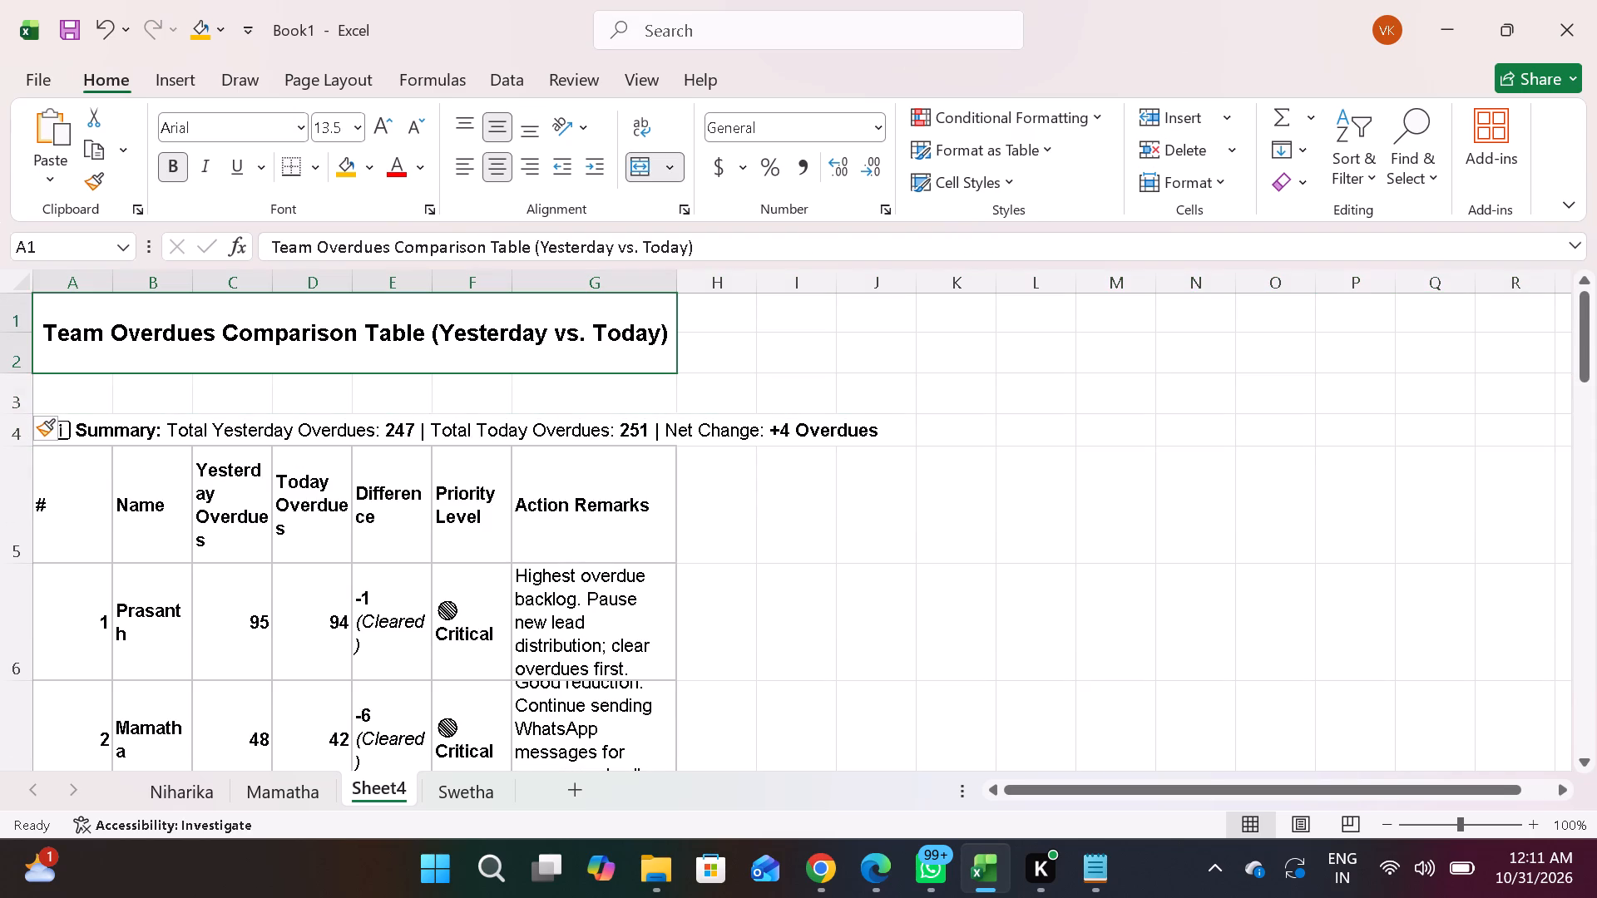
click(349, 167)
click(996, 506)
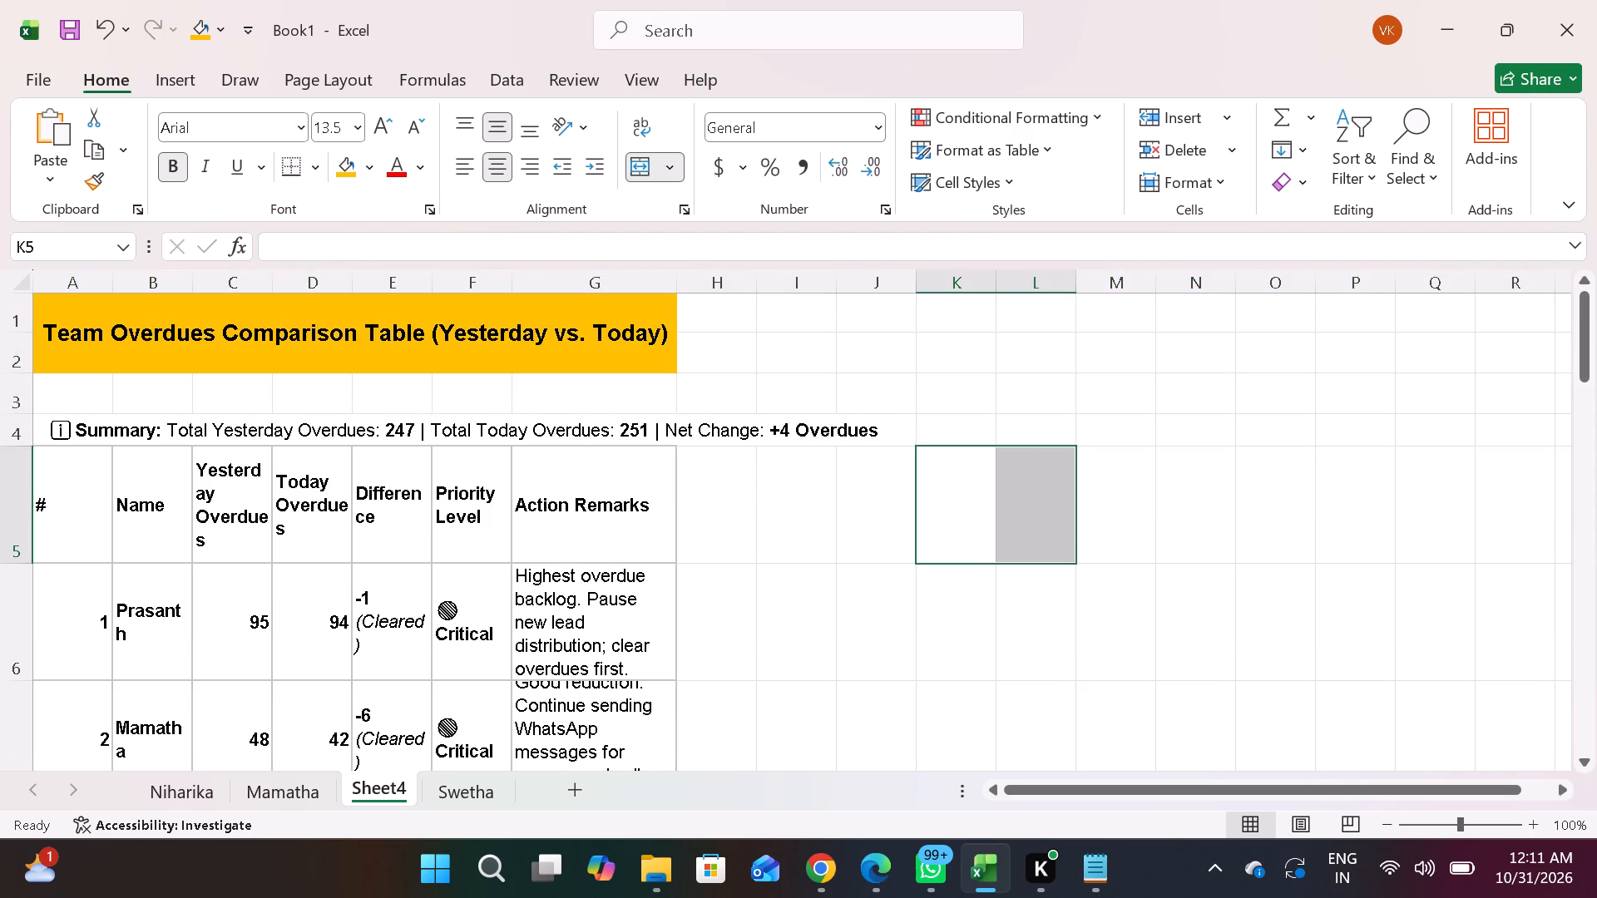
Insert a blank row above the table header in row 5, directly below the summary line.
drag(884, 438, 616, 408)
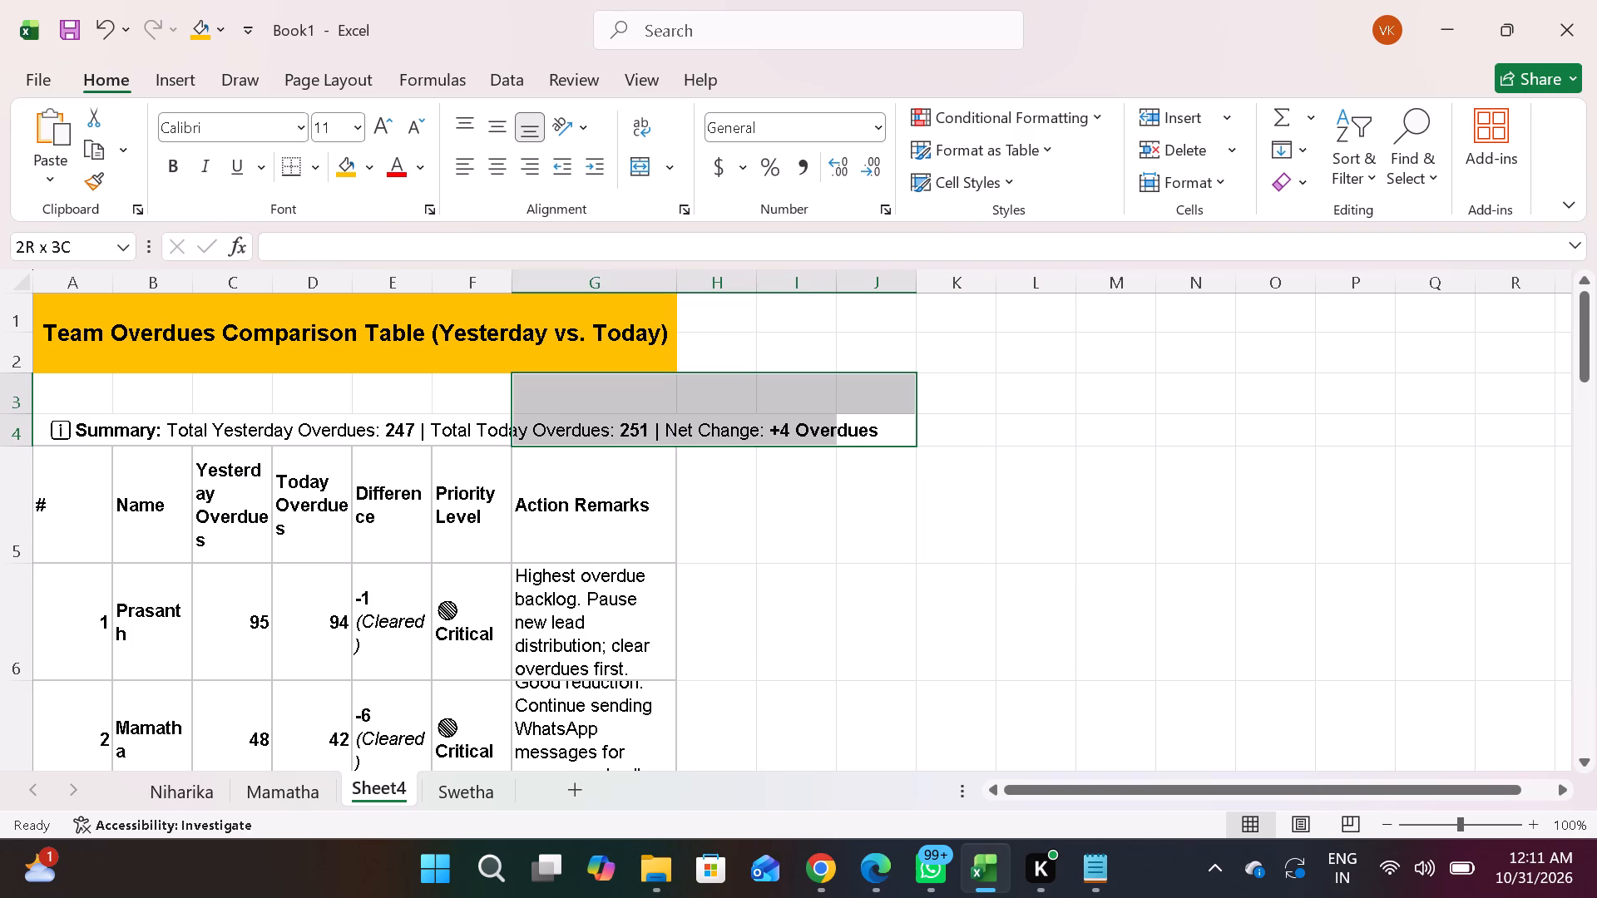
drag(616, 408, 140, 387)
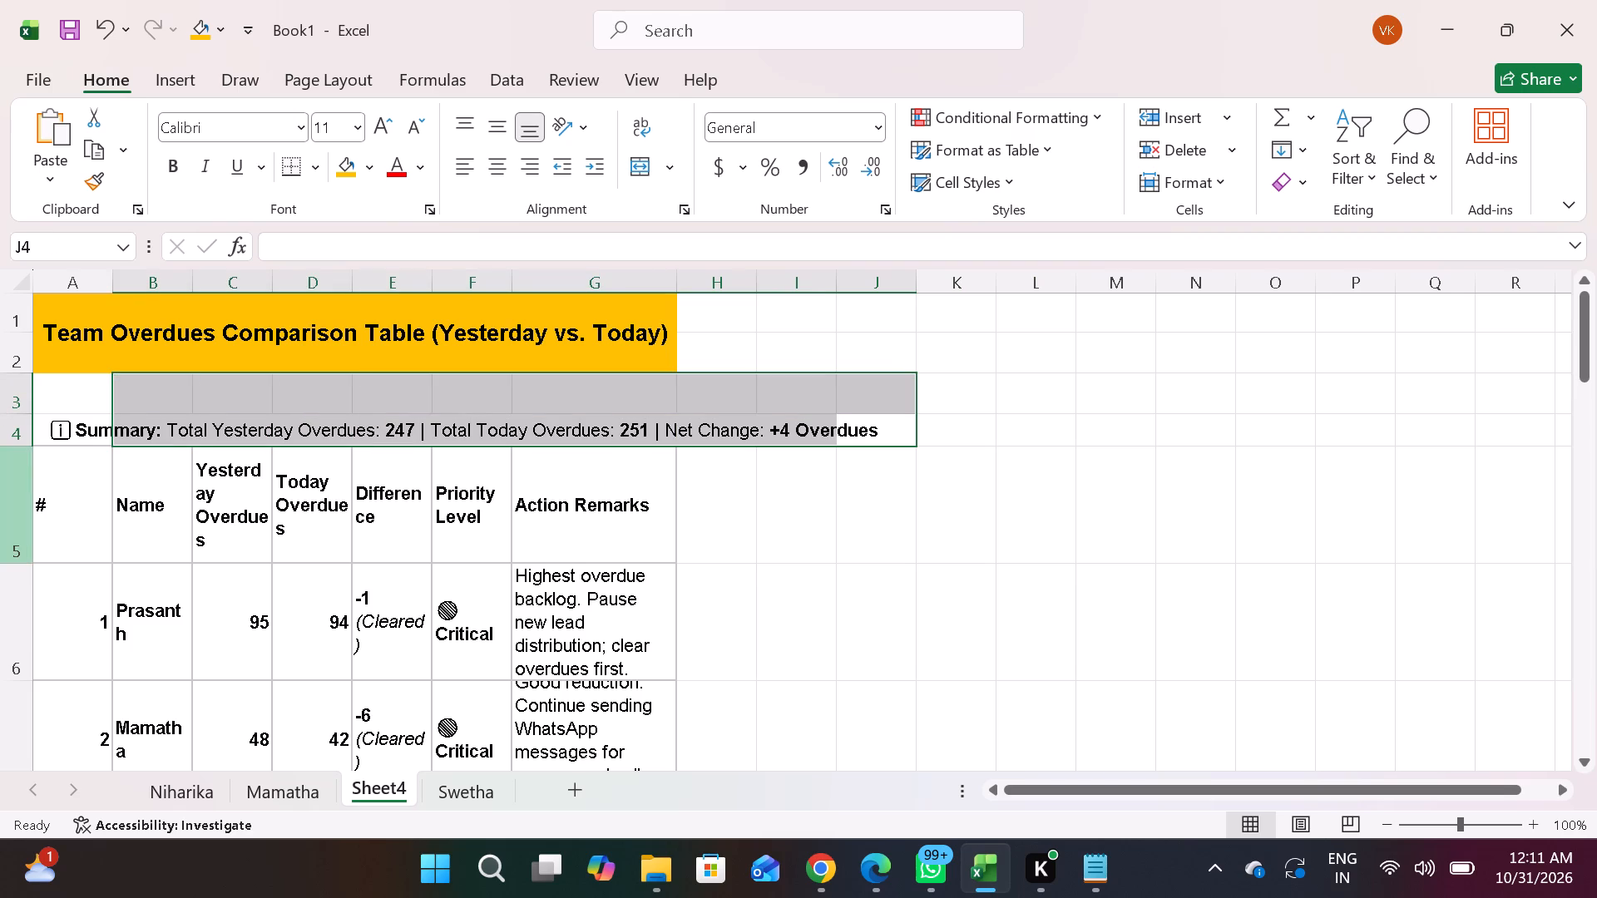
click(11, 477)
click(1160, 115)
click(1100, 523)
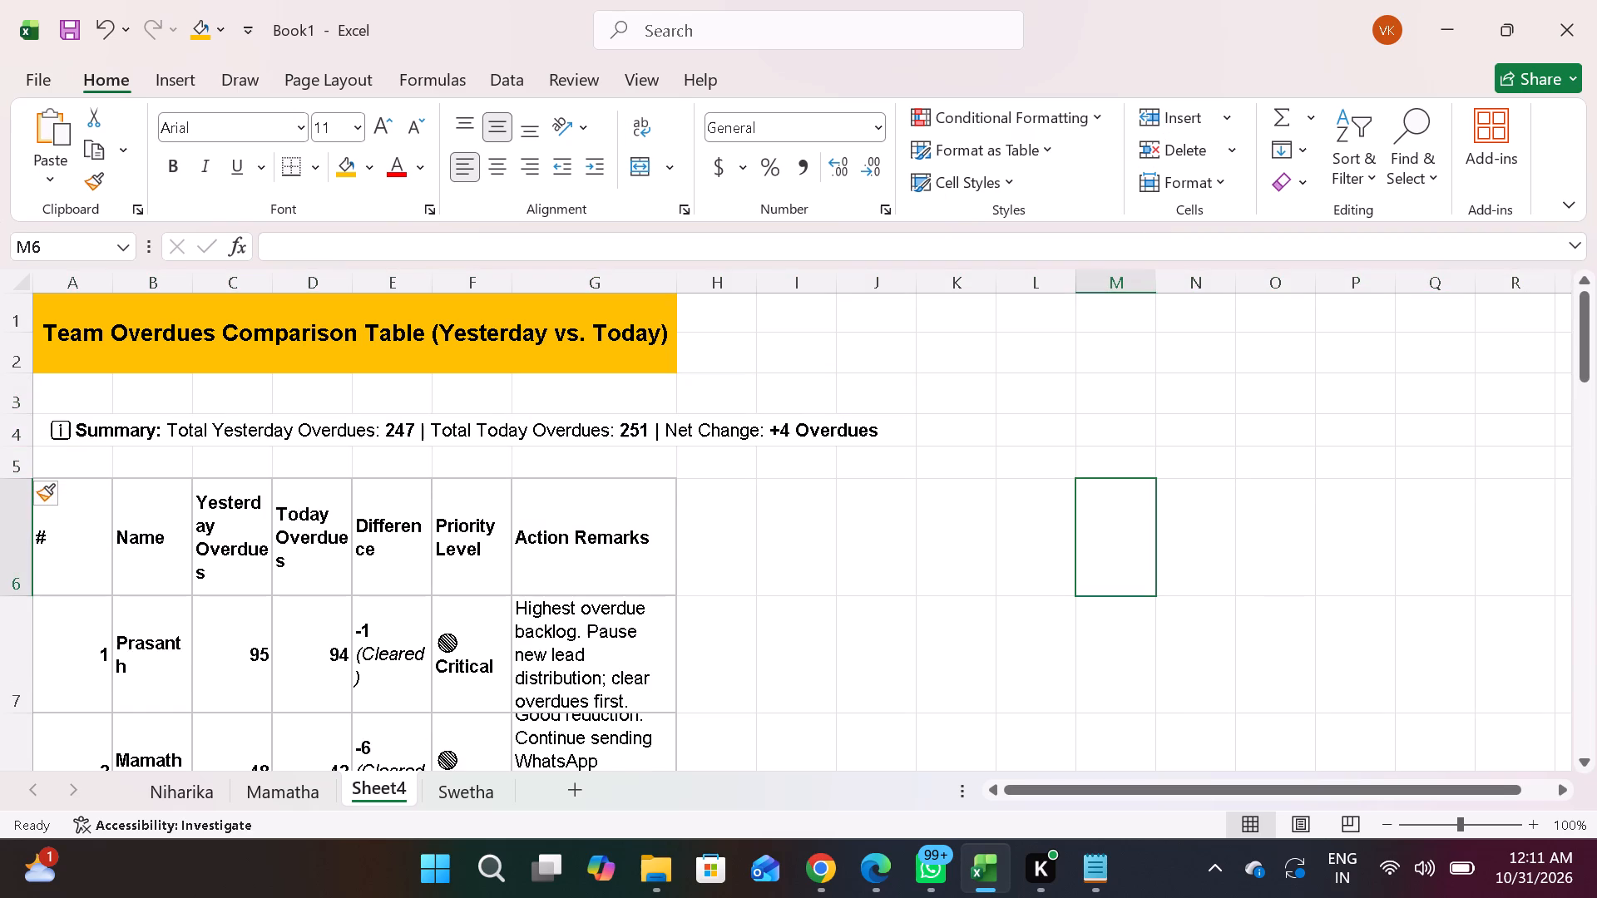
Merge and center the overdues summary line across A4:J5.
drag(55, 429, 731, 457)
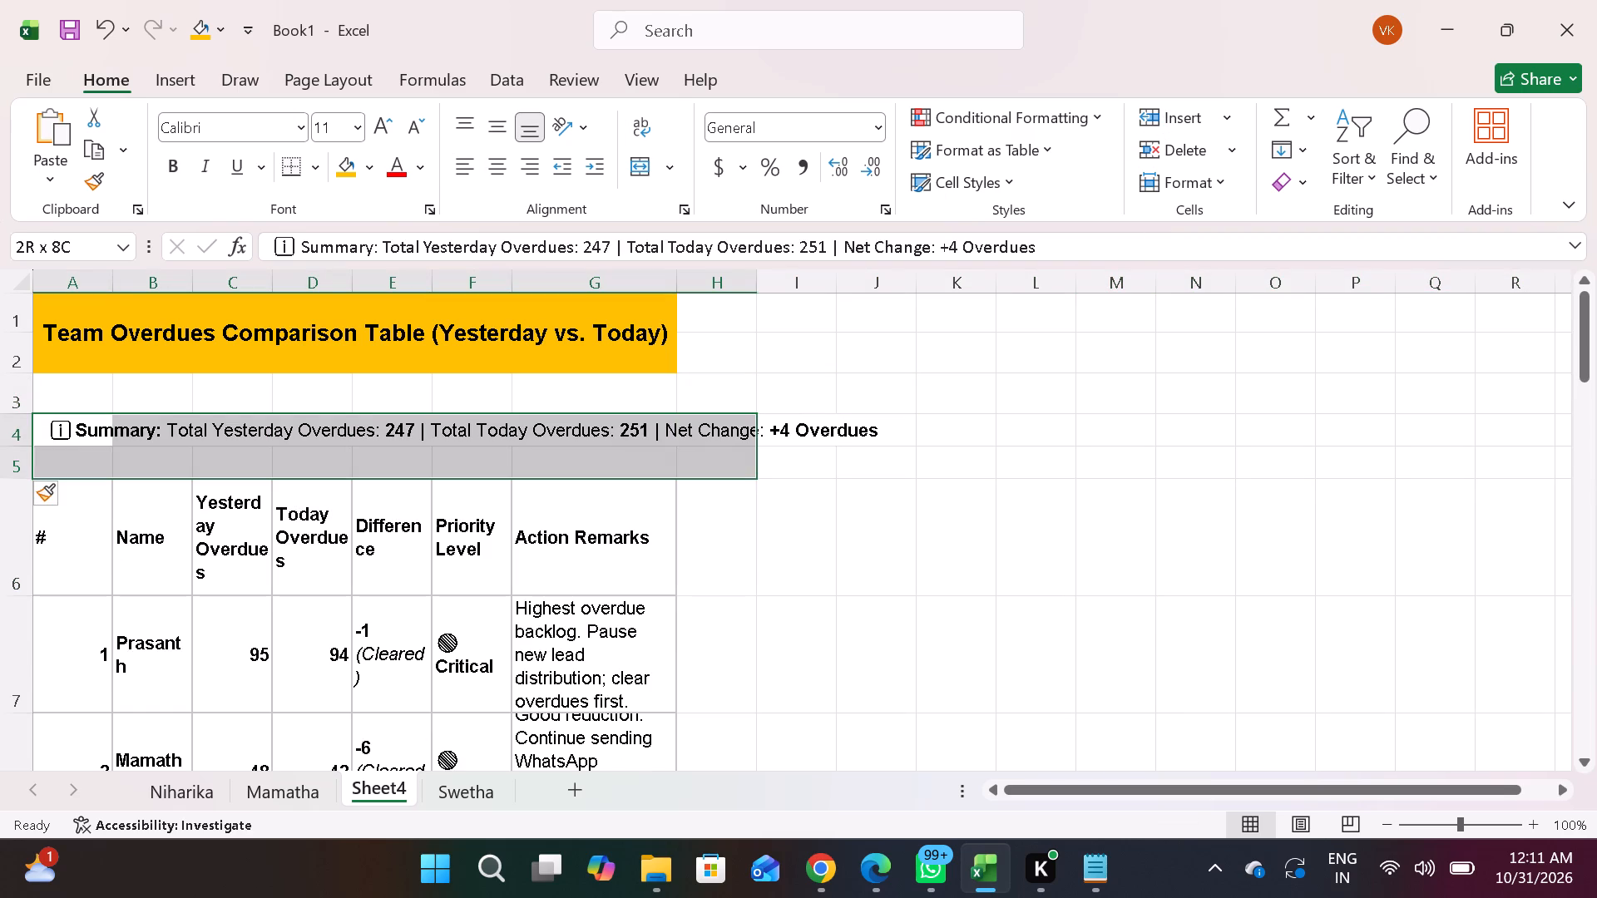
drag(731, 457, 847, 456)
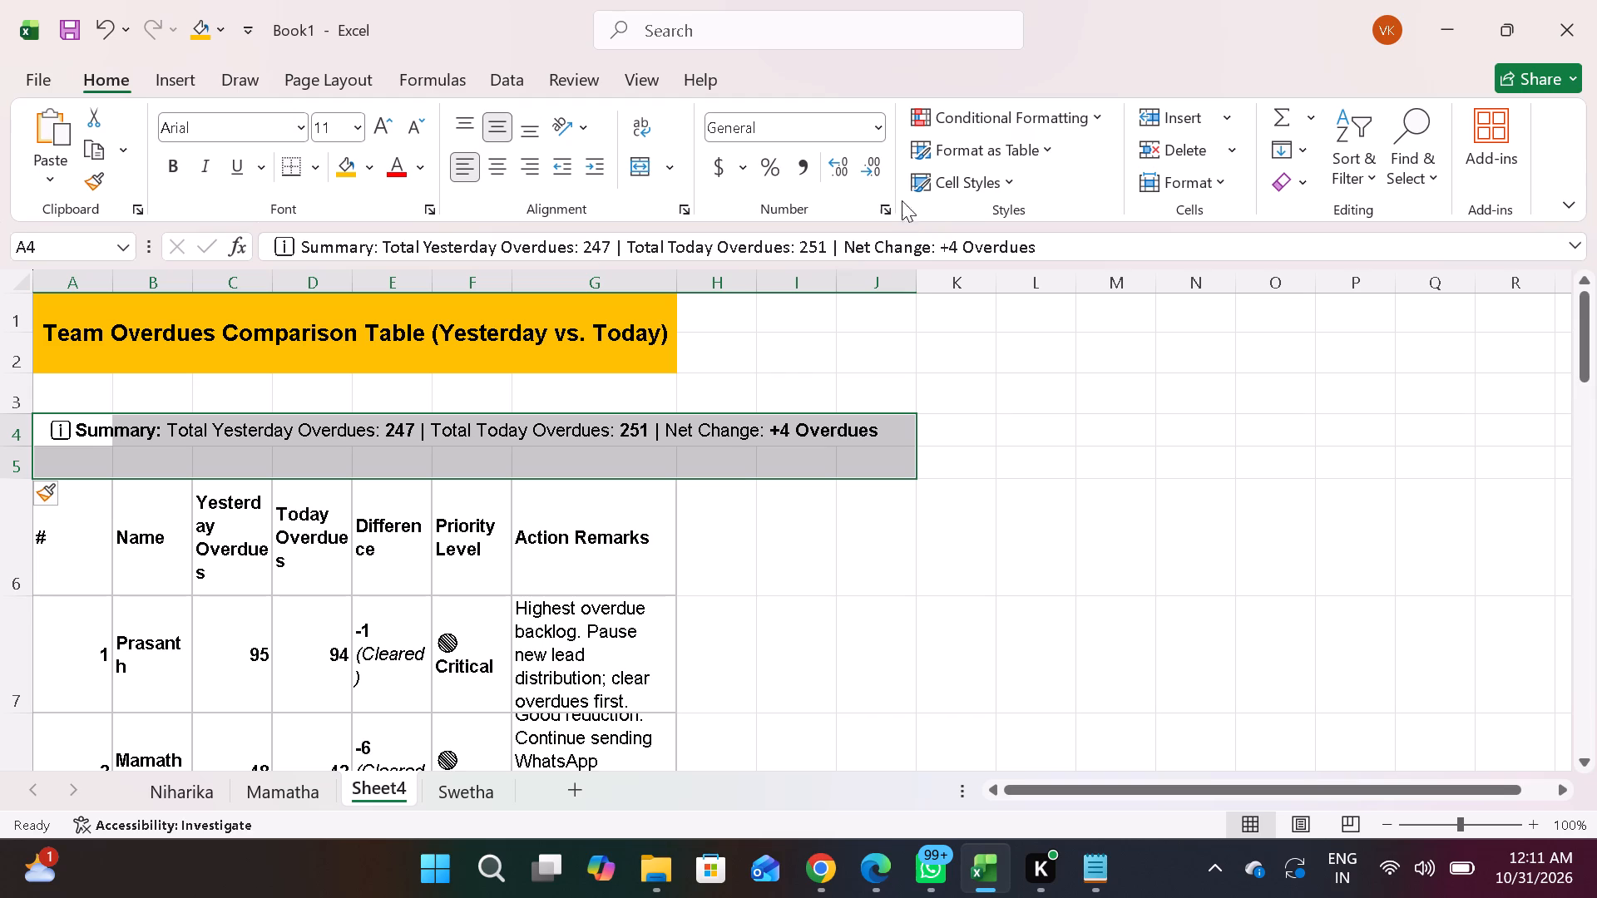
click(633, 158)
click(932, 479)
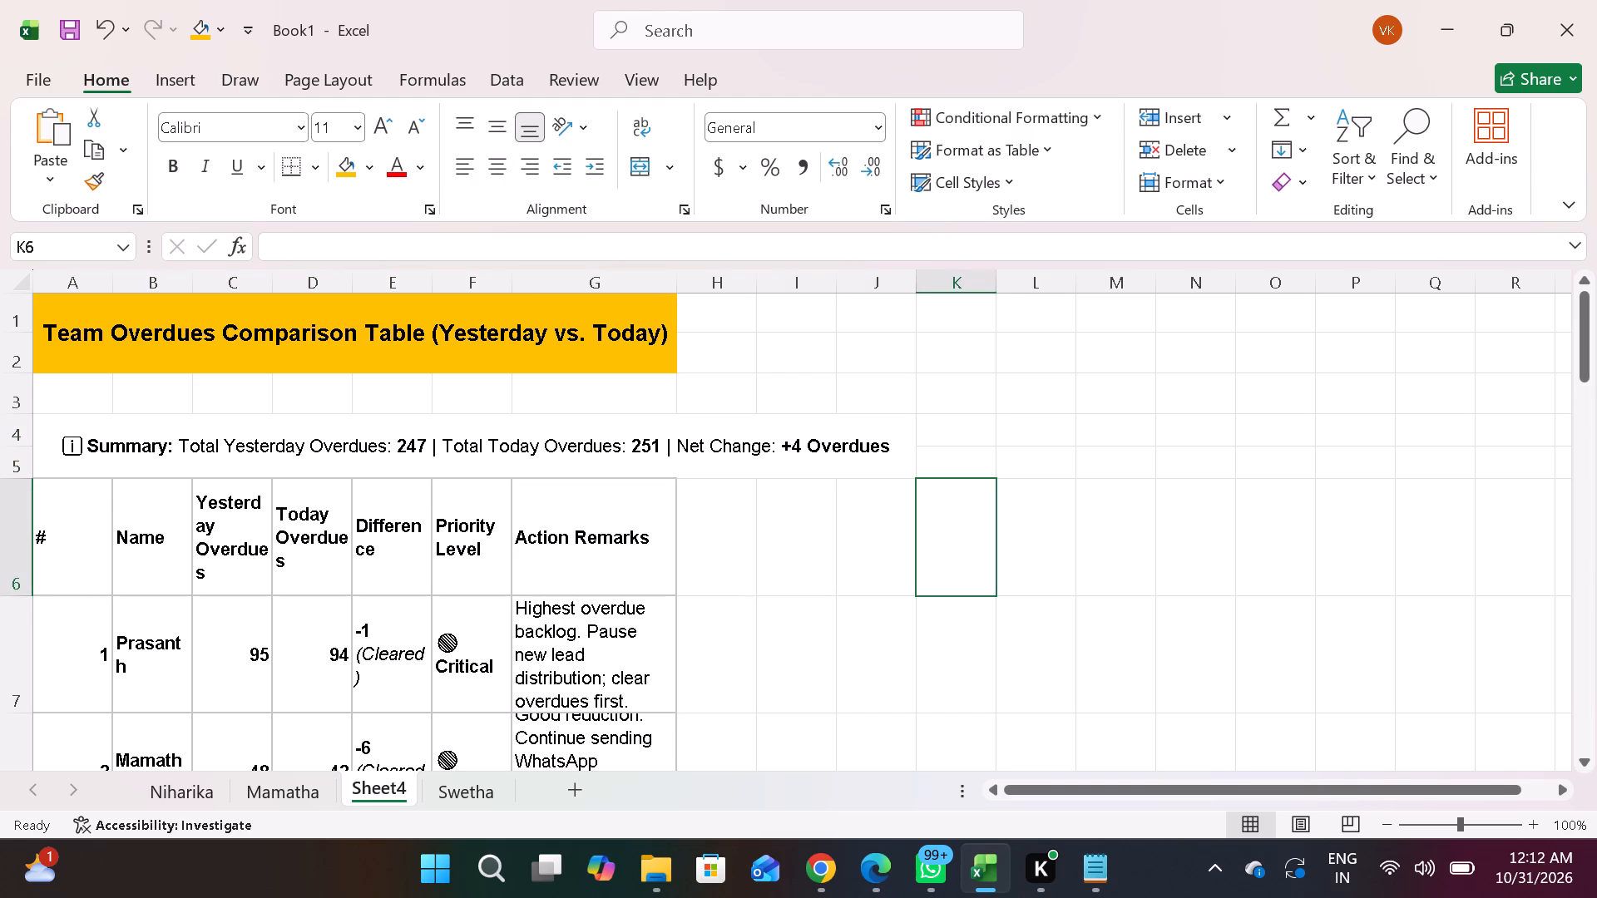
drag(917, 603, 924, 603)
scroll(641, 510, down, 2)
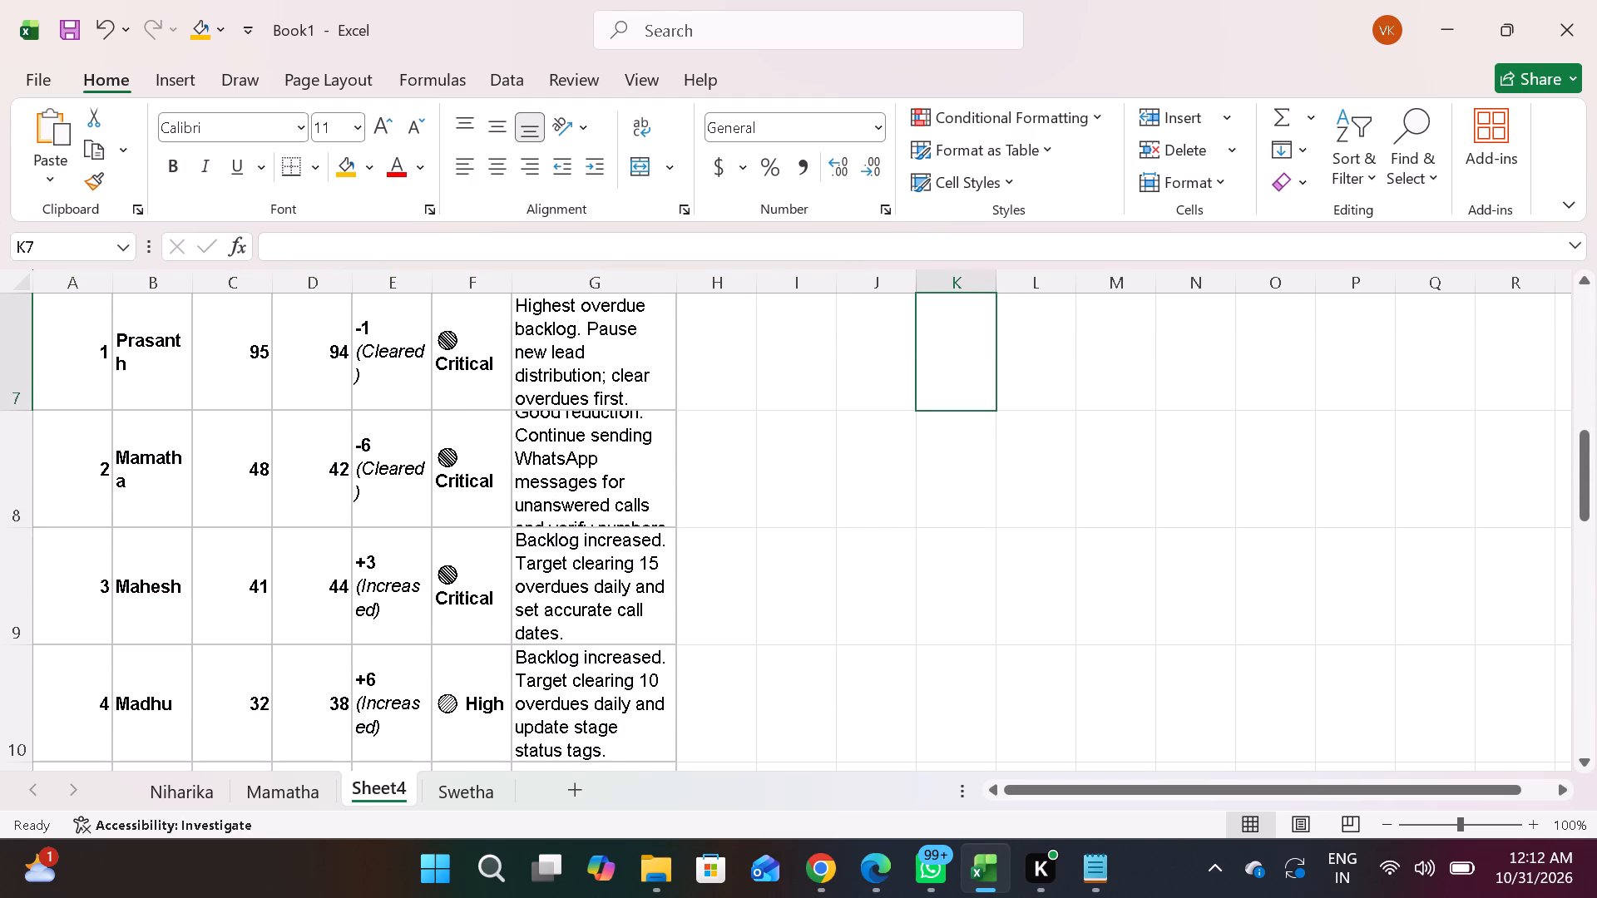
Widen column G, Action Remarks, so the remark text wraps onto fewer lines.
scroll(754, 442, up, 2)
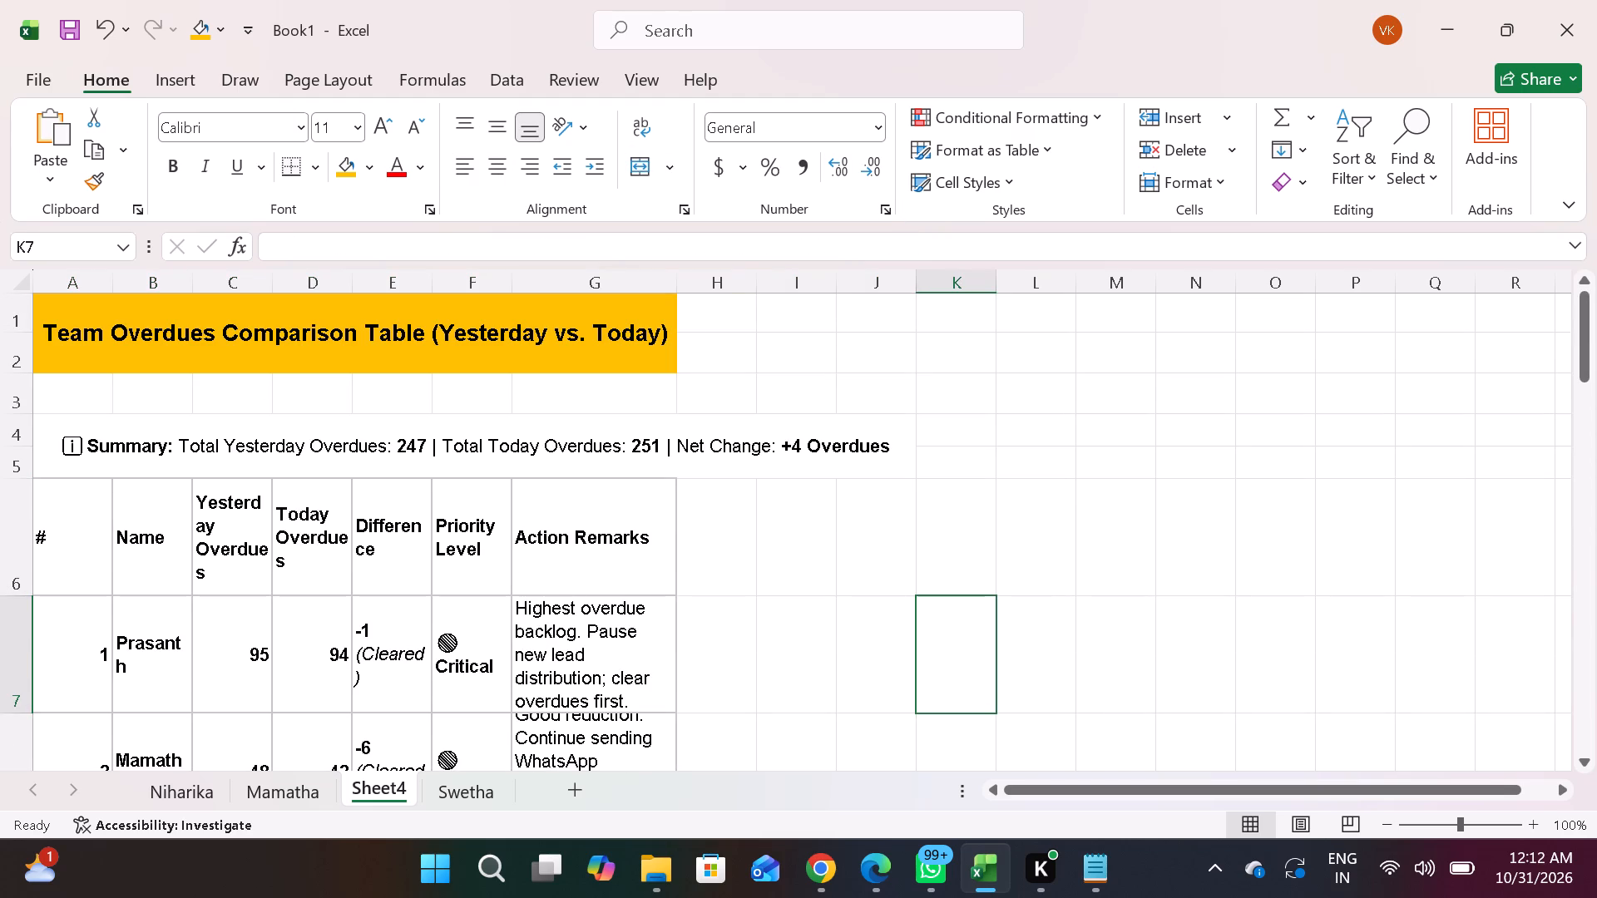
drag(676, 288, 731, 303)
click(979, 496)
Center the contents of the comparison table horizontally, from the header in row 6 through the TOTAL row.
scroll(648, 534, down, 1)
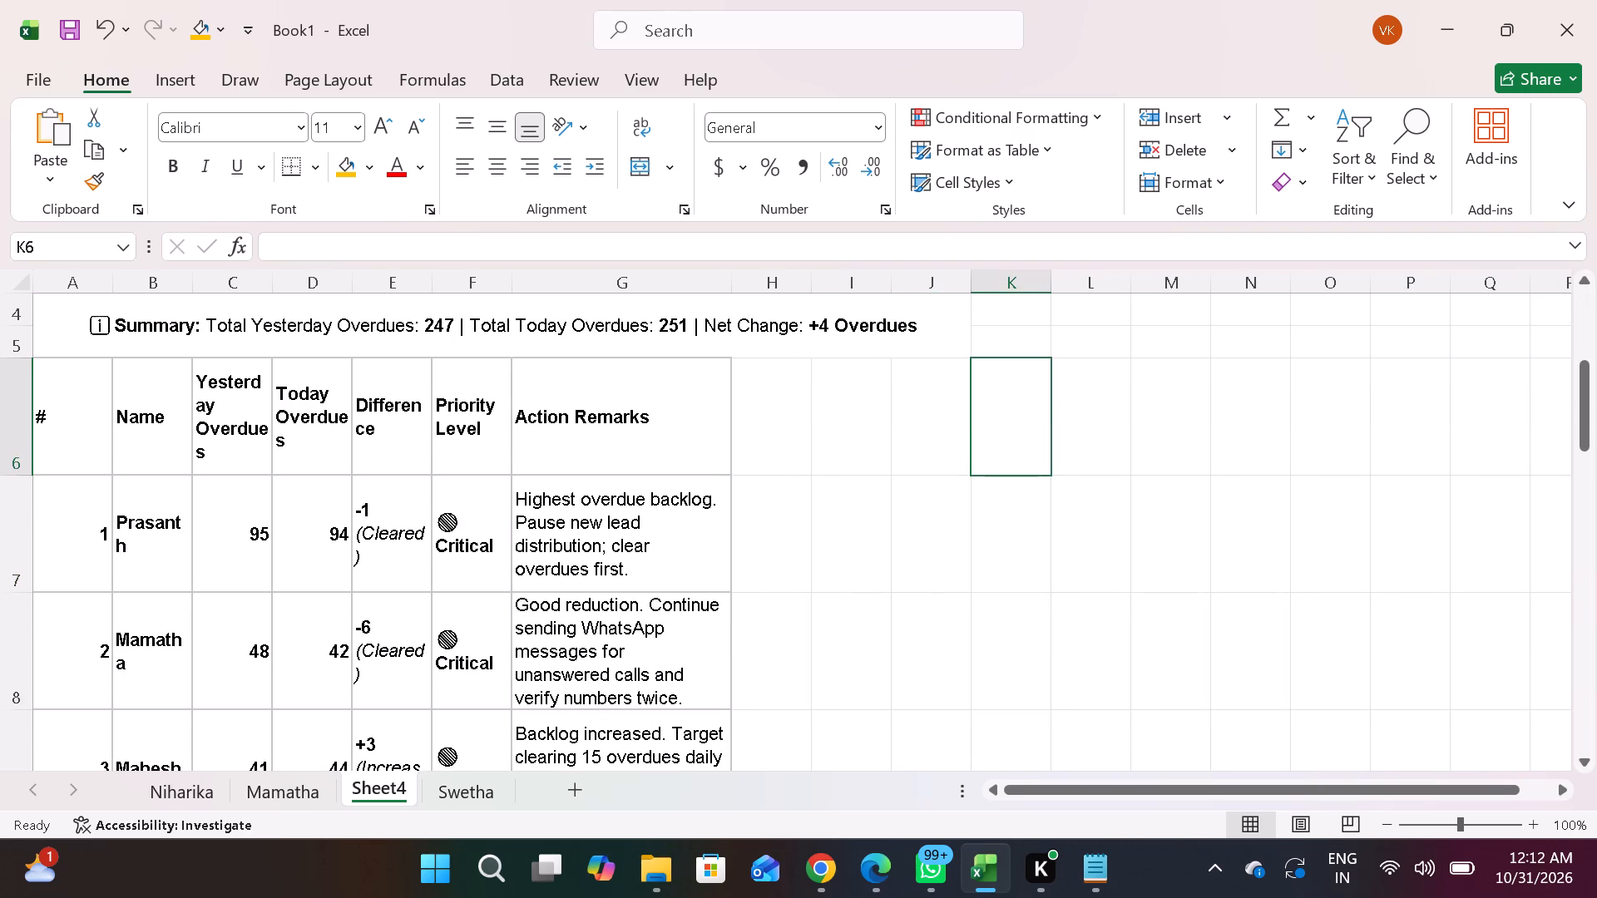
drag(650, 437, 106, 797)
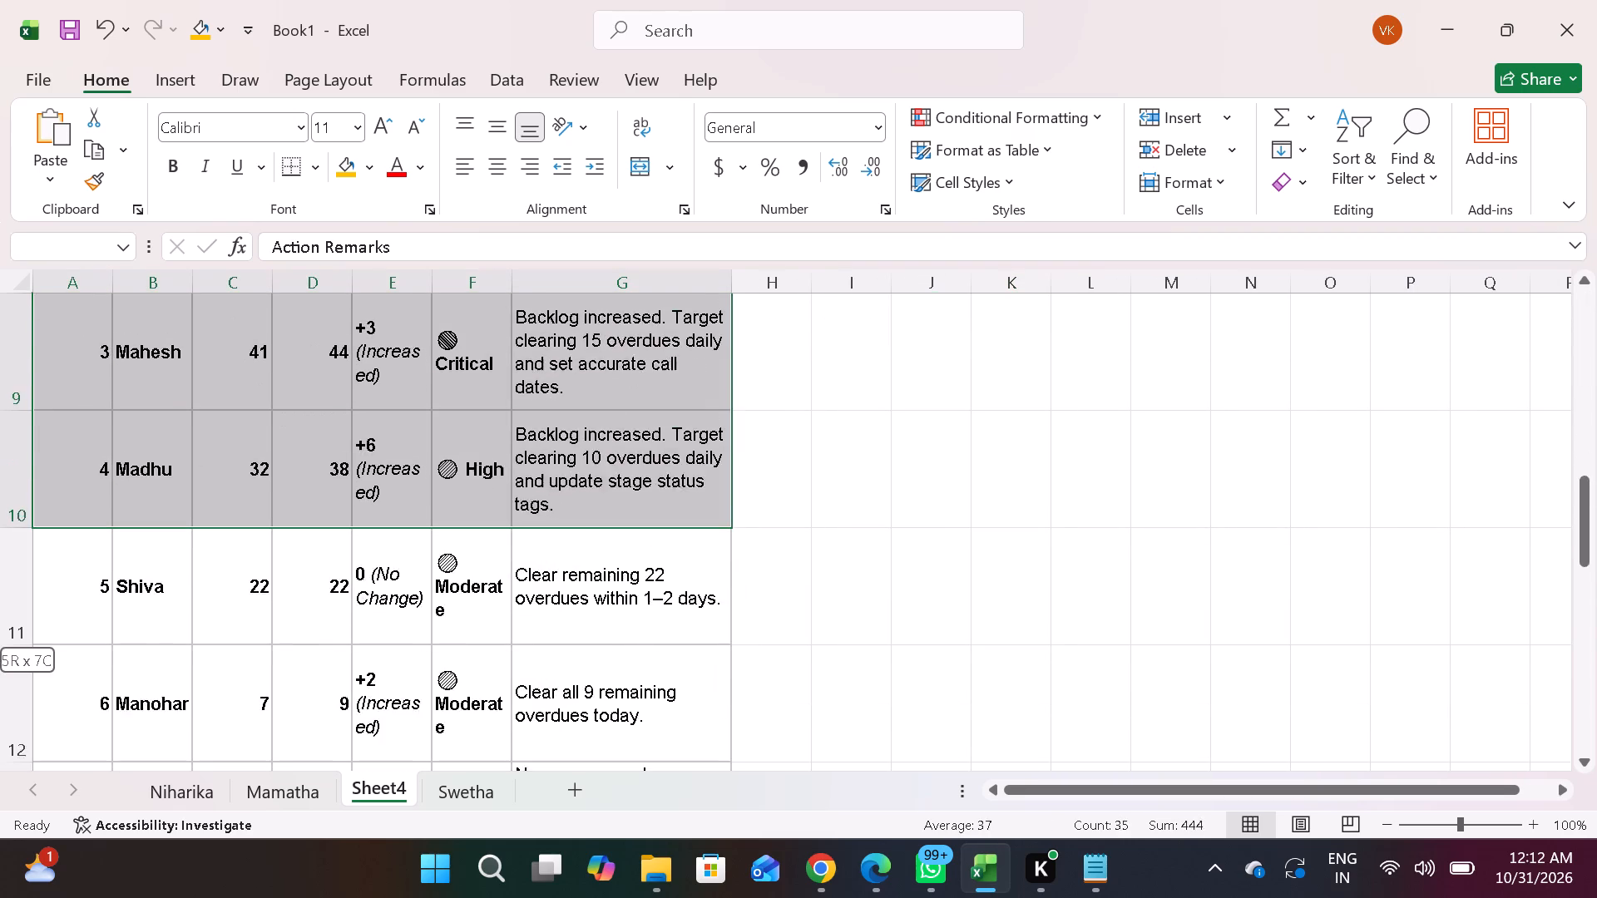
drag(106, 797, 106, 621)
click(499, 154)
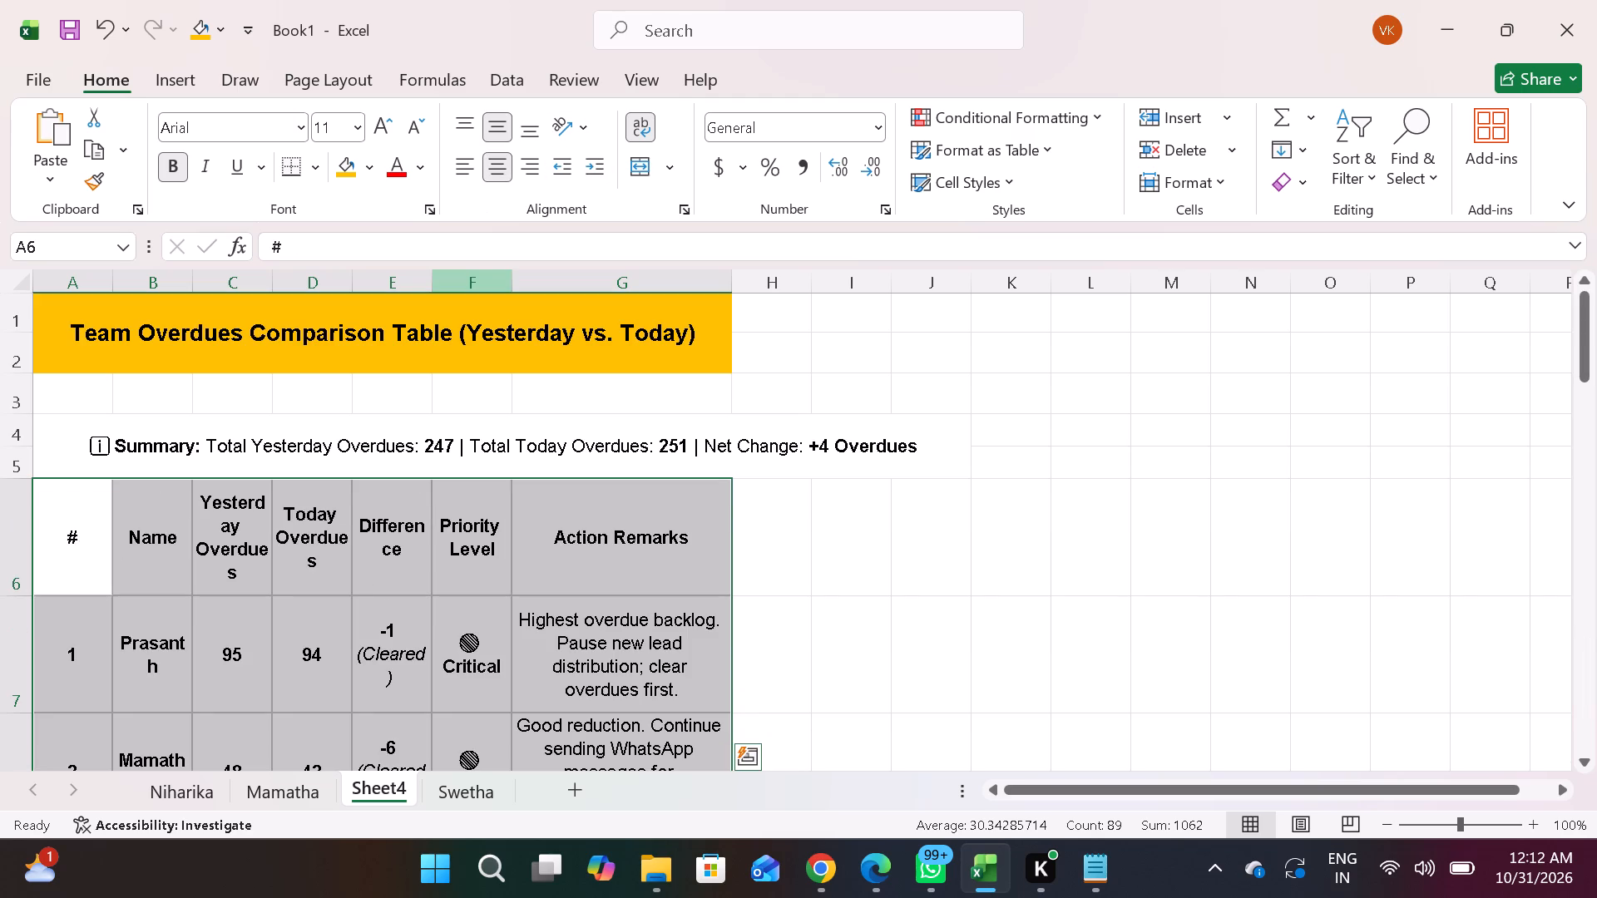
click(1058, 525)
scroll(651, 555, down, 4)
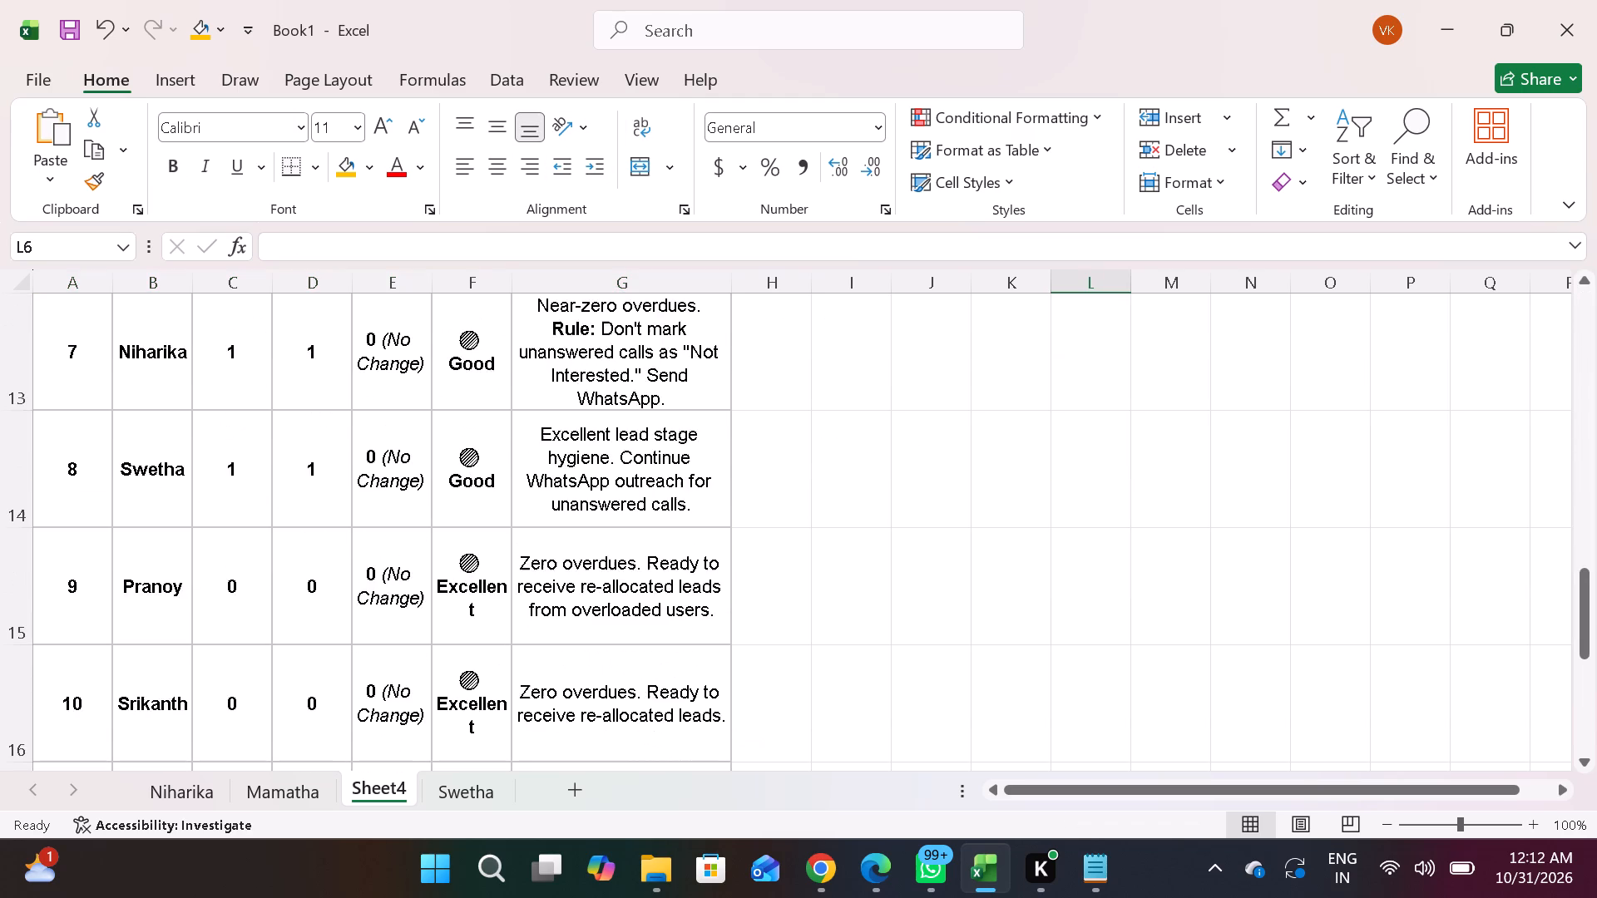
scroll(651, 555, down, 1)
Widen columns C to F so the overdues headers, Difference and Priority Level entries no longer break mid-word.
scroll(651, 555, up, 7)
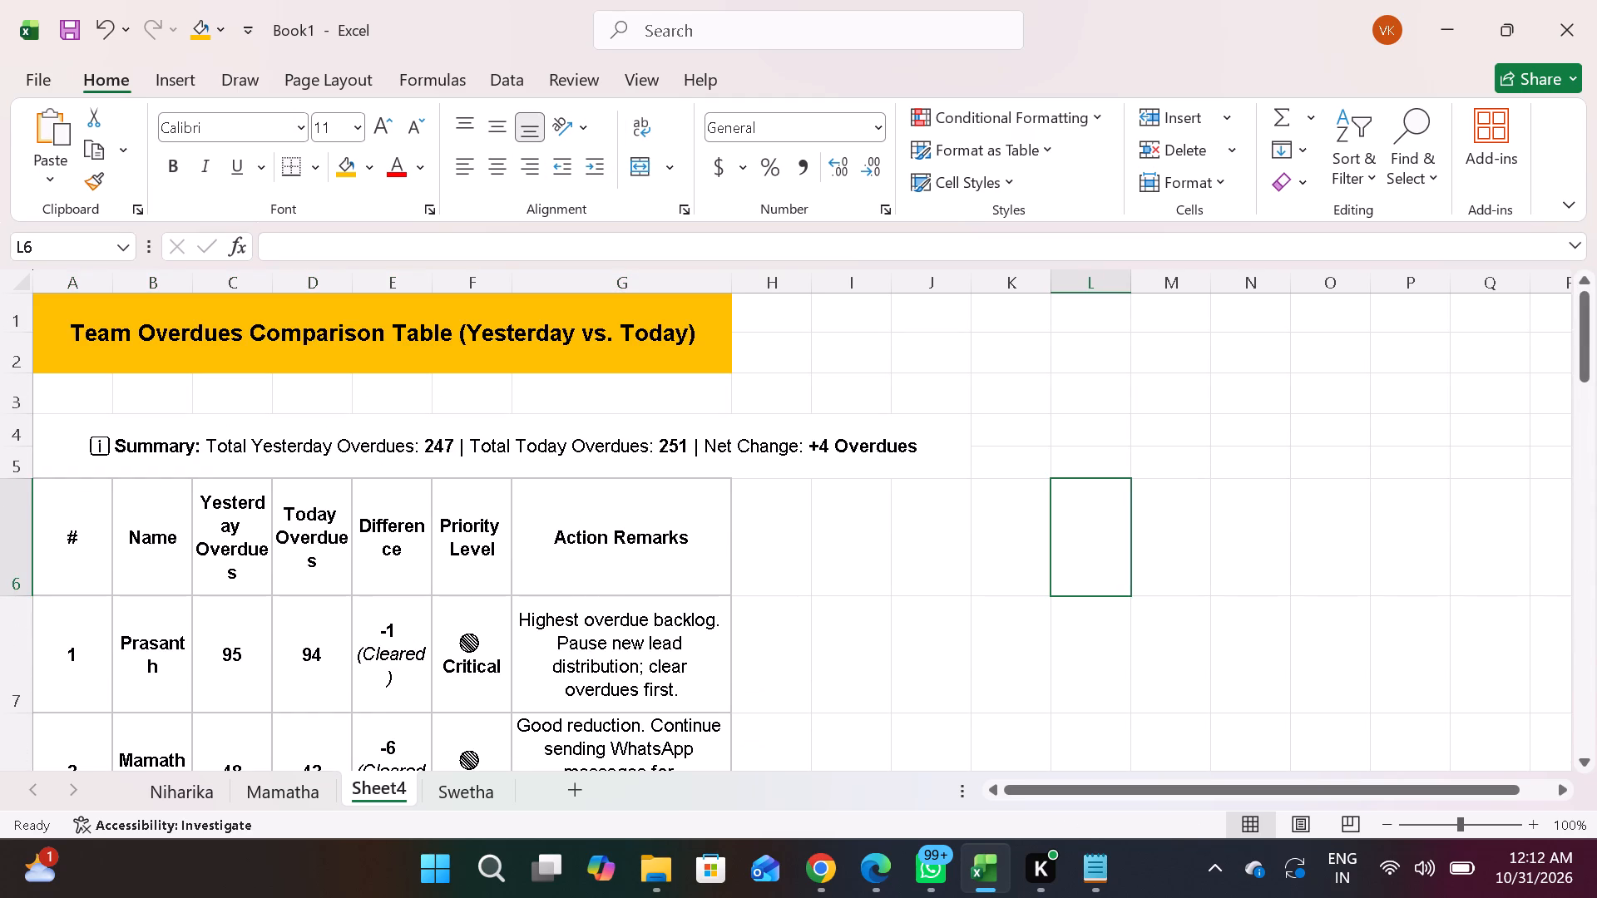
drag(437, 280, 474, 278)
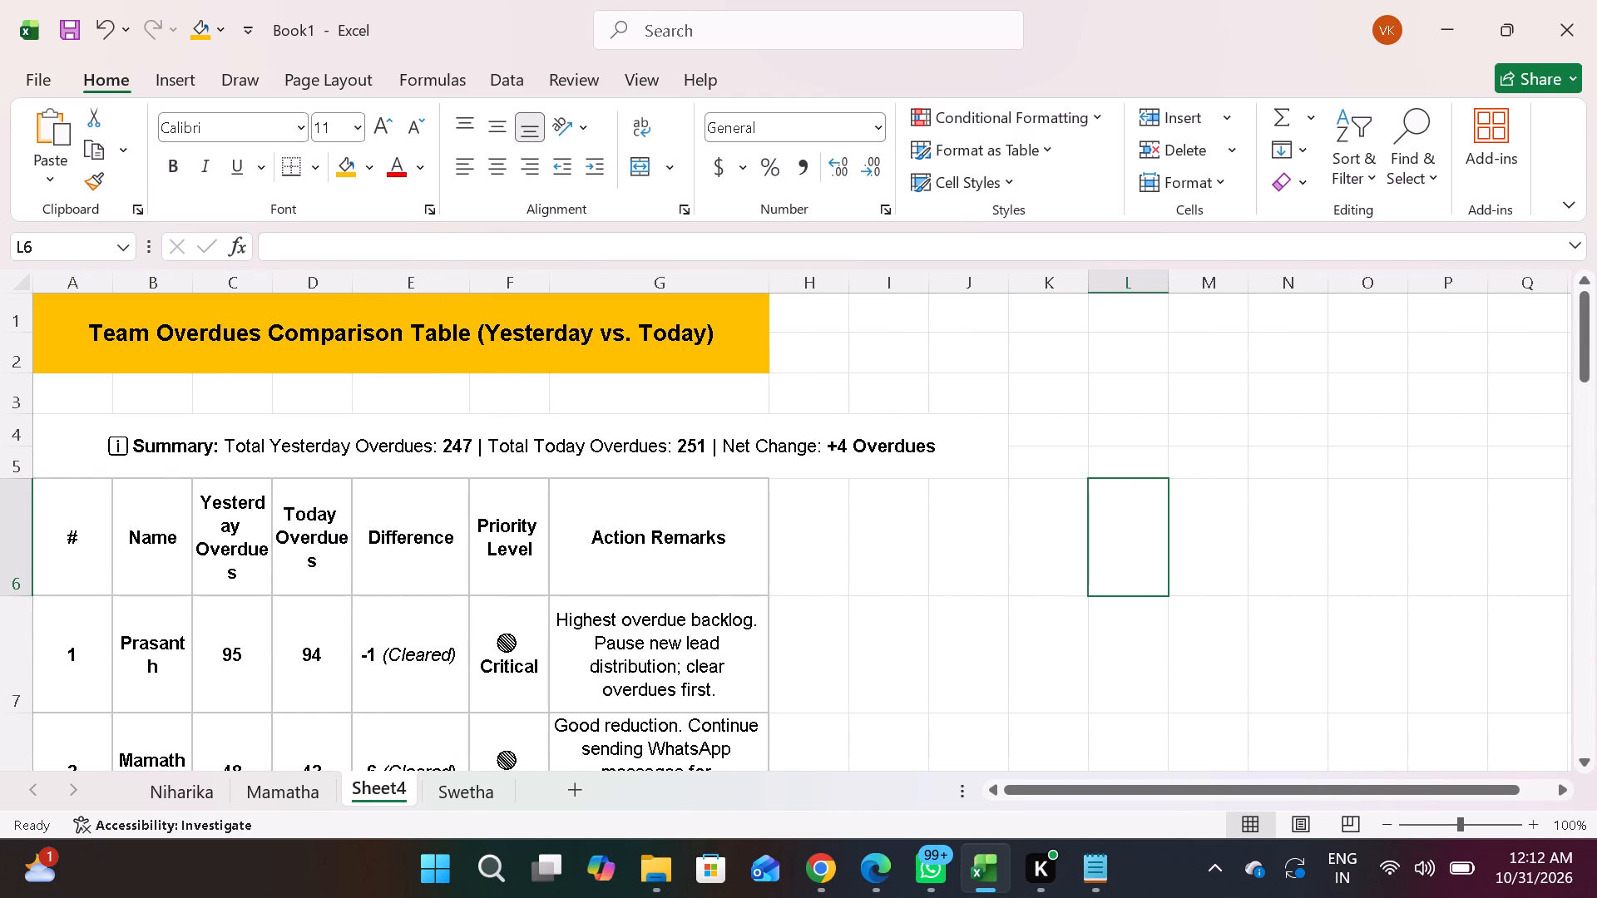
drag(347, 280, 373, 278)
drag(264, 279, 283, 279)
click(283, 279)
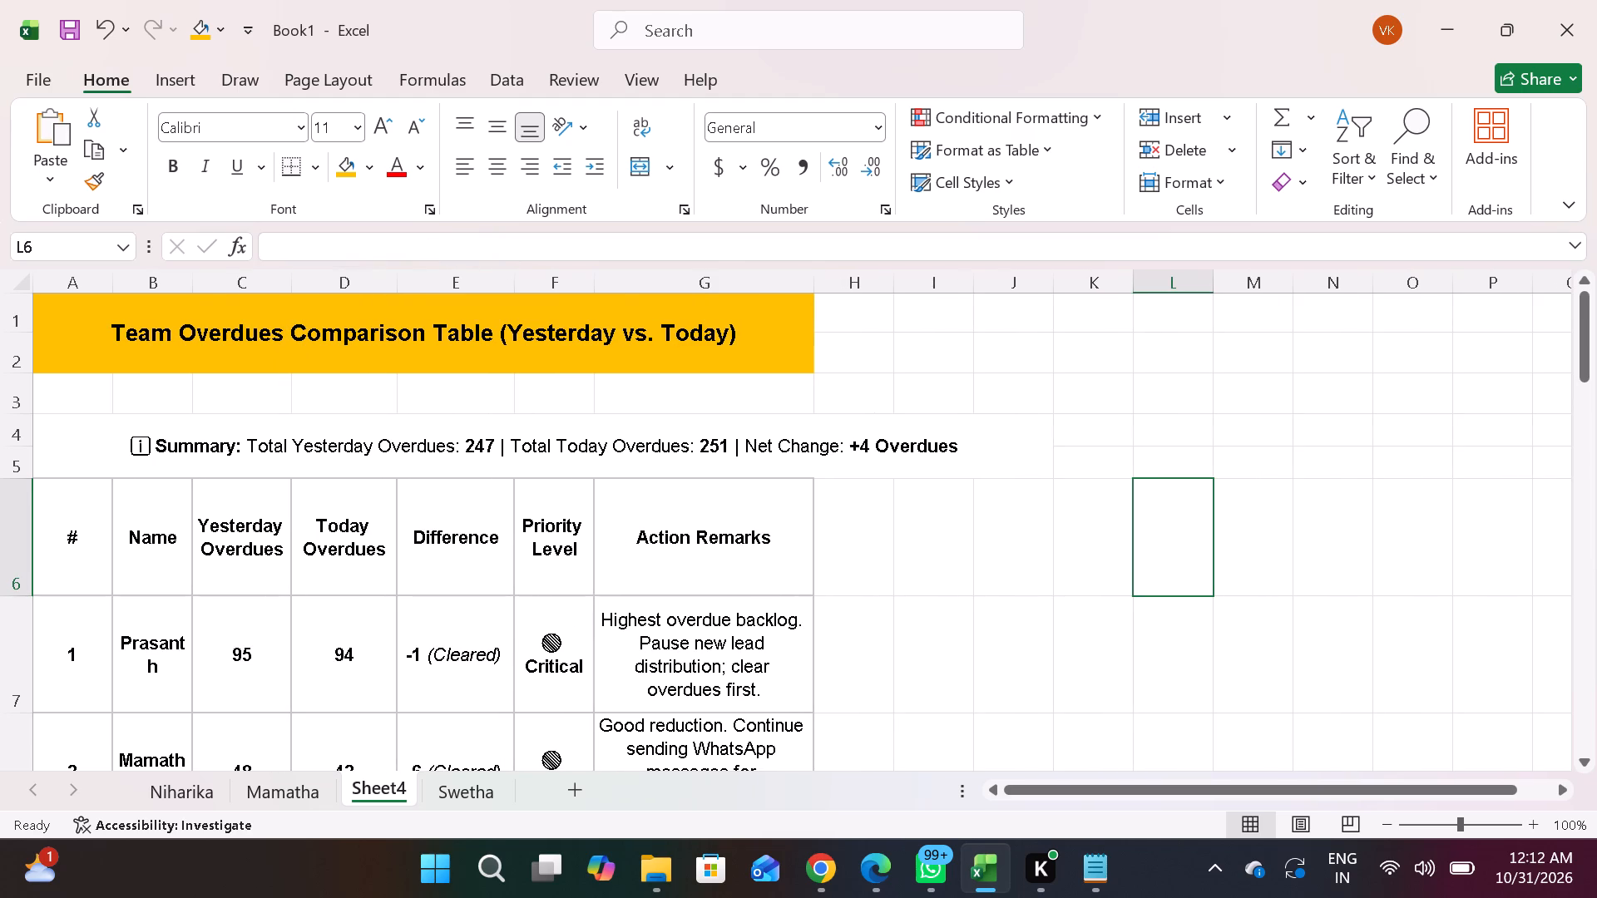
drag(594, 283, 629, 274)
click(629, 274)
click(1342, 427)
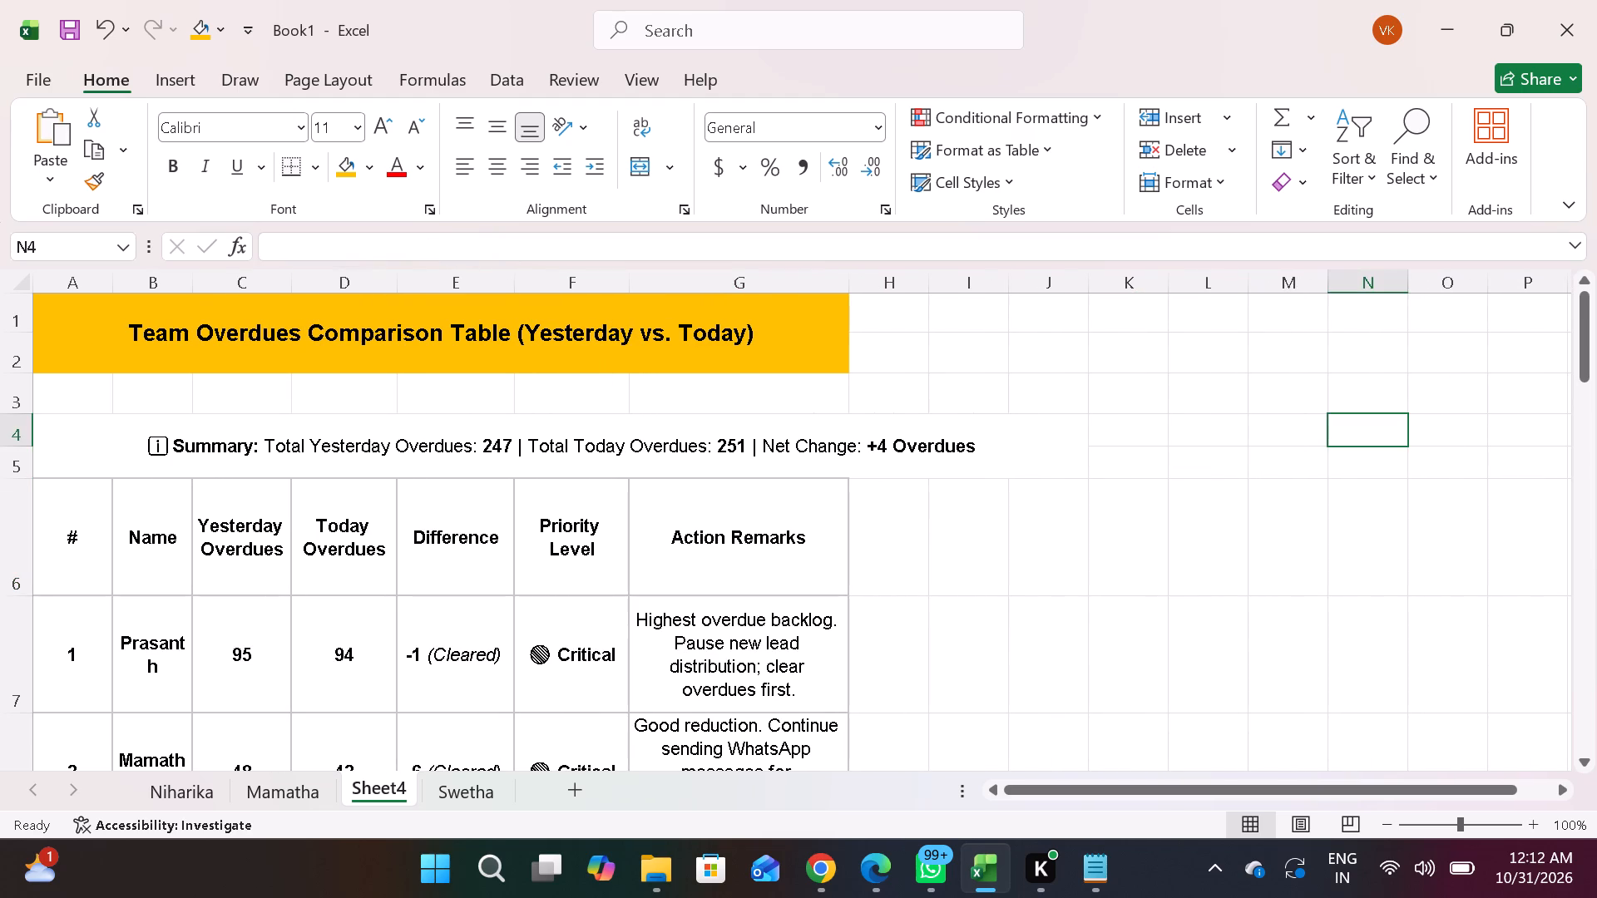
drag(1089, 397, 1103, 394)
scroll(568, 477, down, 4)
scroll(568, 477, up, 4)
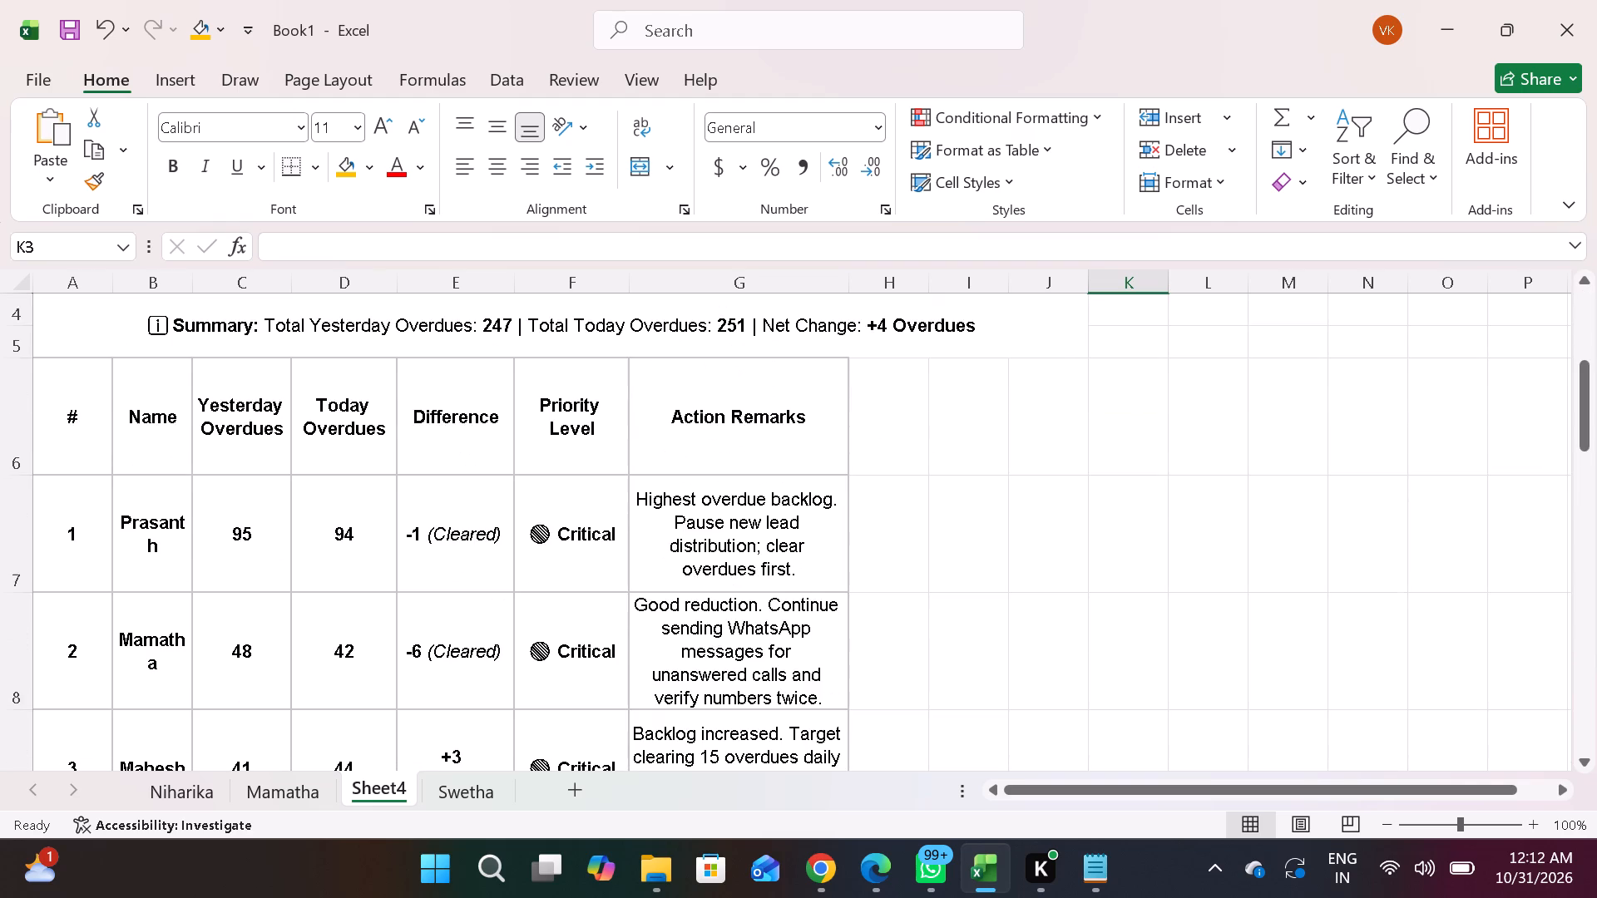
scroll(568, 477, up, 2)
Fill the table header row A6:G6 with the lightest gold theme shade.
drag(700, 497, 52, 475)
click(1351, 632)
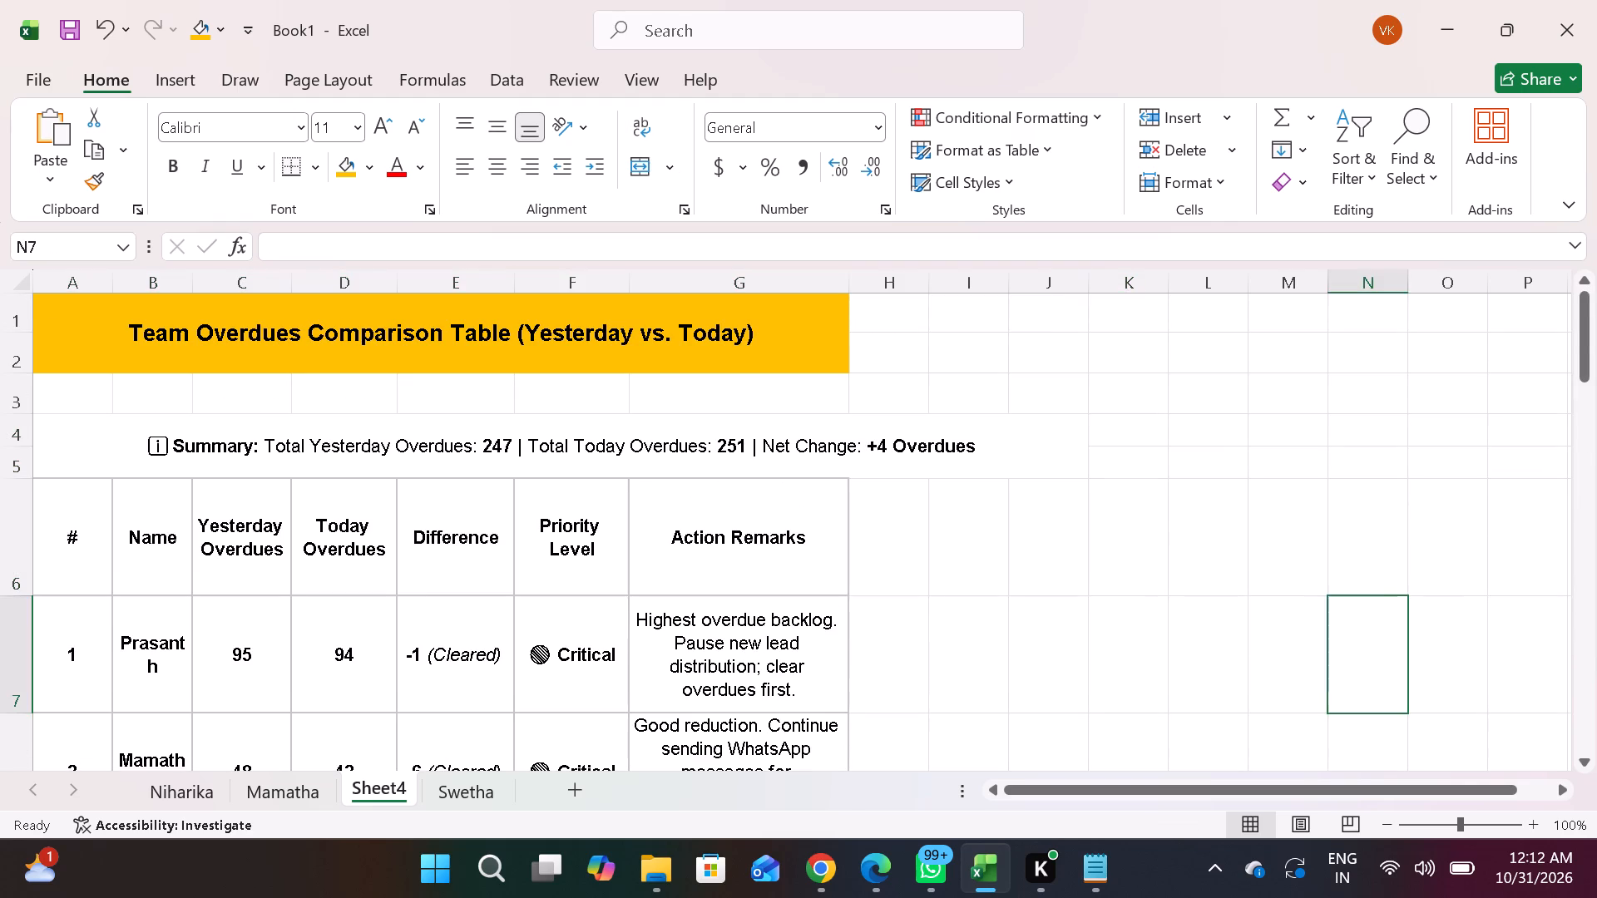
drag(785, 556, 106, 521)
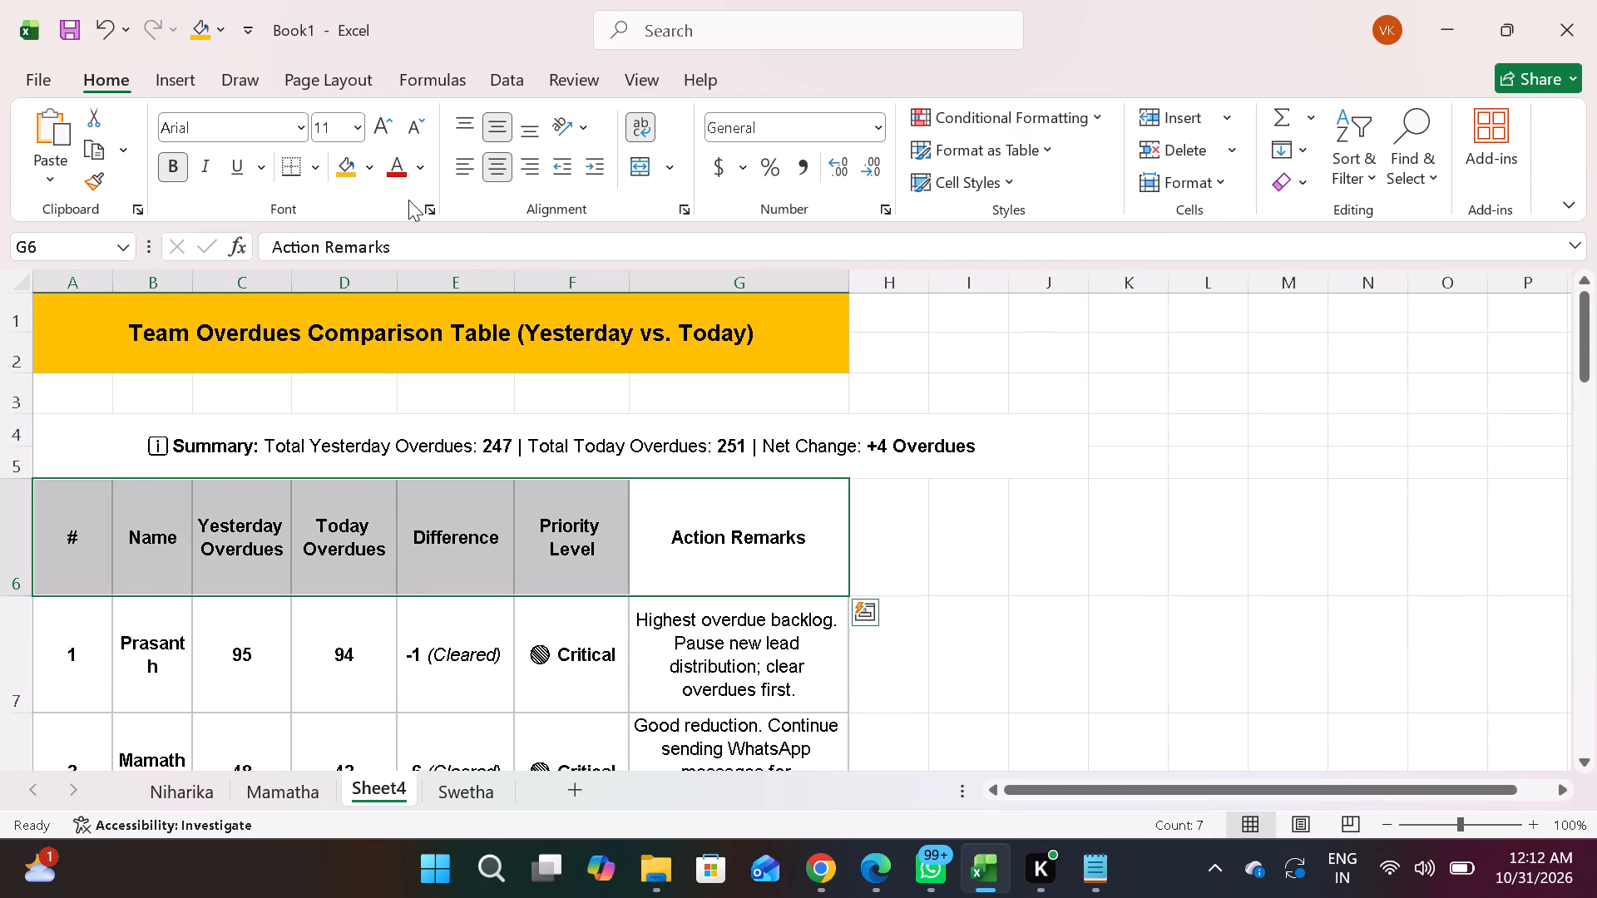
click(378, 163)
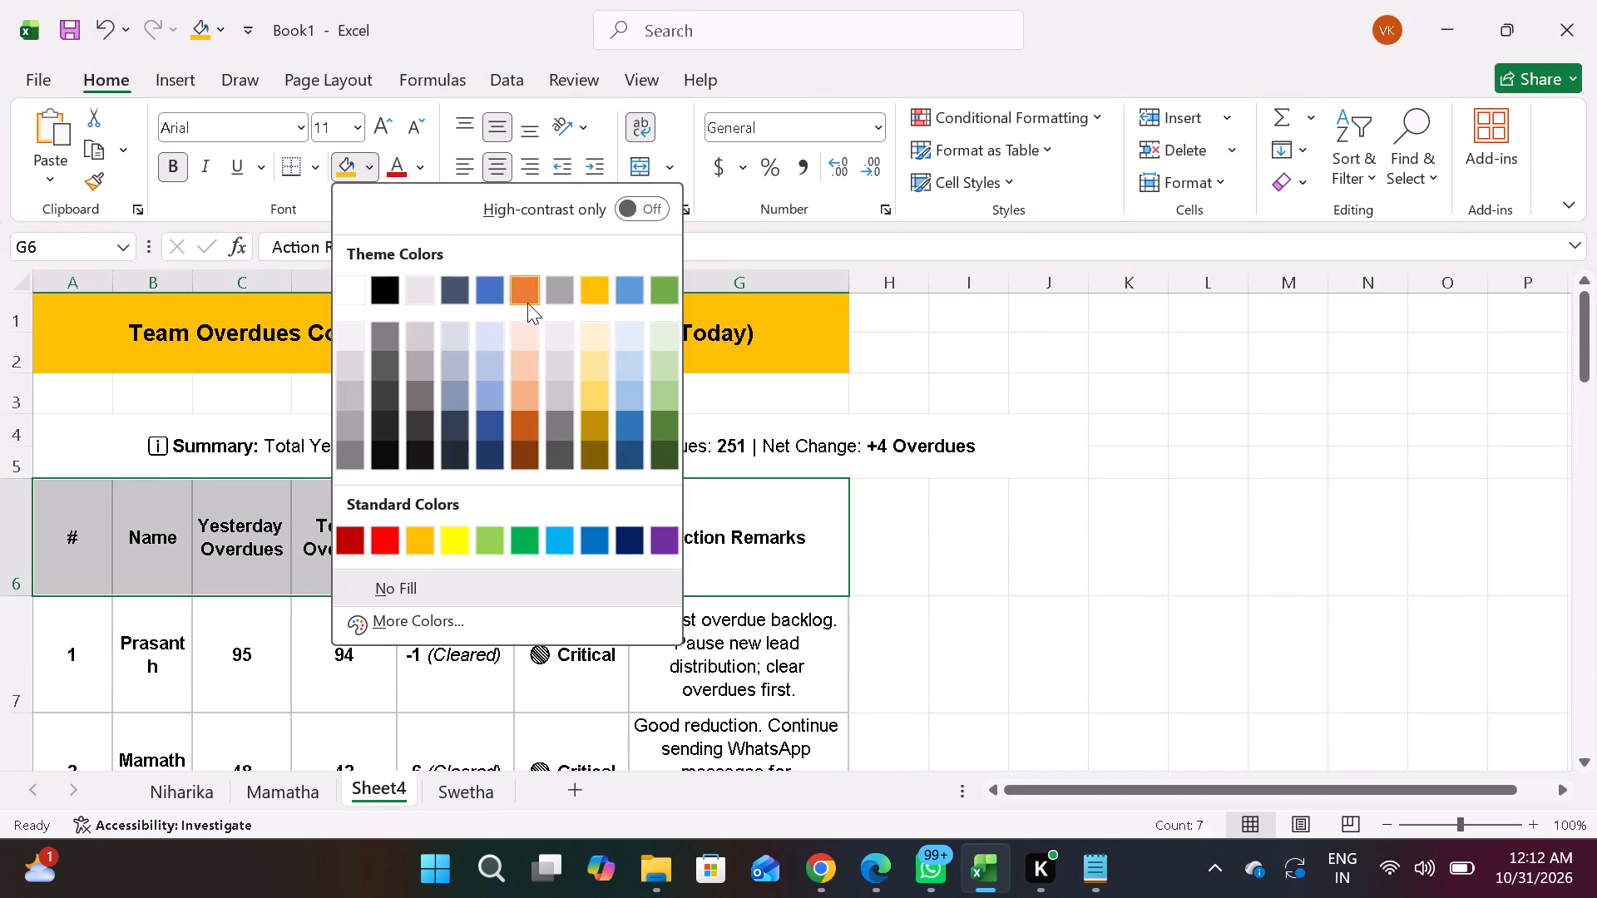
click(577, 328)
drag(1180, 456, 1188, 456)
Widen column B so each team member's first name fits on one line.
scroll(337, 482, down, 1)
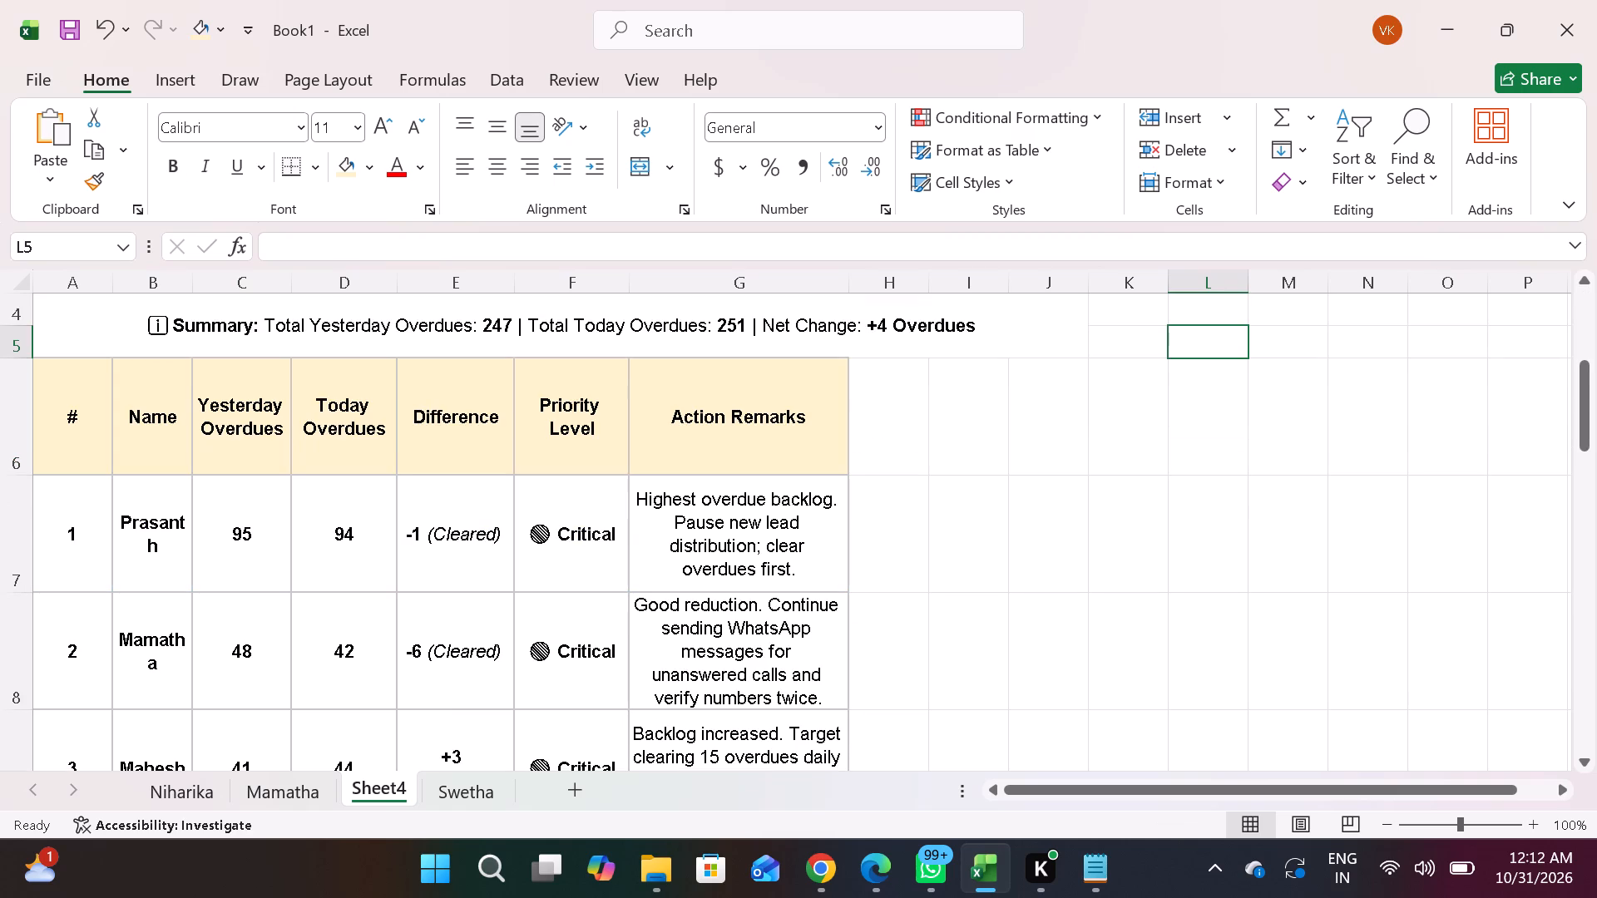
drag(87, 501, 106, 784)
scroll(67, 476, up, 5)
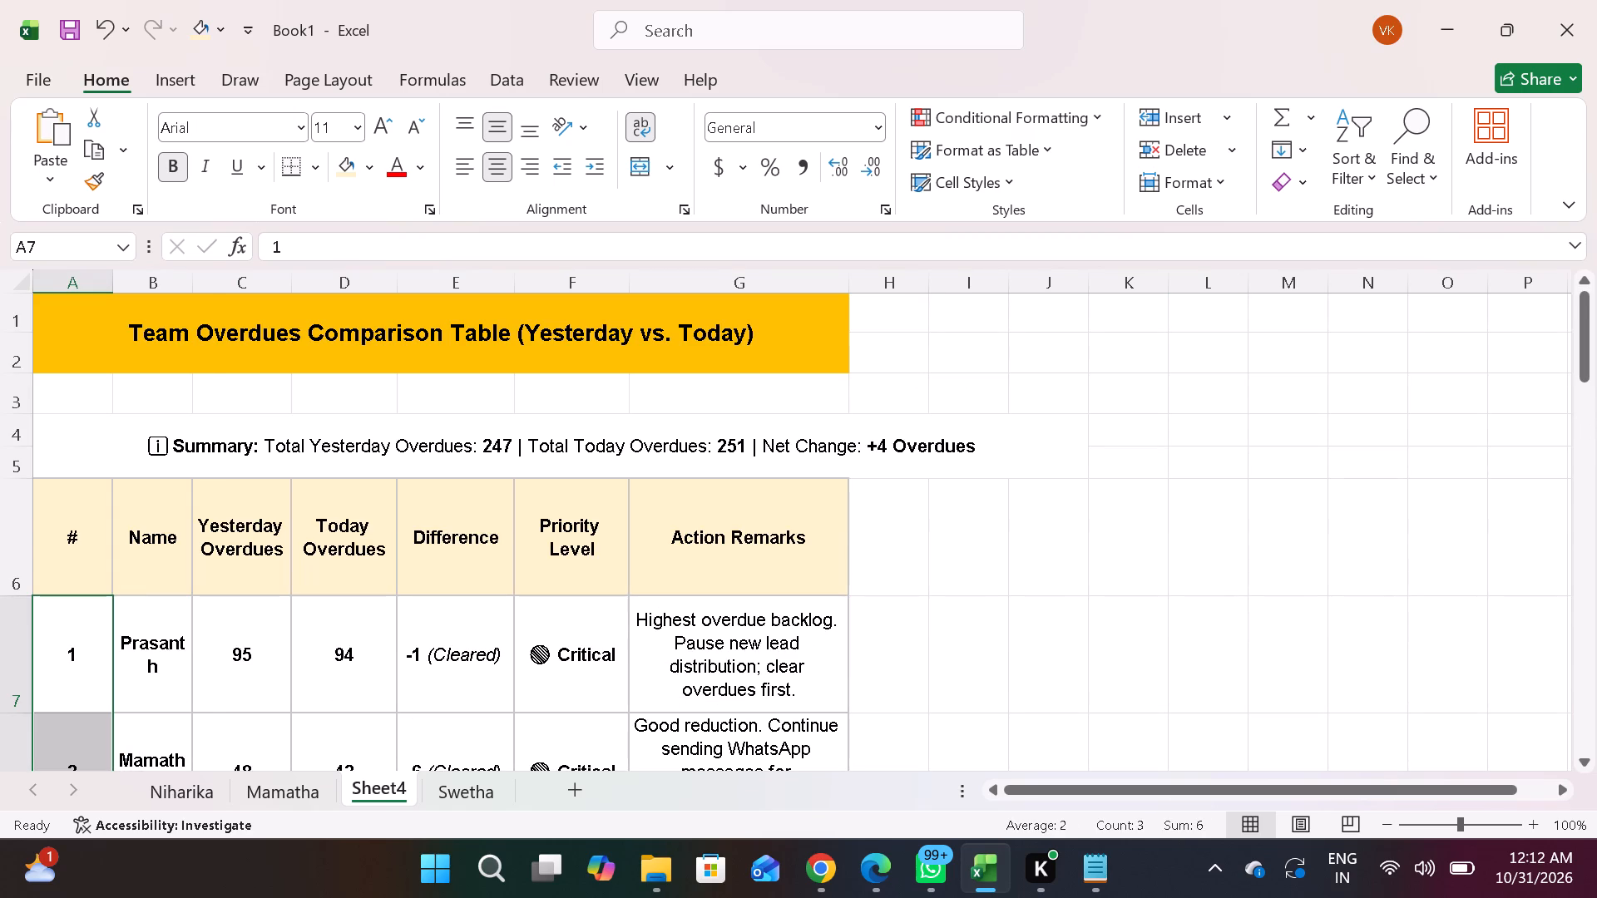
drag(191, 283, 210, 282)
click(210, 282)
click(215, 280)
click(1258, 459)
scroll(476, 503, down, 3)
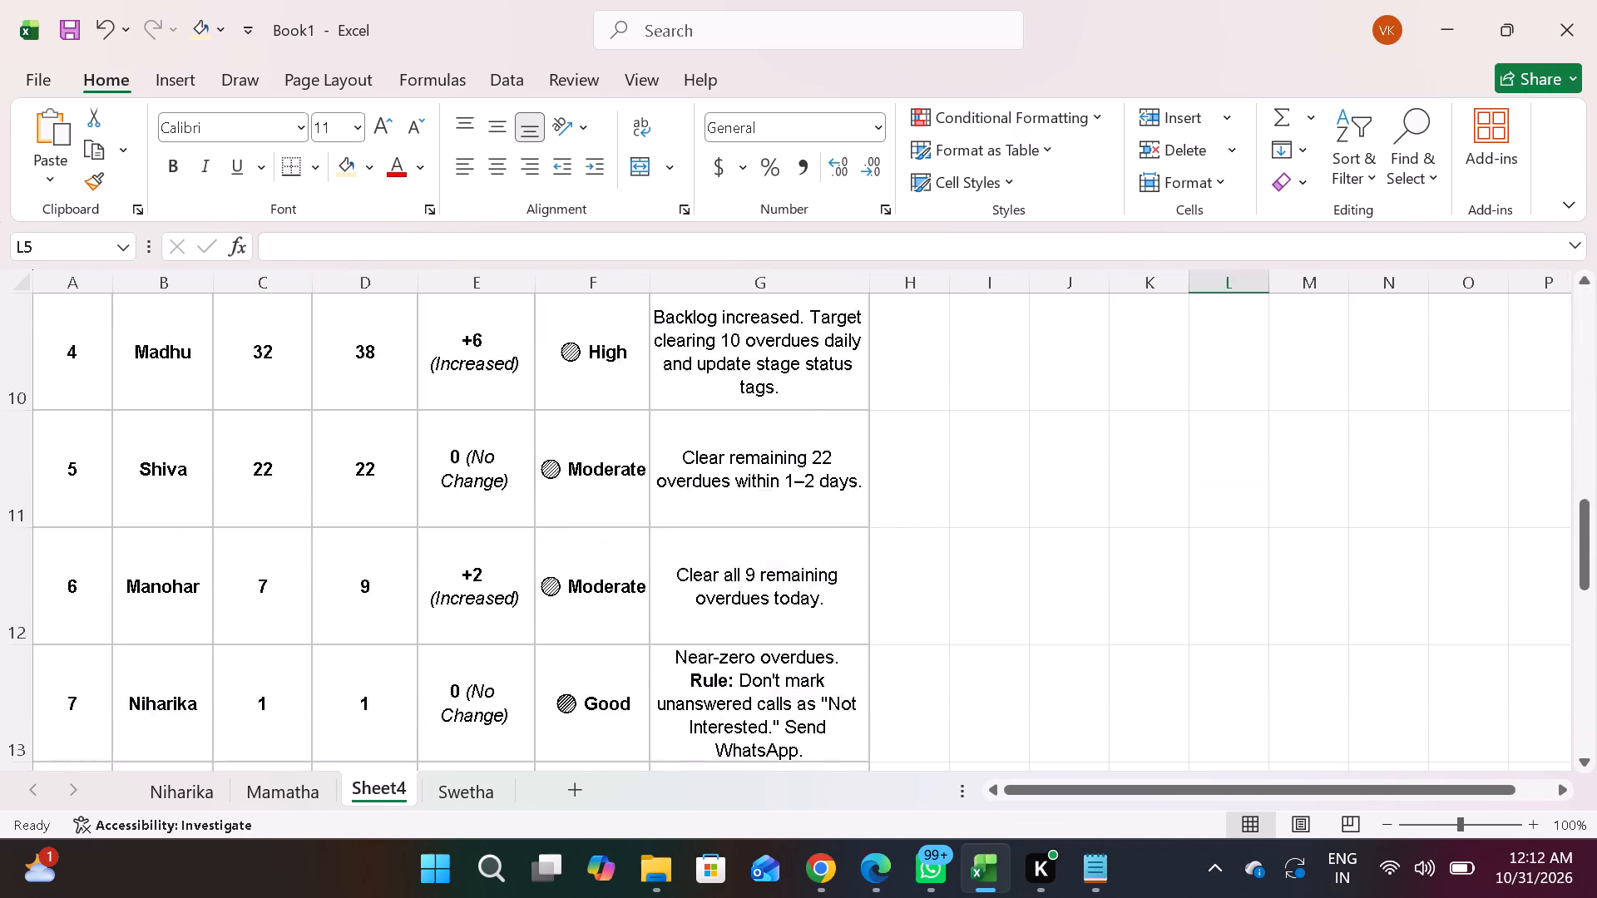
scroll(476, 503, down, 2)
scroll(476, 503, up, 7)
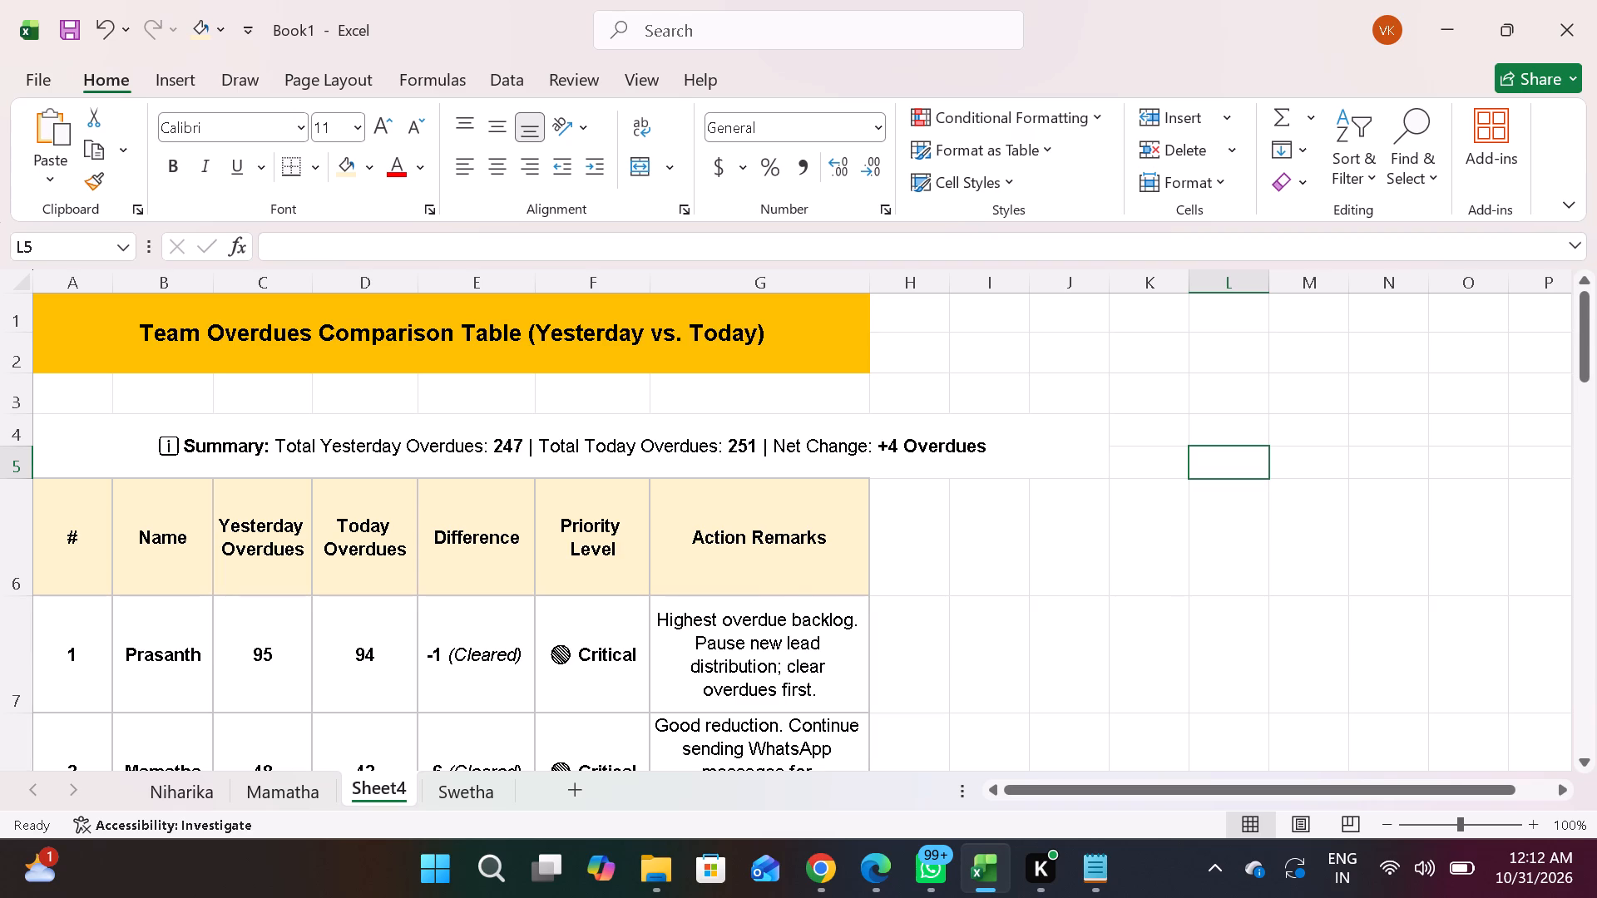
Reduce the heights of rows 7 to 10, the first four team members, to roughly half.
scroll(110, 474, down, 1)
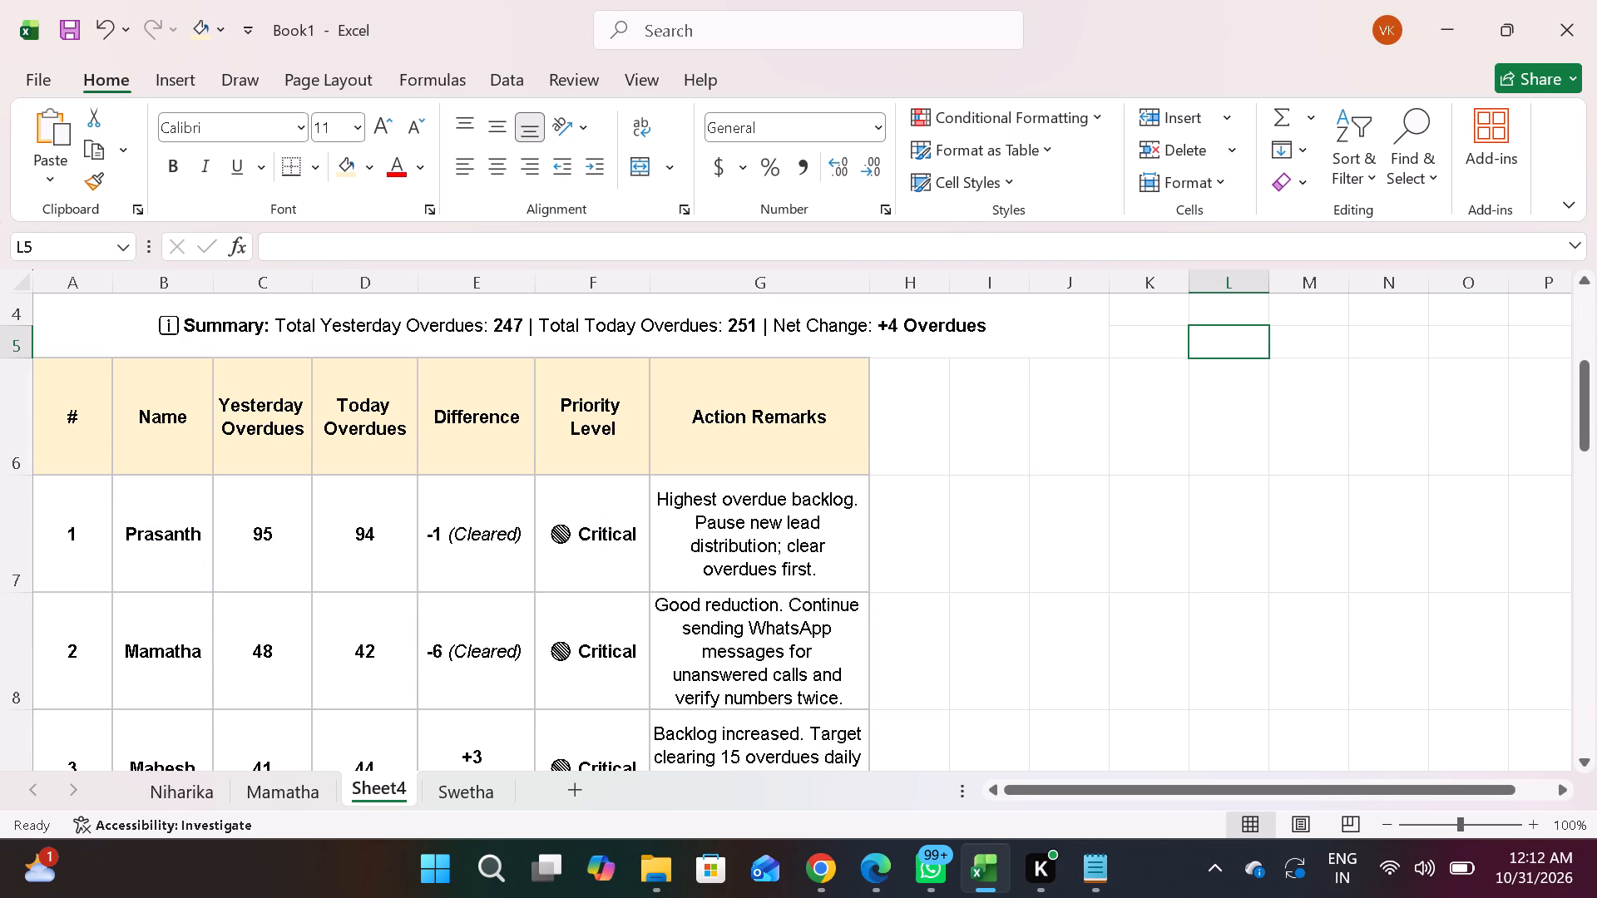
drag(17, 595, 21, 591)
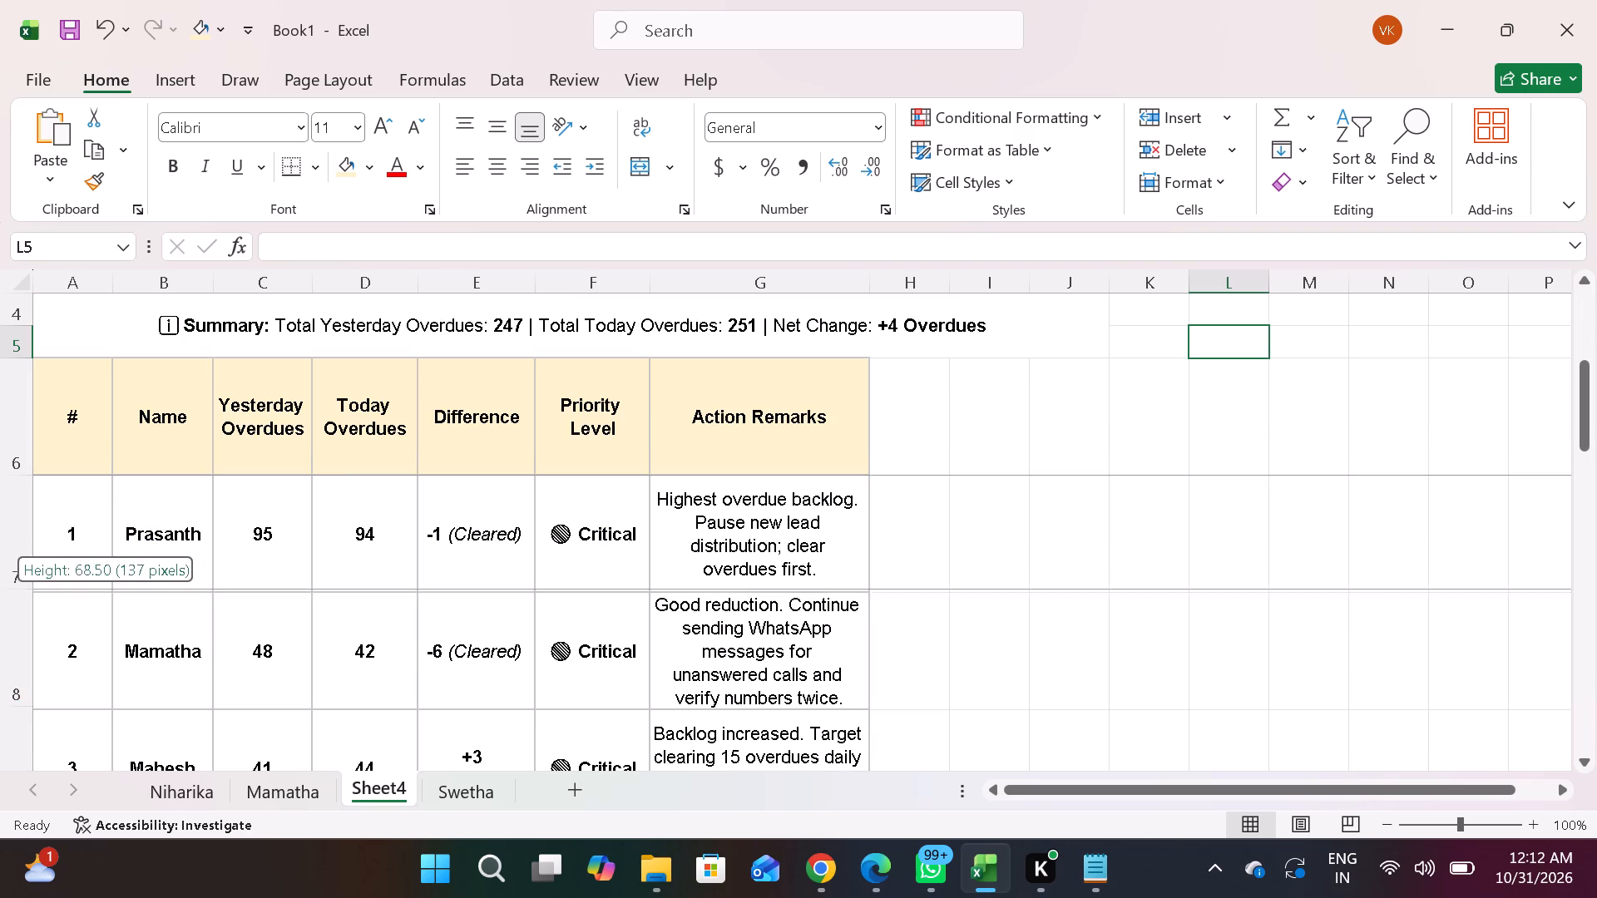
drag(21, 591, 17, 547)
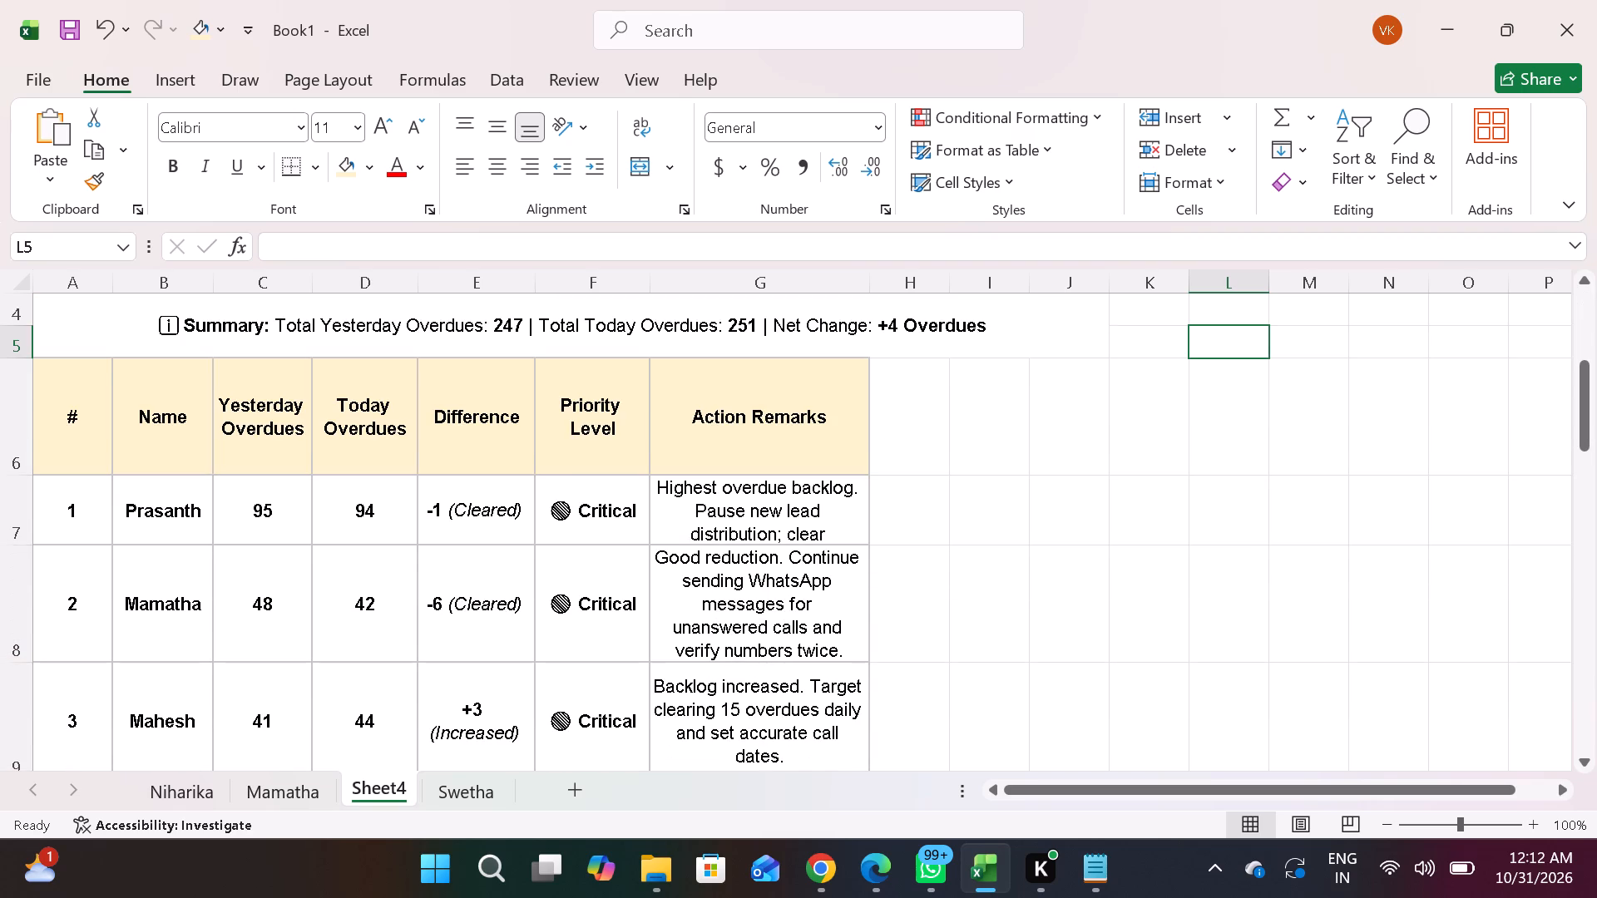
drag(22, 659, 31, 591)
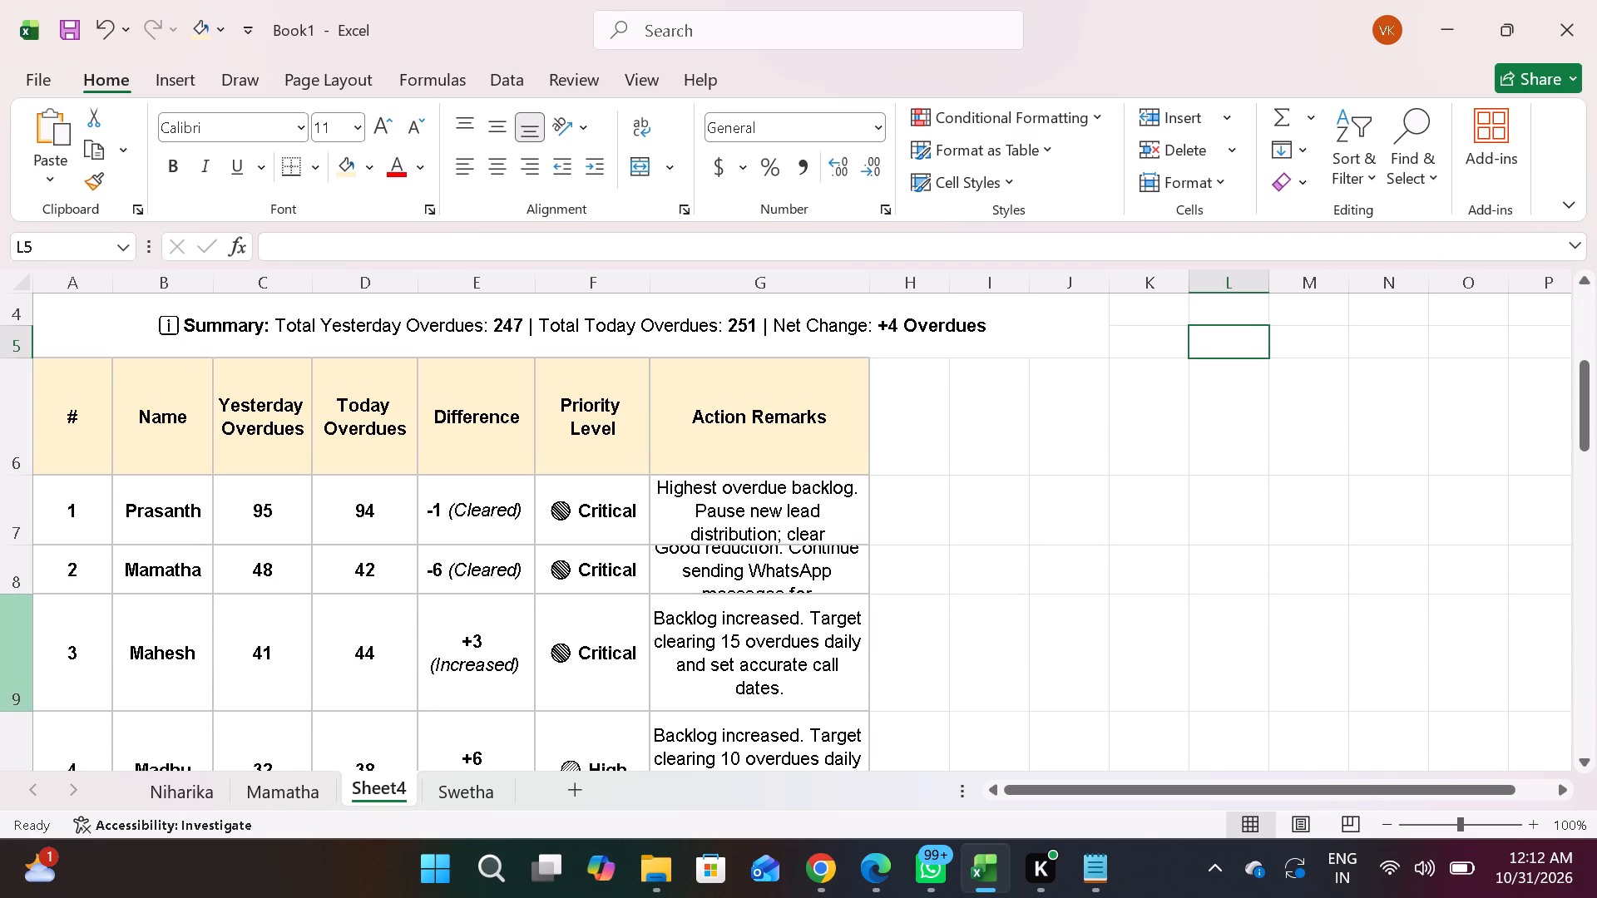
drag(25, 710, 25, 639)
click(25, 639)
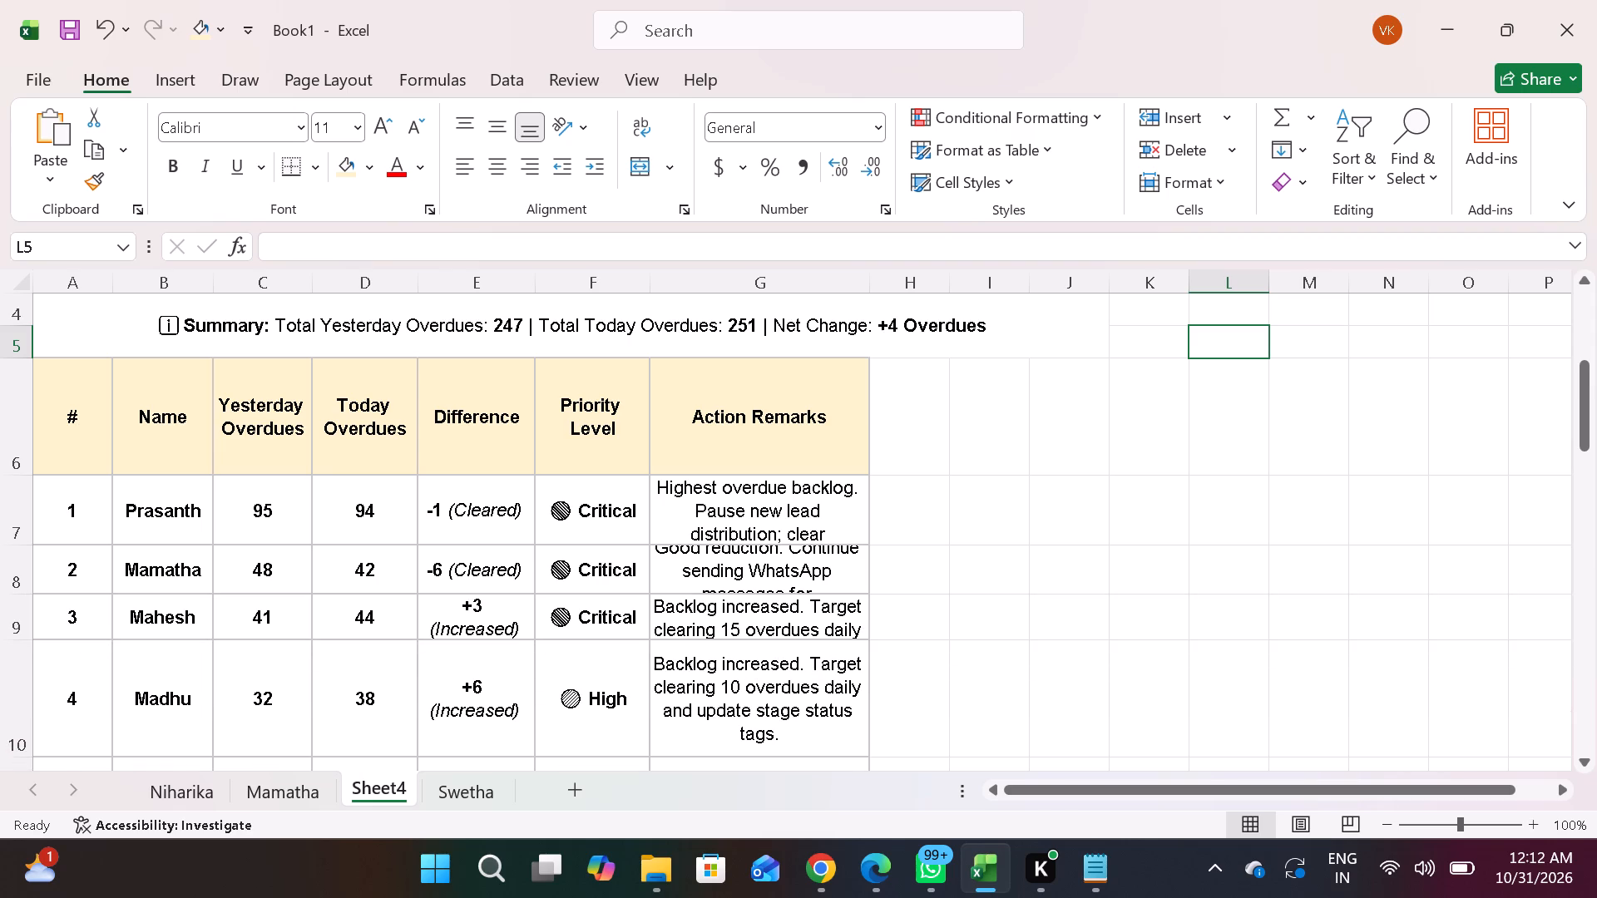
drag(27, 757, 25, 681)
drag(25, 681, 30, 694)
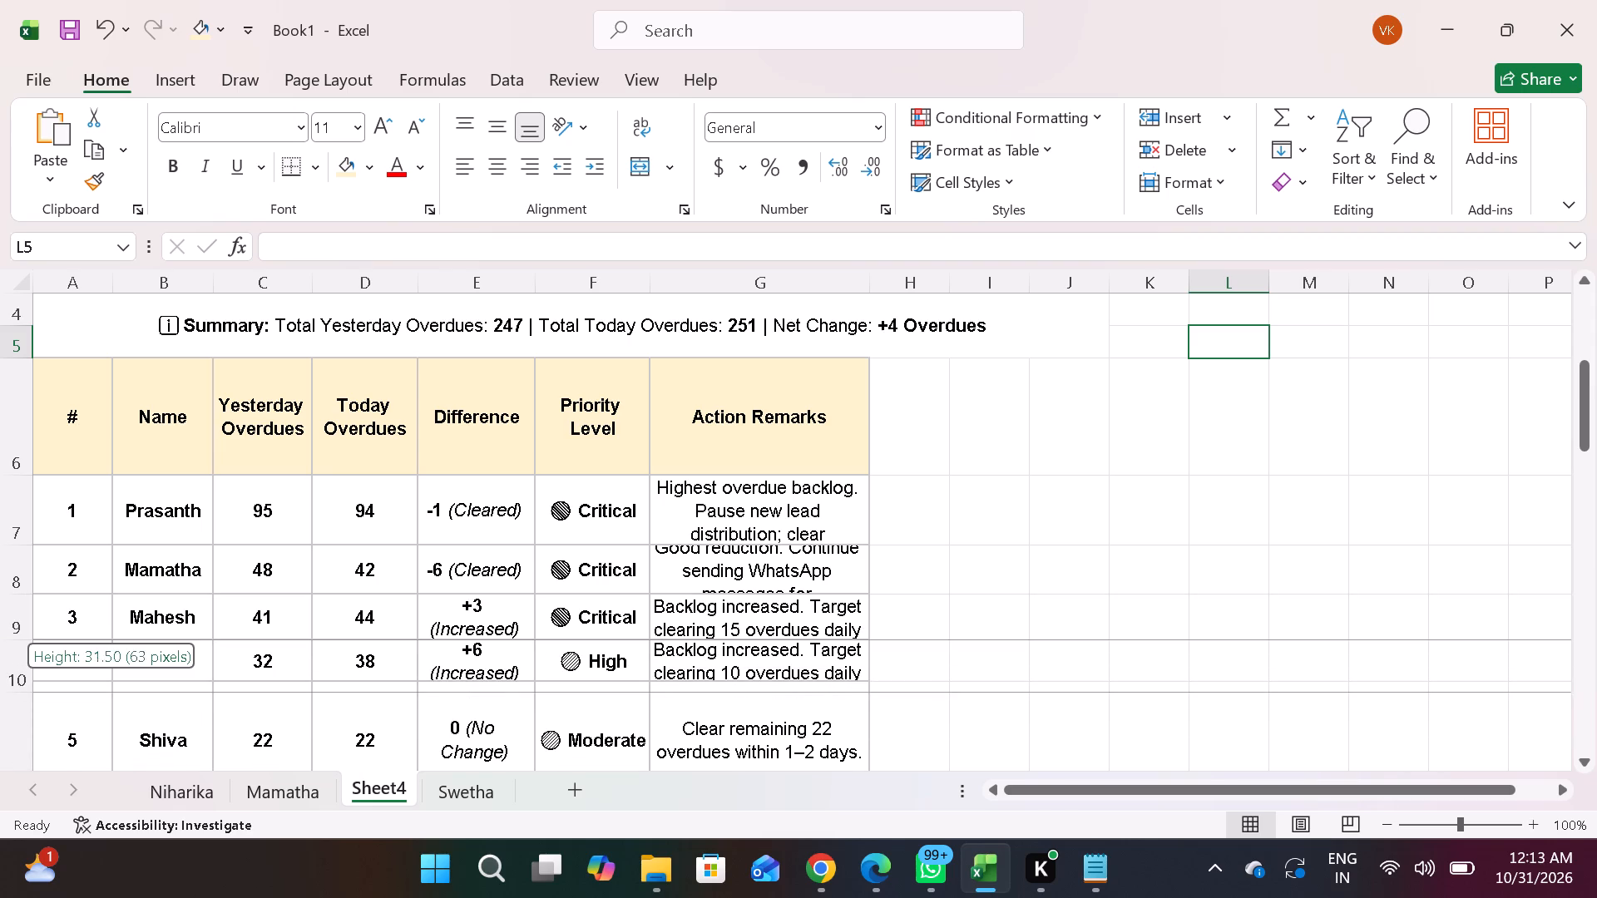
drag(30, 694, 27, 682)
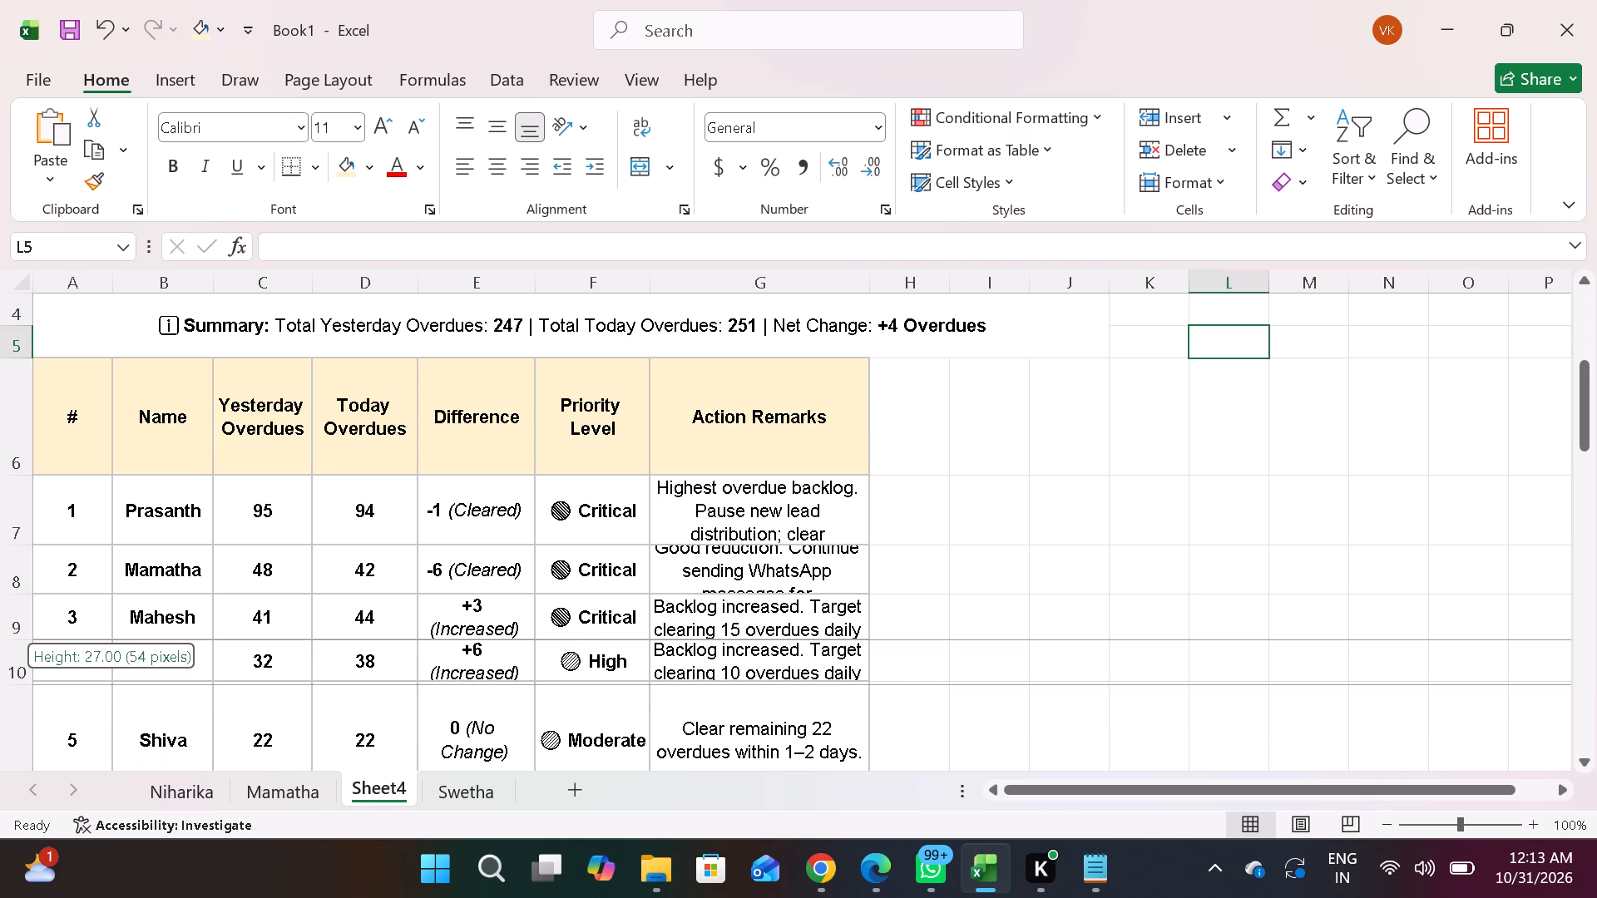
drag(27, 682, 32, 698)
click(32, 698)
Reduce the heights of rows 11 to 15, team members 5 to 9, to roughly half.
scroll(14, 706, down, 2)
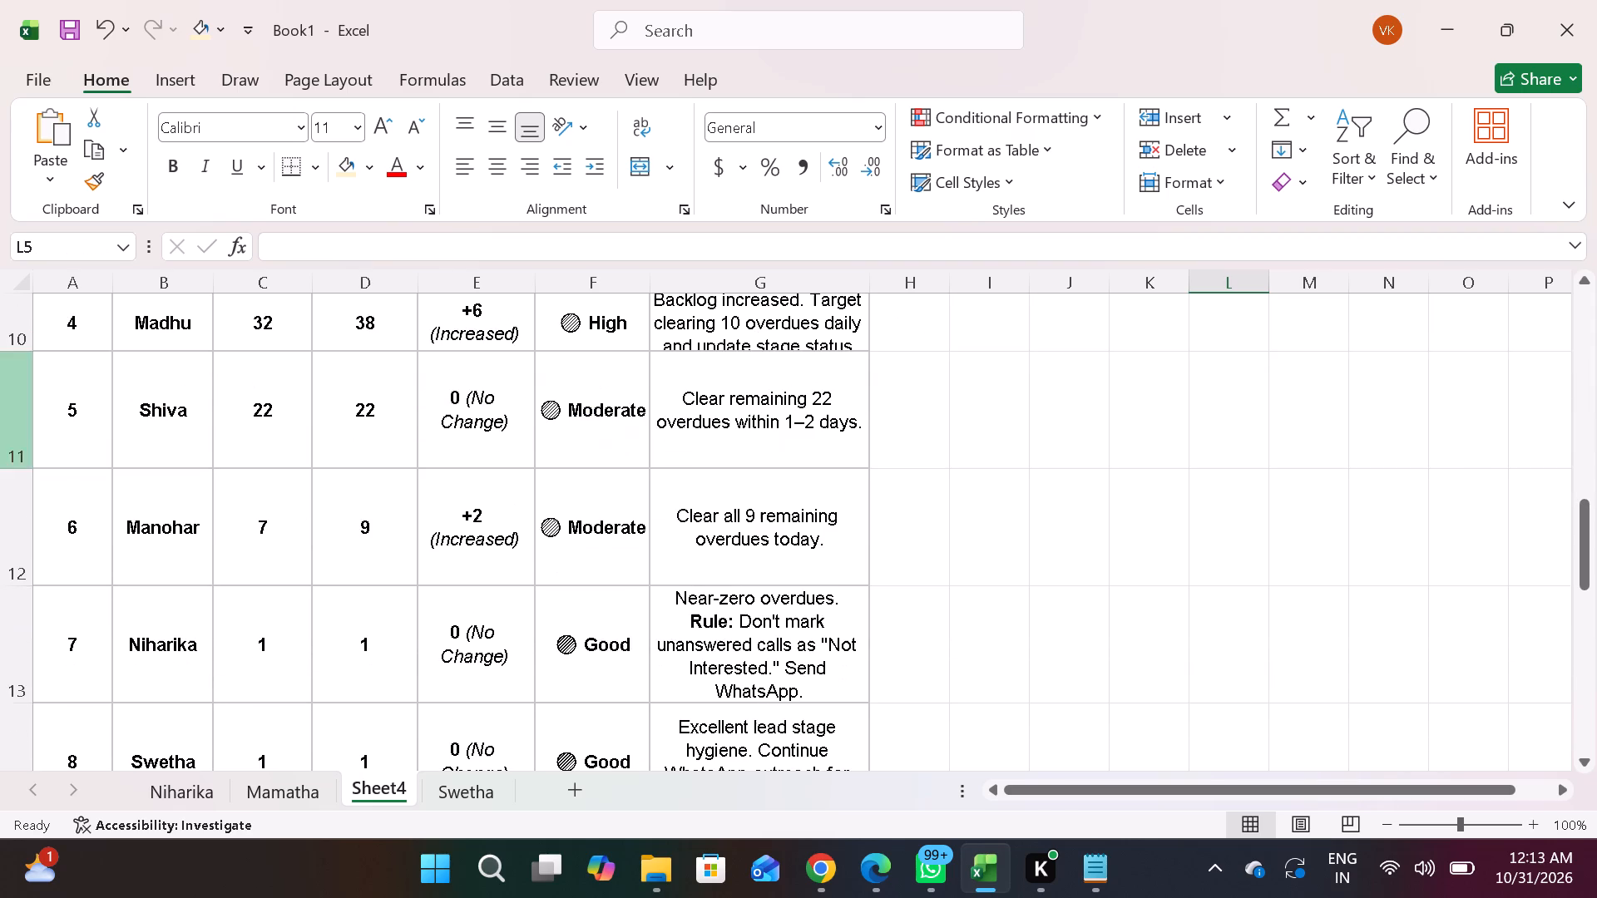
drag(20, 585, 27, 540)
click(27, 540)
drag(14, 465, 7, 425)
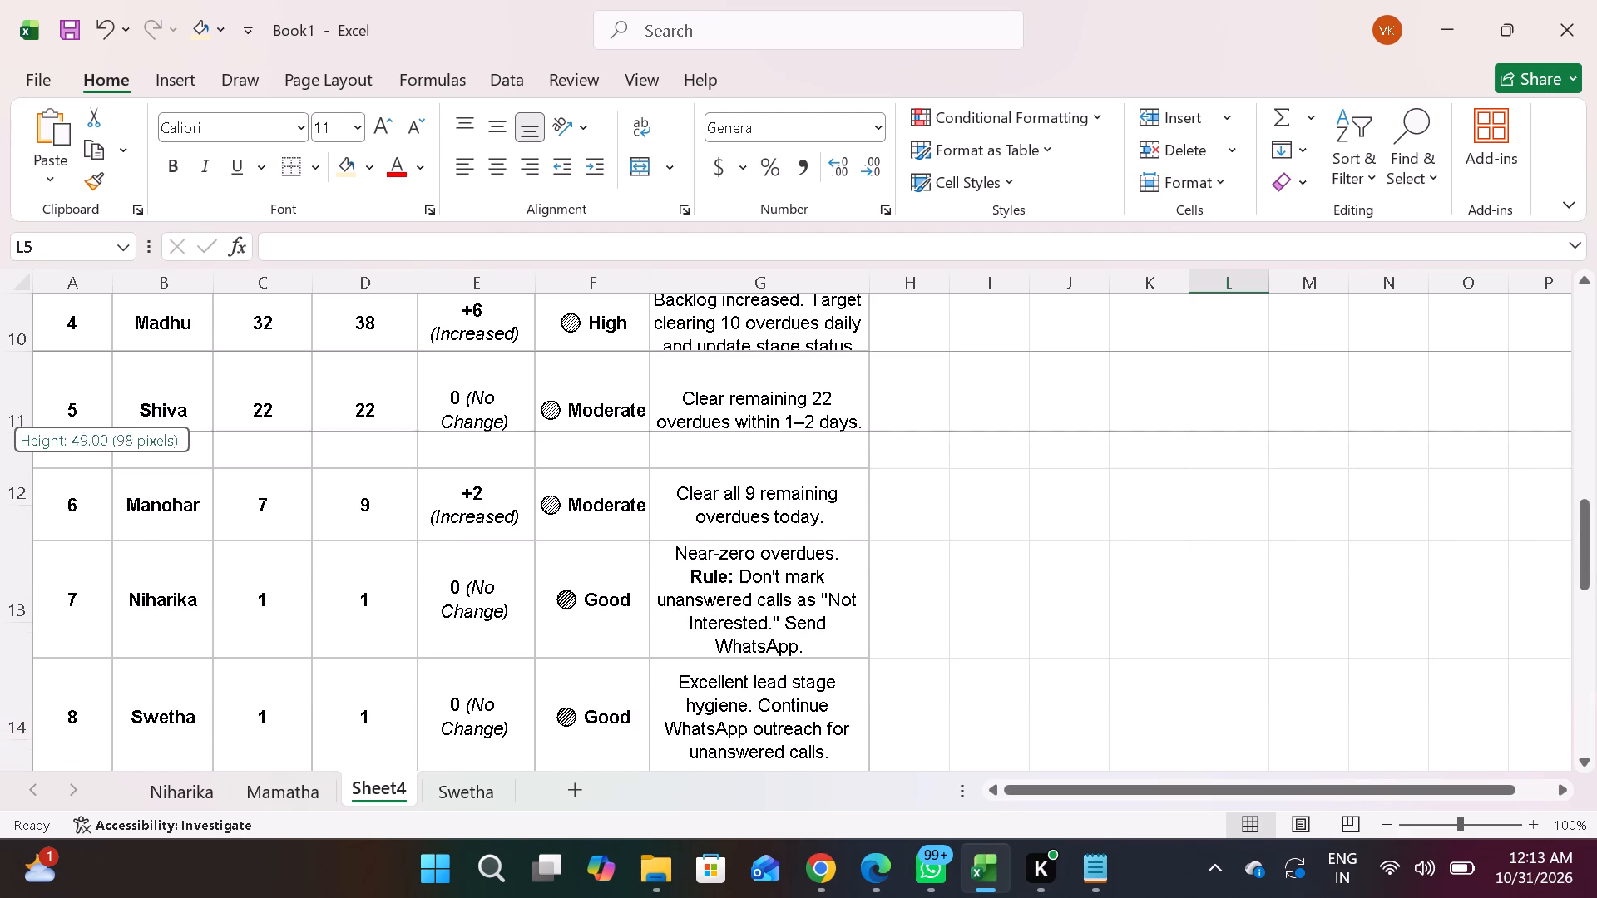
drag(7, 425, 12, 410)
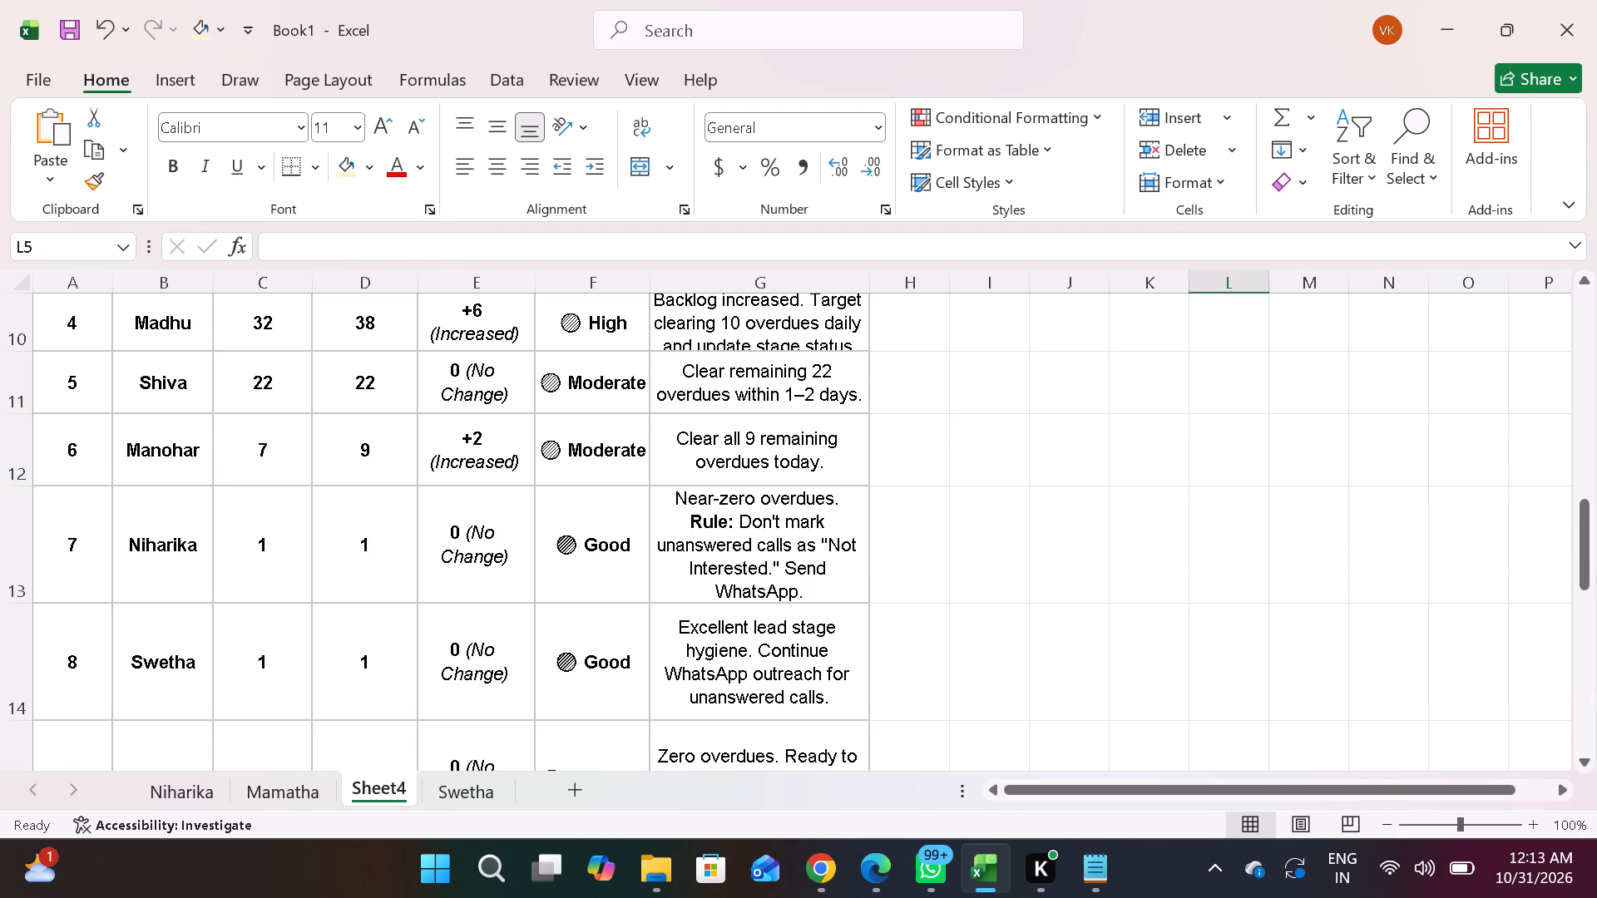
triple_click(25, 597)
drag(27, 599, 28, 545)
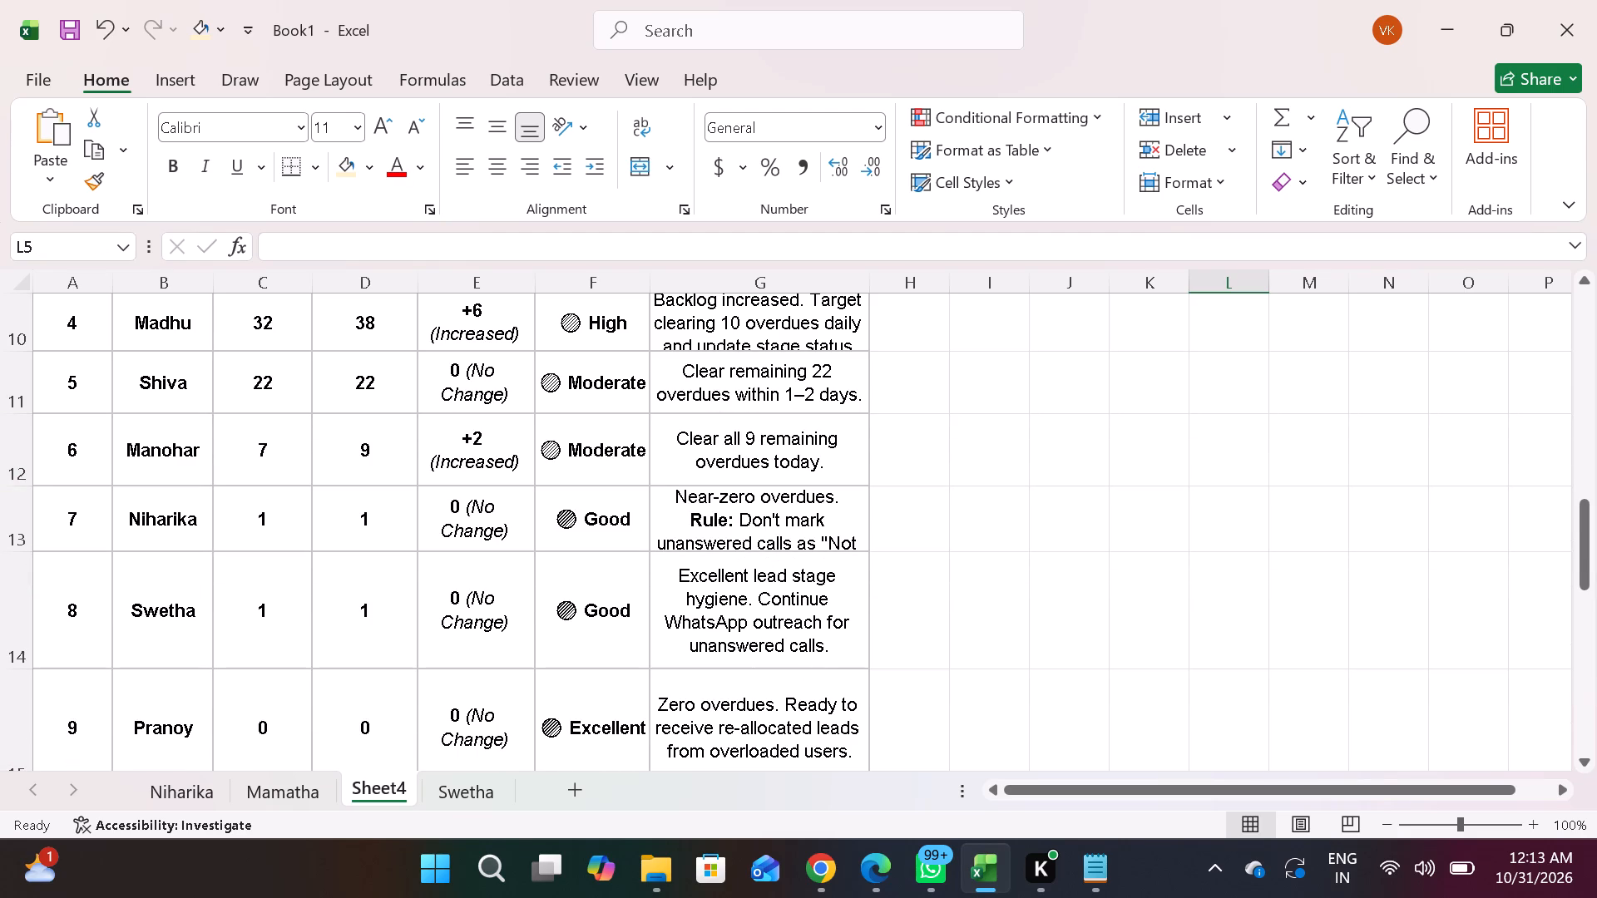
drag(22, 673, 16, 614)
drag(21, 729, 12, 681)
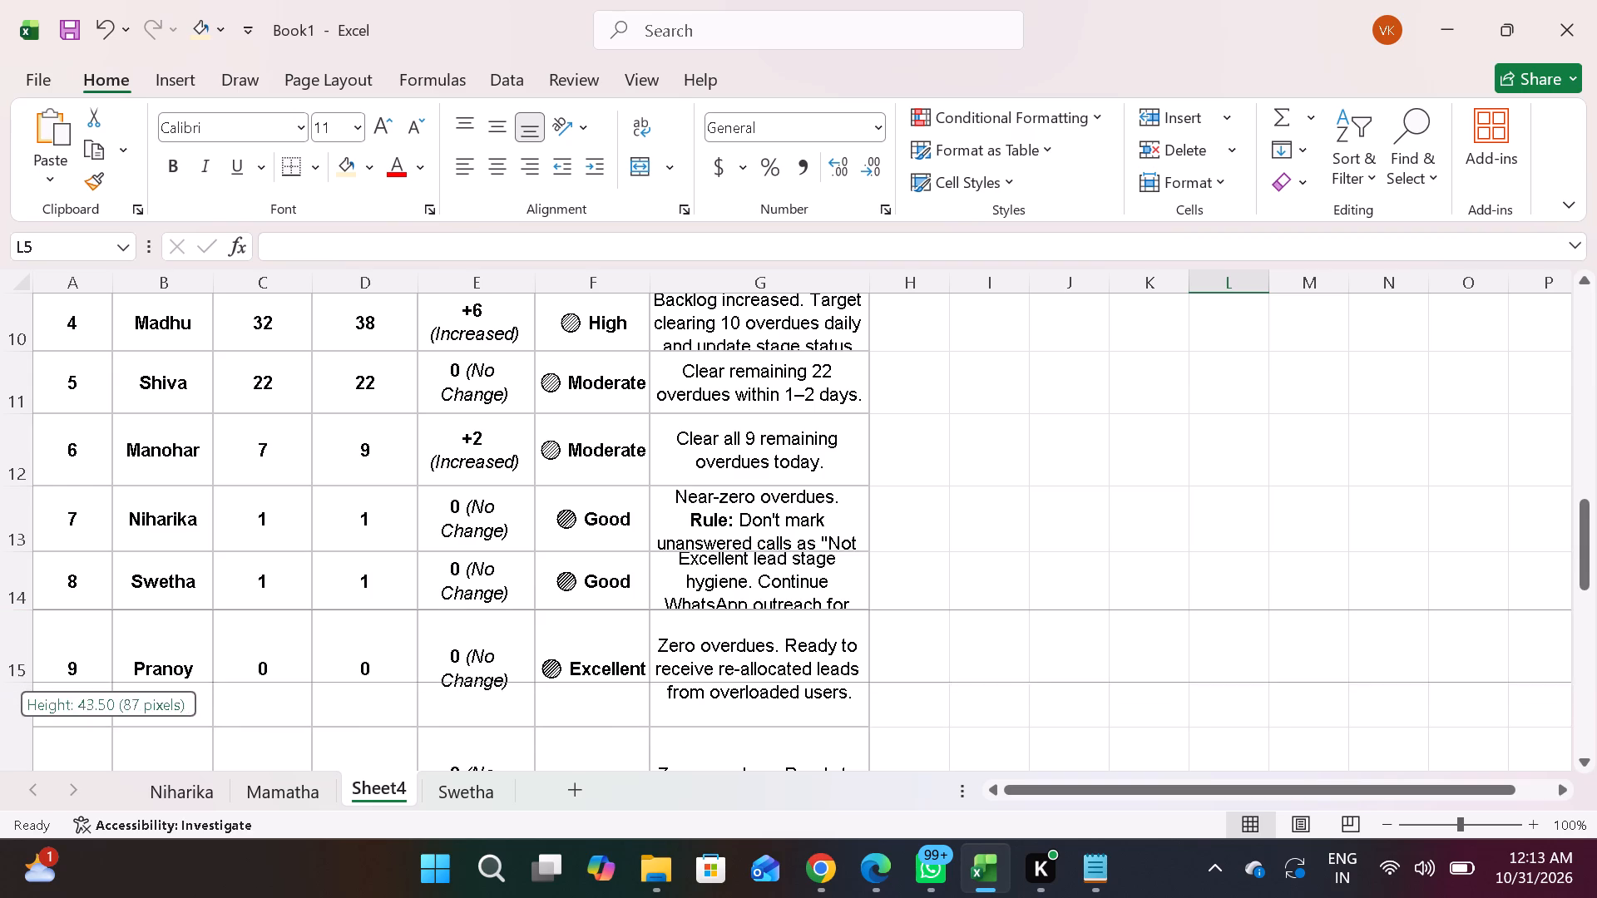
drag(12, 681, 12, 669)
Shrink rows 16 and 17 to roughly two-line height and make the TOTAL row 18 slightly shorter.
scroll(30, 706, down, 1)
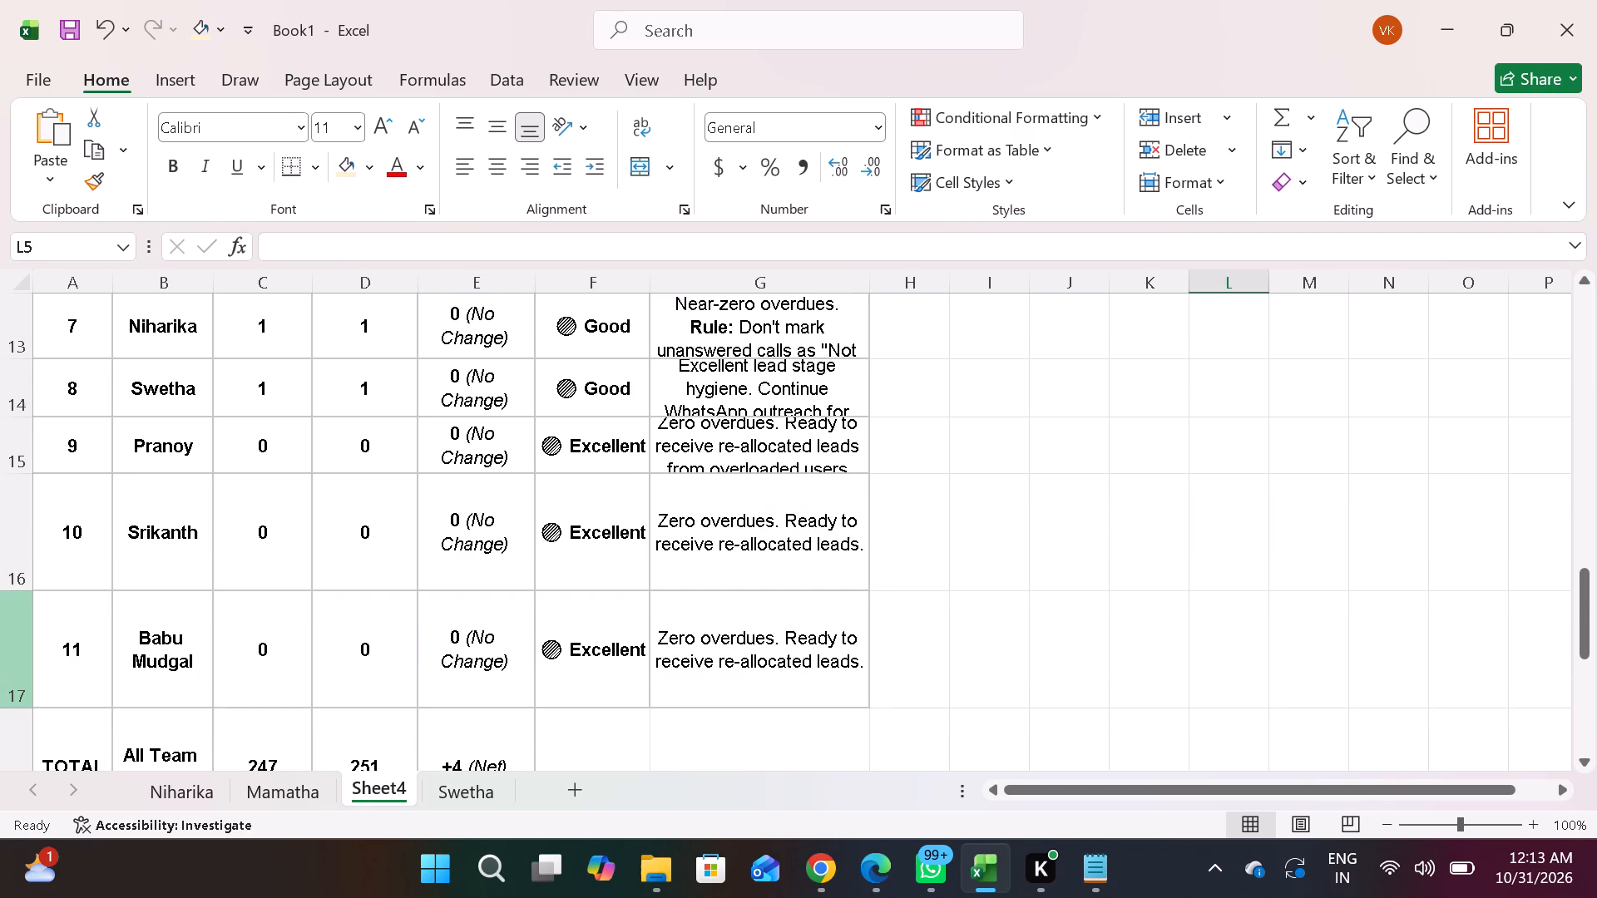
drag(22, 707, 36, 666)
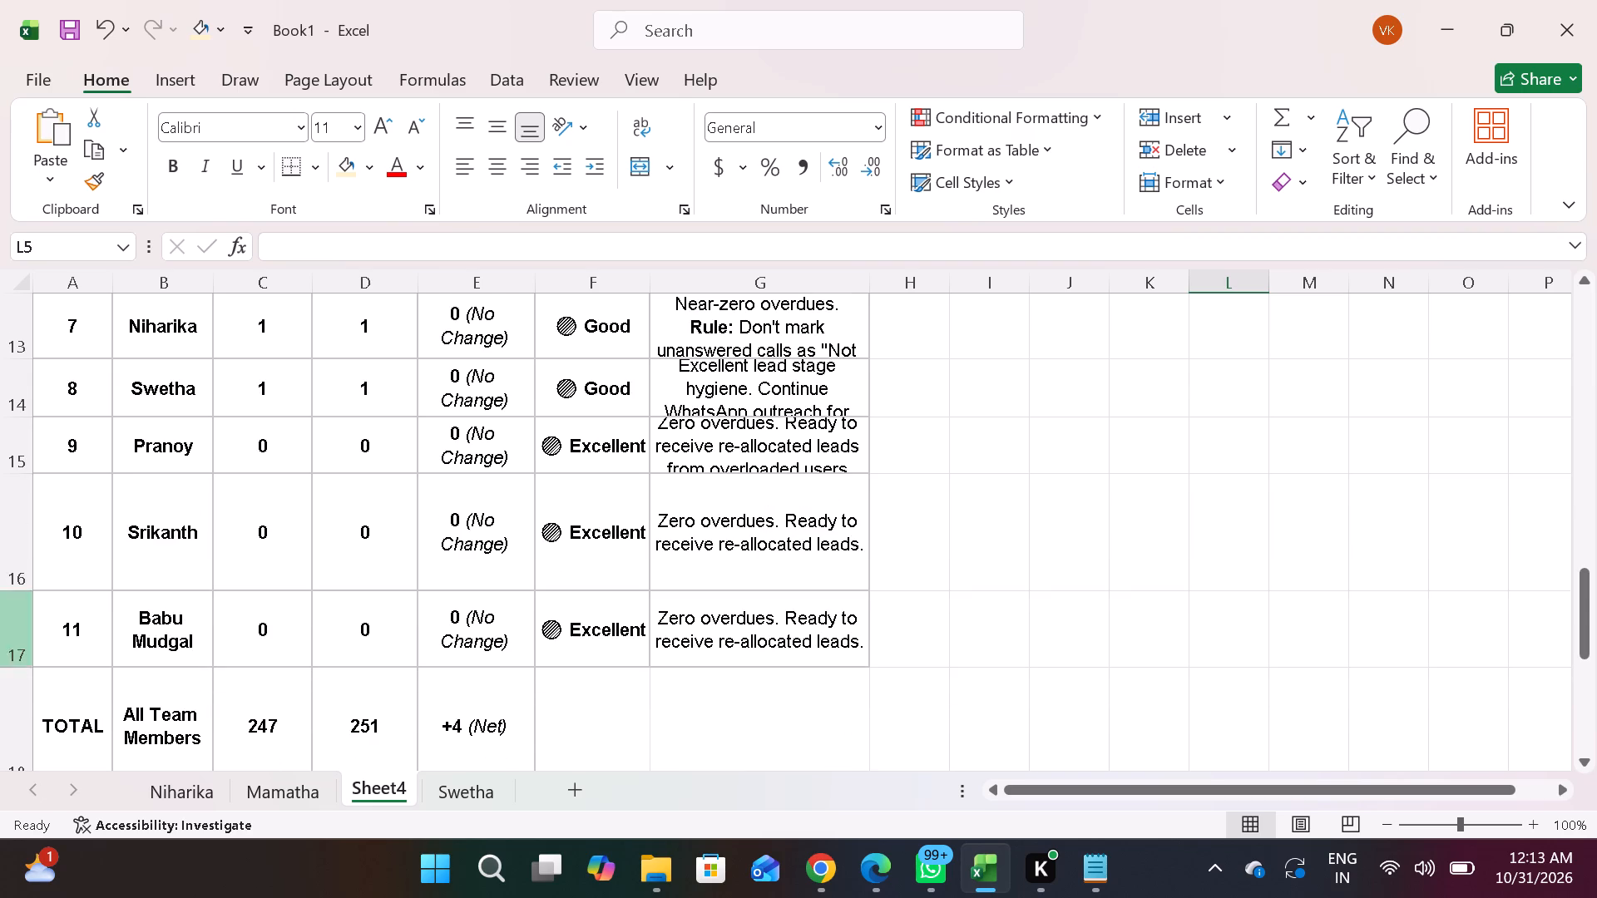
drag(12, 669, 17, 661)
click(18, 659)
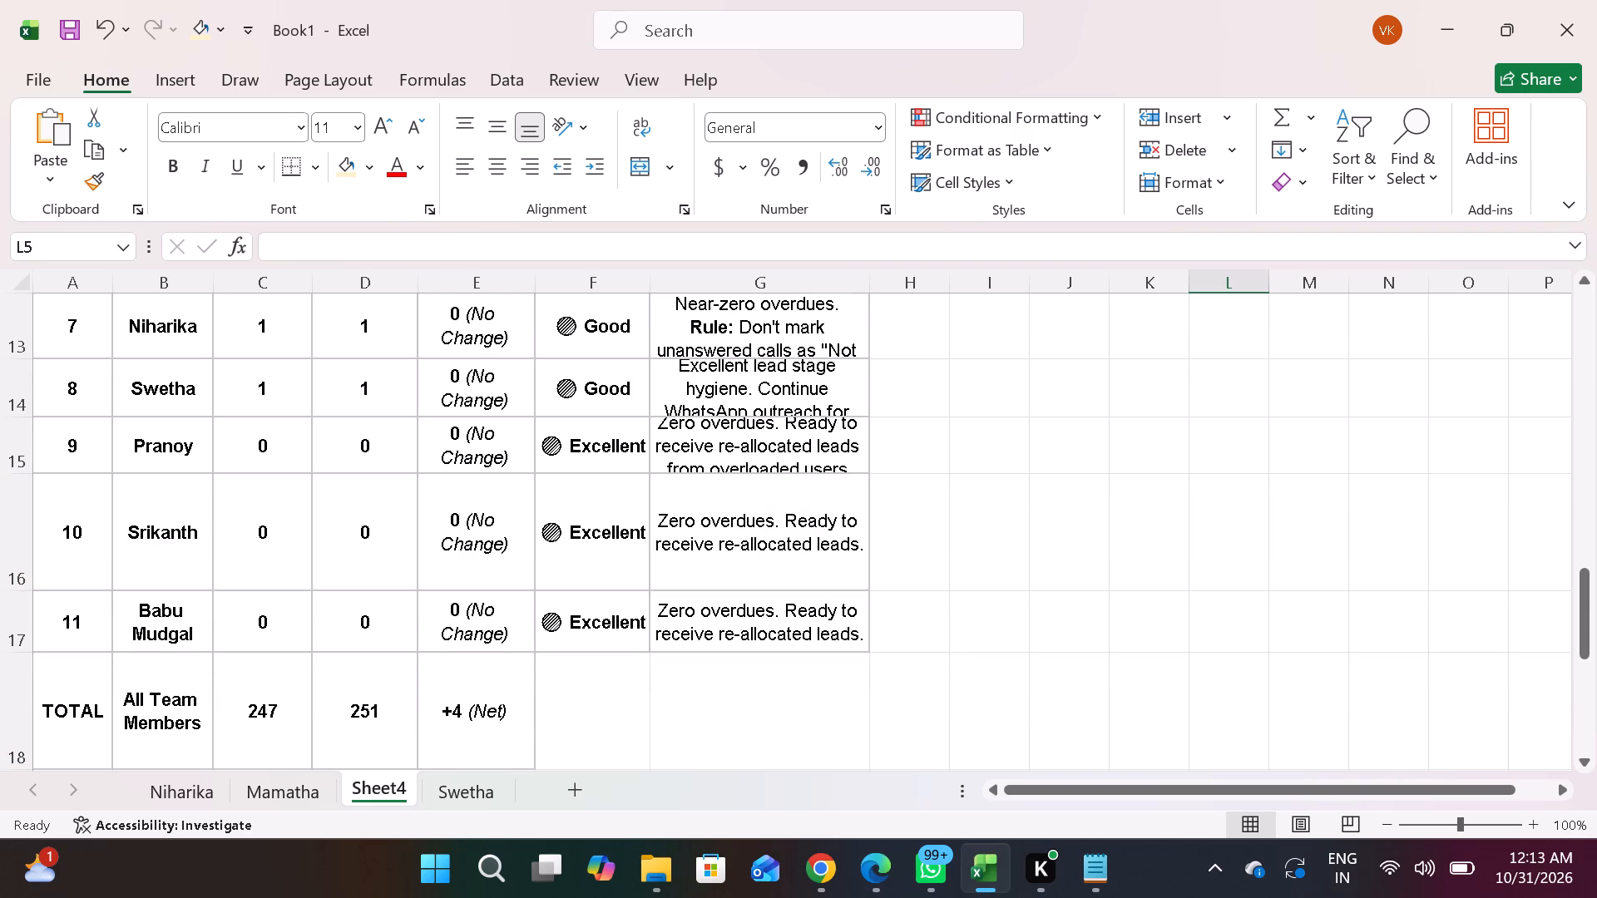
drag(13, 589, 28, 545)
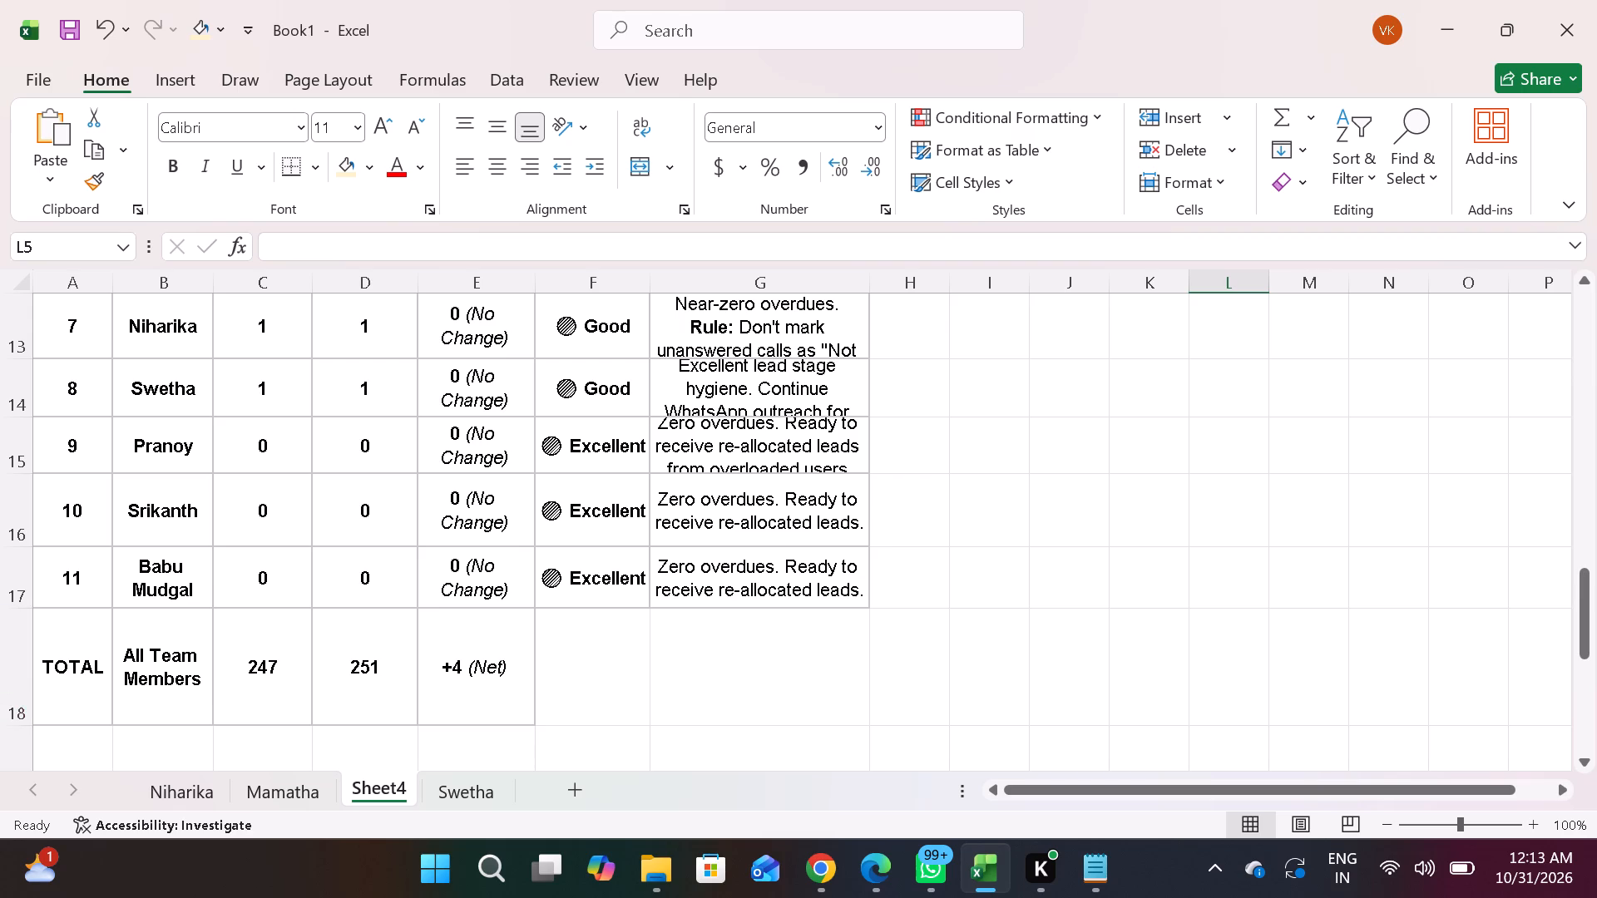
drag(25, 722, 19, 702)
Increase the font size of the whole TOTAL row 18 to 12.
click(15, 666)
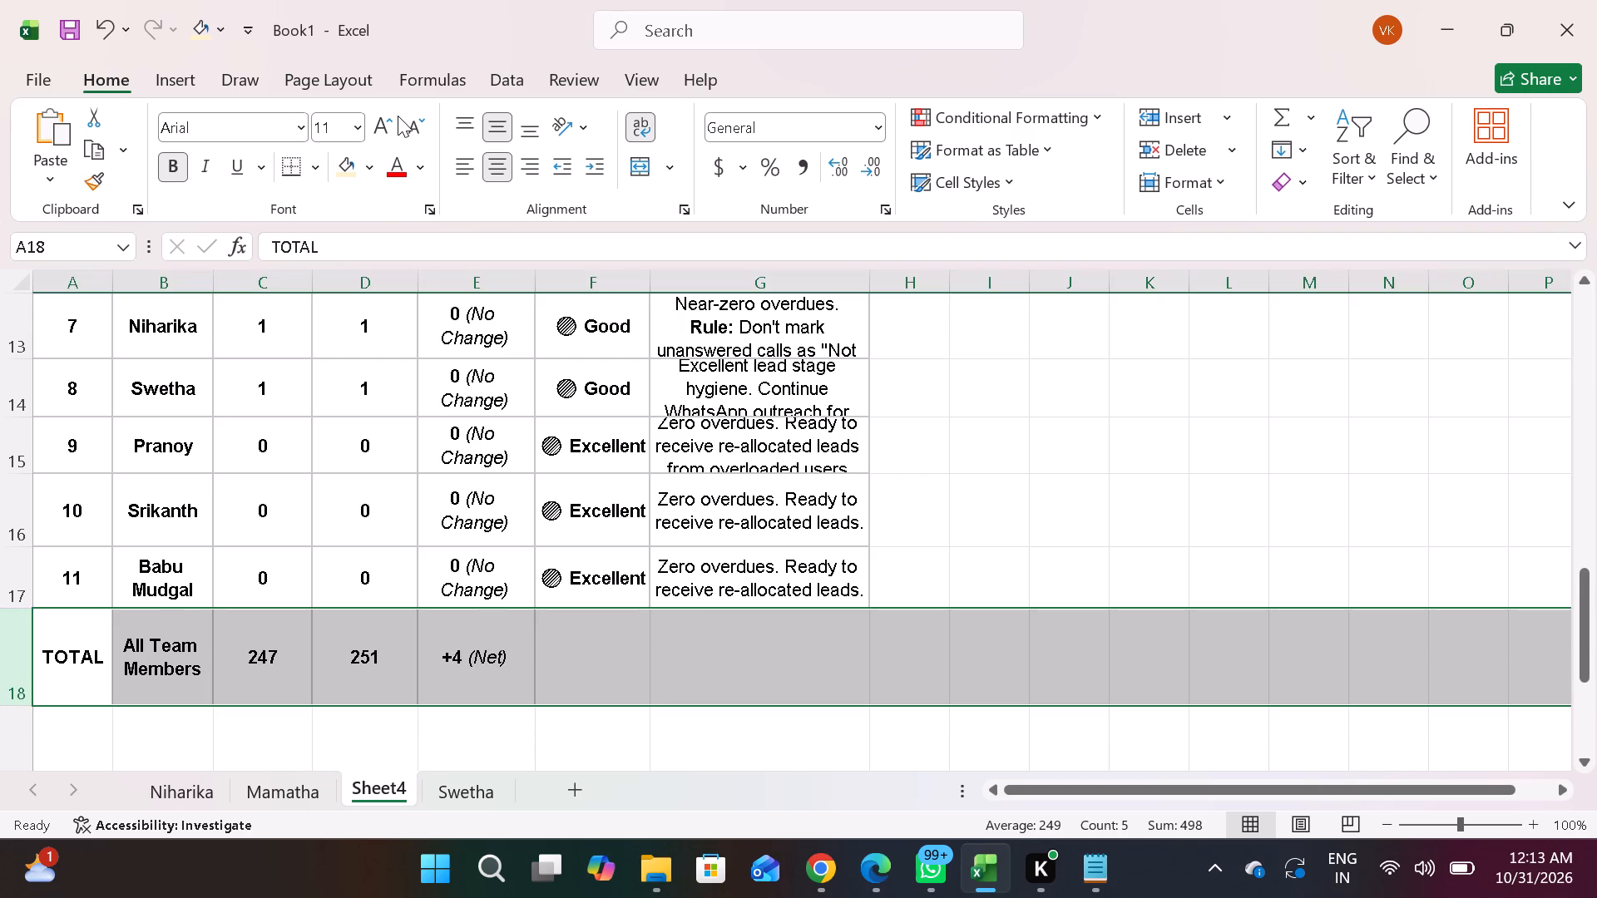
click(379, 126)
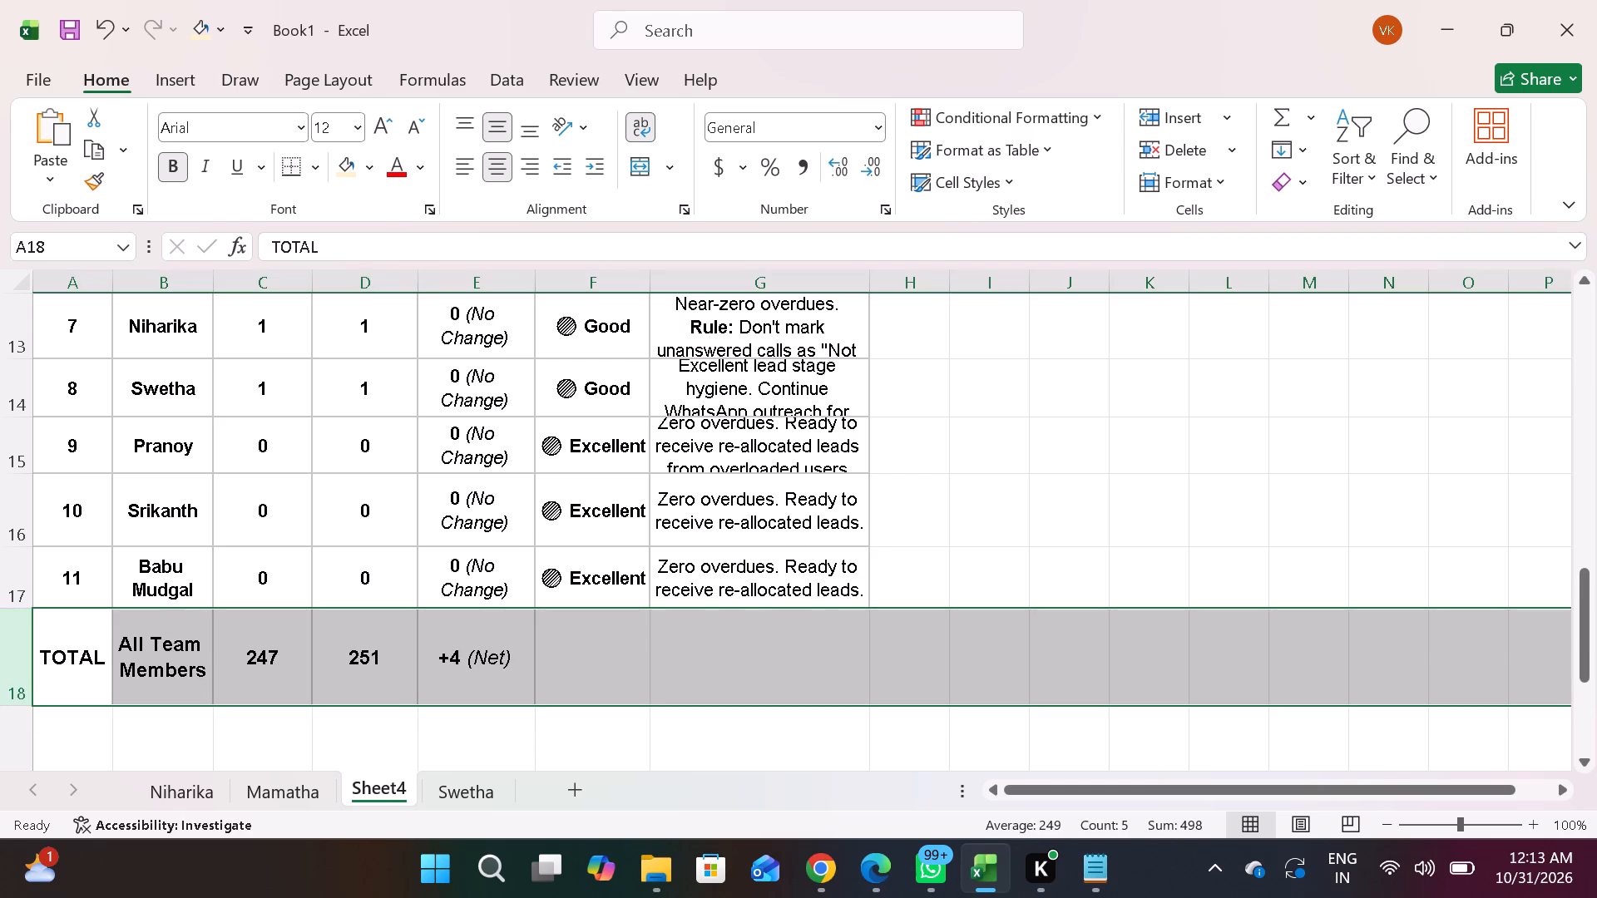
Slightly reduce the heights of the TOTAL row 18, row 17 and row 7, the first team member.
click(22, 704)
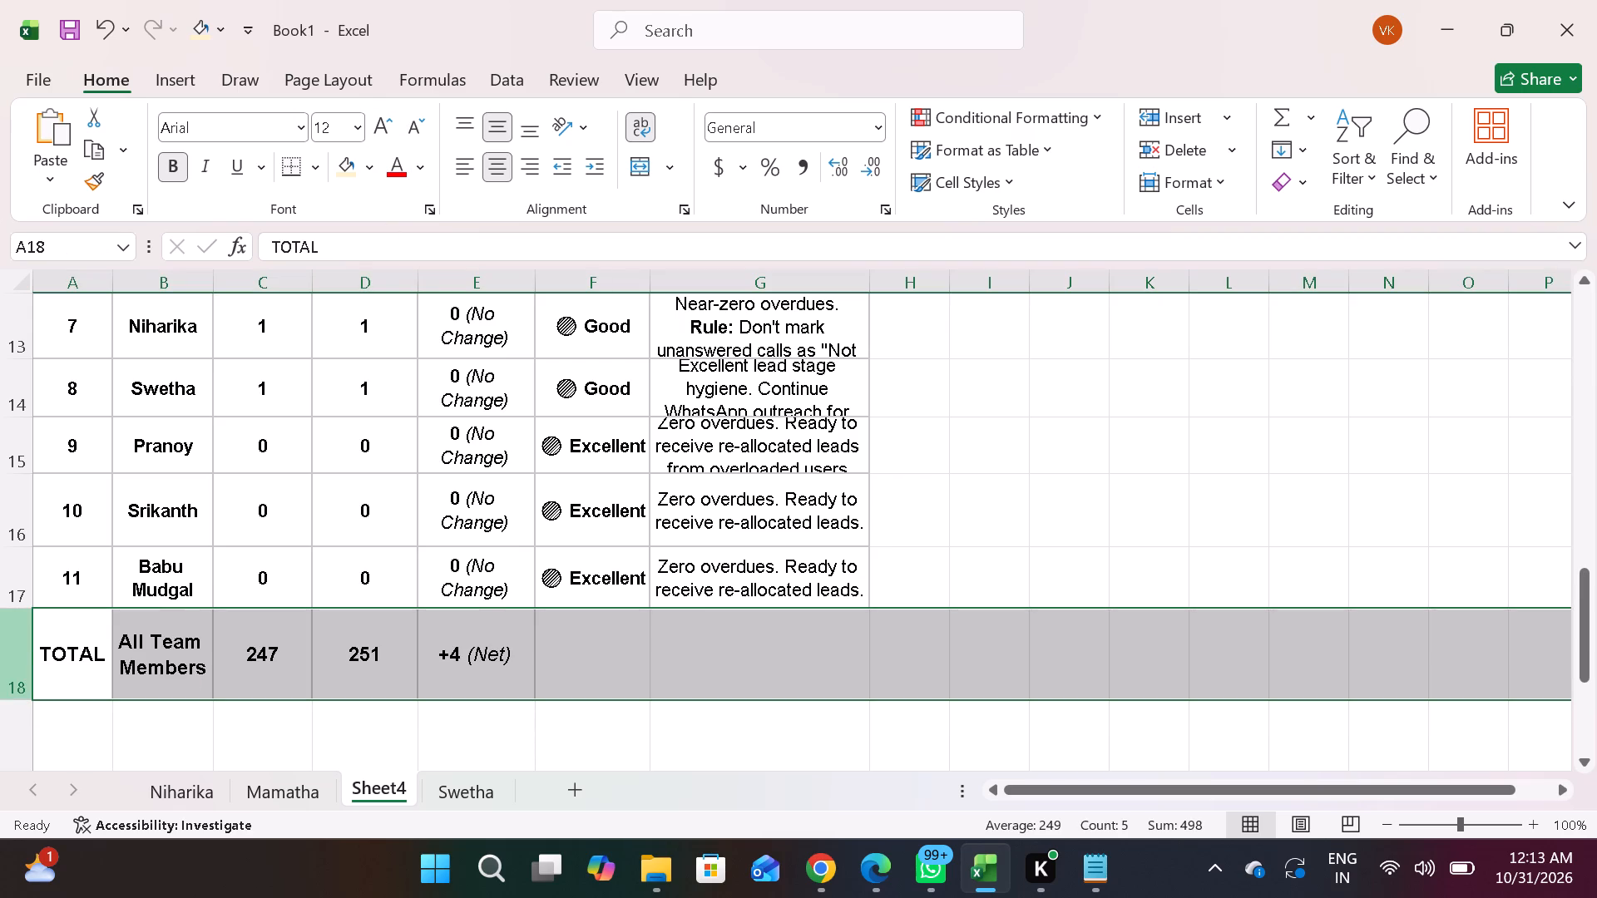
drag(29, 609, 28, 597)
scroll(332, 481, up, 3)
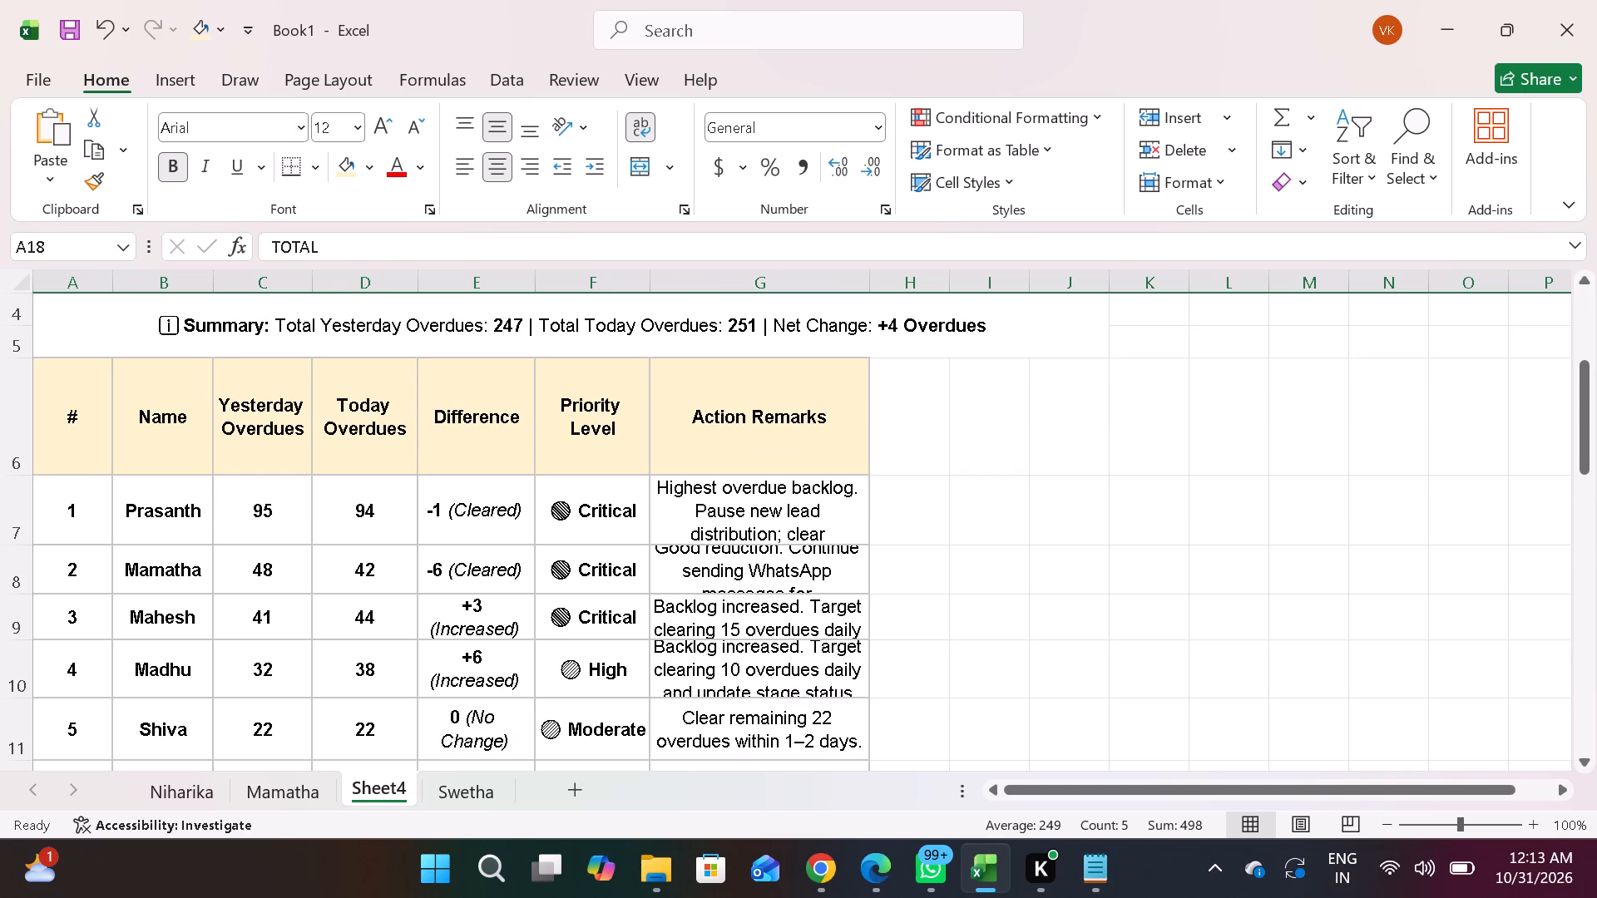
drag(20, 546, 21, 532)
click(20, 521)
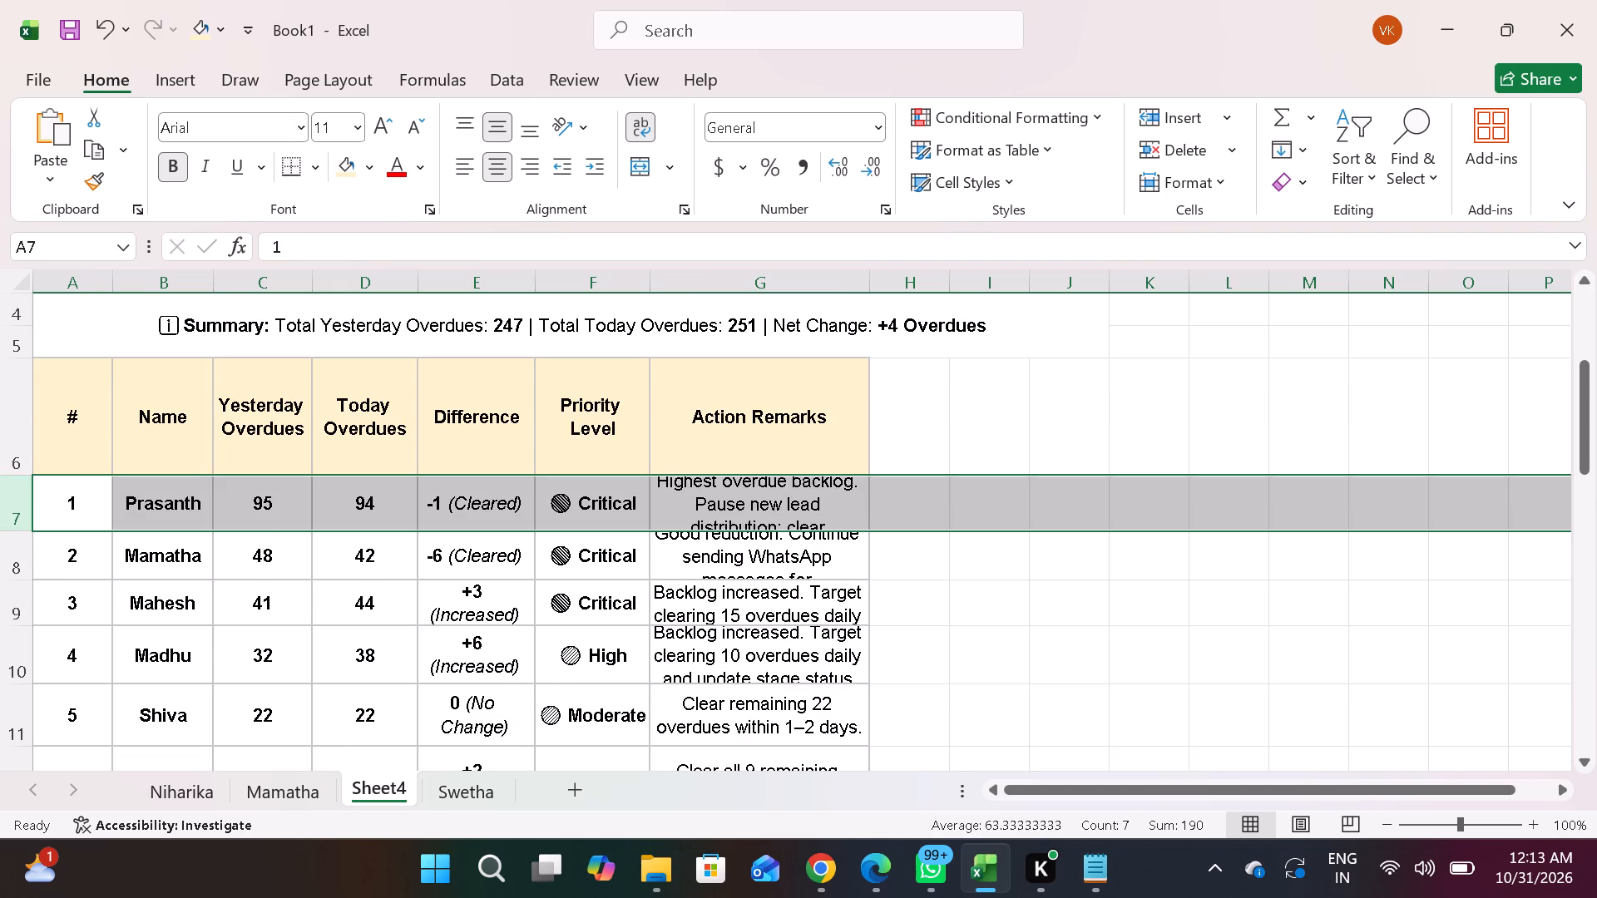
click(1180, 691)
Widen column G, Action Remarks, by roughly half so the remarks wrap onto fewer lines.
drag(875, 285, 993, 325)
click(1258, 582)
Increase the heights of rows 10, 9 and 8 so their three-line action remarks fit fully.
scroll(858, 615, down, 2)
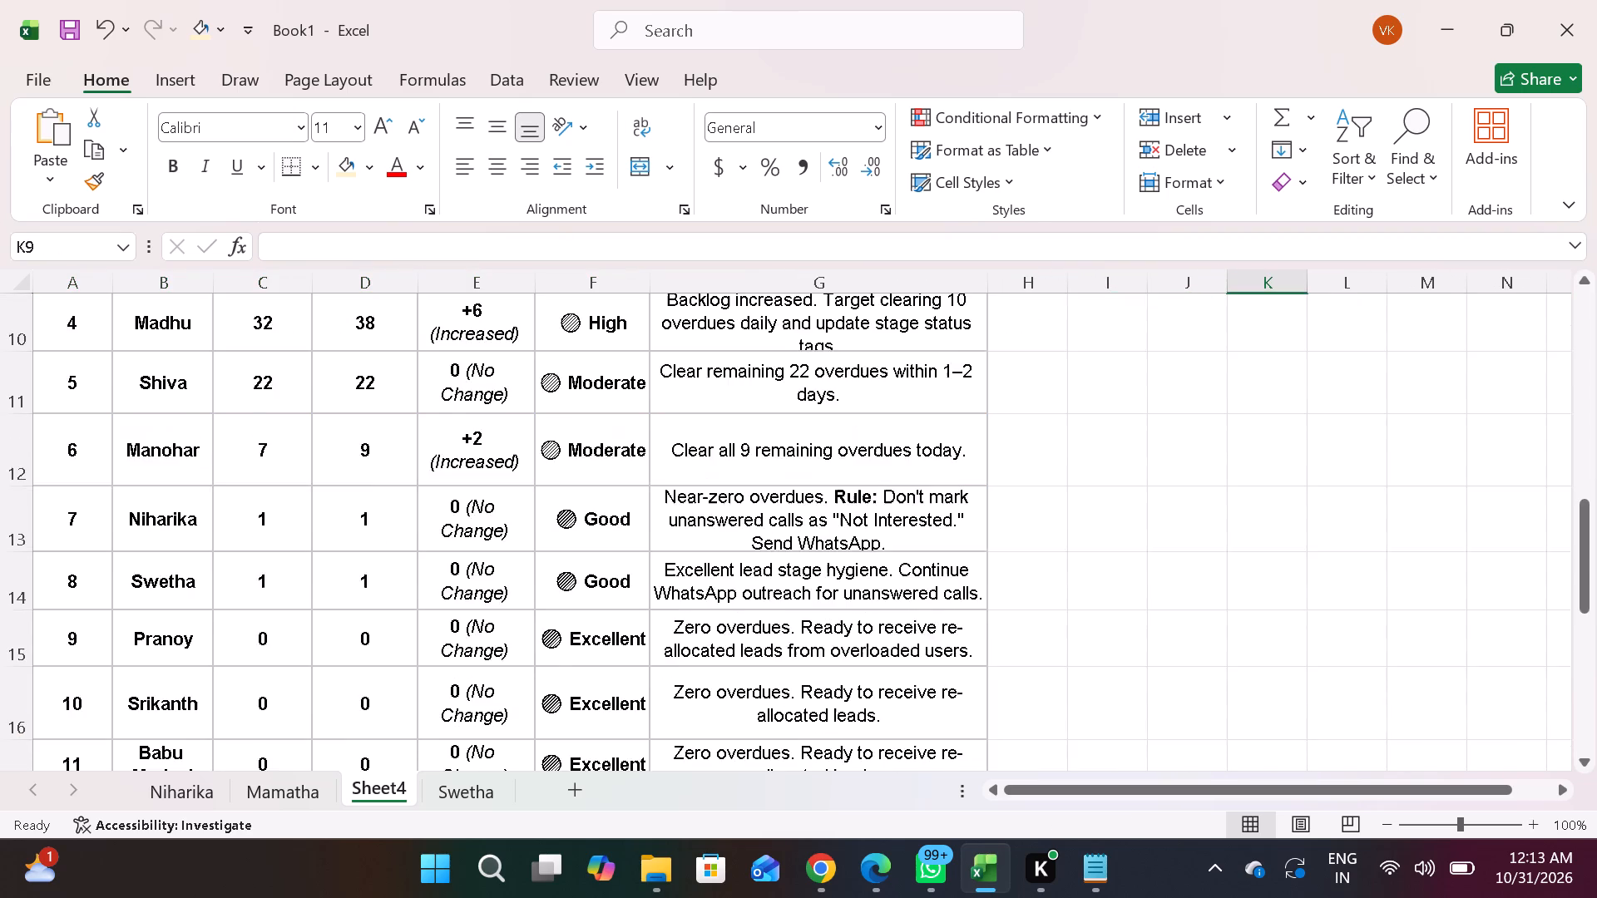
scroll(858, 615, up, 4)
scroll(858, 615, down, 5)
scroll(861, 602, up, 1)
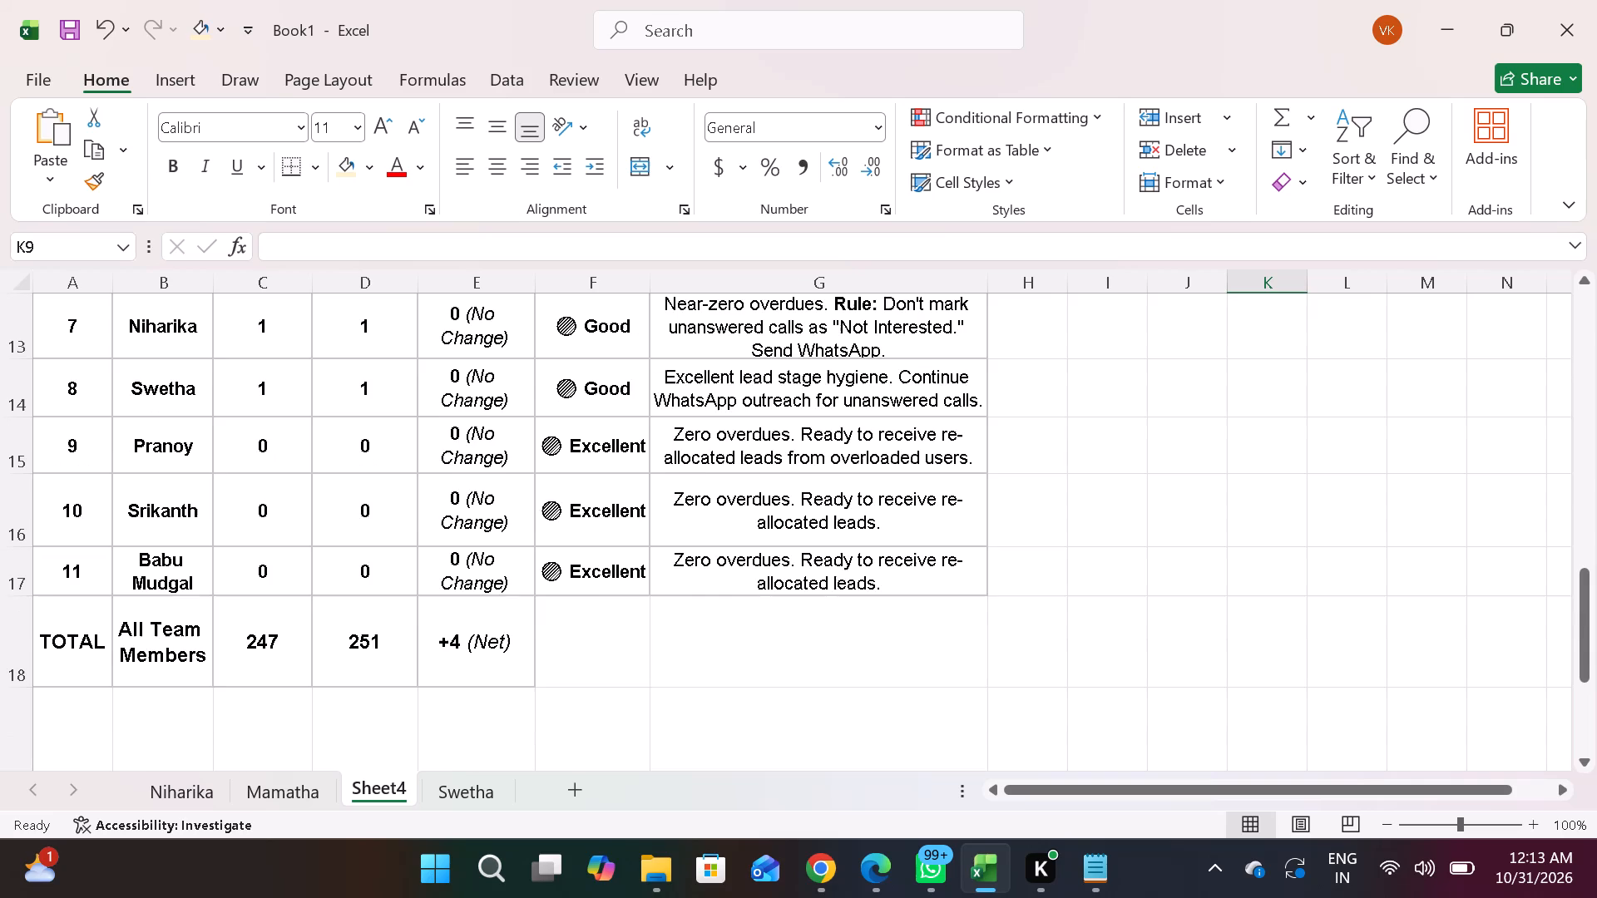
scroll(861, 602, up, 2)
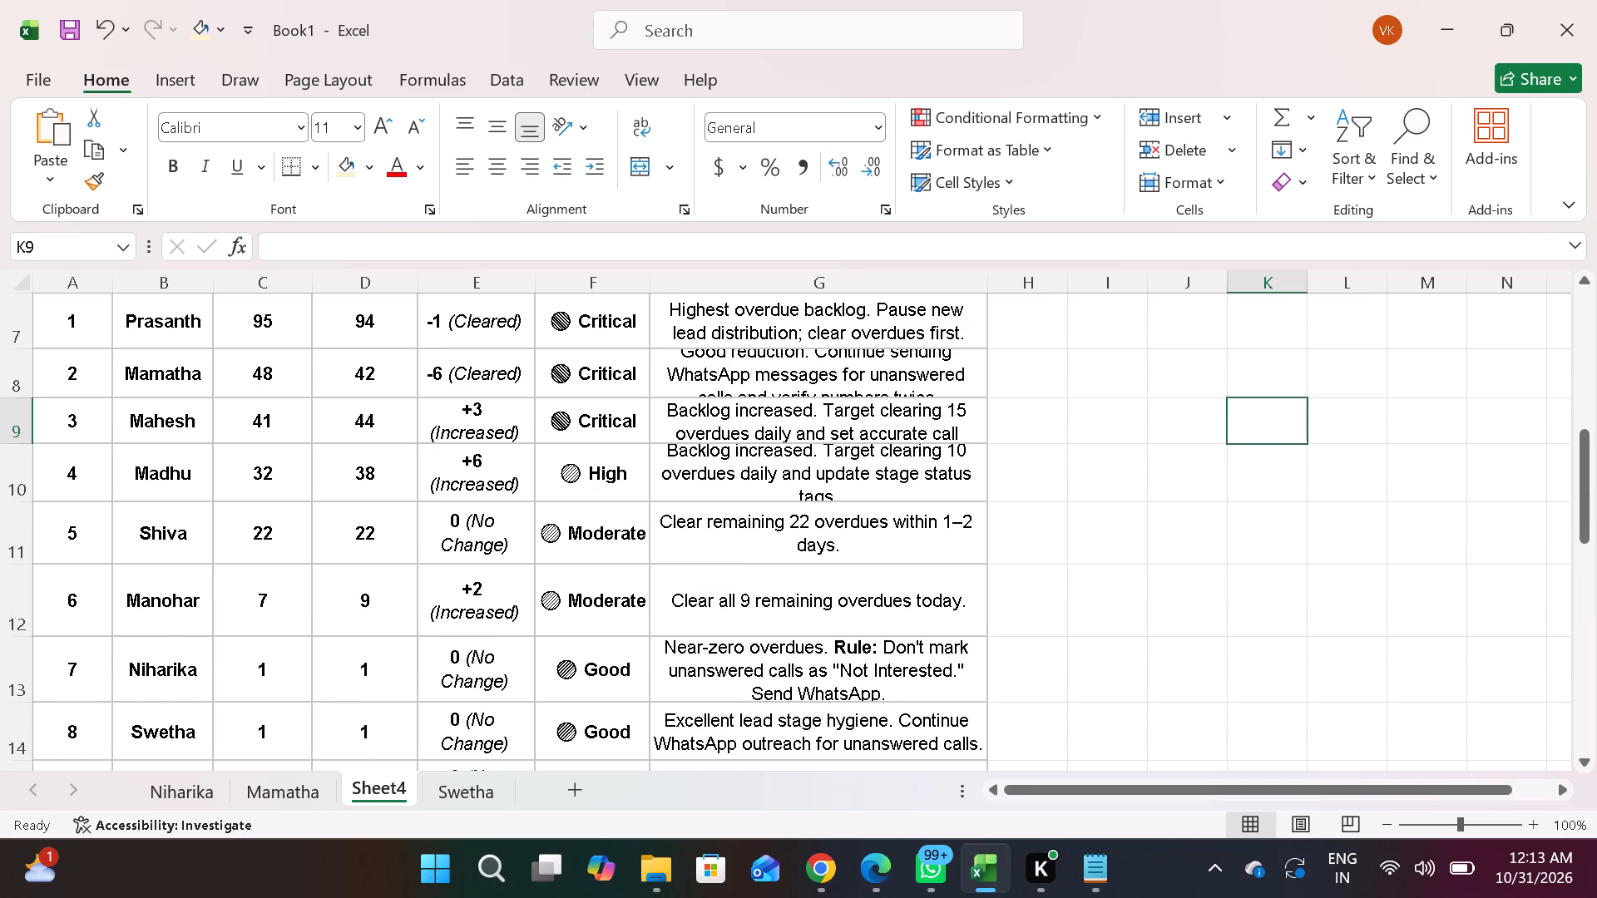
drag(21, 499, 42, 521)
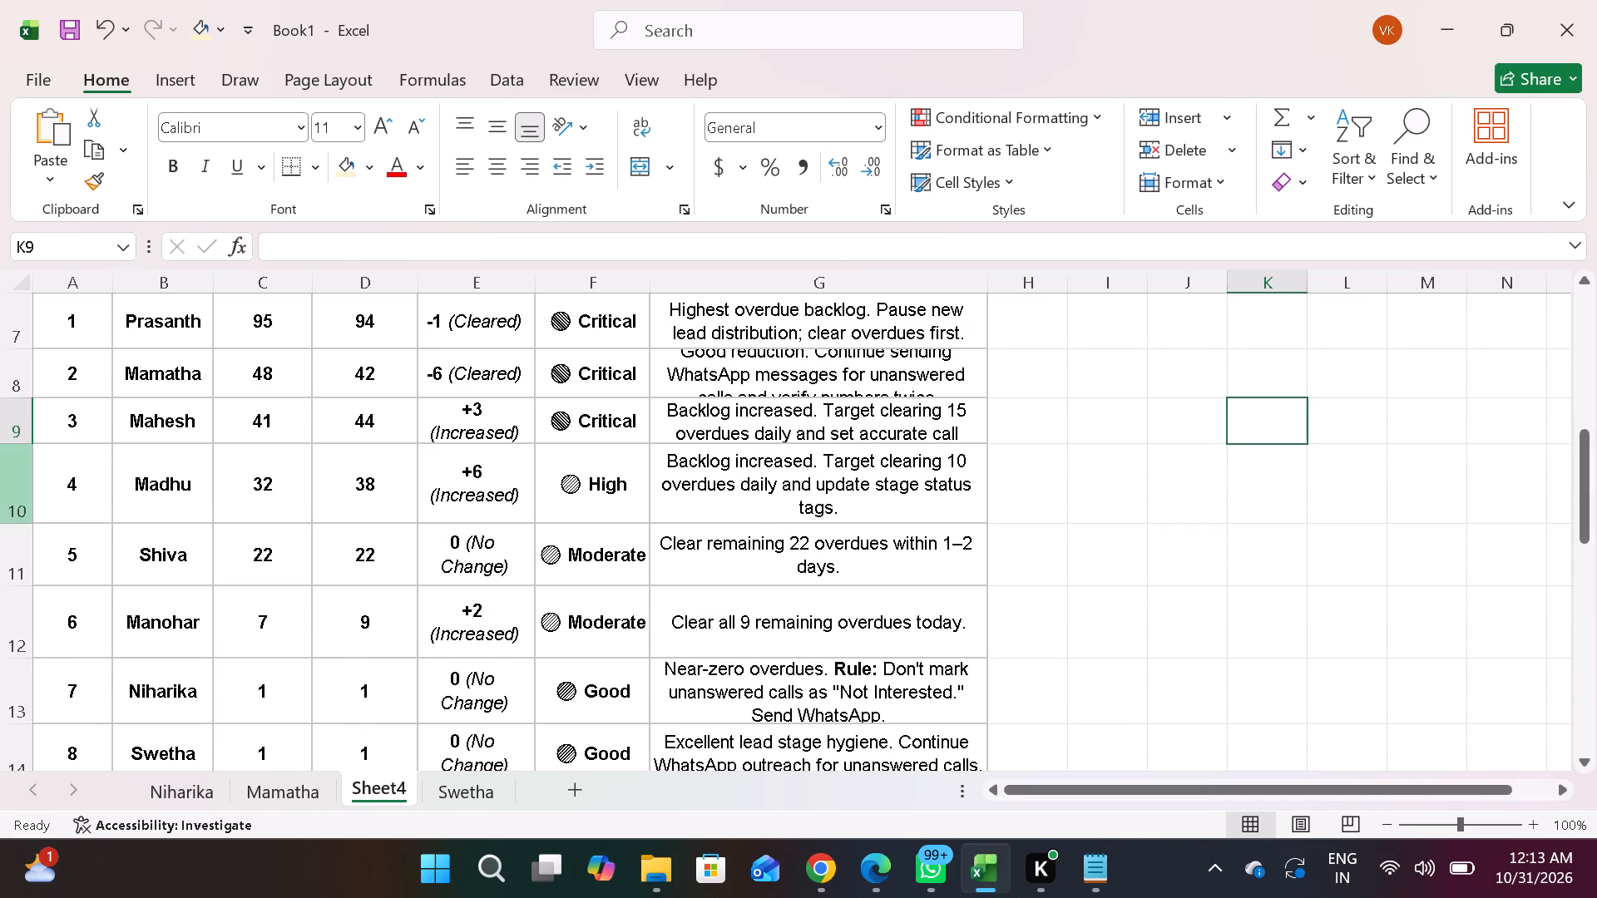
drag(22, 445, 47, 471)
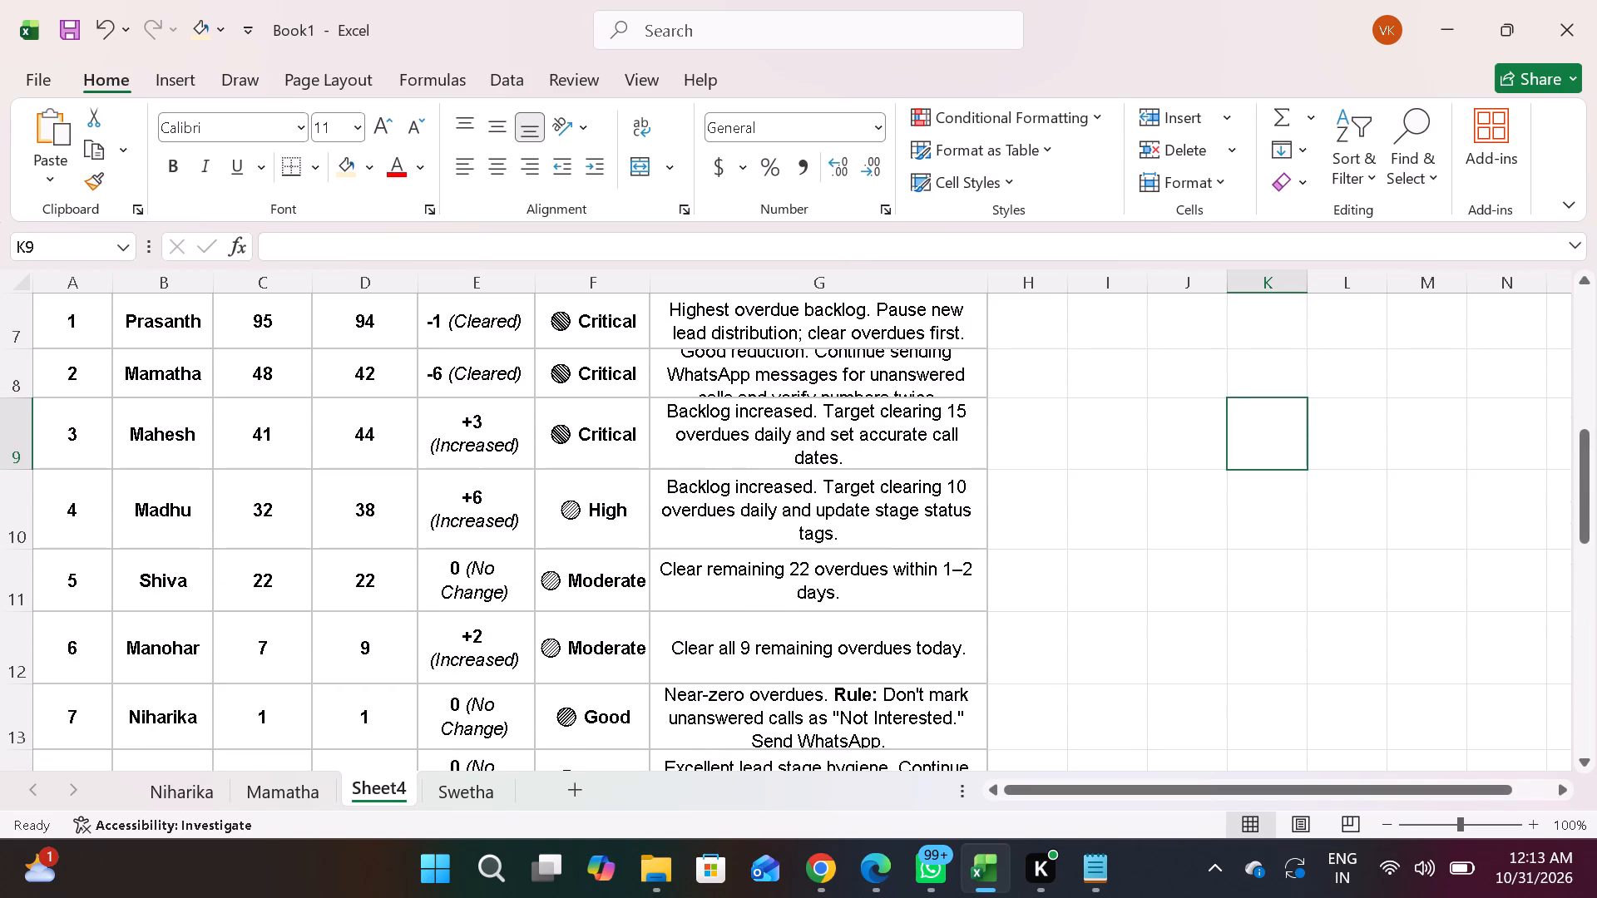
drag(27, 399, 50, 422)
click(50, 422)
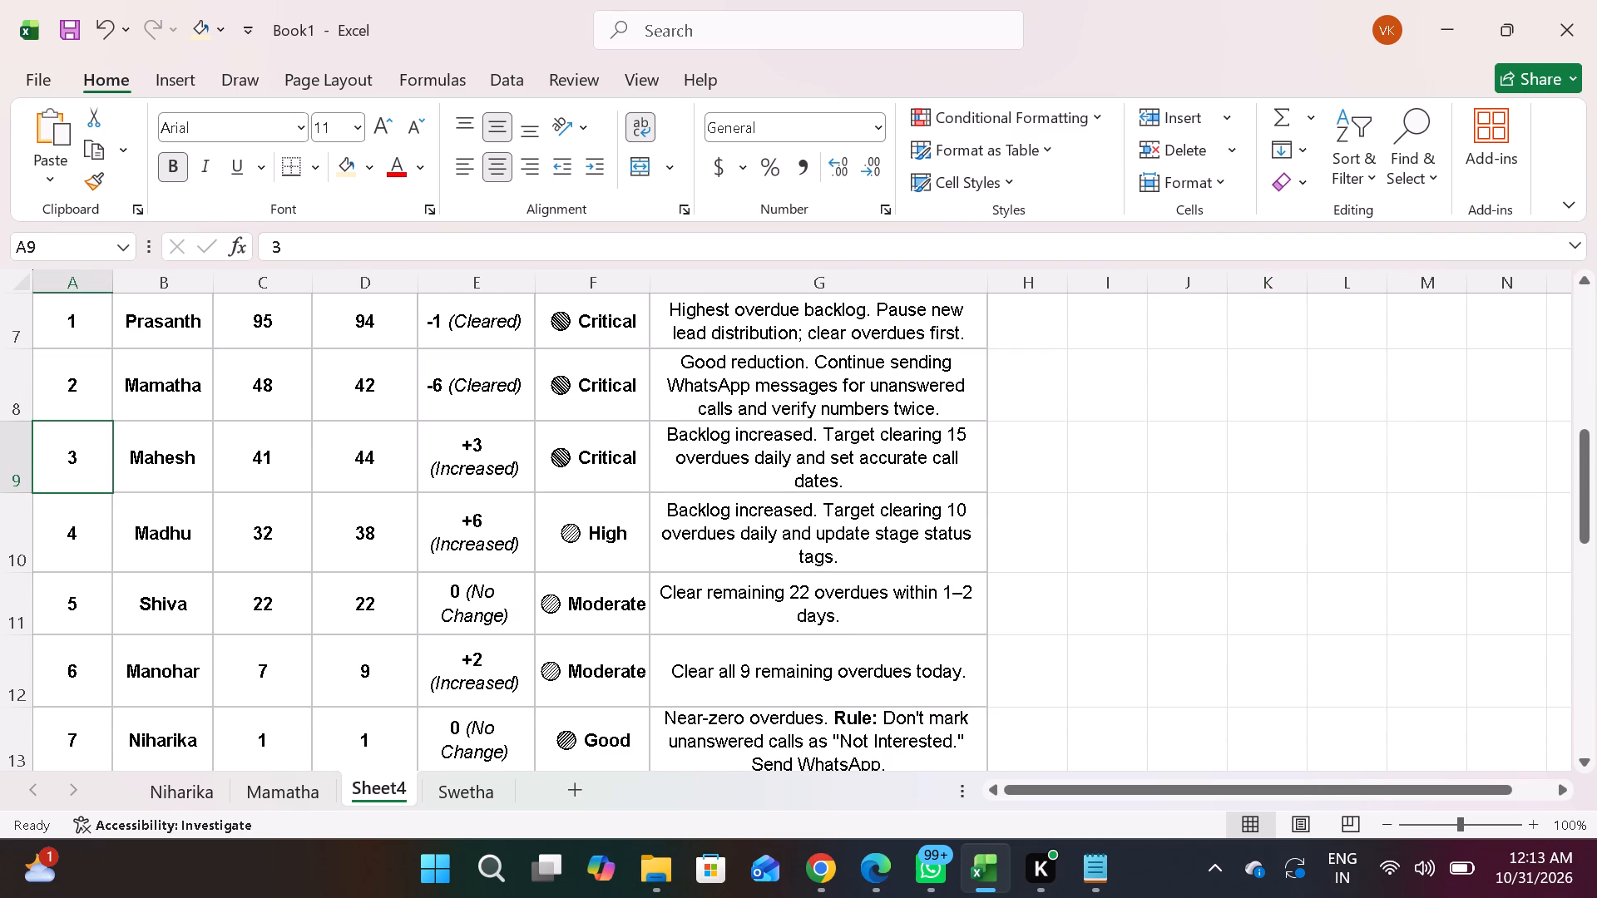
scroll(540, 480, up, 1)
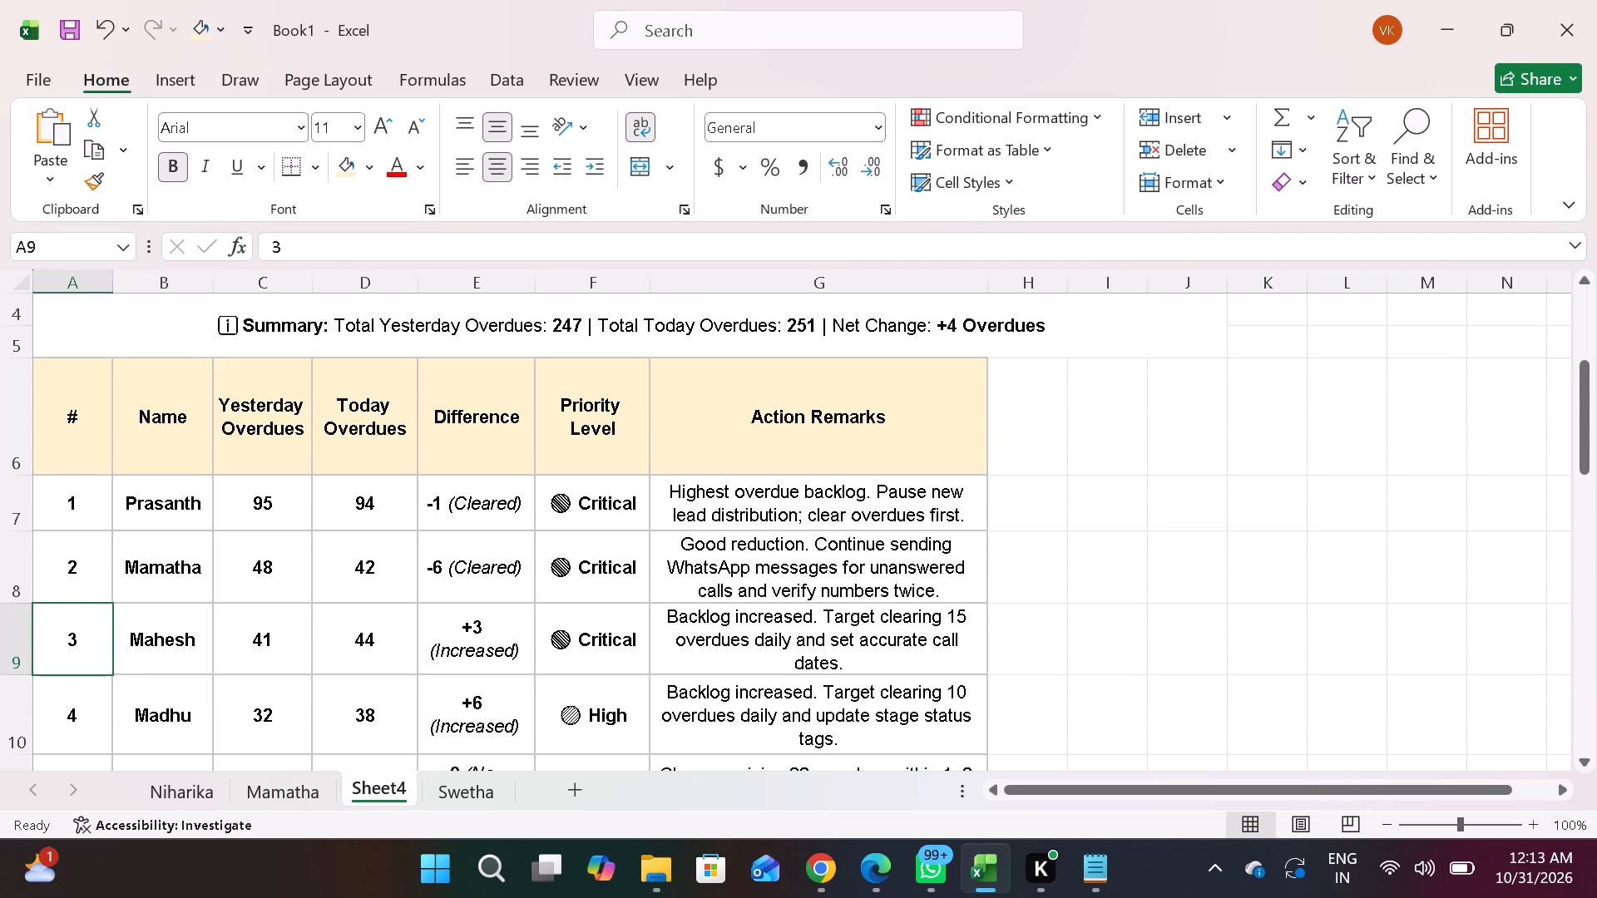
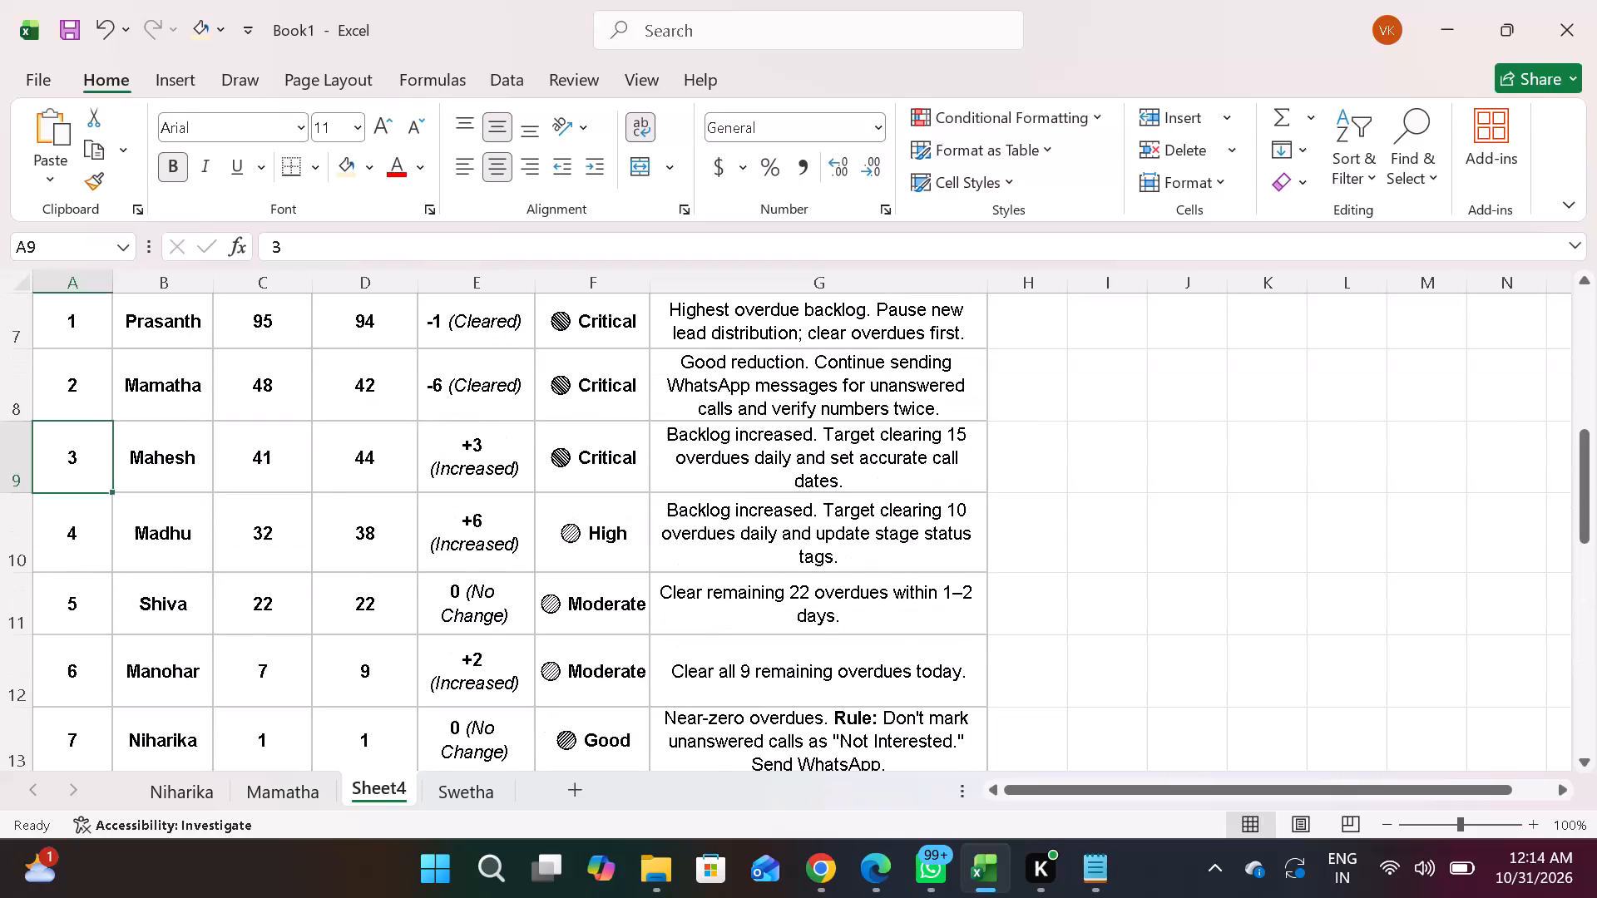
Review the formatted overdues comparison sheet from the title row to the TOTAL row.
scroll(581, 639, up, 2)
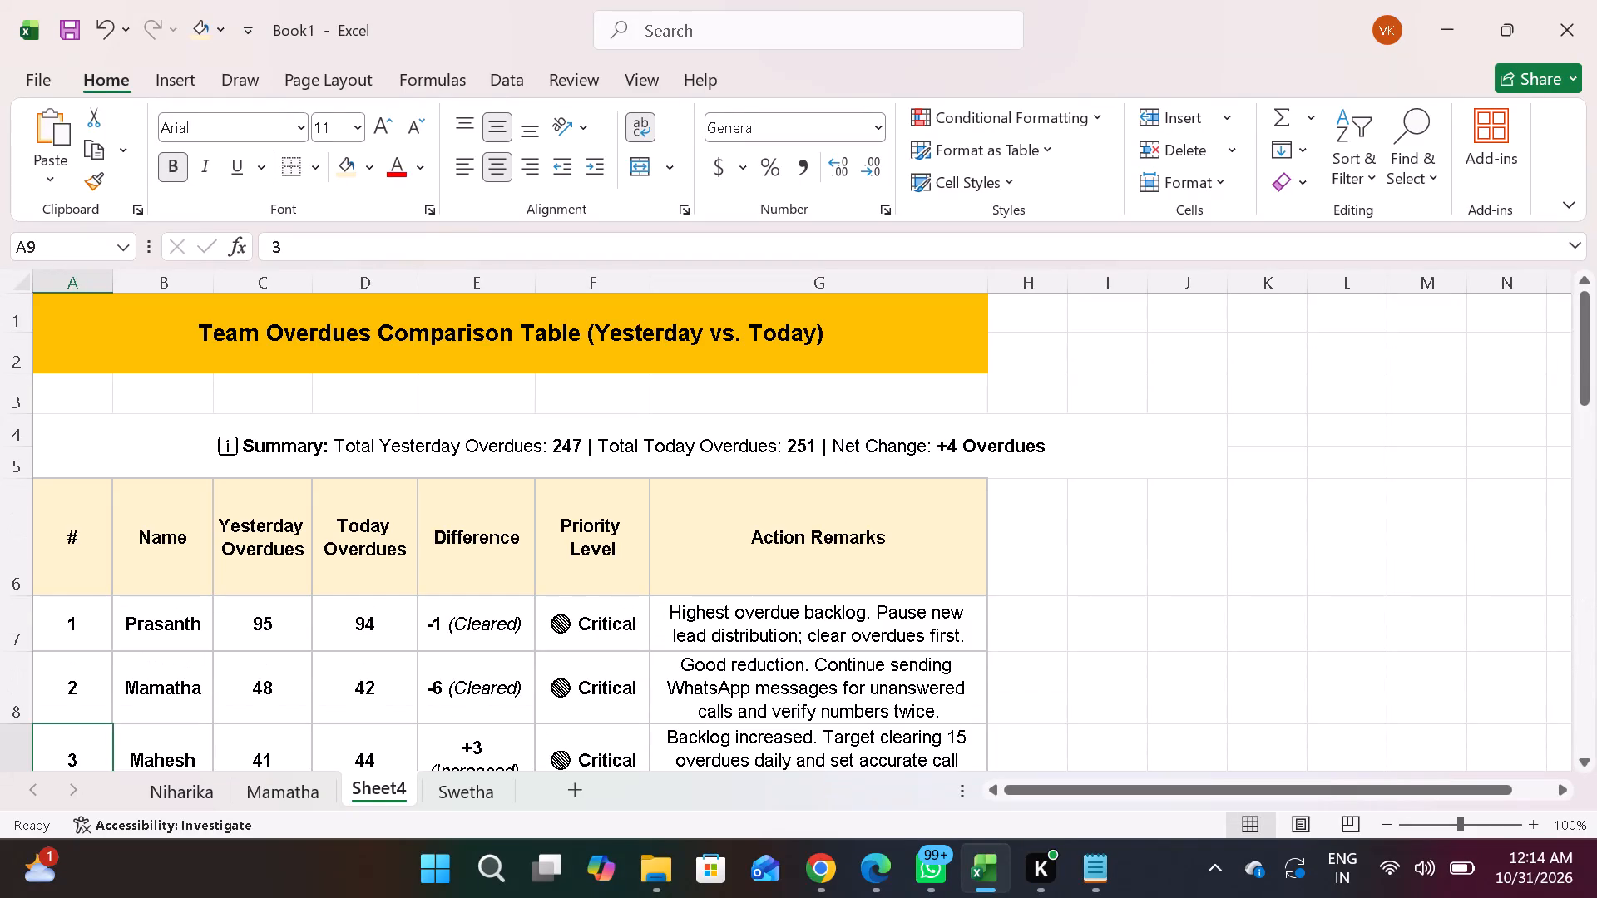
click(1286, 569)
scroll(265, 637, down, 2)
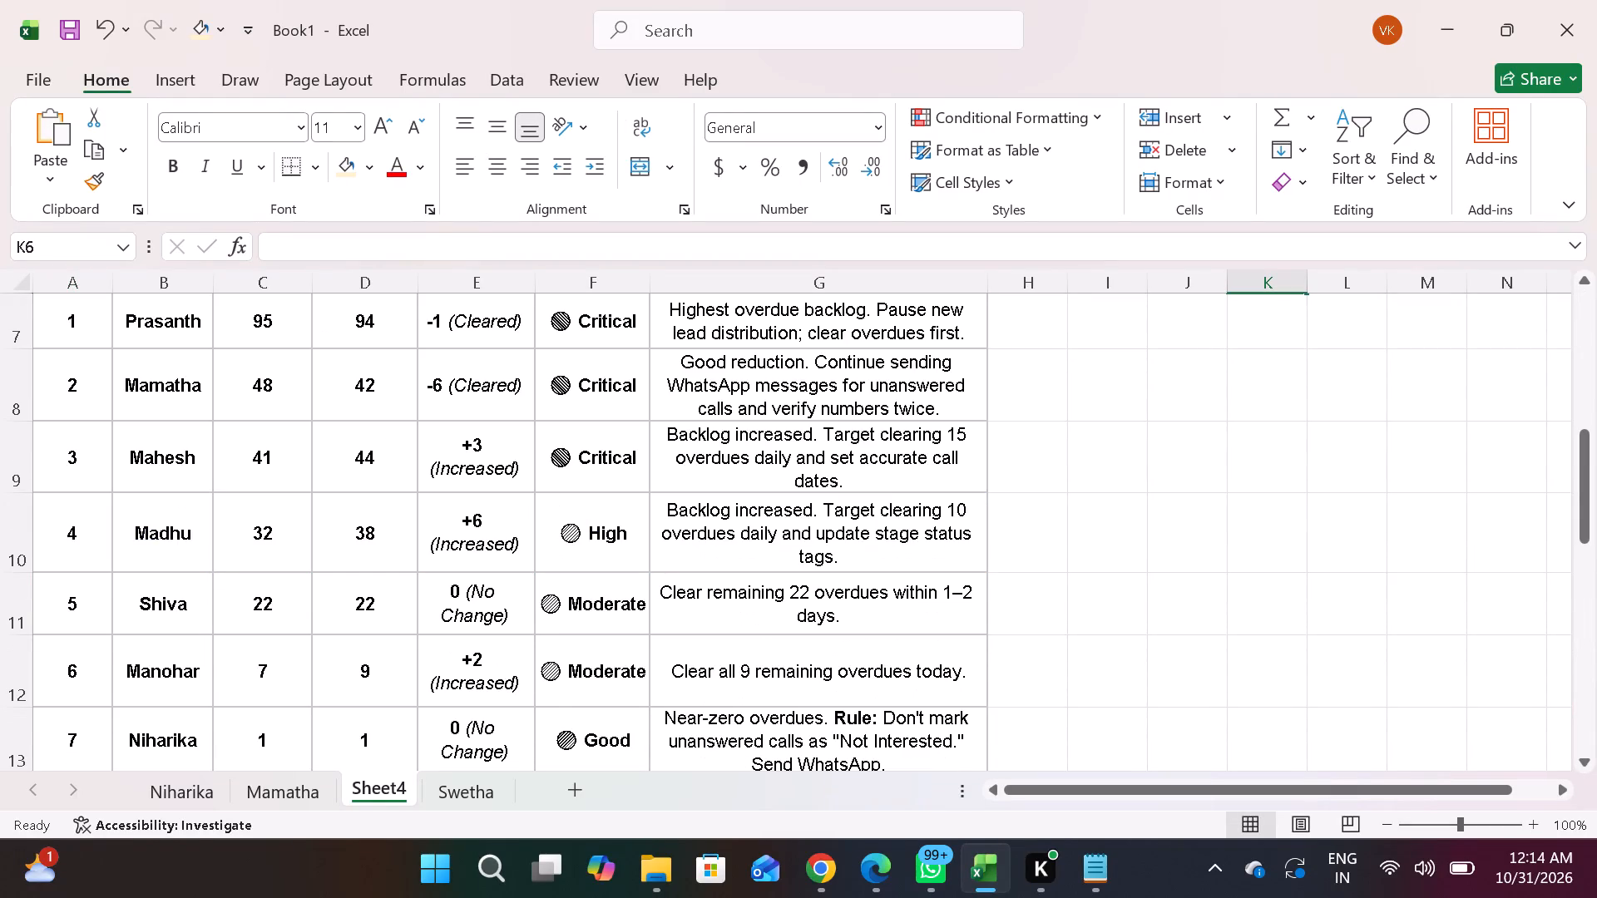
scroll(214, 565, down, 3)
scroll(197, 560, up, 6)
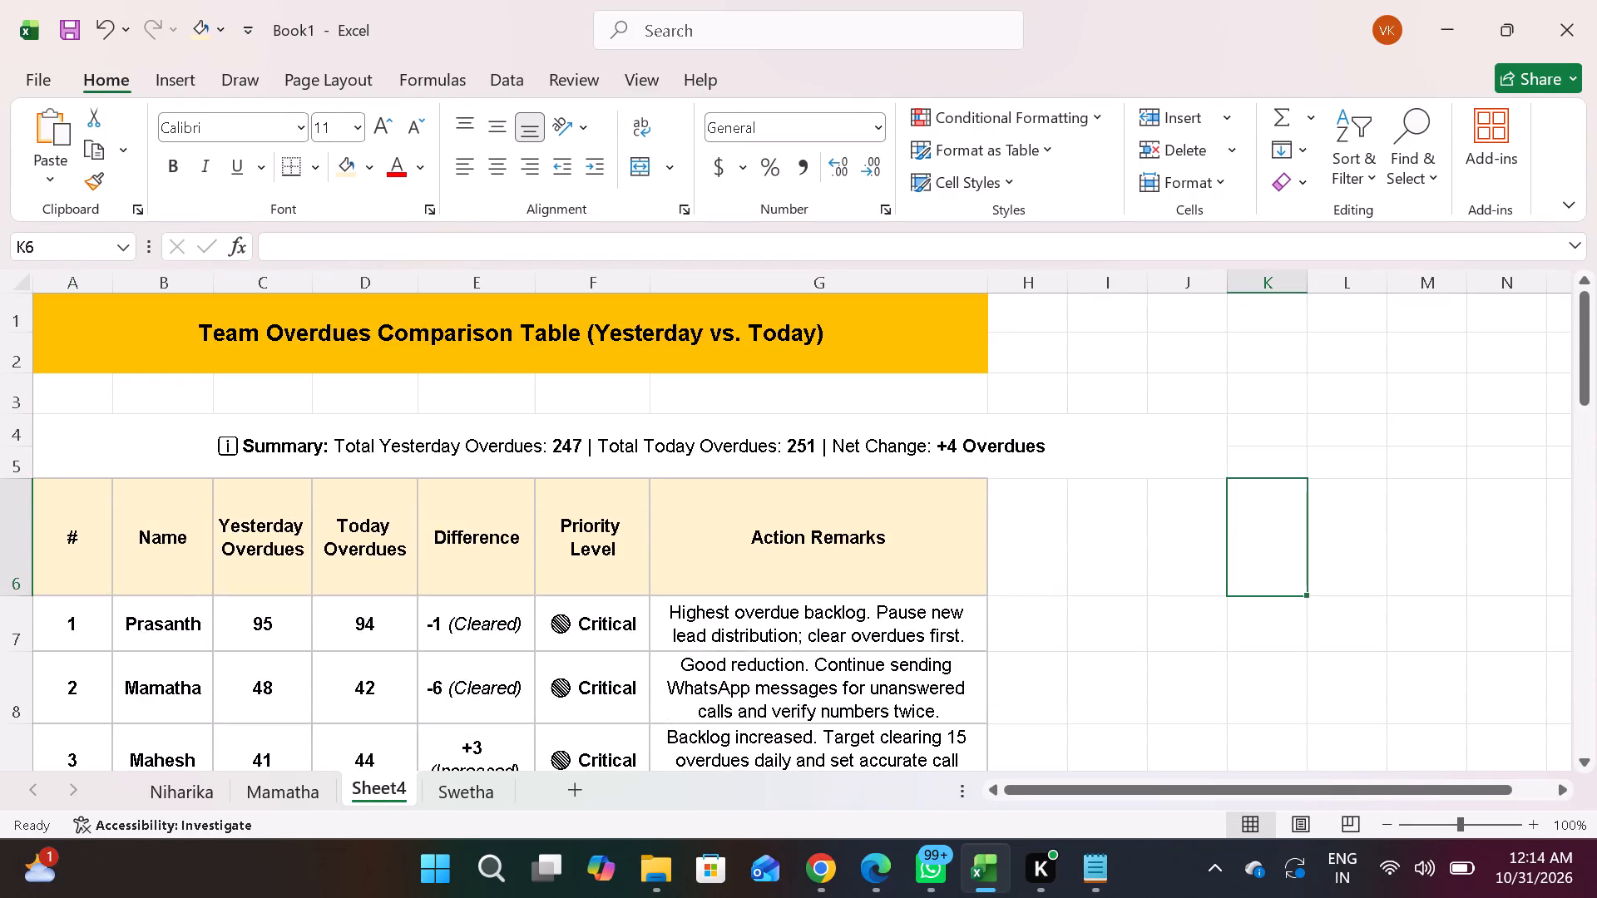
scroll(199, 565, down, 10)
scroll(196, 544, up, 4)
scroll(196, 544, down, 4)
scroll(196, 544, up, 5)
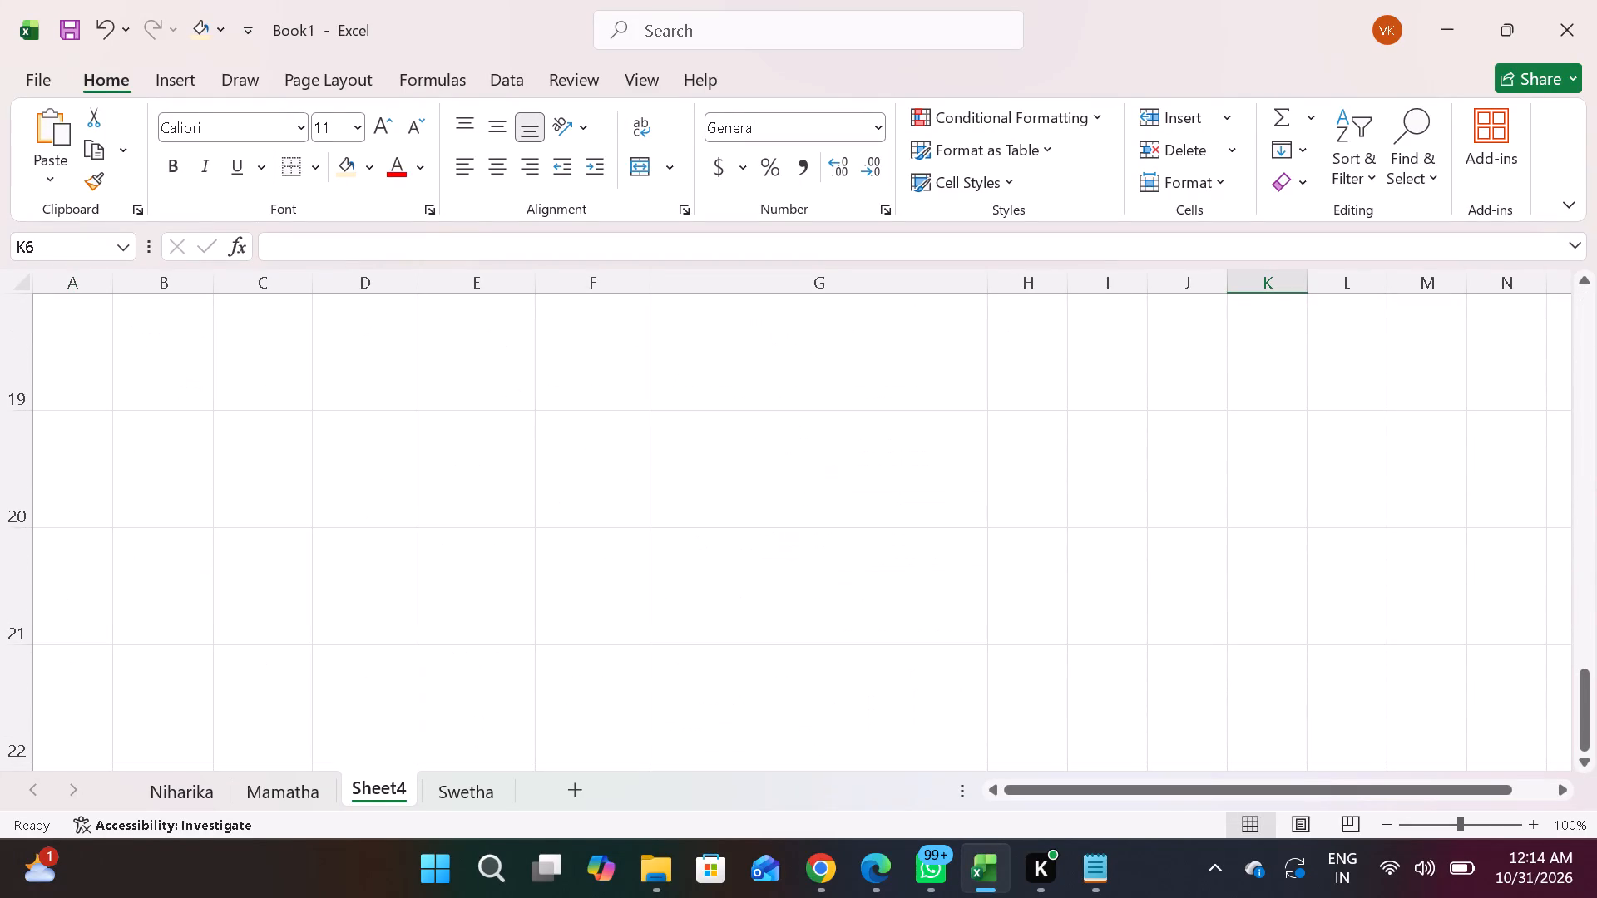
click(167, 475)
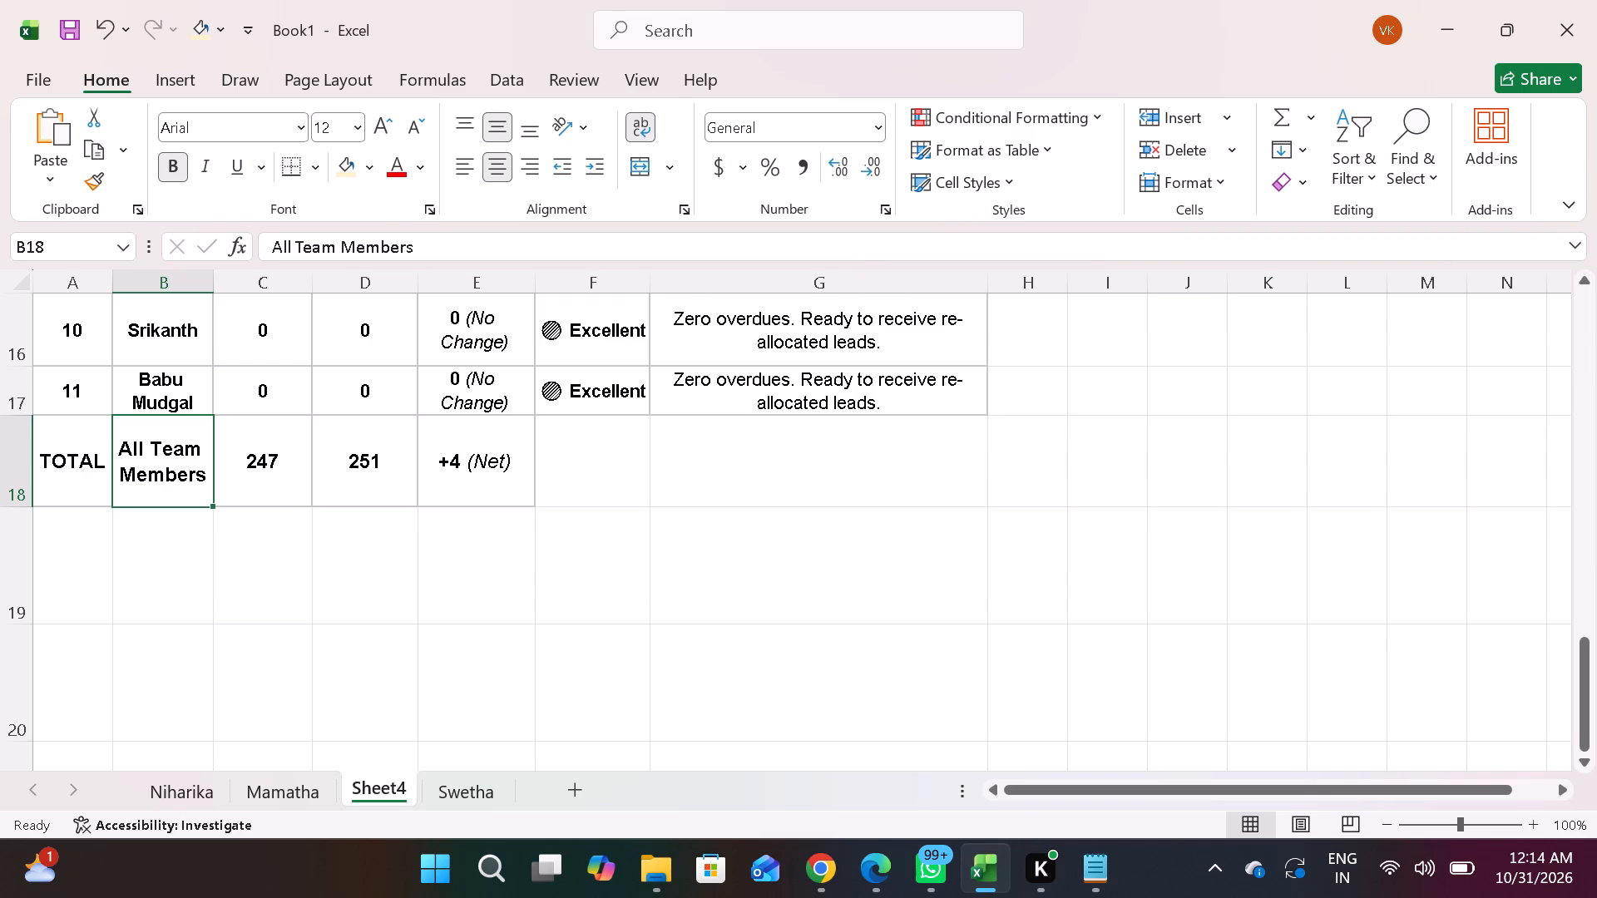
scroll(645, 567, up, 6)
click(1274, 481)
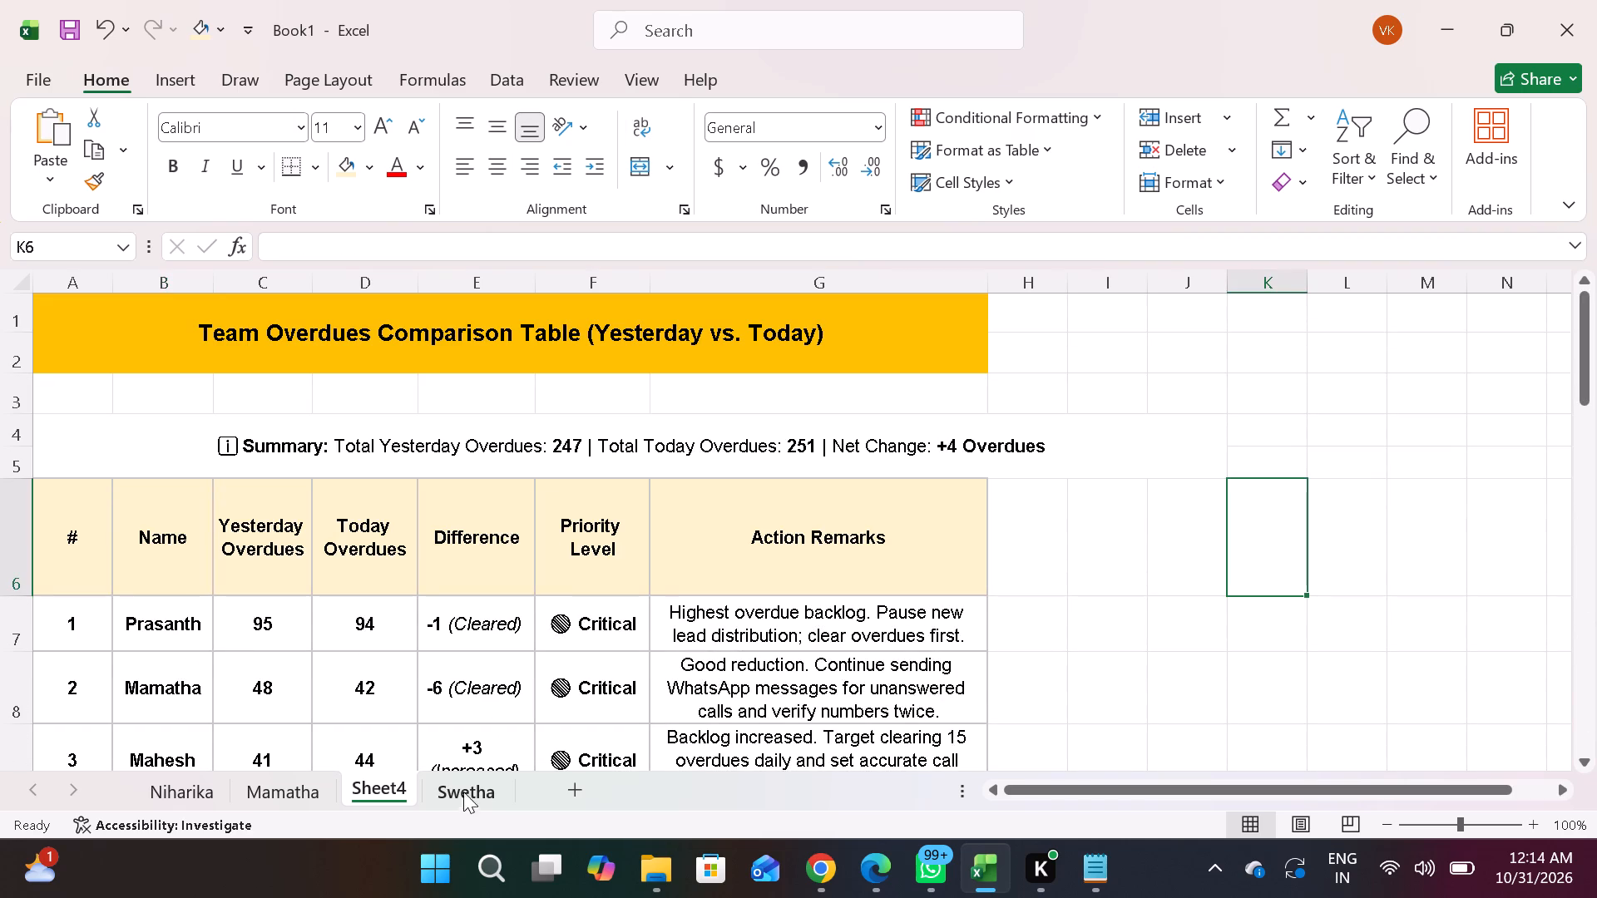
Rename the Sheet4 worksheet as "Overdues Comparison".
double_click(386, 784)
key(BackSpace)
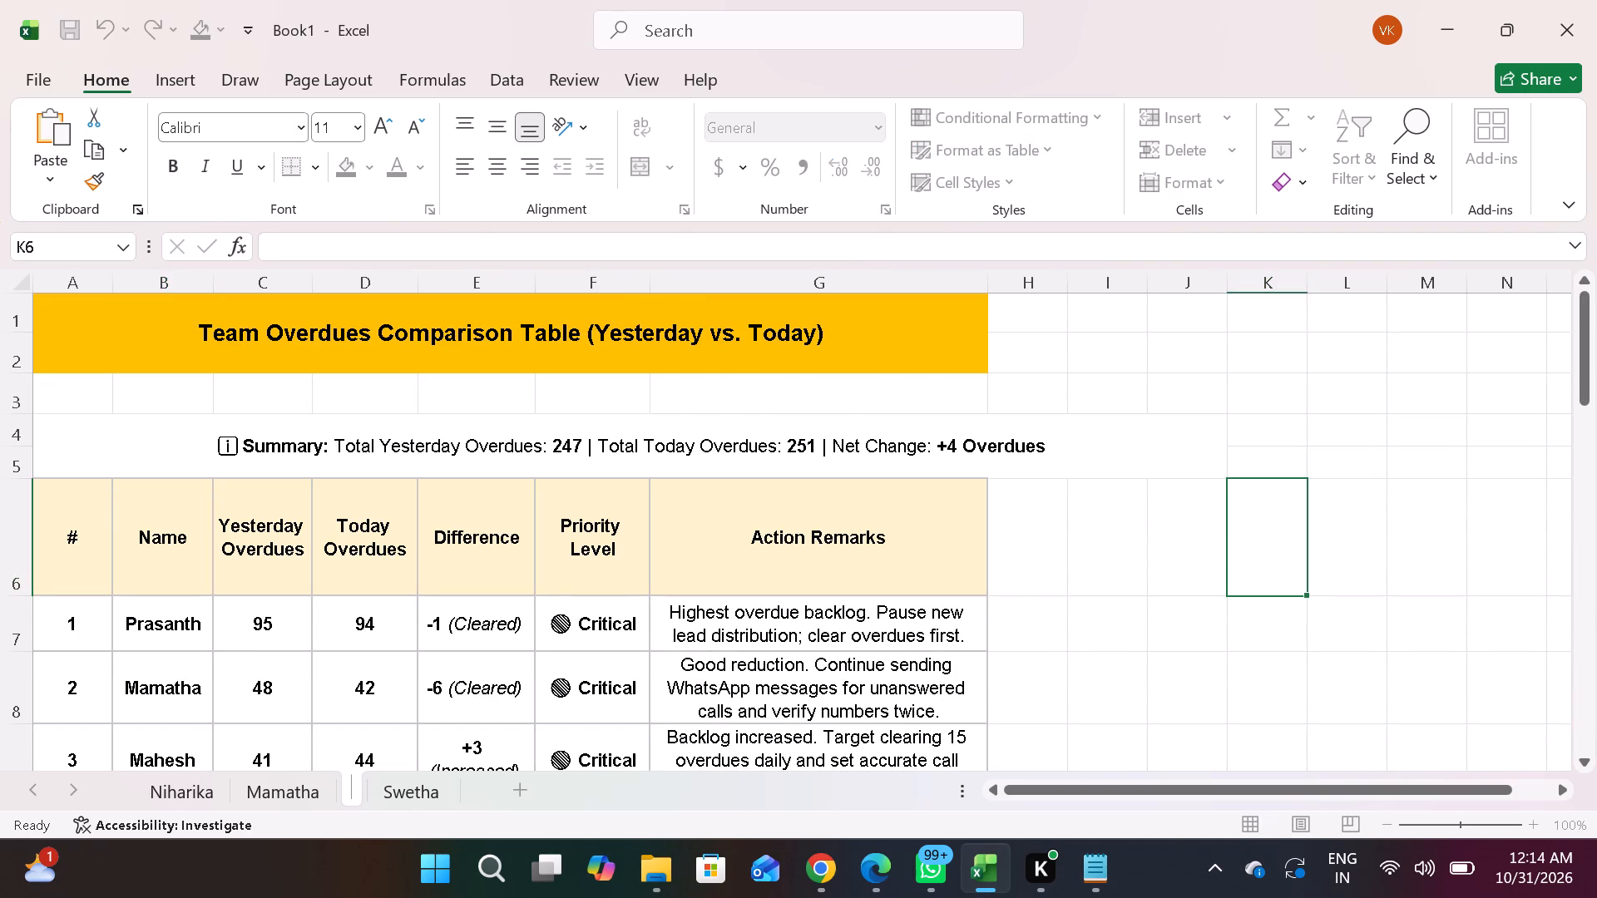
double_click(317, 764)
key(Return)
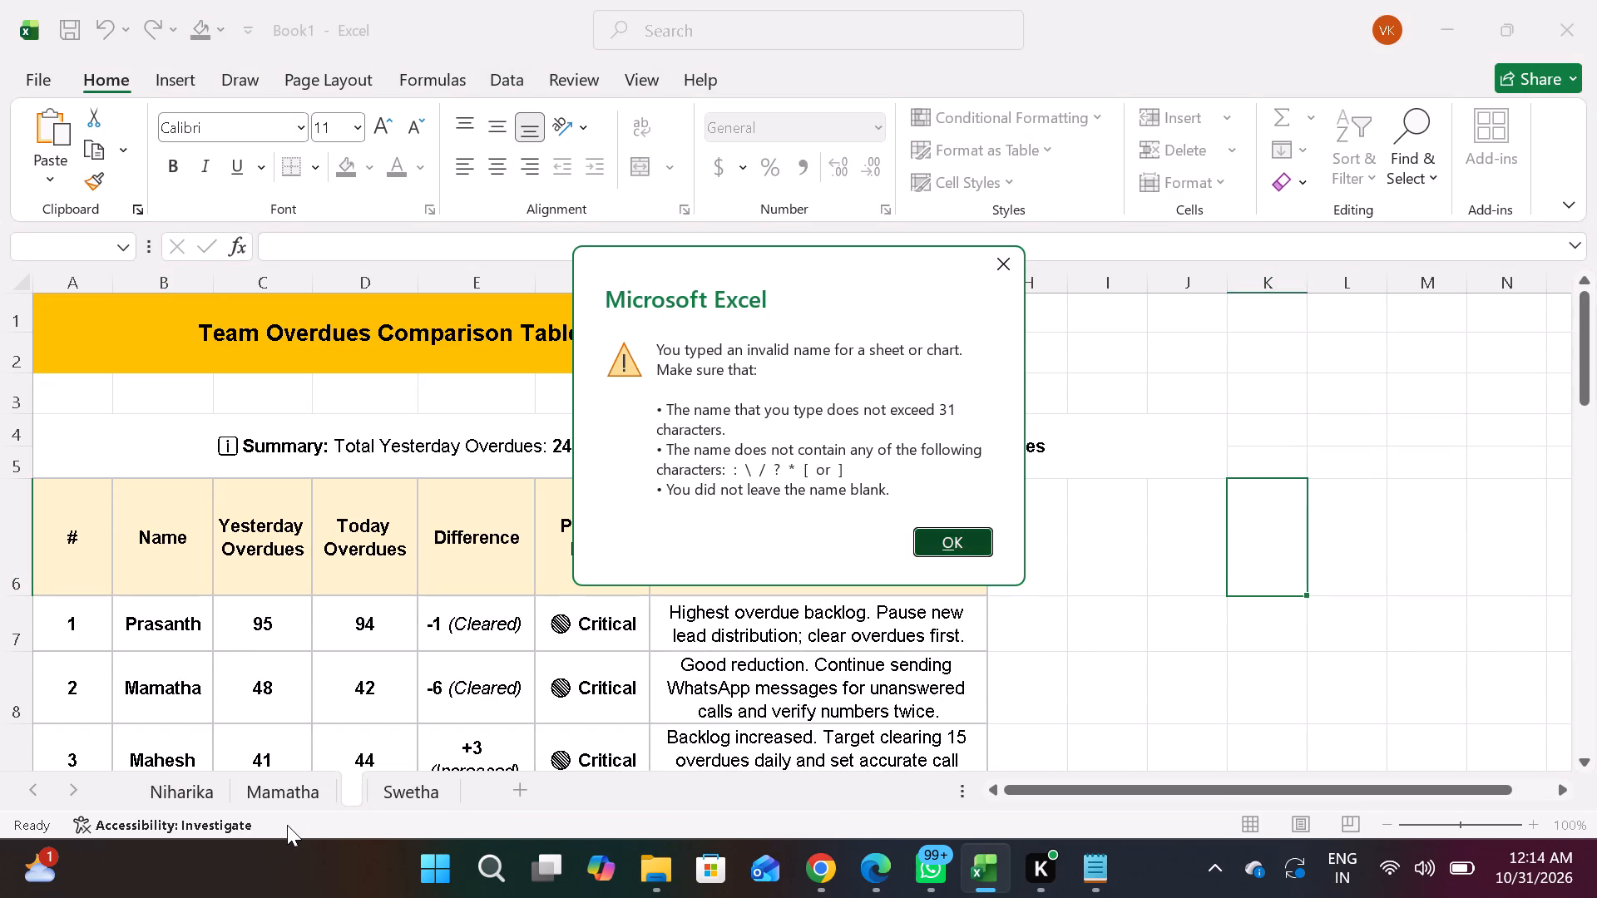
key(shift+o)
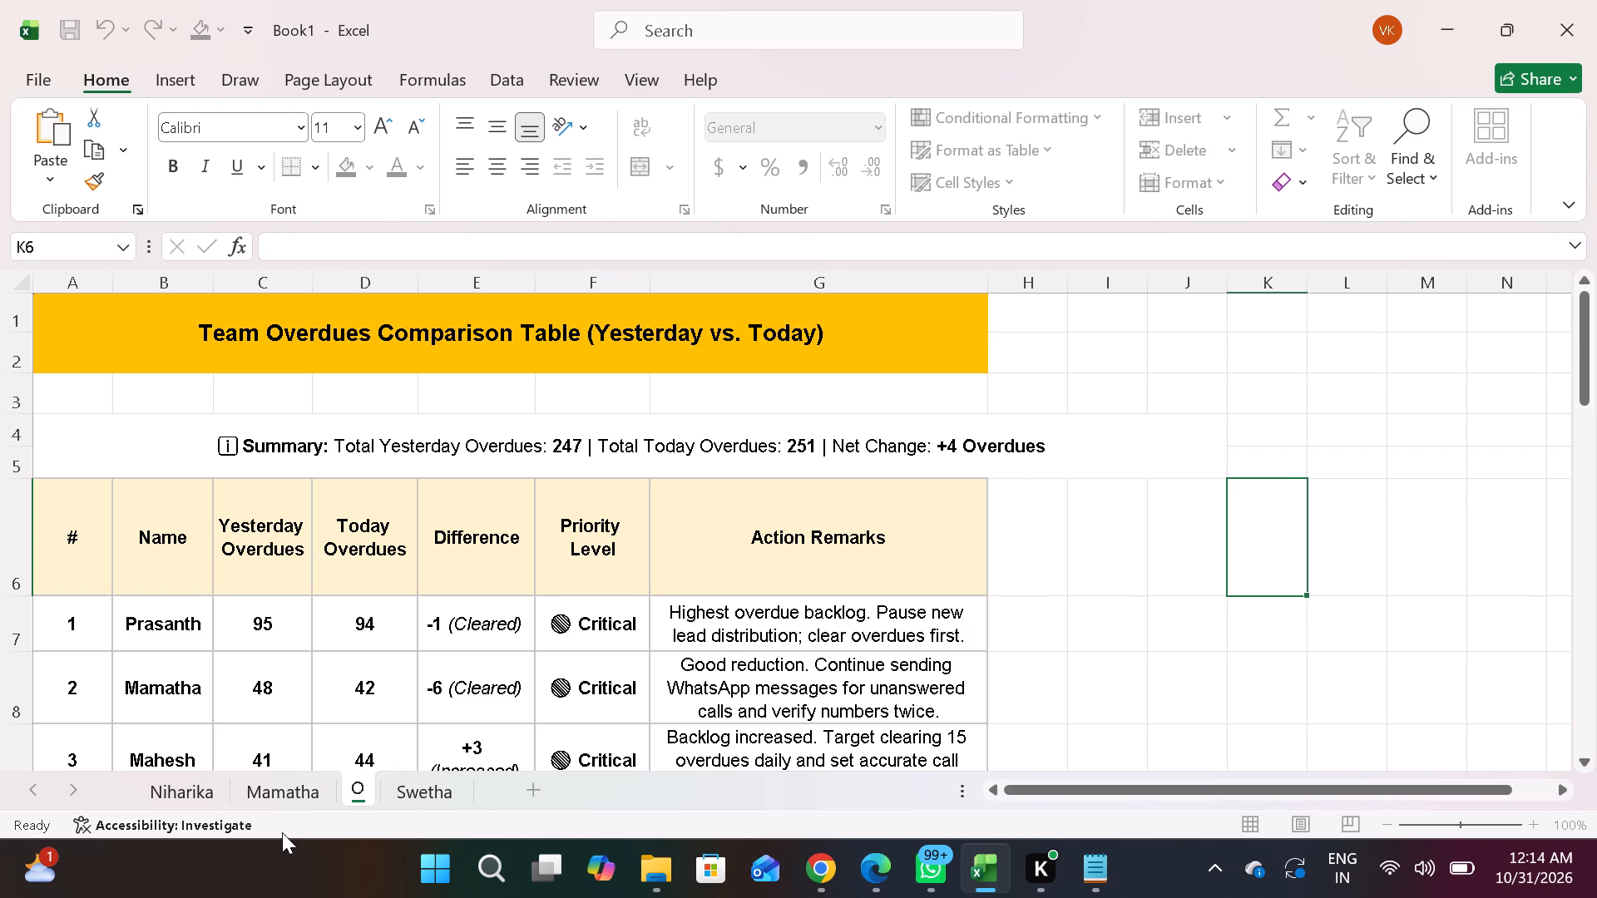
key(v)
key(e)
key(r)
key(d)
text(ue)
key(s)
key(space)
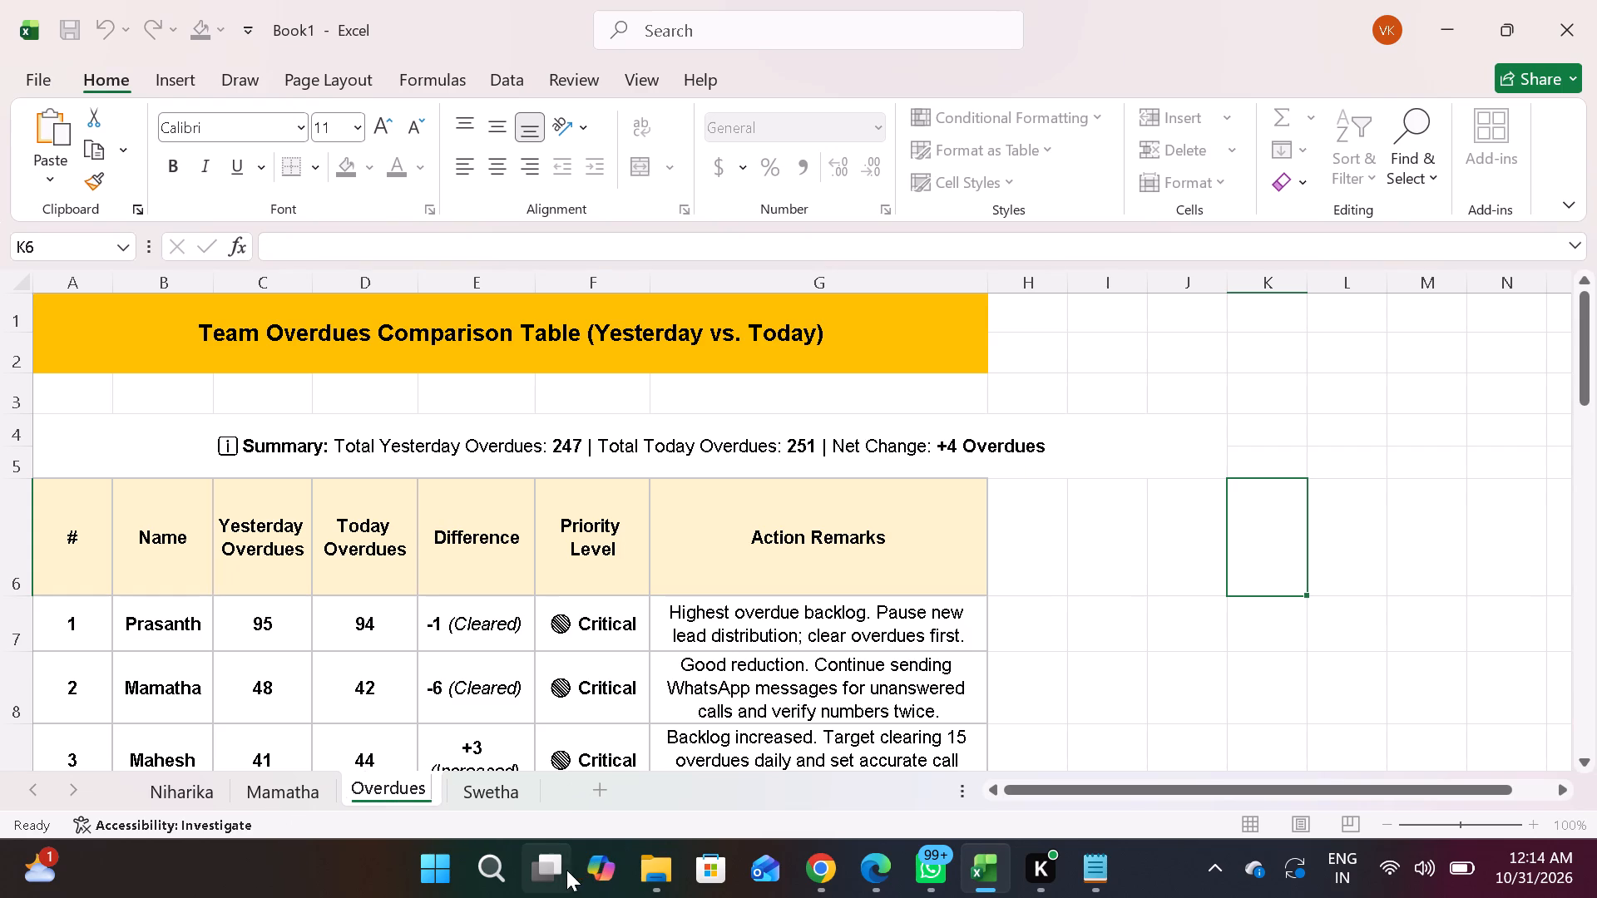
text(Co)
key(m)
key(p)
key(a)
key(r)
key(i)
key(s)
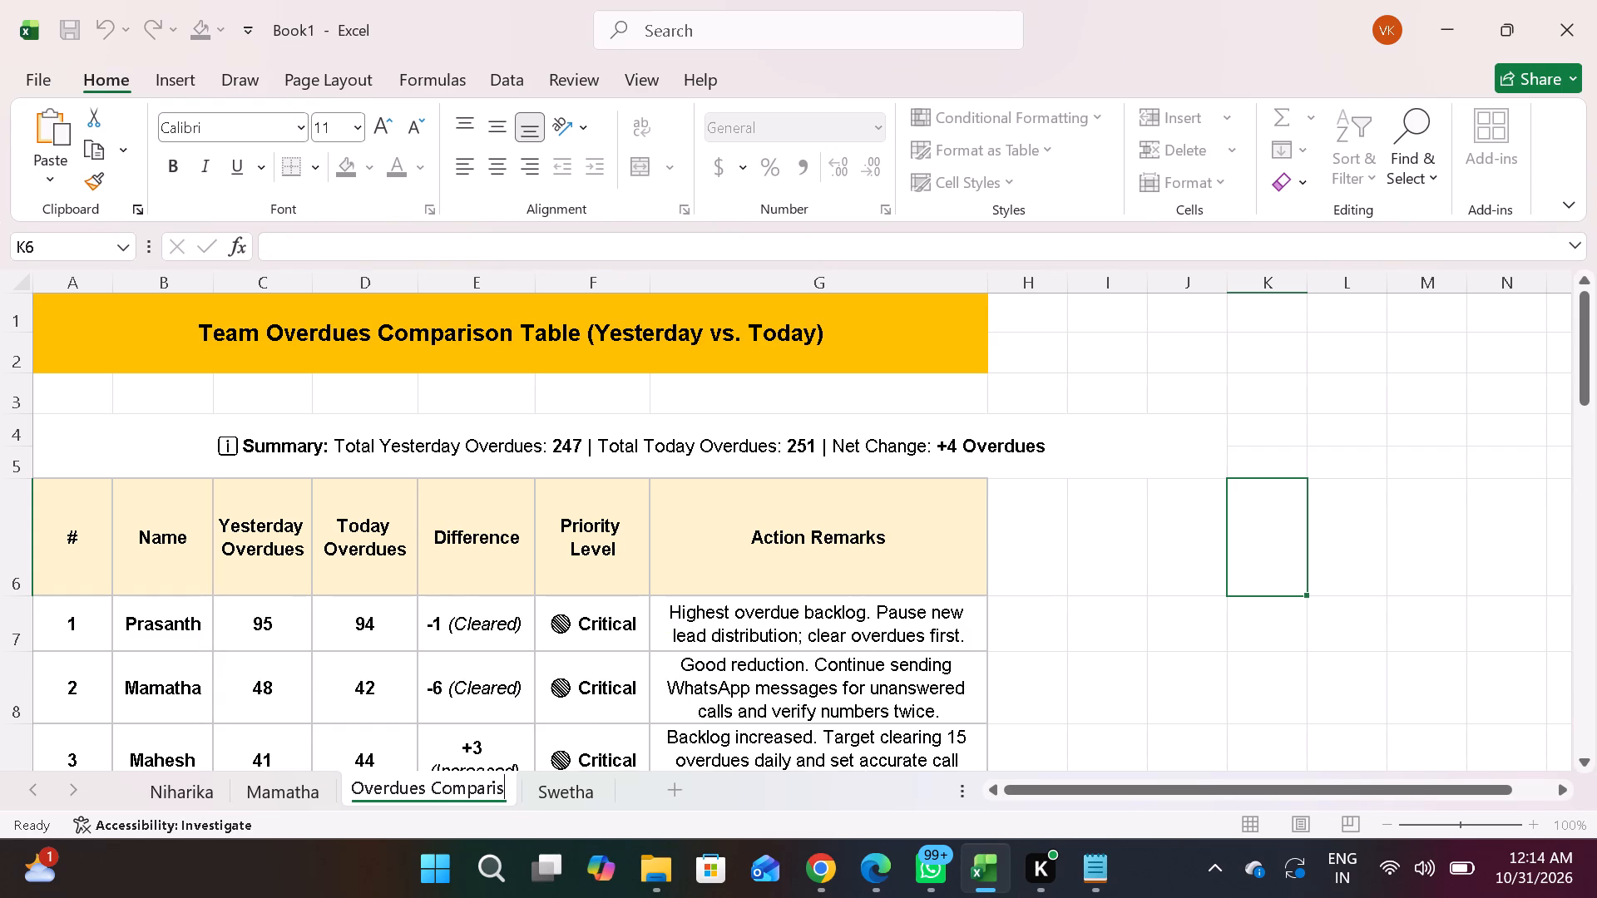
key(o)
key(n)
key(Return)
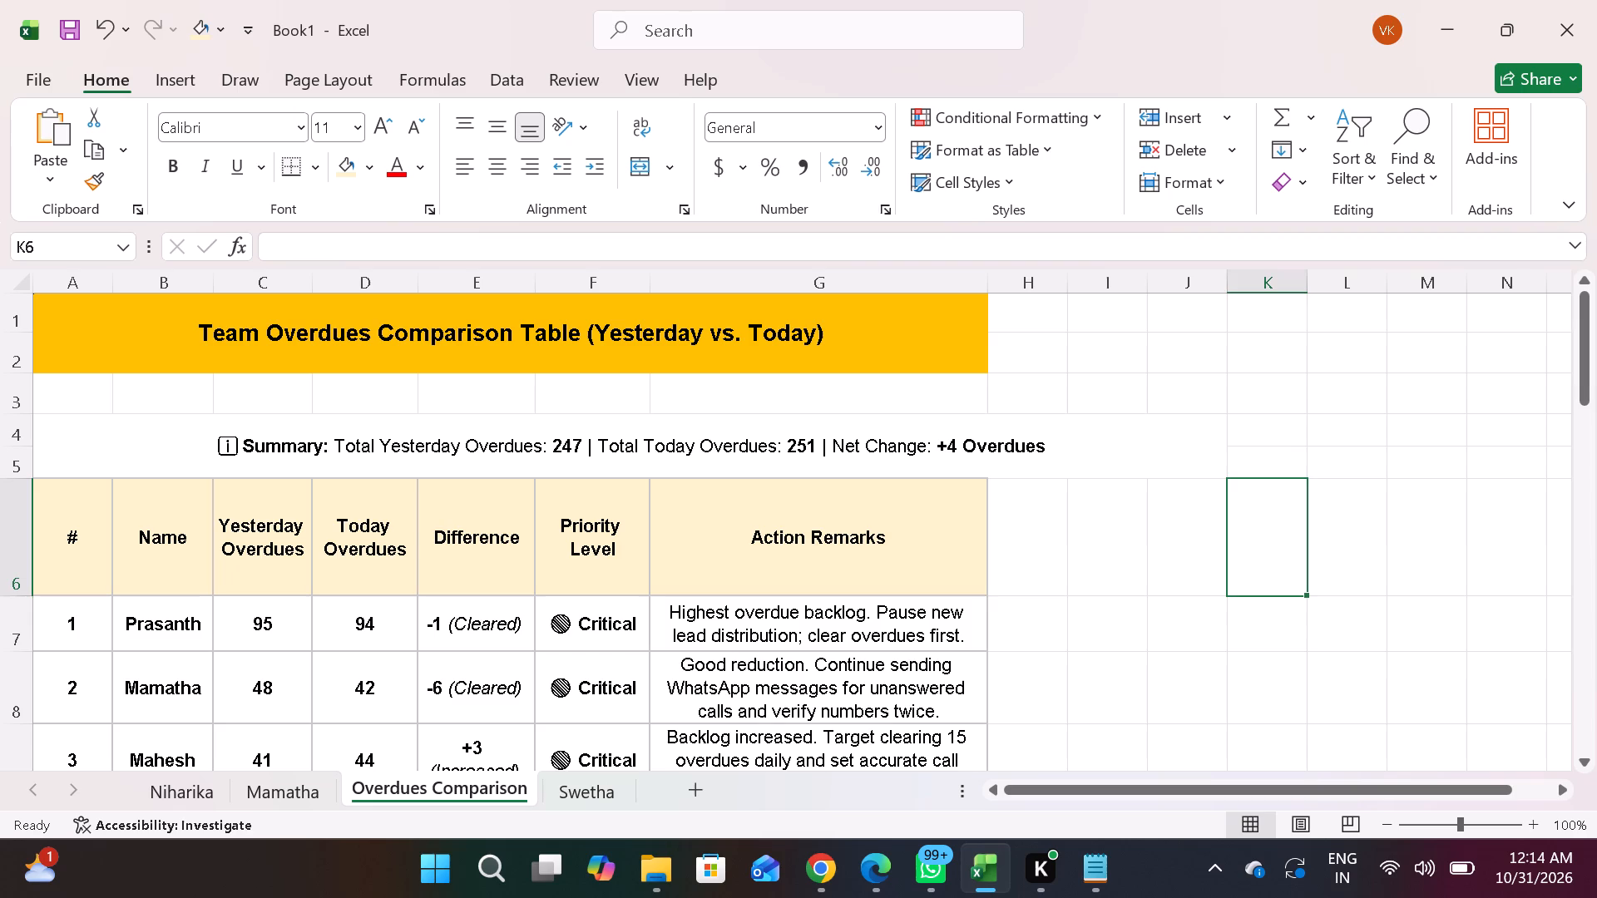
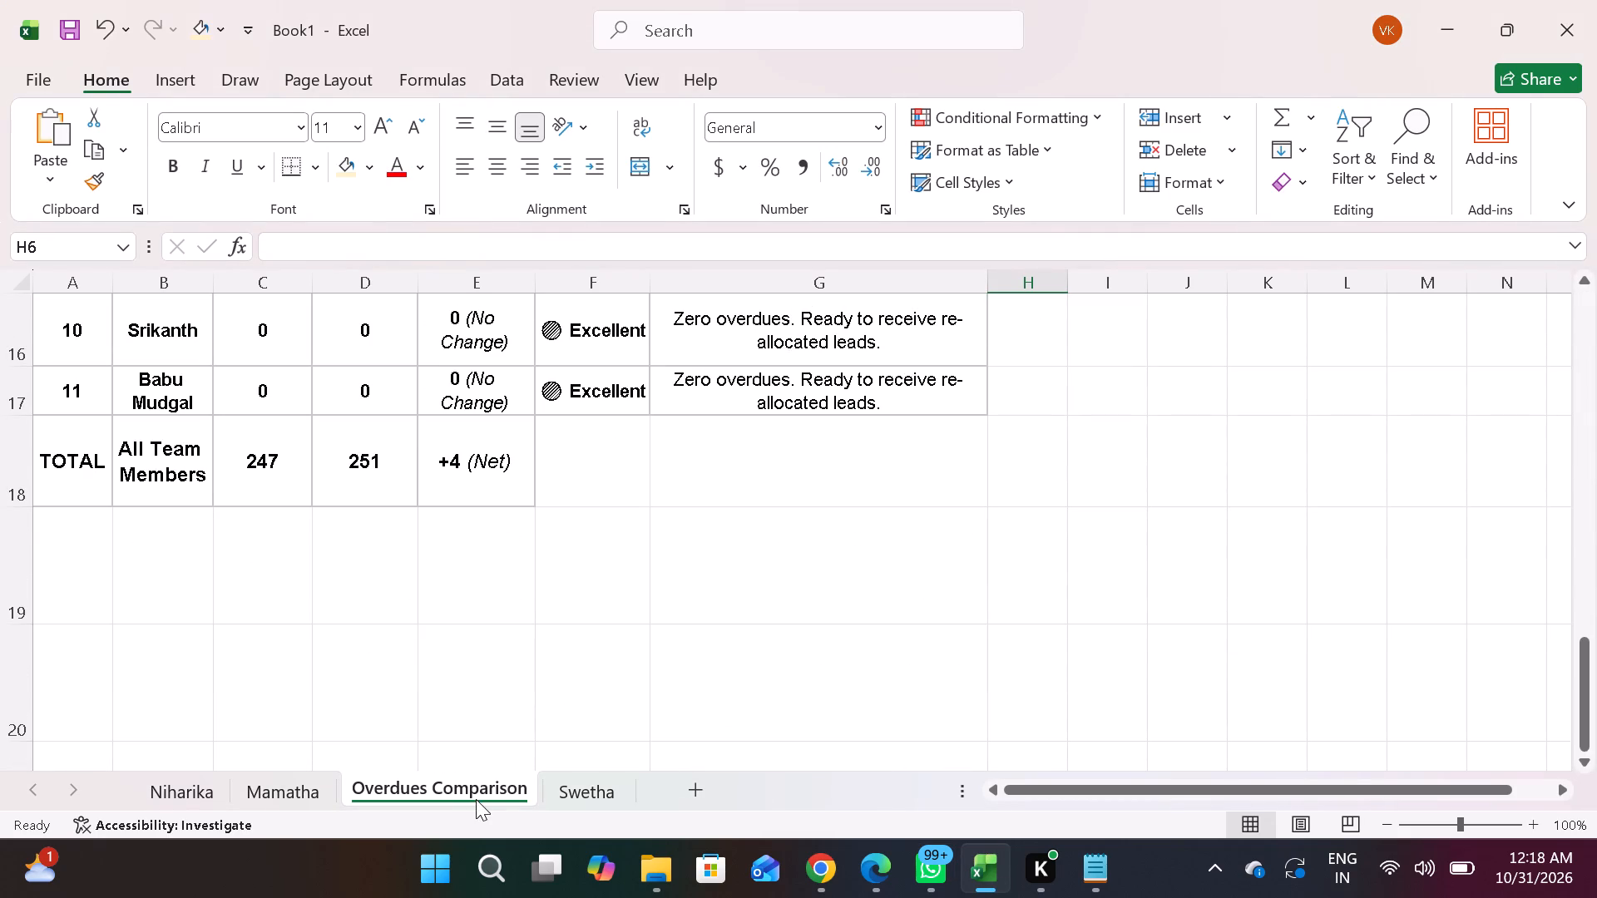
right_click(473, 799)
click(495, 490)
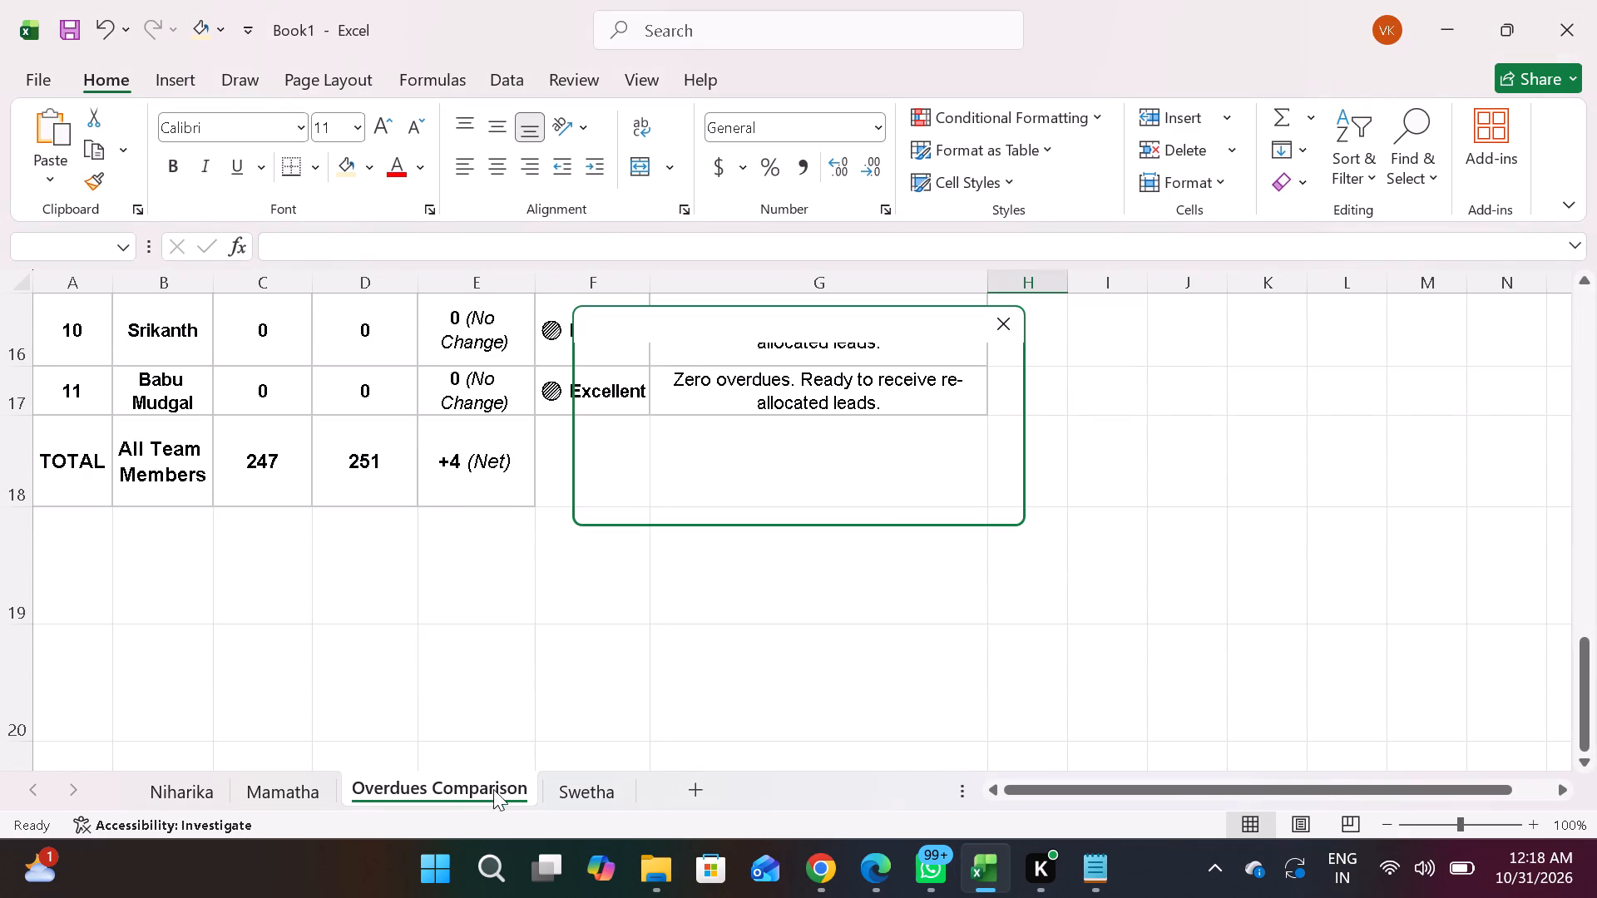
click(844, 485)
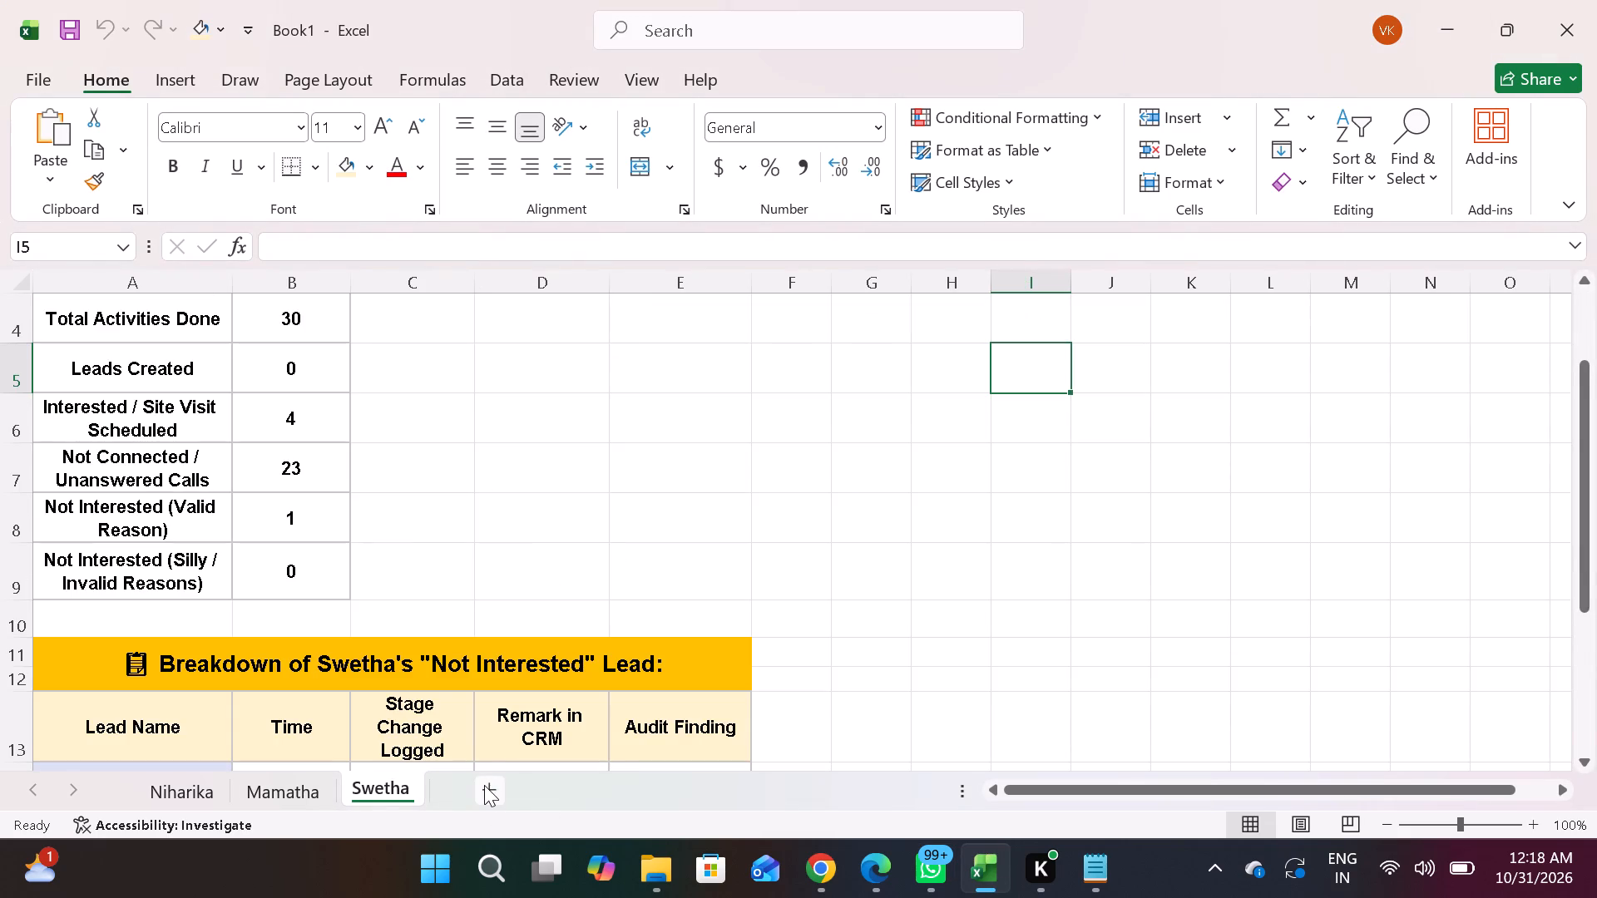
Add a new worksheet after Swetha and paste the copied Gemini summary into it starting at A1.
click(484, 785)
key(ctrl+v)
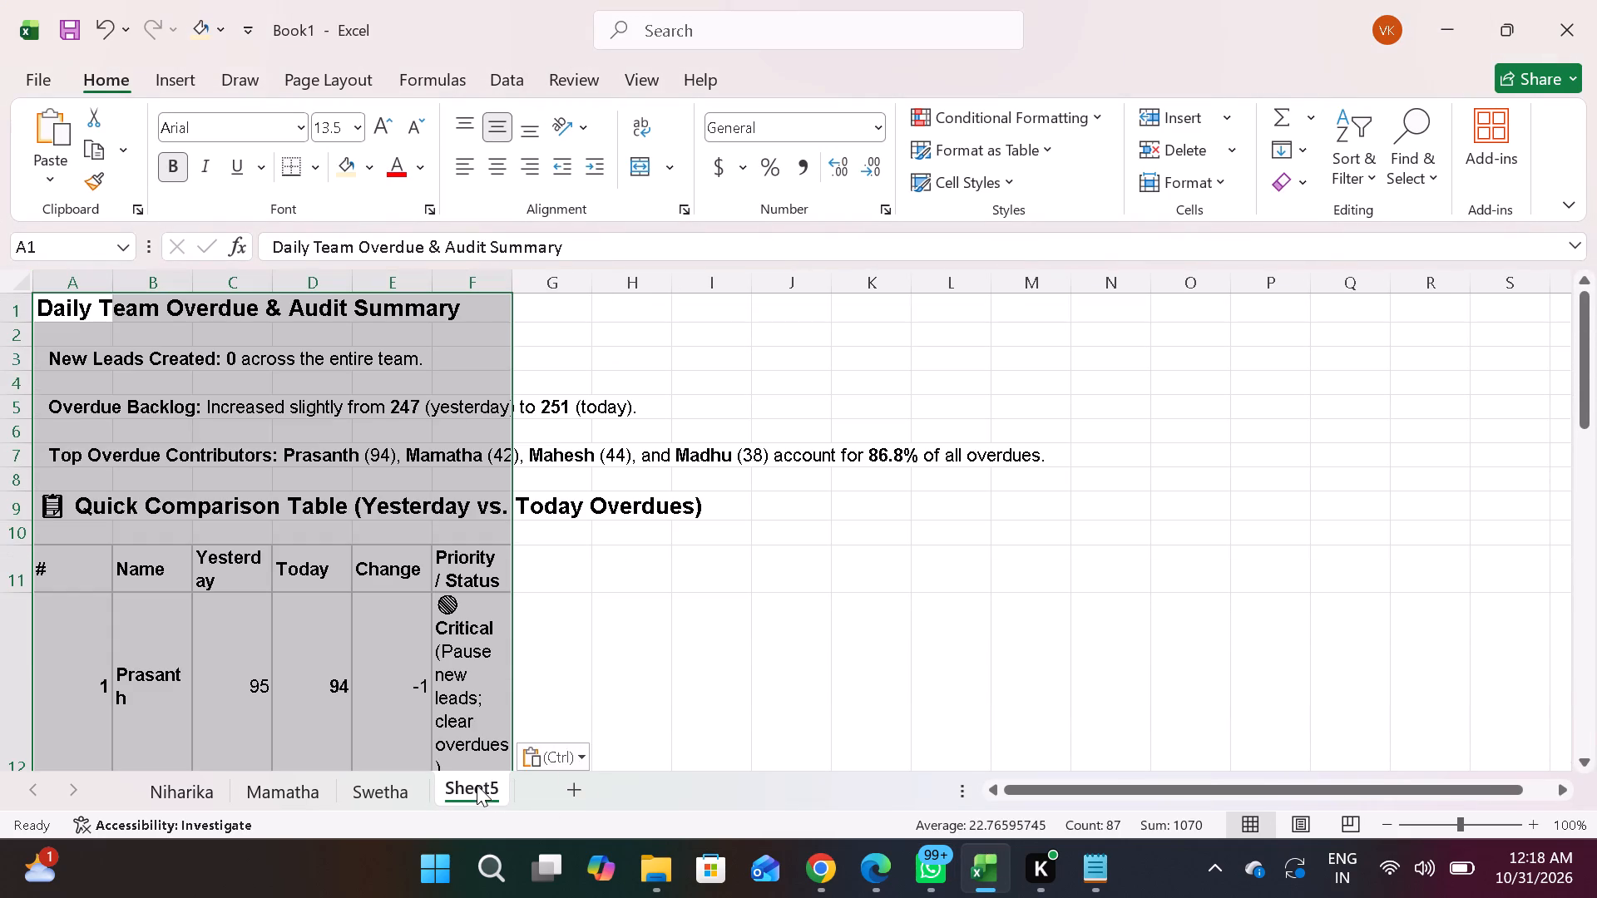
Rename the Sheet5 worksheet as "Summay".
double_click(488, 784)
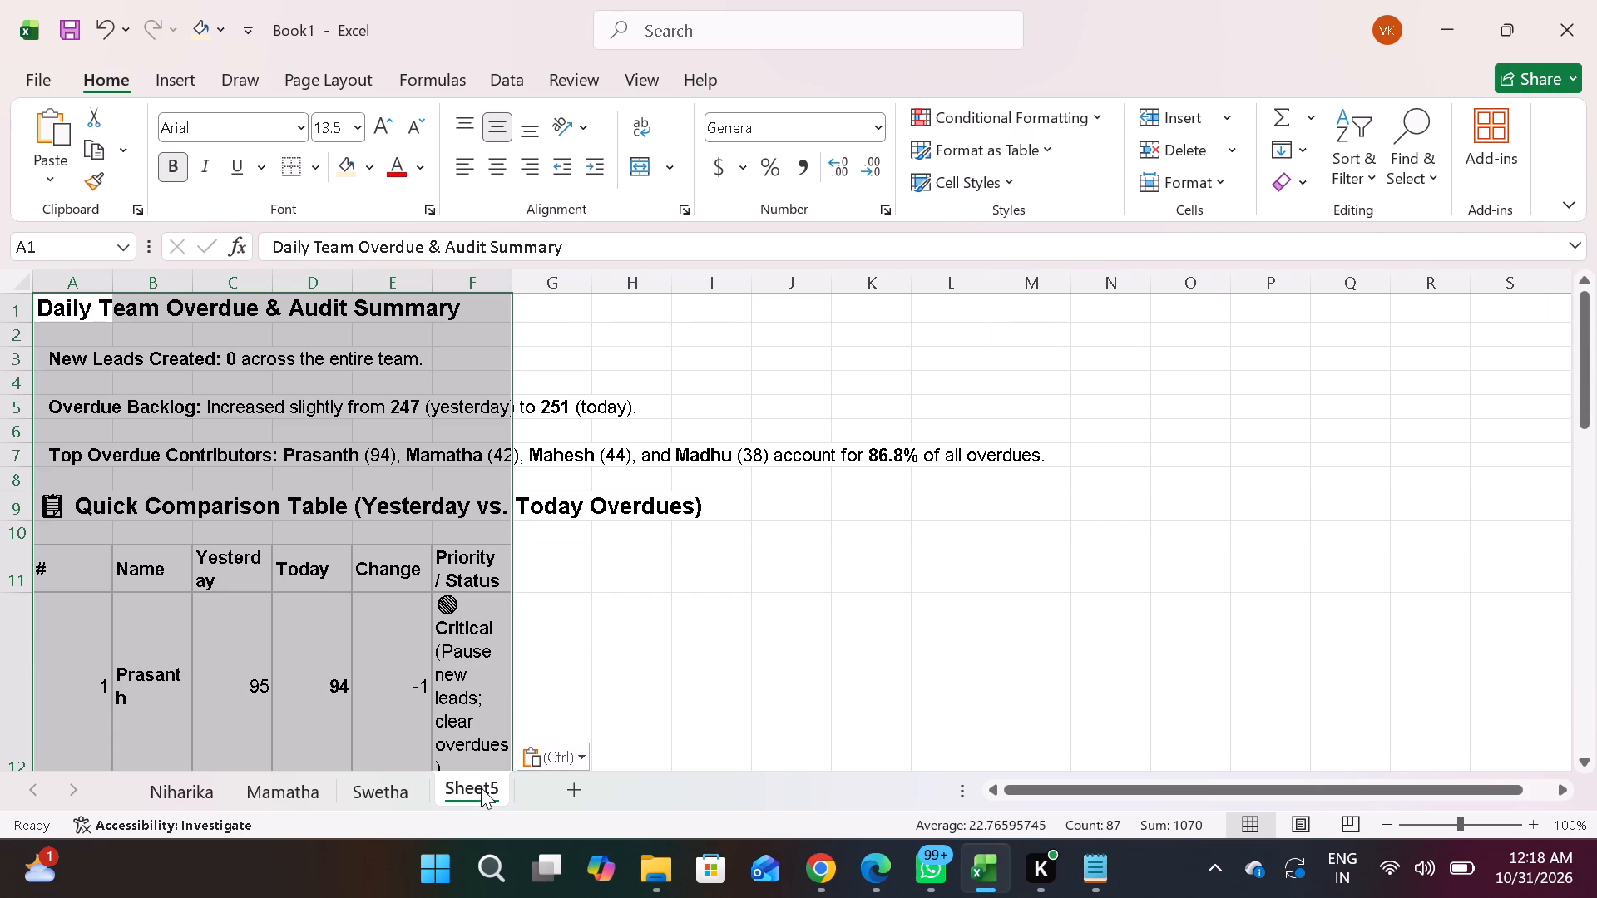
double_click(481, 787)
key(BackSpace)
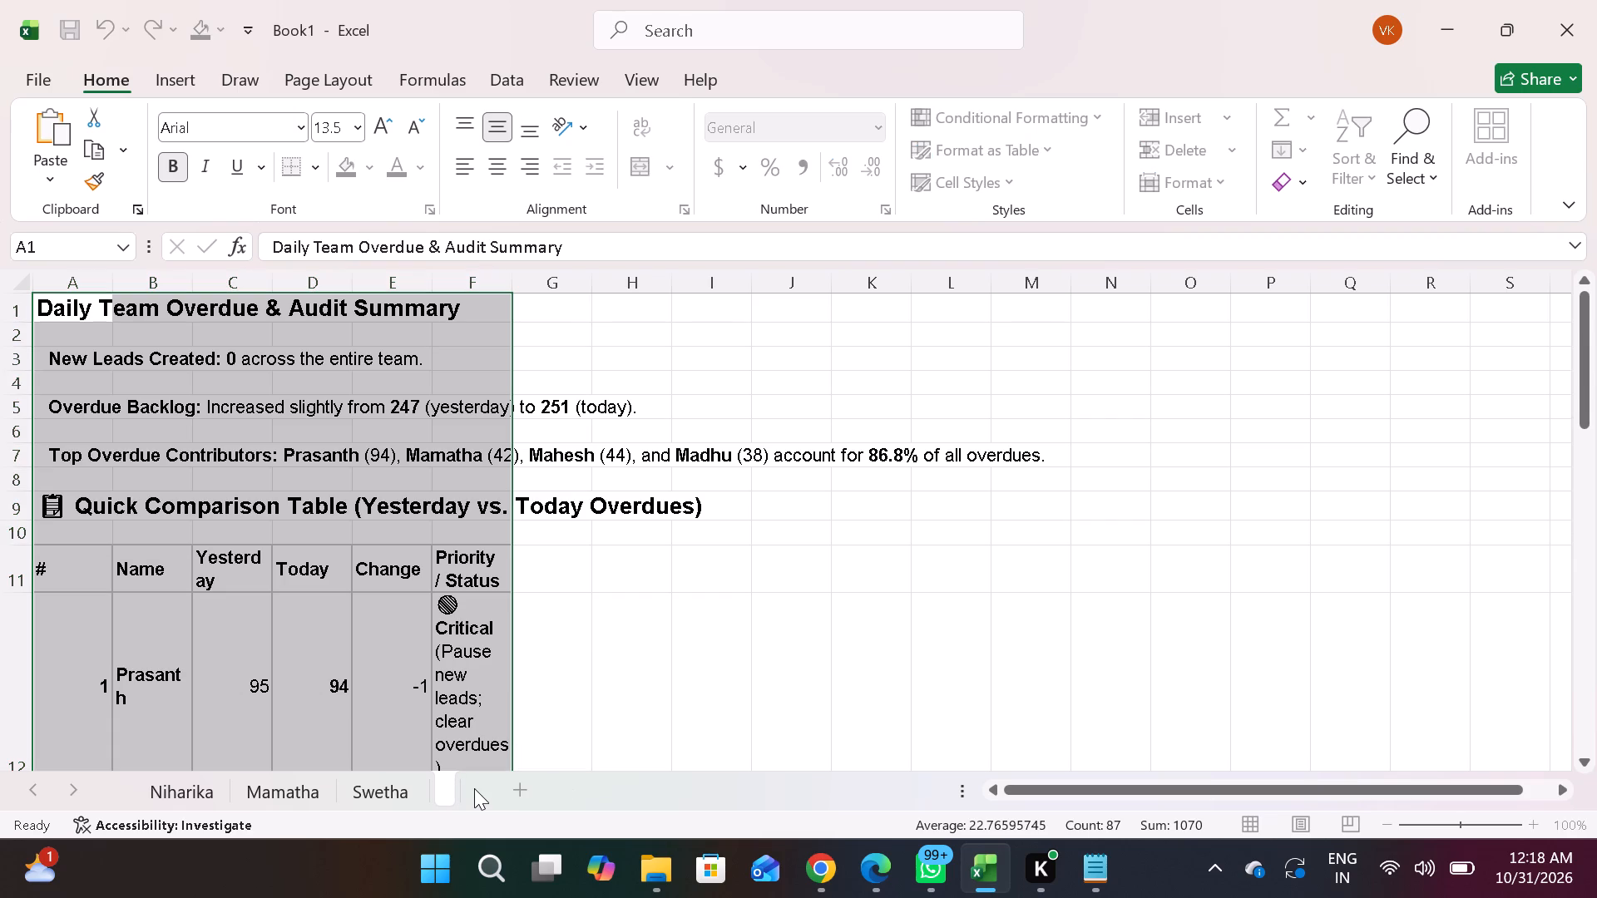
text(Summa)
text(y)
key(space)
key(Return)
scroll(471, 788, up, 1)
scroll(589, 479, up, 1)
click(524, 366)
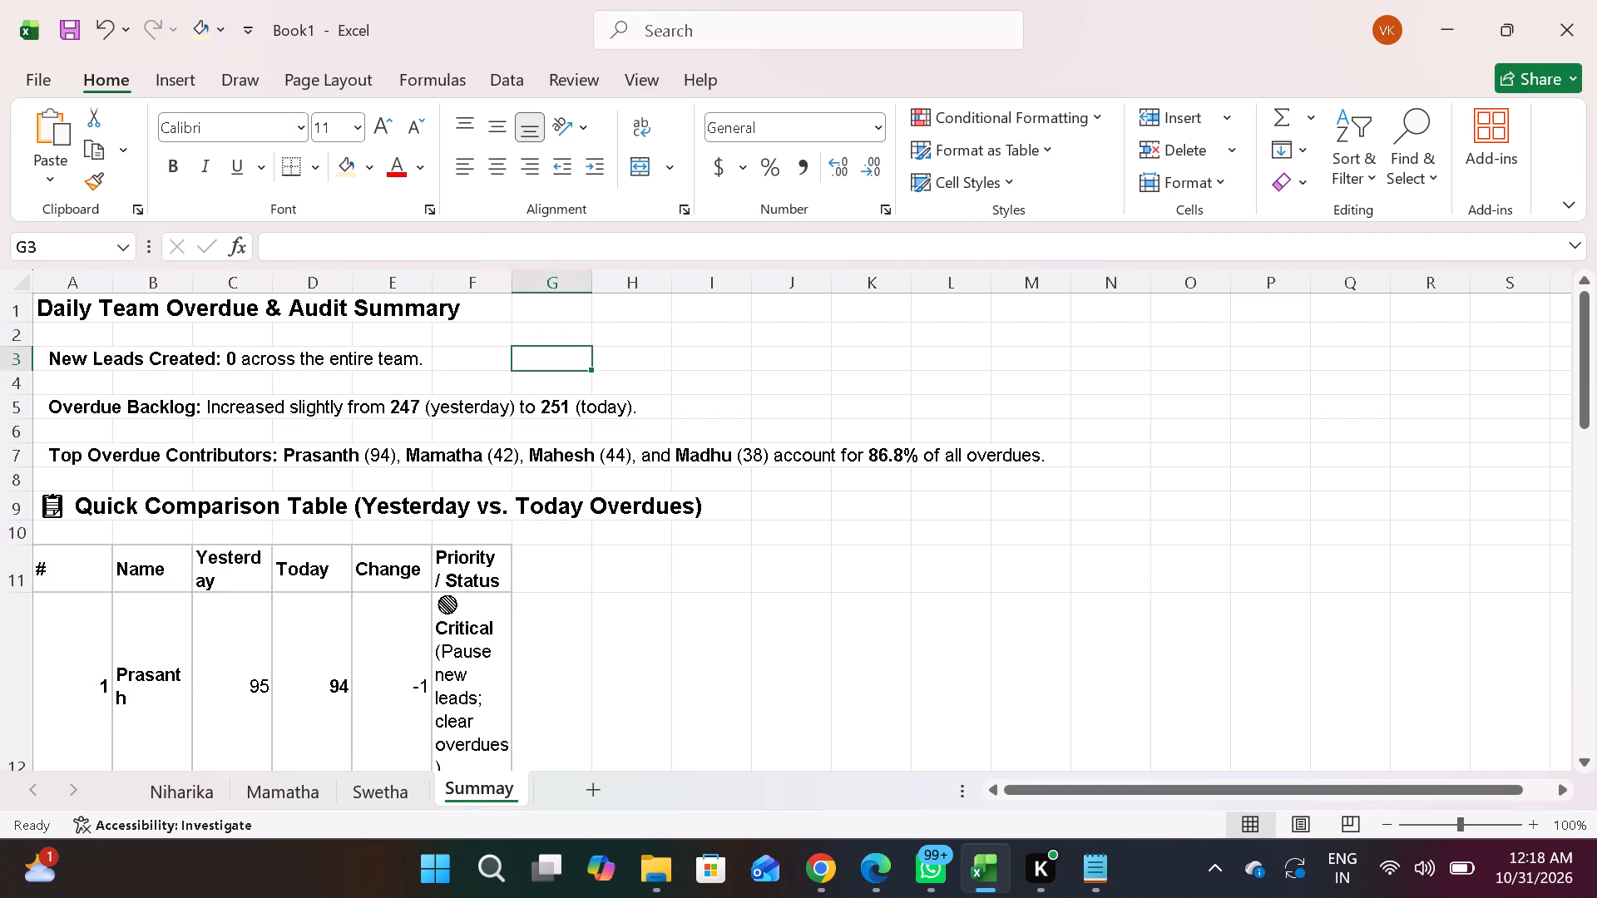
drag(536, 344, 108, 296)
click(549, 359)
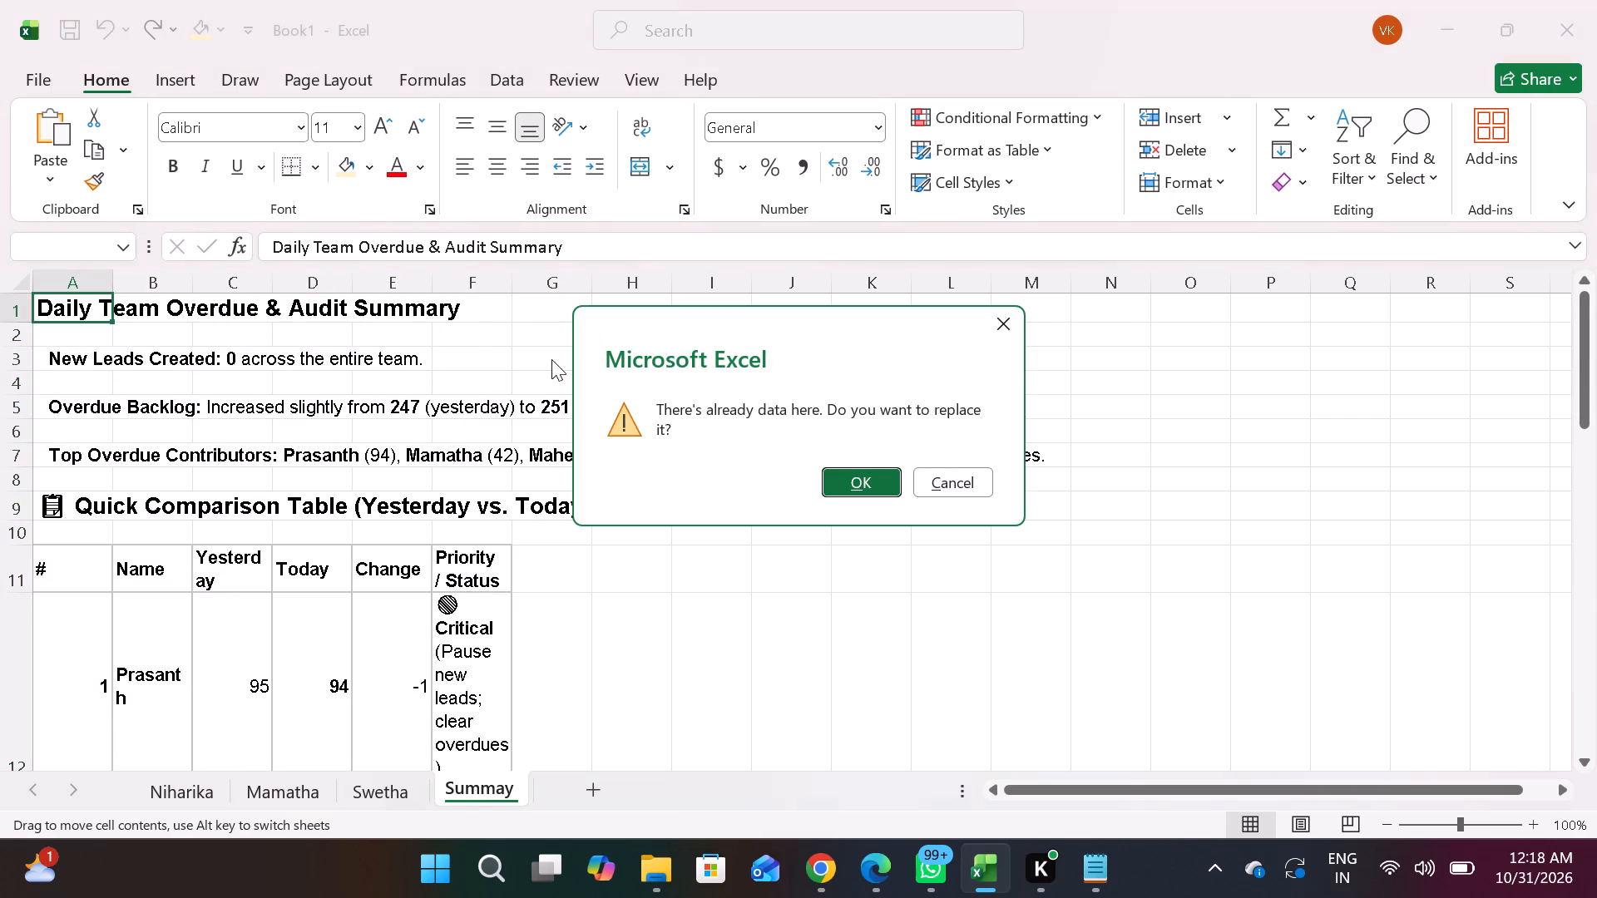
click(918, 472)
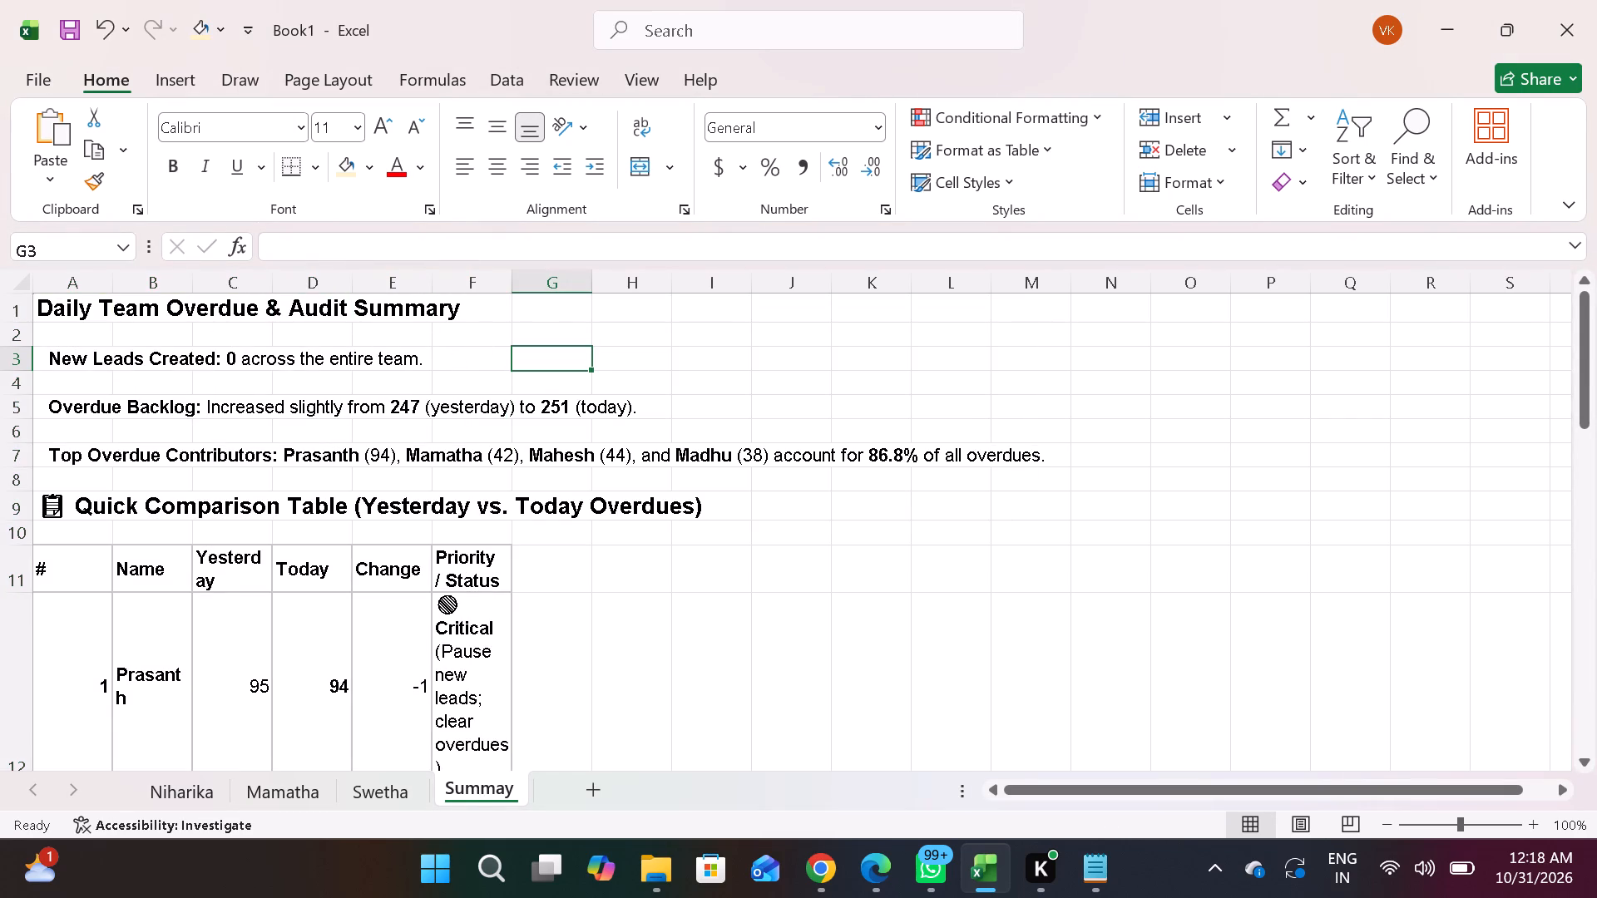
Merge and center the Daily Team Overdue & Audit Summary title across A1:G2.
drag(540, 339, 15, 315)
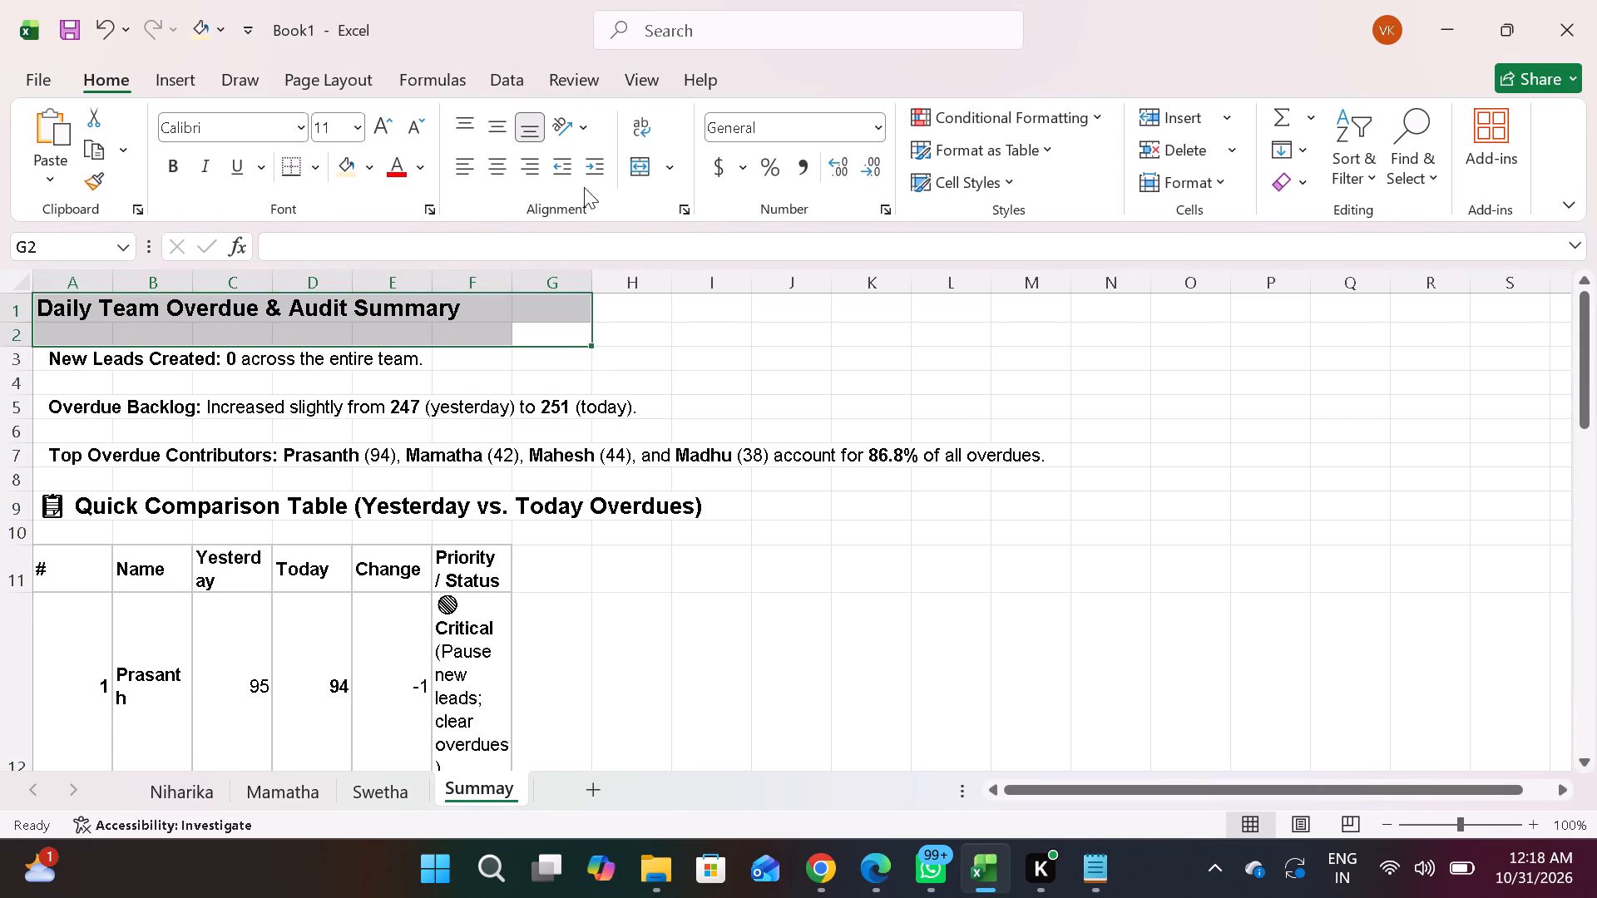
click(641, 160)
Widen column F, which holds the Priority / Status entries of the comparison table.
scroll(374, 427, down, 1)
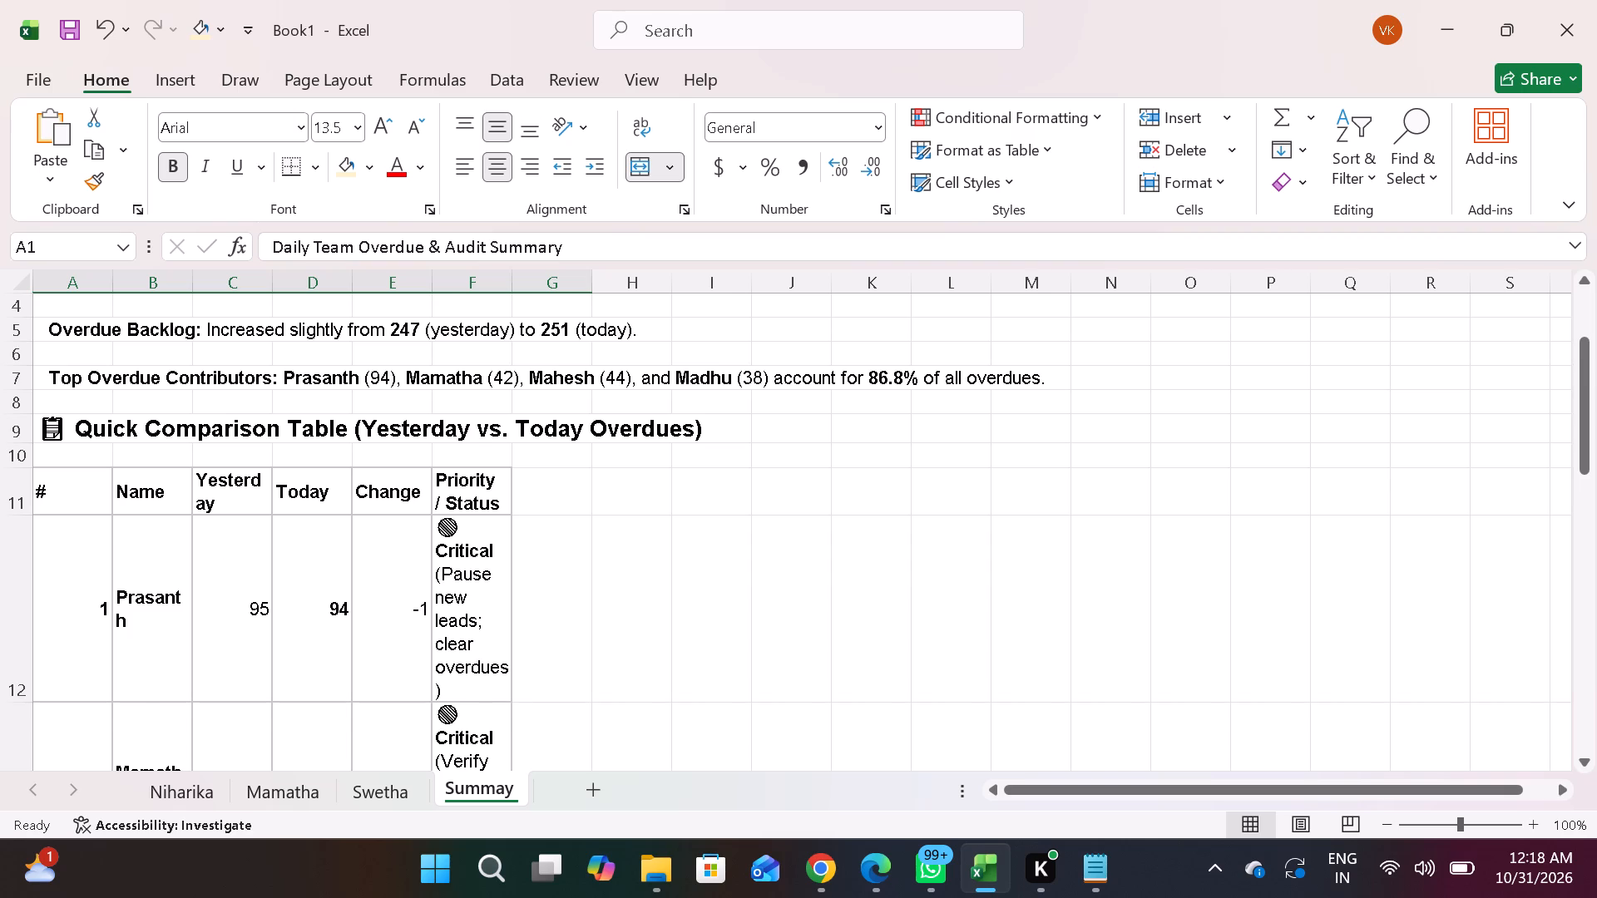
scroll(502, 535, down, 2)
scroll(494, 496, up, 3)
drag(512, 272, 540, 268)
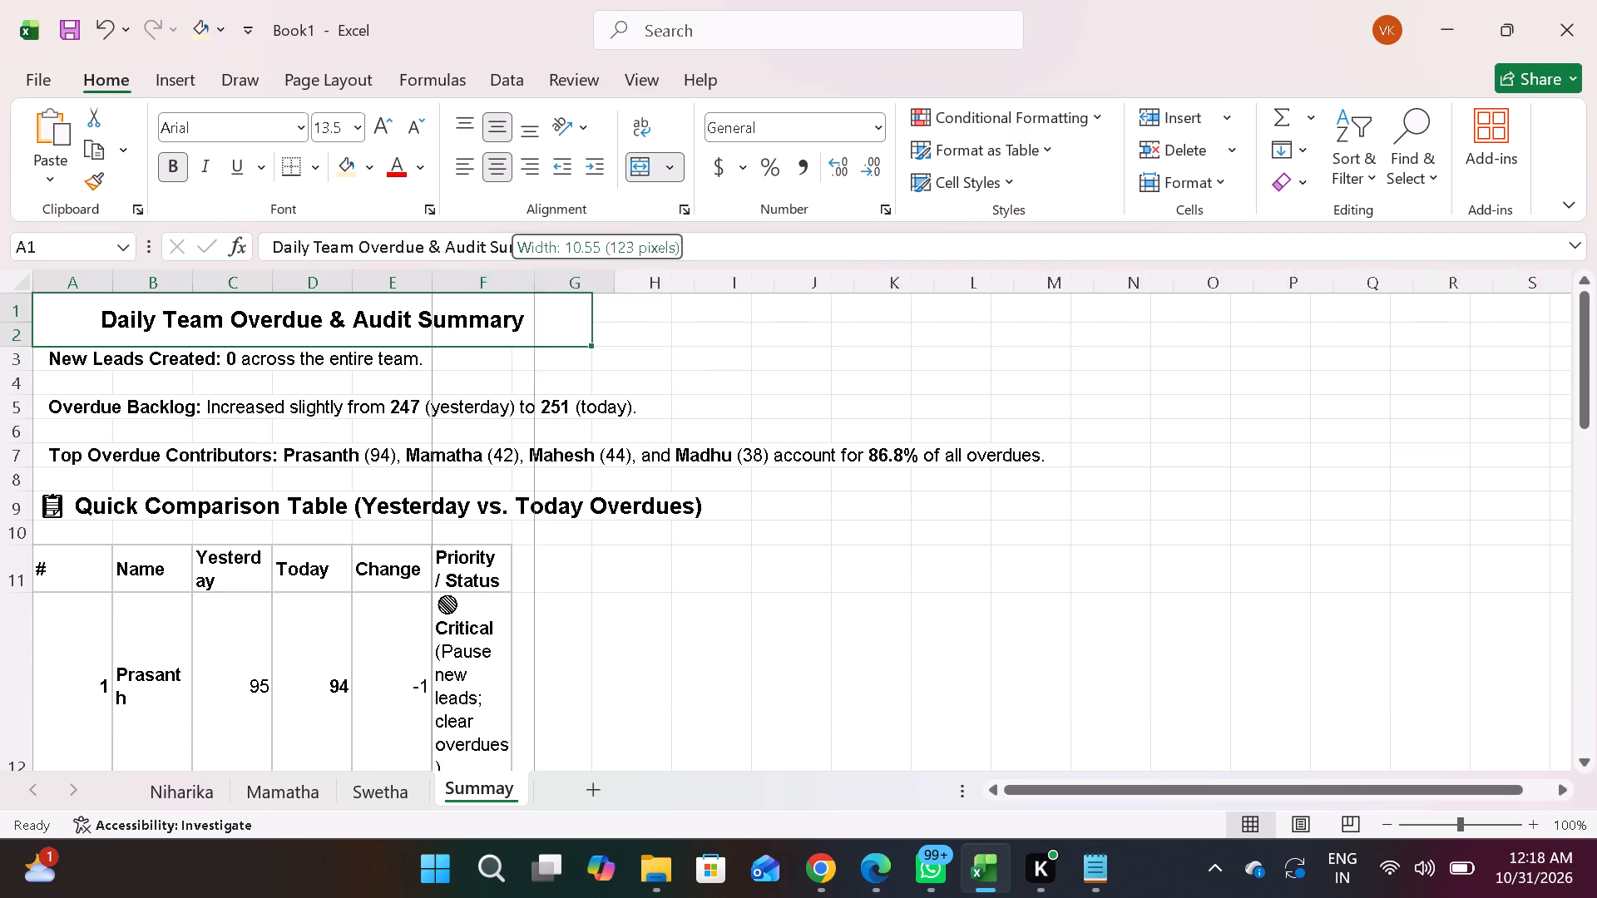
drag(540, 268, 614, 274)
AutoFit the row heights of the comparison table's data and total rows, A12:F23.
scroll(671, 497, down, 6)
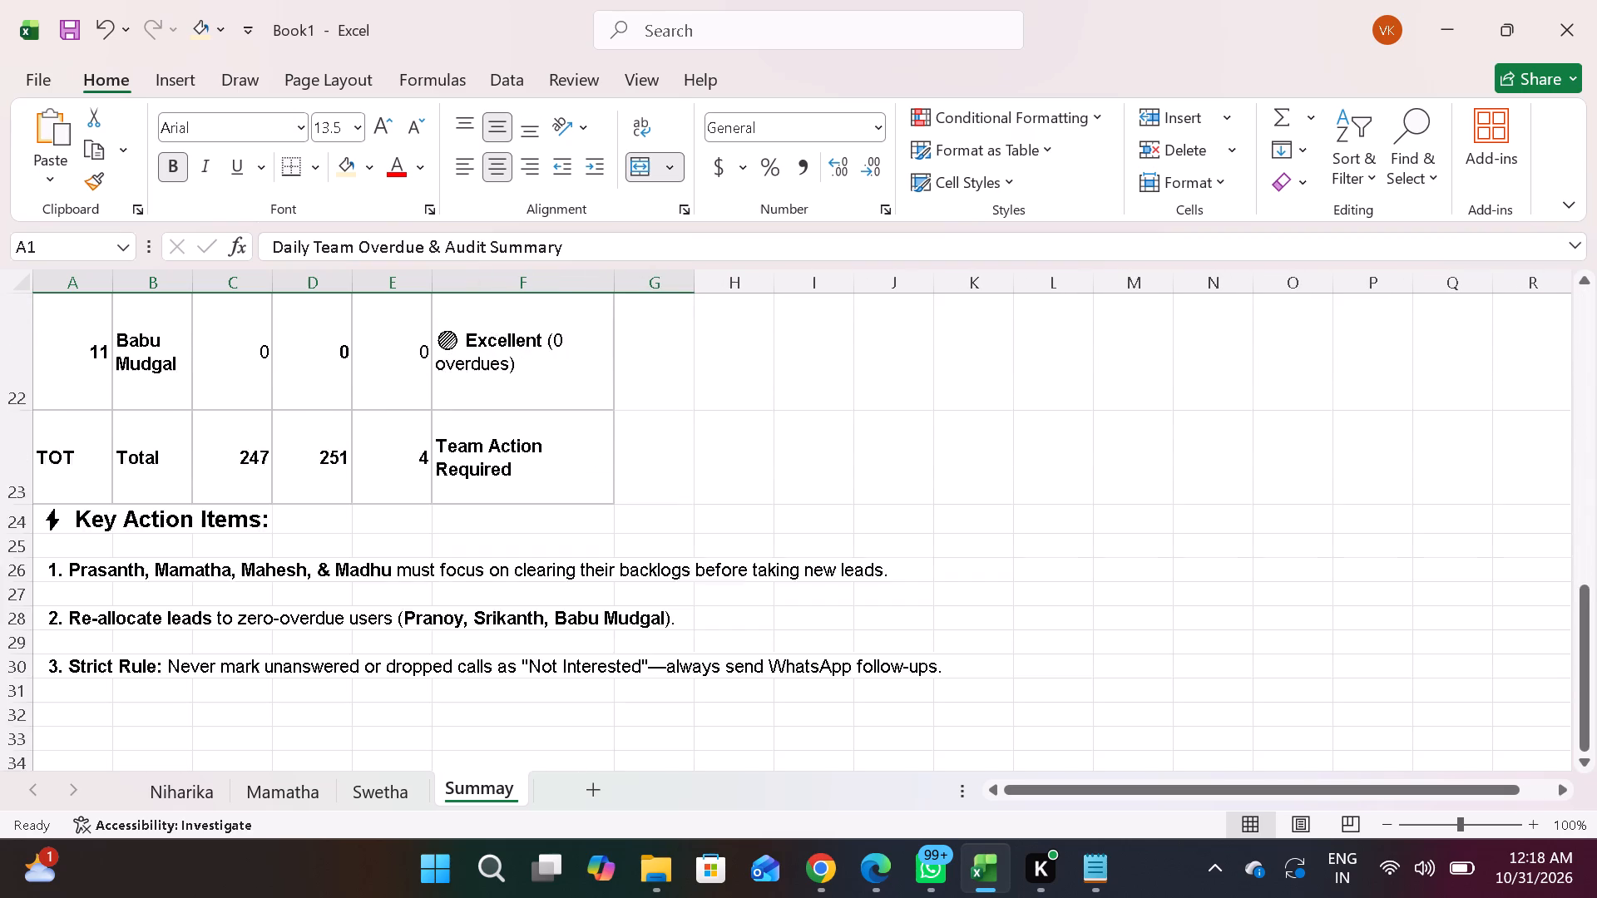
scroll(553, 555, down, 2)
scroll(426, 529, up, 2)
scroll(110, 618, down, 1)
drag(87, 474, 326, 187)
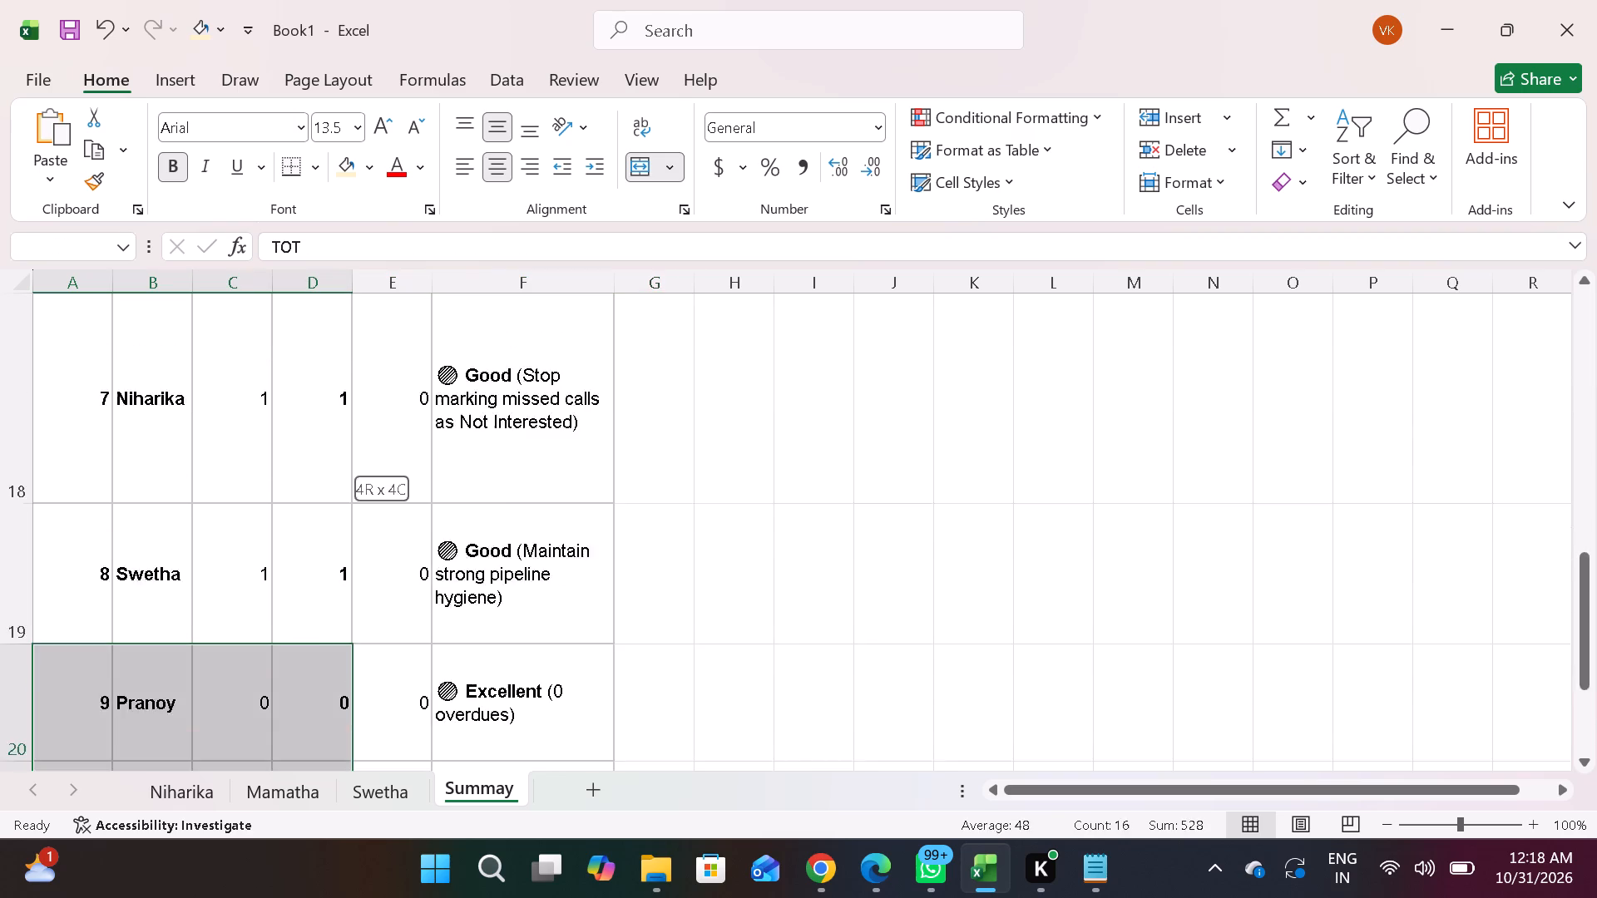
drag(326, 187, 469, 368)
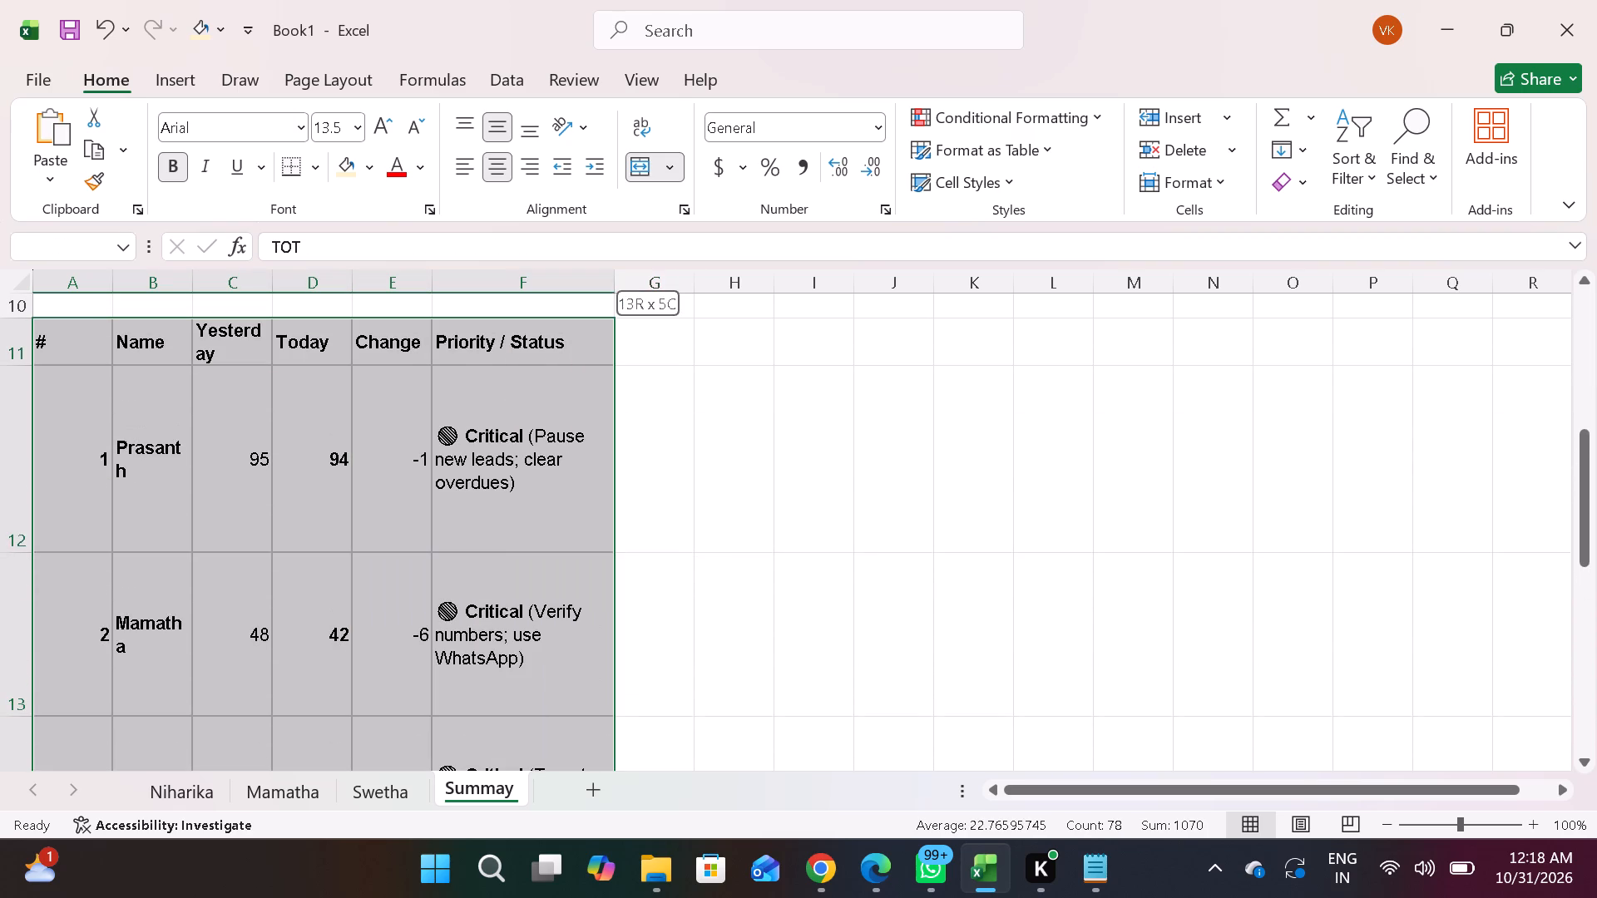
drag(469, 368, 468, 383)
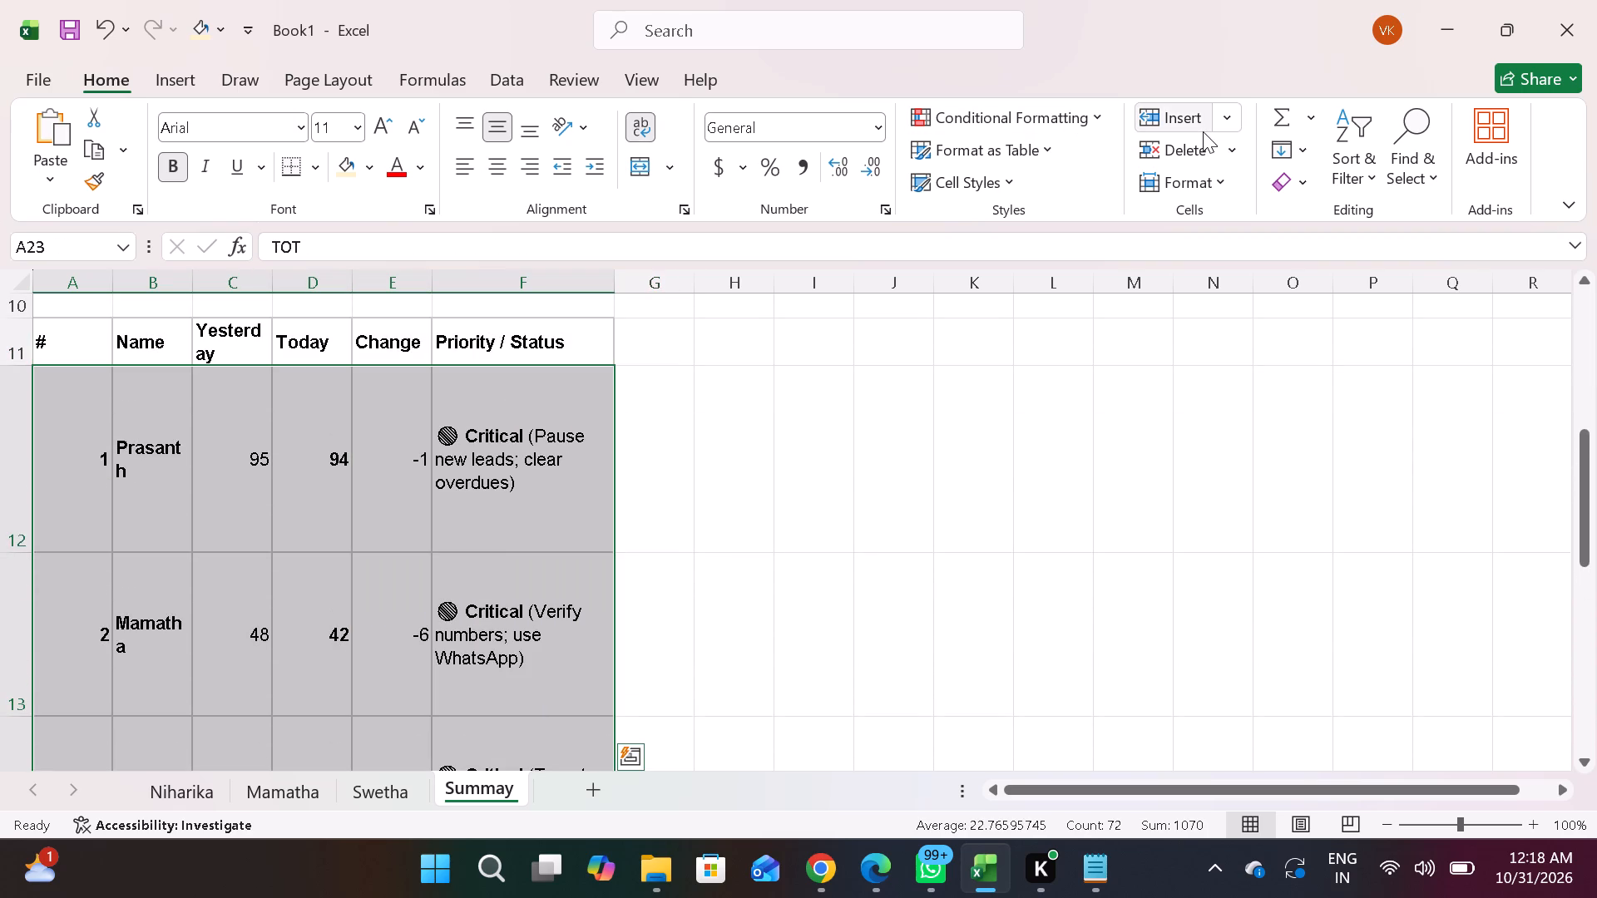
click(1221, 188)
click(1193, 291)
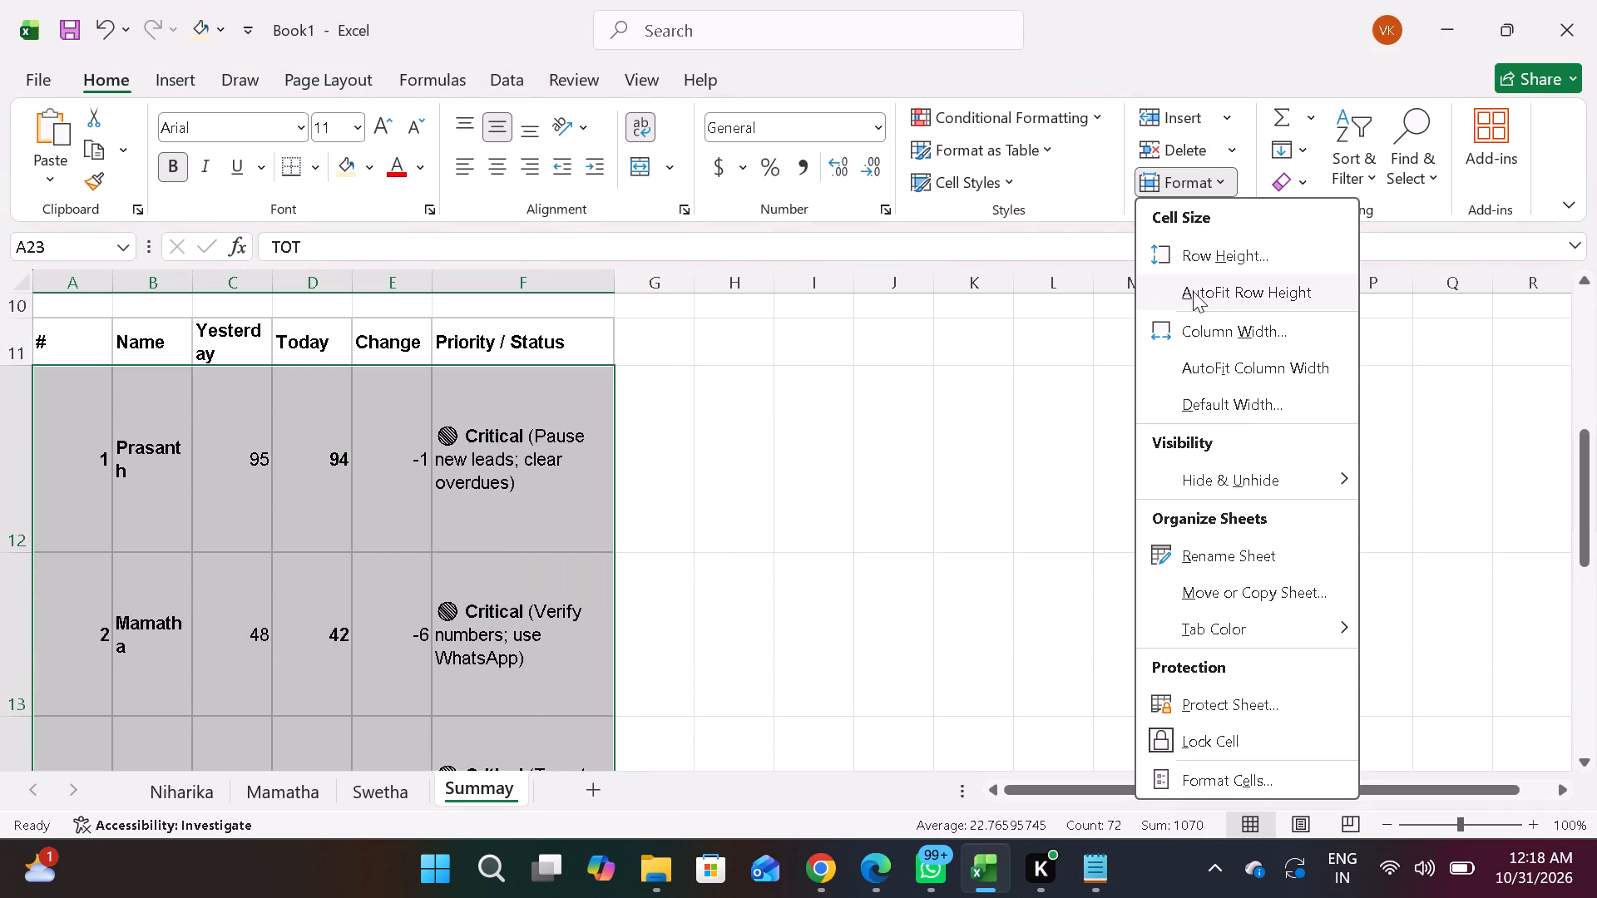
Widen columns A, B, C, D and F so the comparison table's names, headers and status text wrap less.
scroll(566, 421, up, 3)
scroll(772, 429, up, 1)
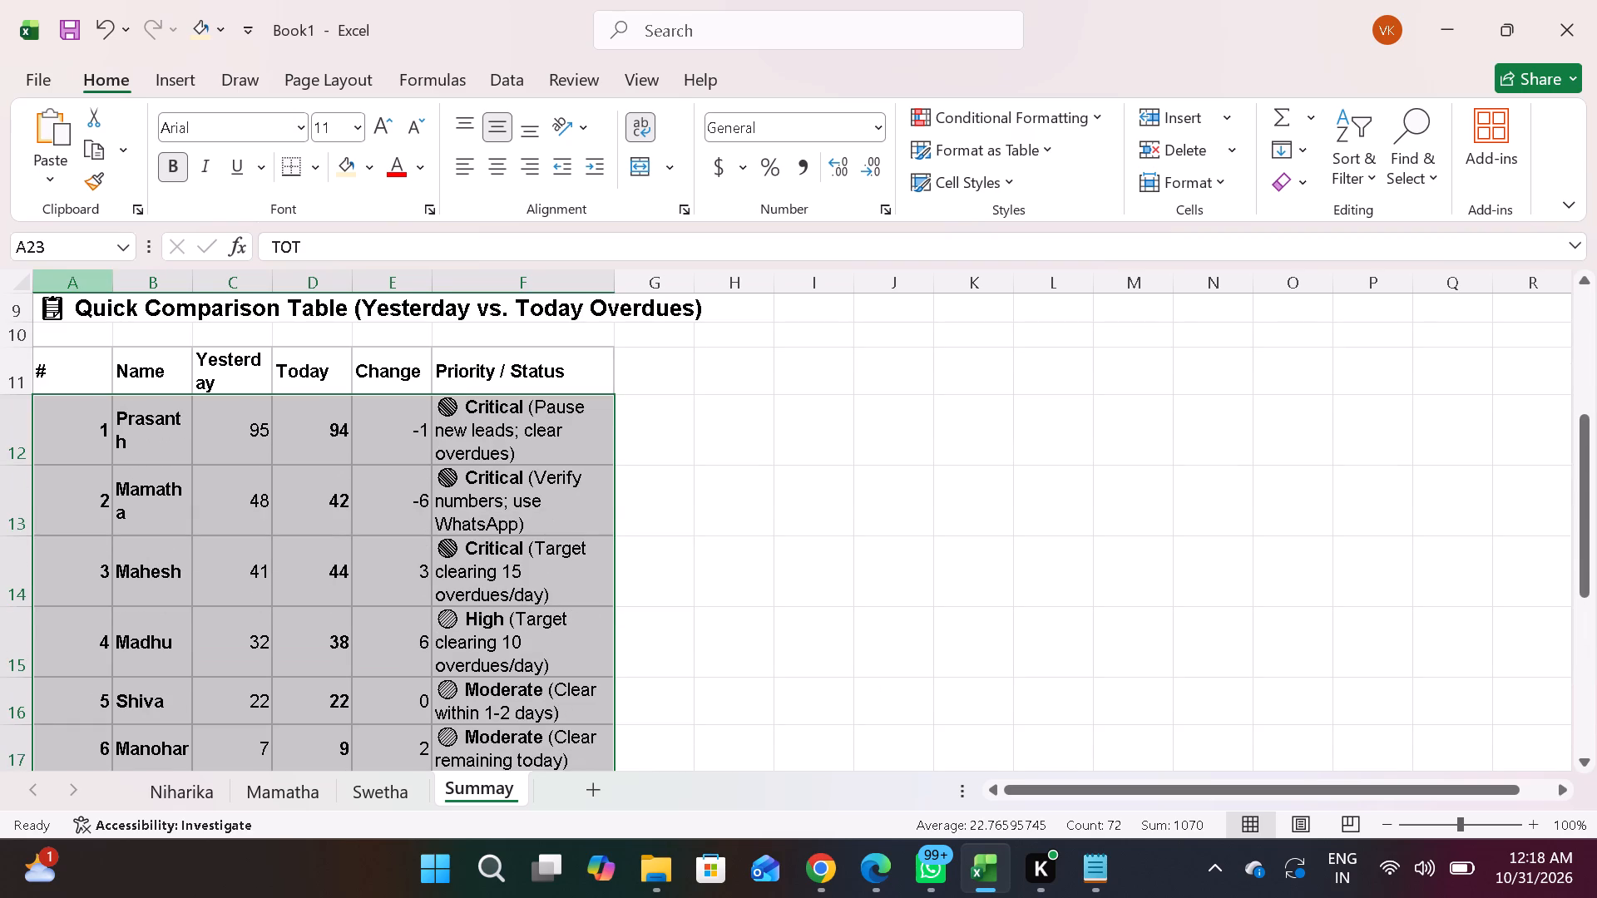
drag(112, 284, 135, 285)
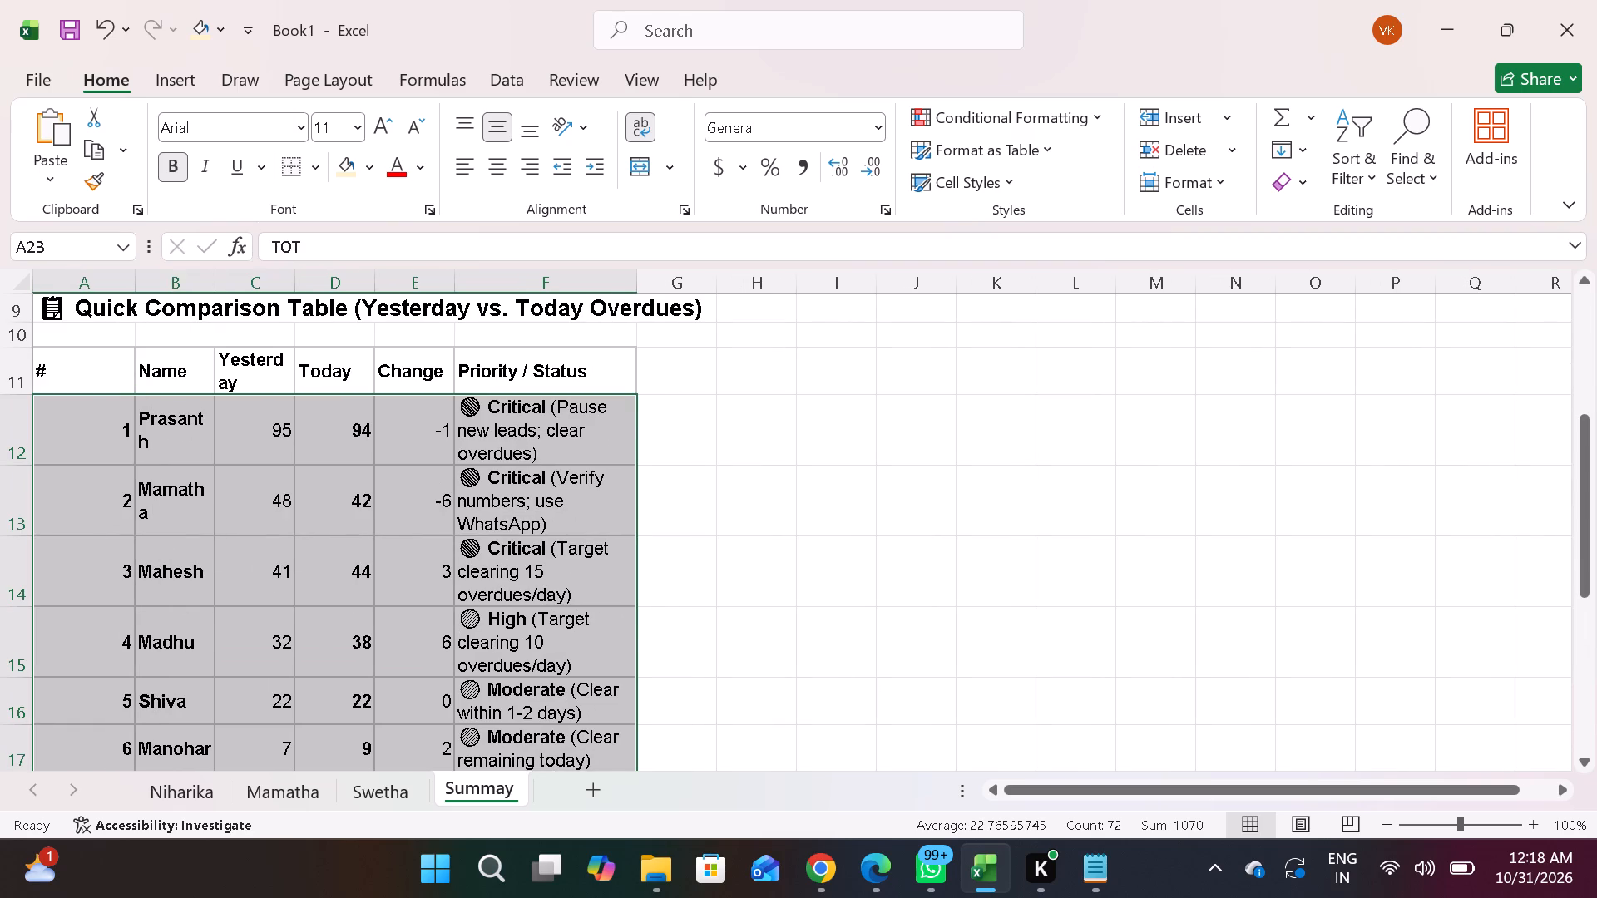
drag(215, 280, 245, 280)
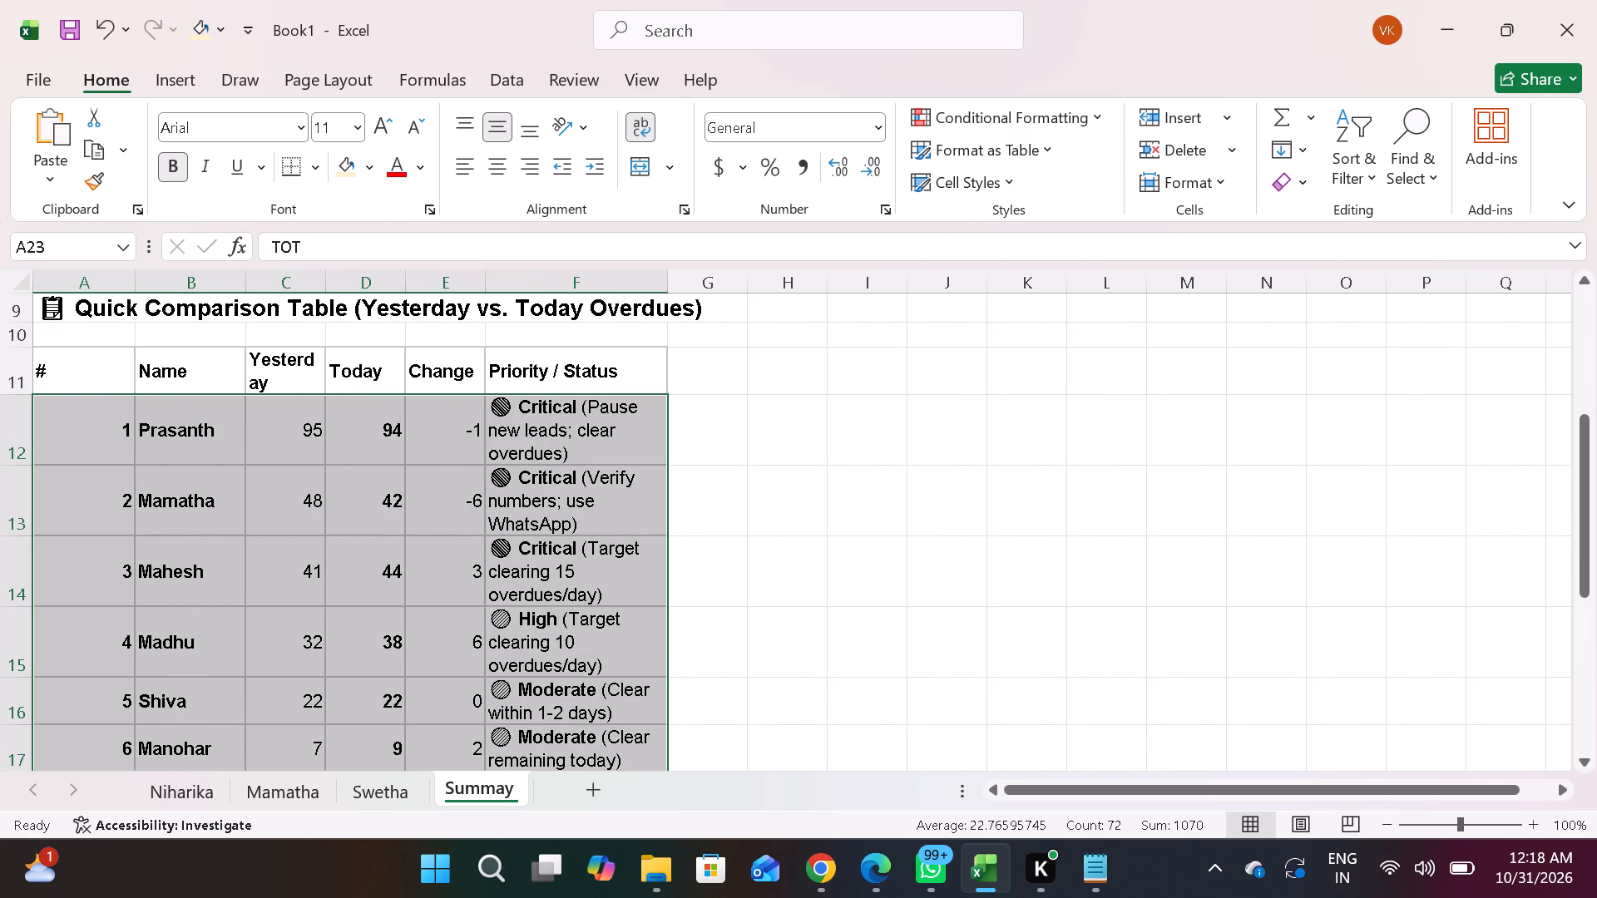
drag(326, 280, 349, 279)
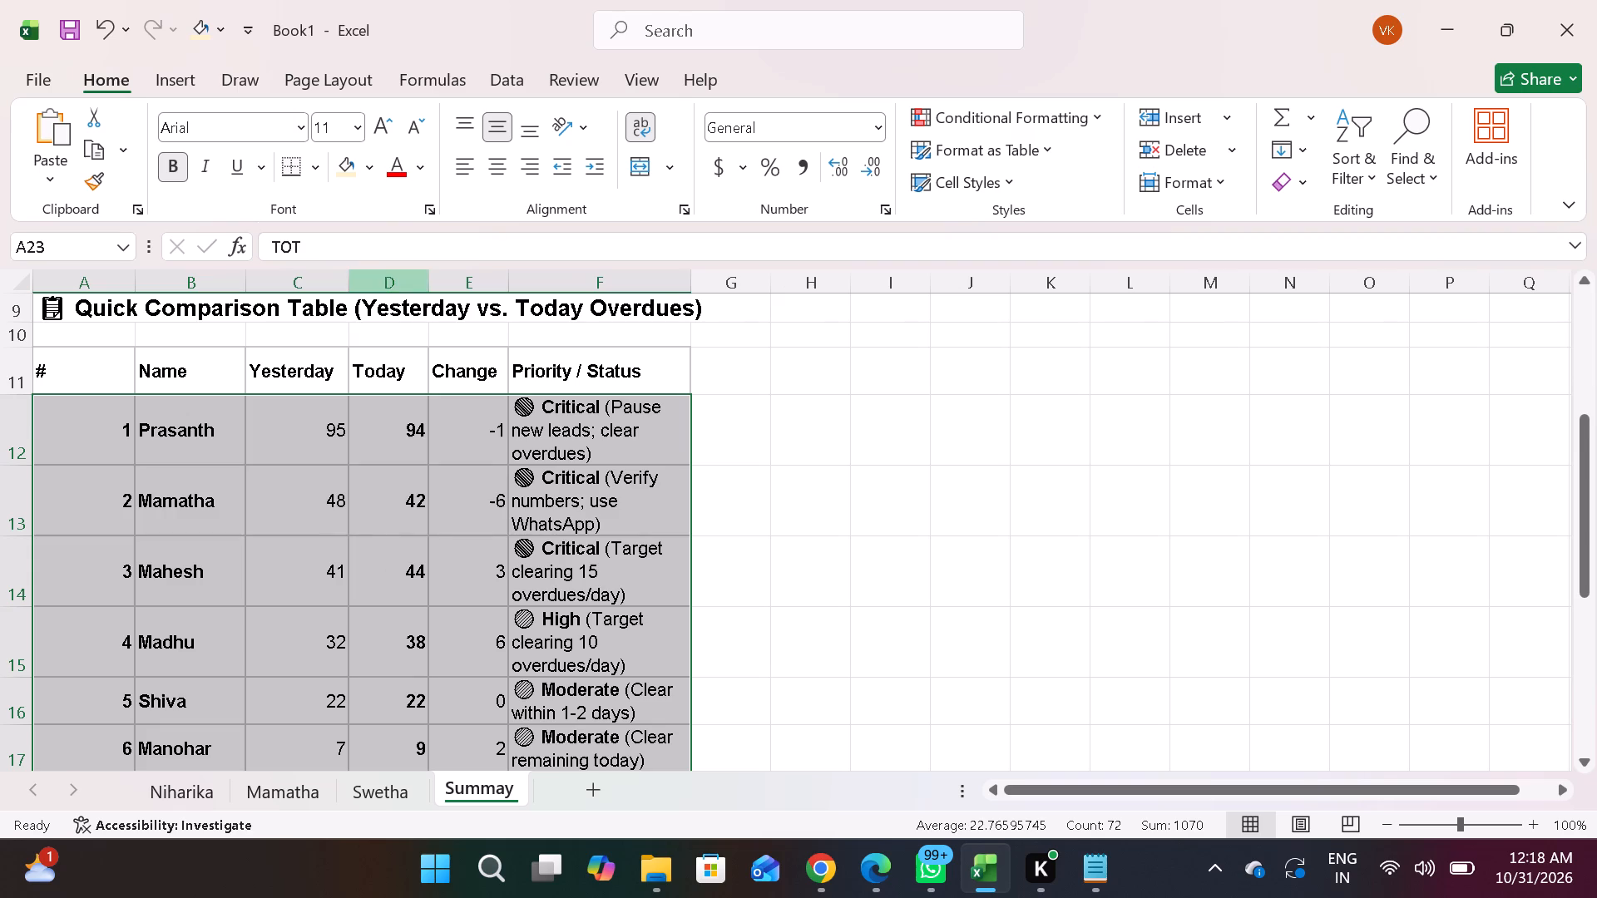
drag(428, 283, 439, 283)
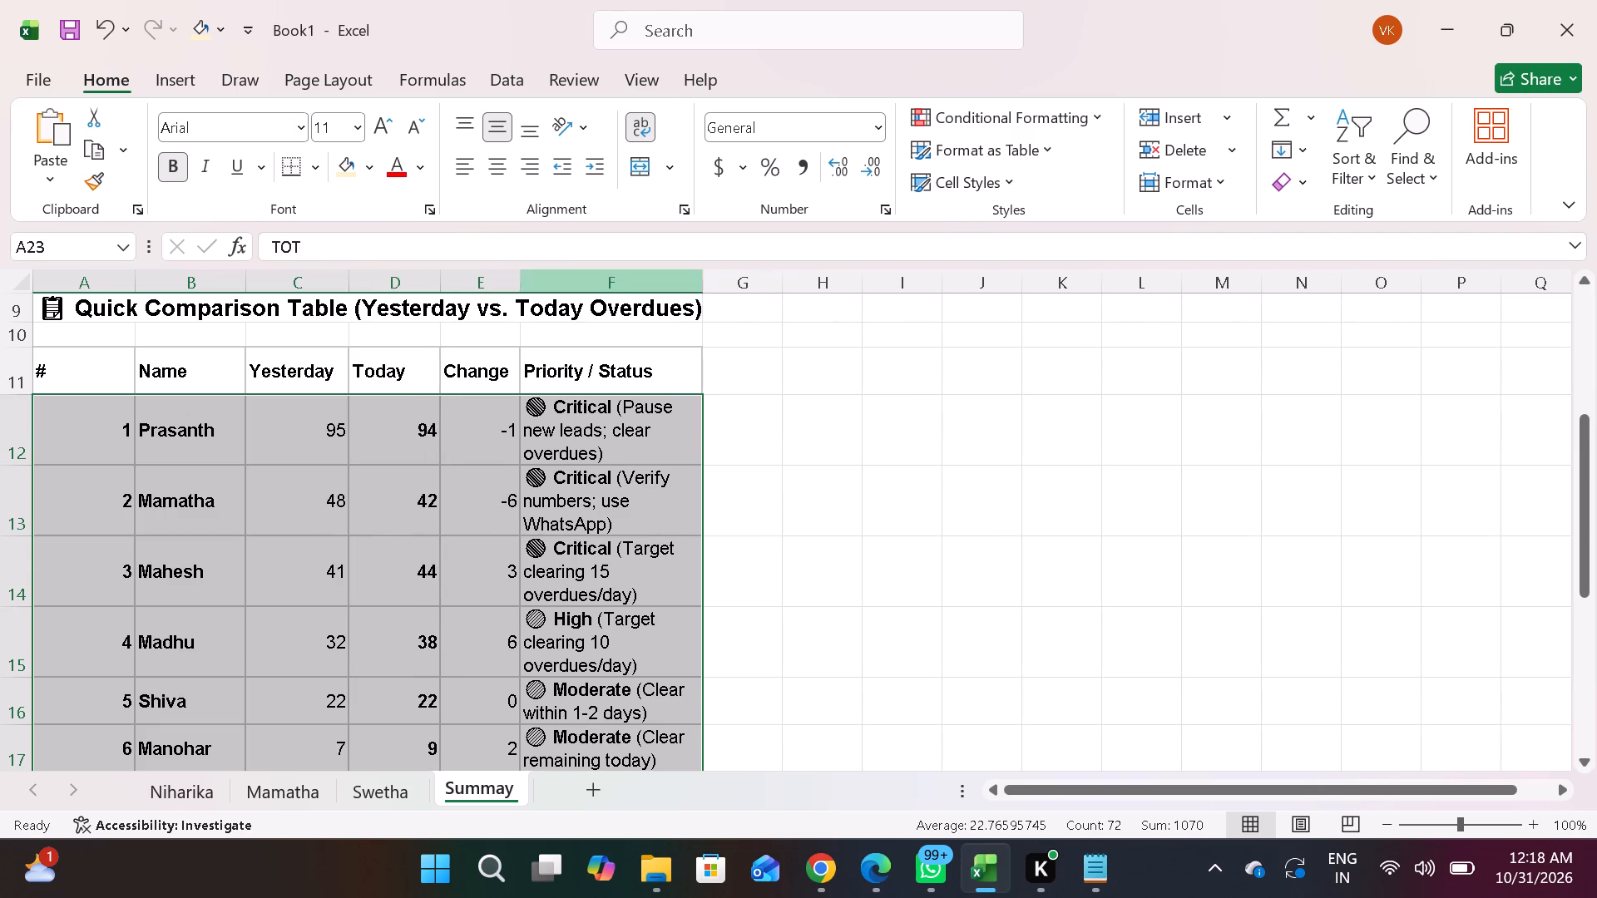
drag(702, 283, 724, 279)
drag(720, 279, 734, 279)
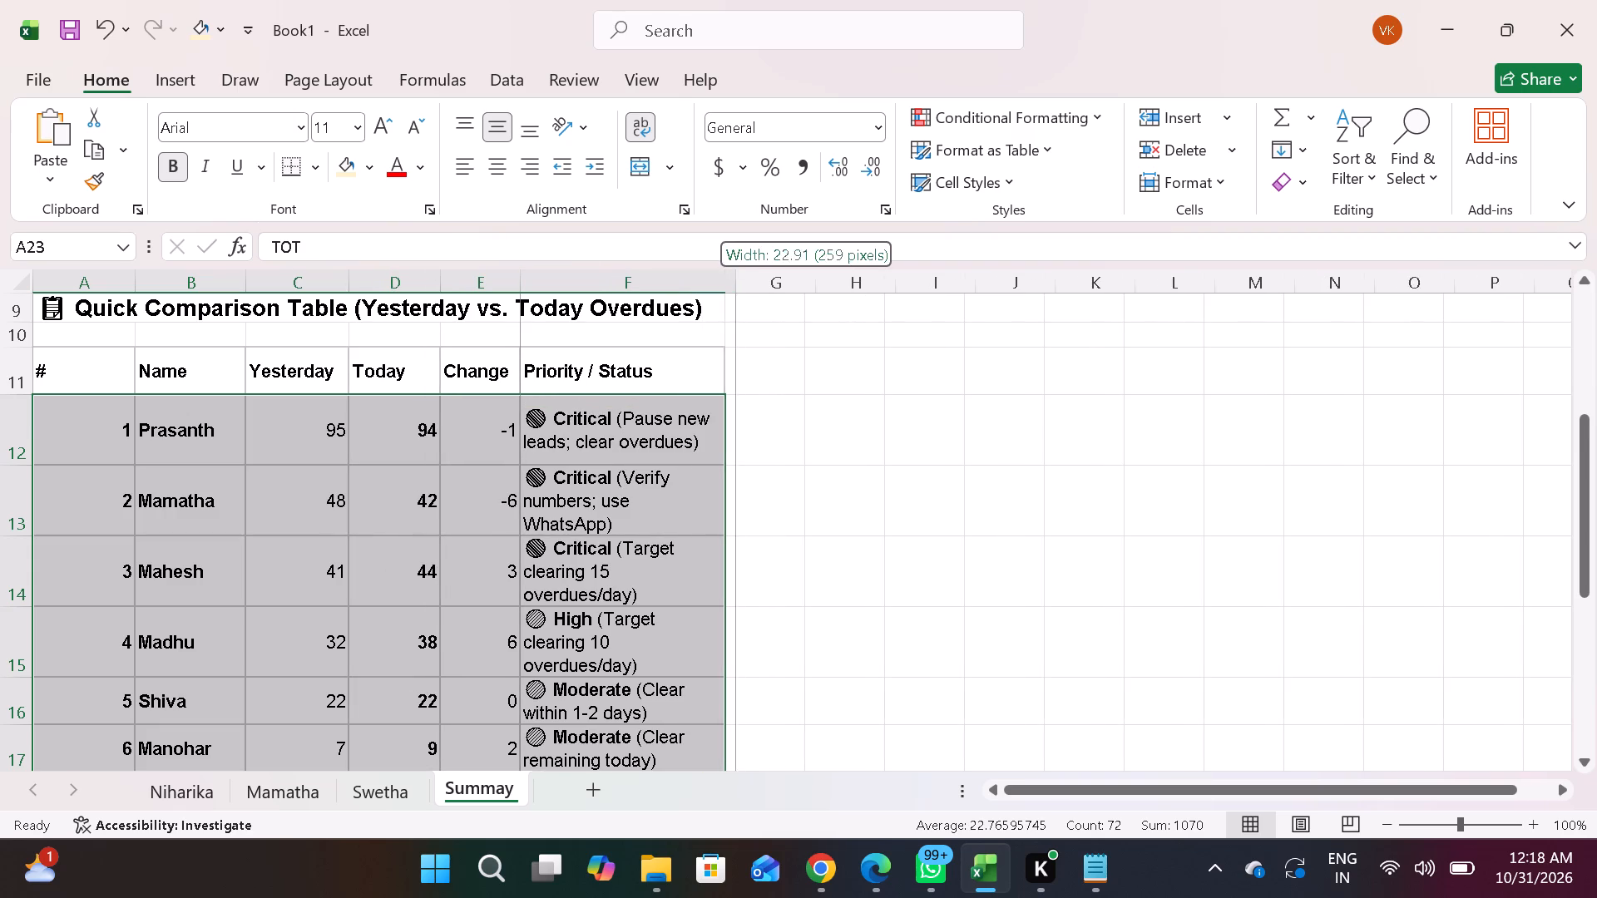
drag(734, 279, 742, 278)
click(742, 278)
Increase the heights of comparison table rows 17 and 16 so their two-line Moderate status entries have more room.
scroll(673, 377, down, 2)
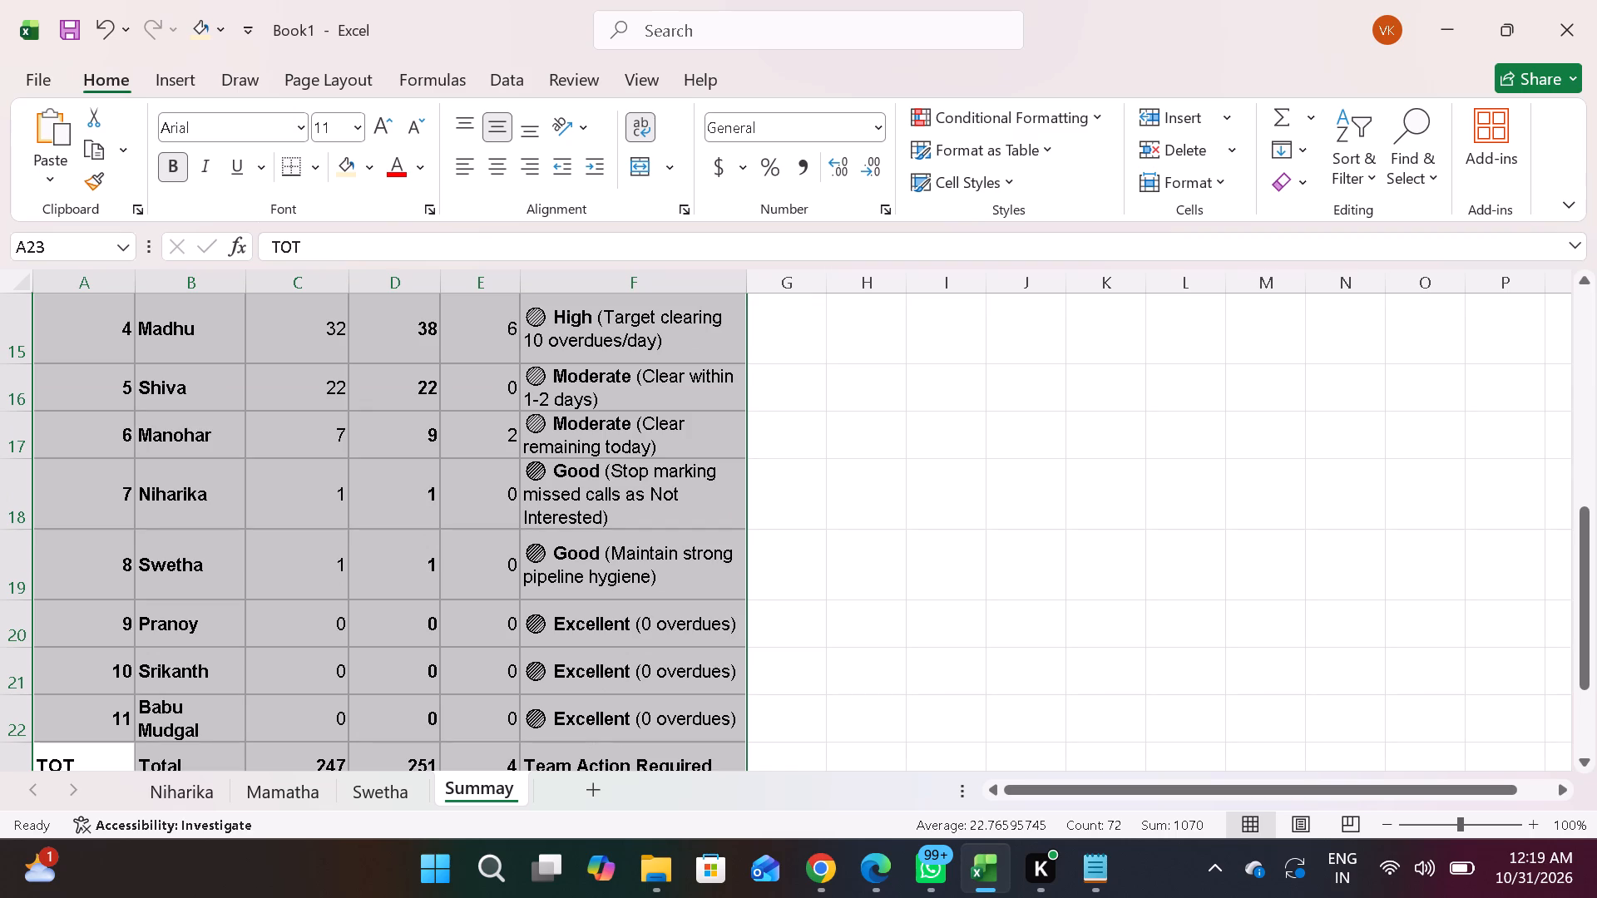
drag(17, 459, 31, 471)
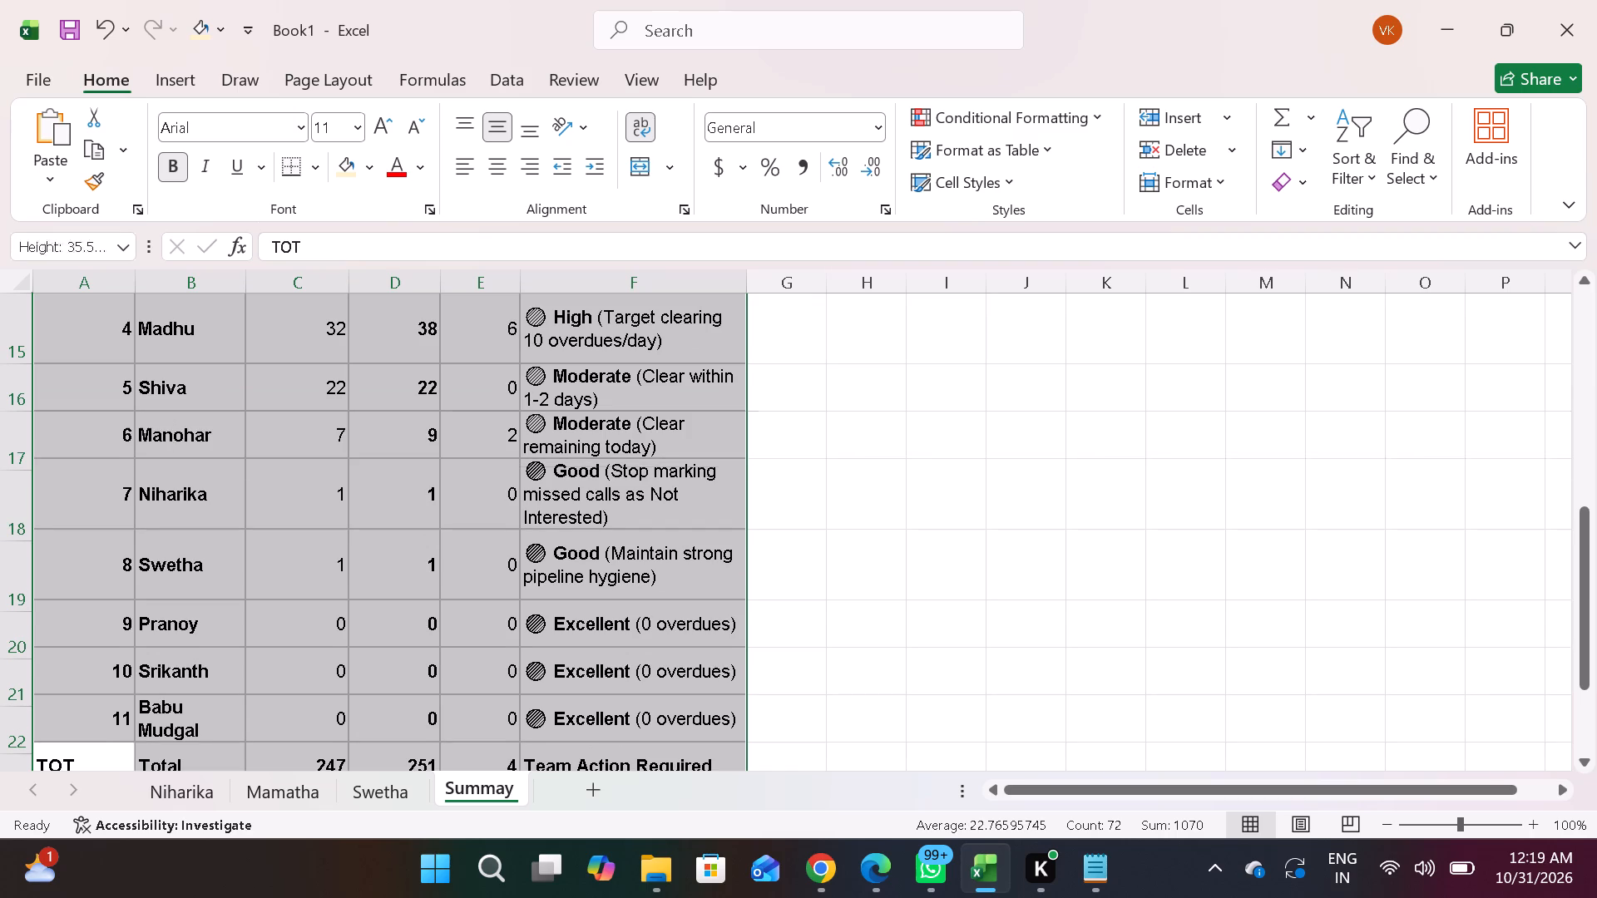
click(31, 471)
drag(20, 409, 26, 427)
click(26, 427)
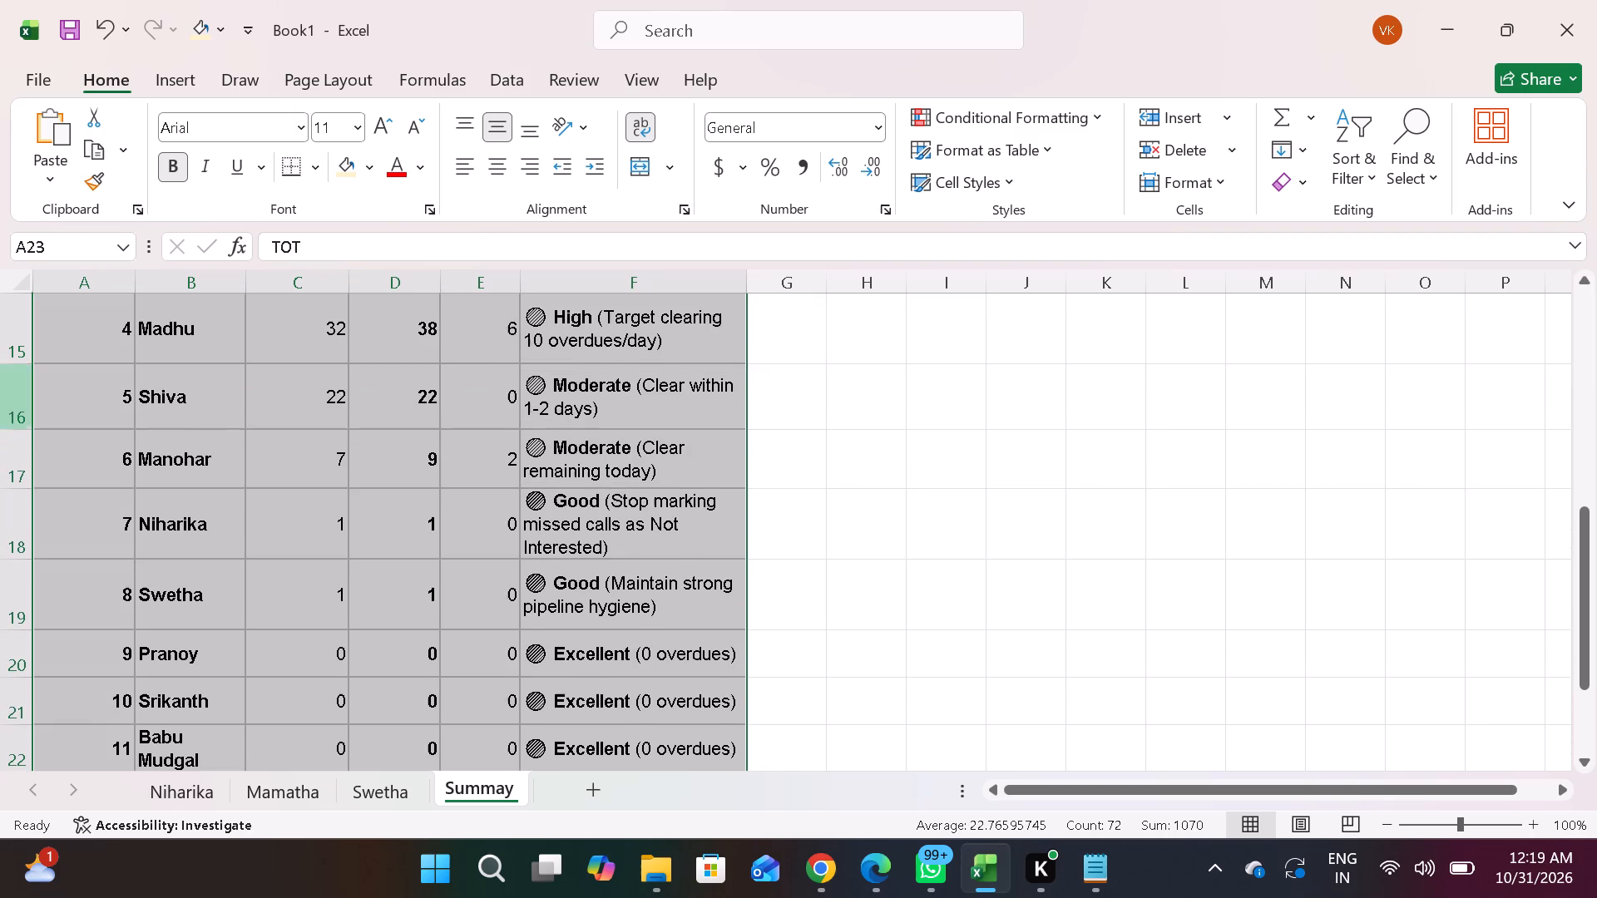
Replace the # header in cell A11 of the comparison table with S.No.
scroll(591, 462, down, 1)
scroll(196, 397, up, 4)
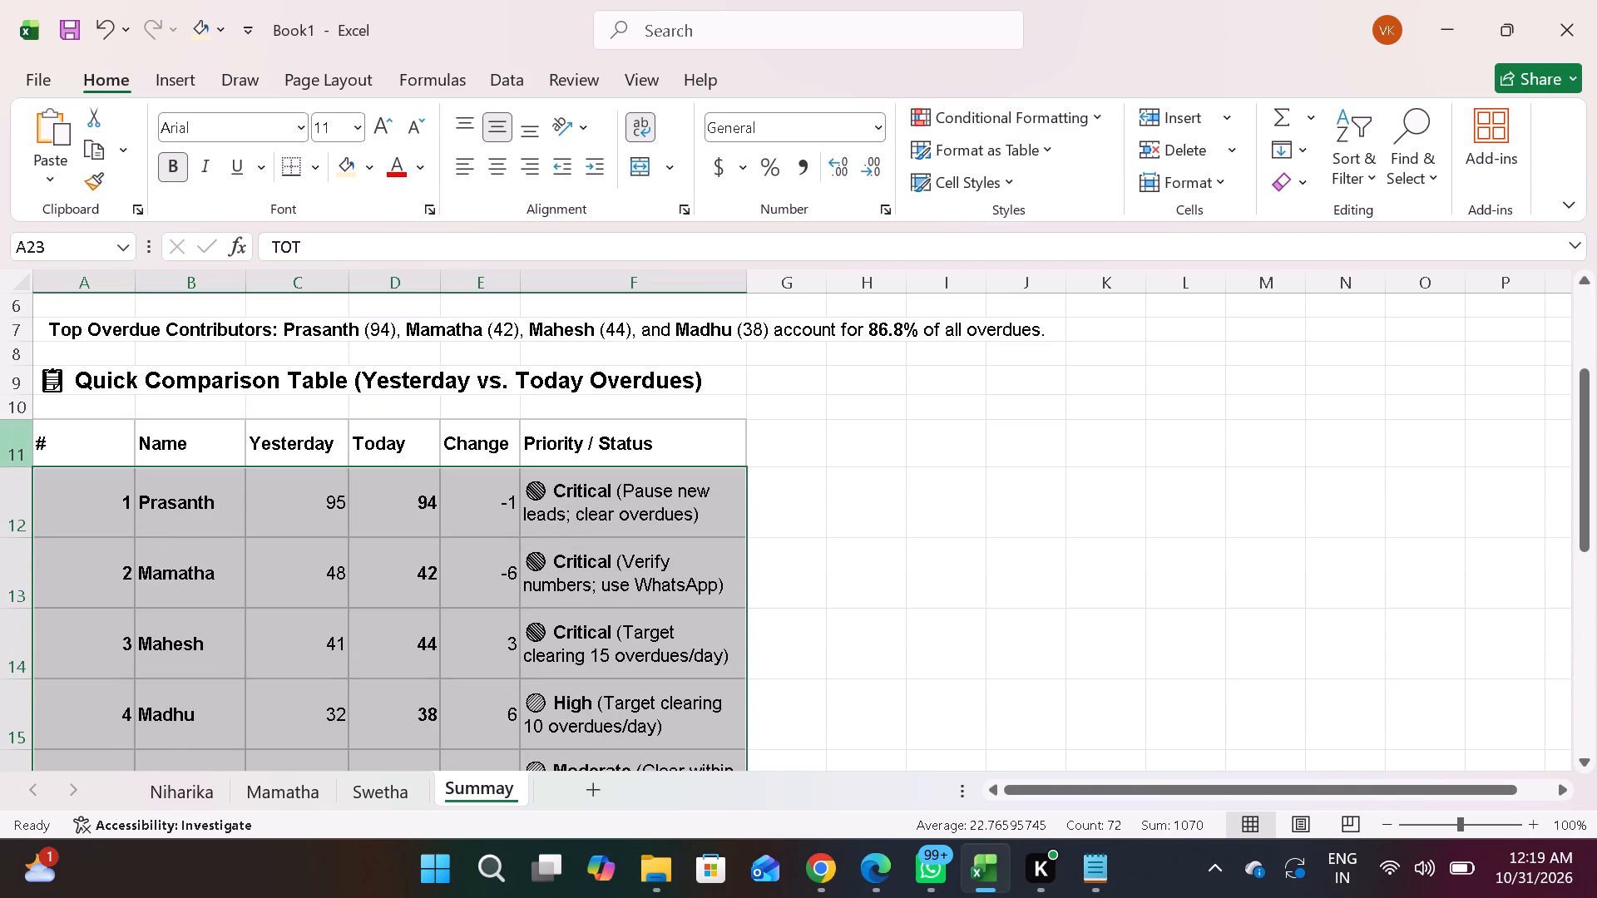
double_click(51, 435)
drag(319, 250, 210, 251)
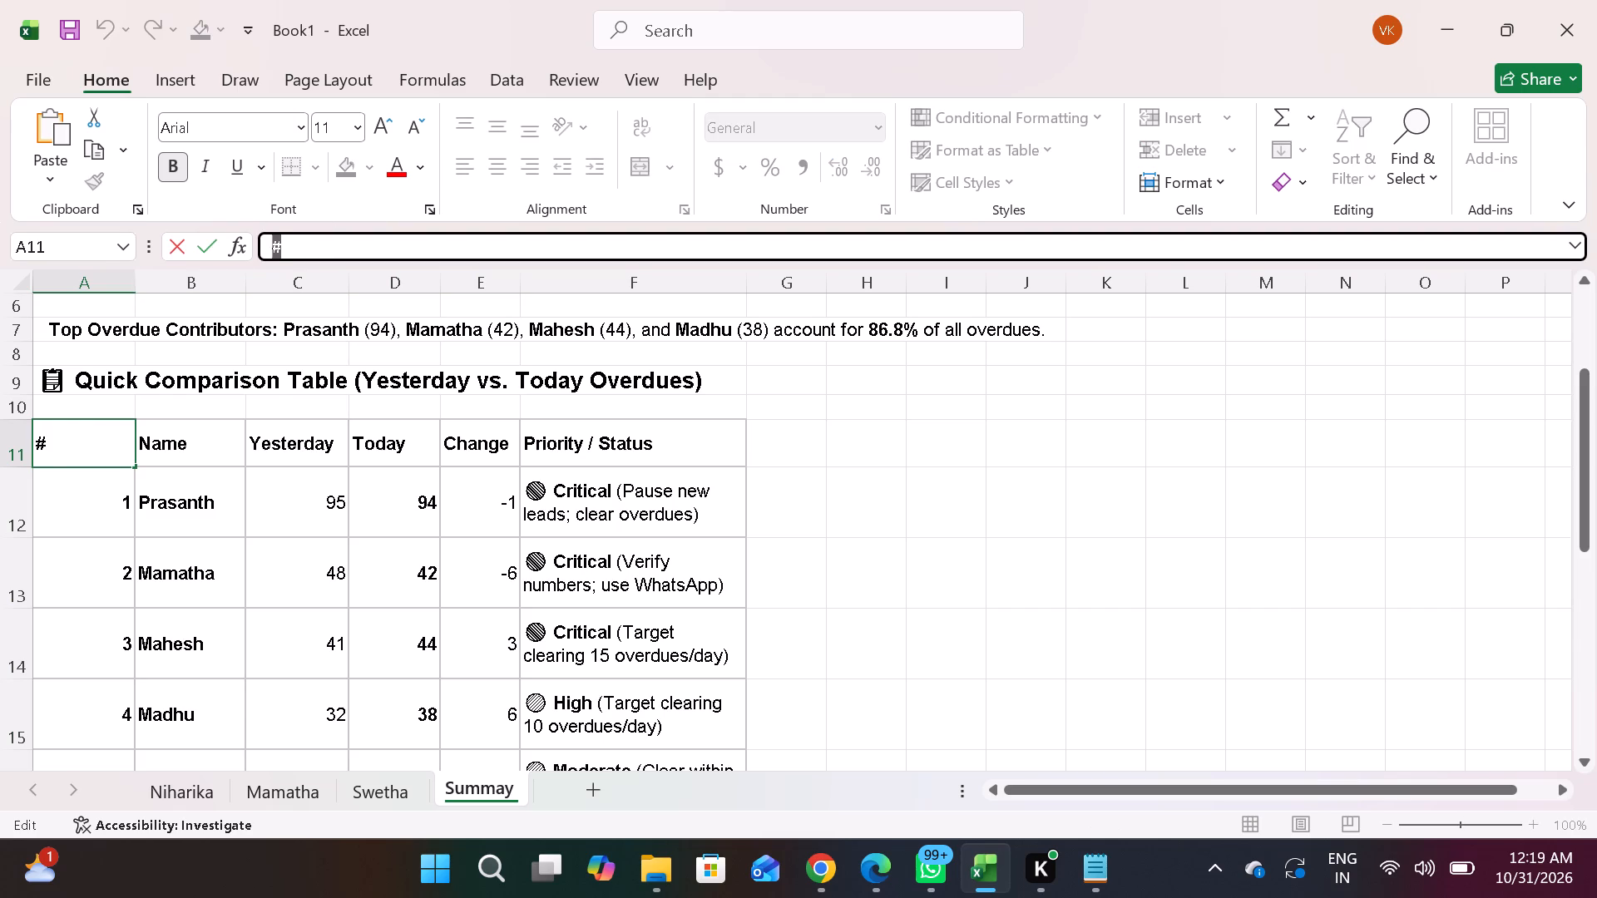
key(BackSpace)
key(shift+s)
text(no)
key(BackSpace)
key(BackSpace)
key(shift+greater)
key(BackSpace)
key(period)
text(No)
key(Return)
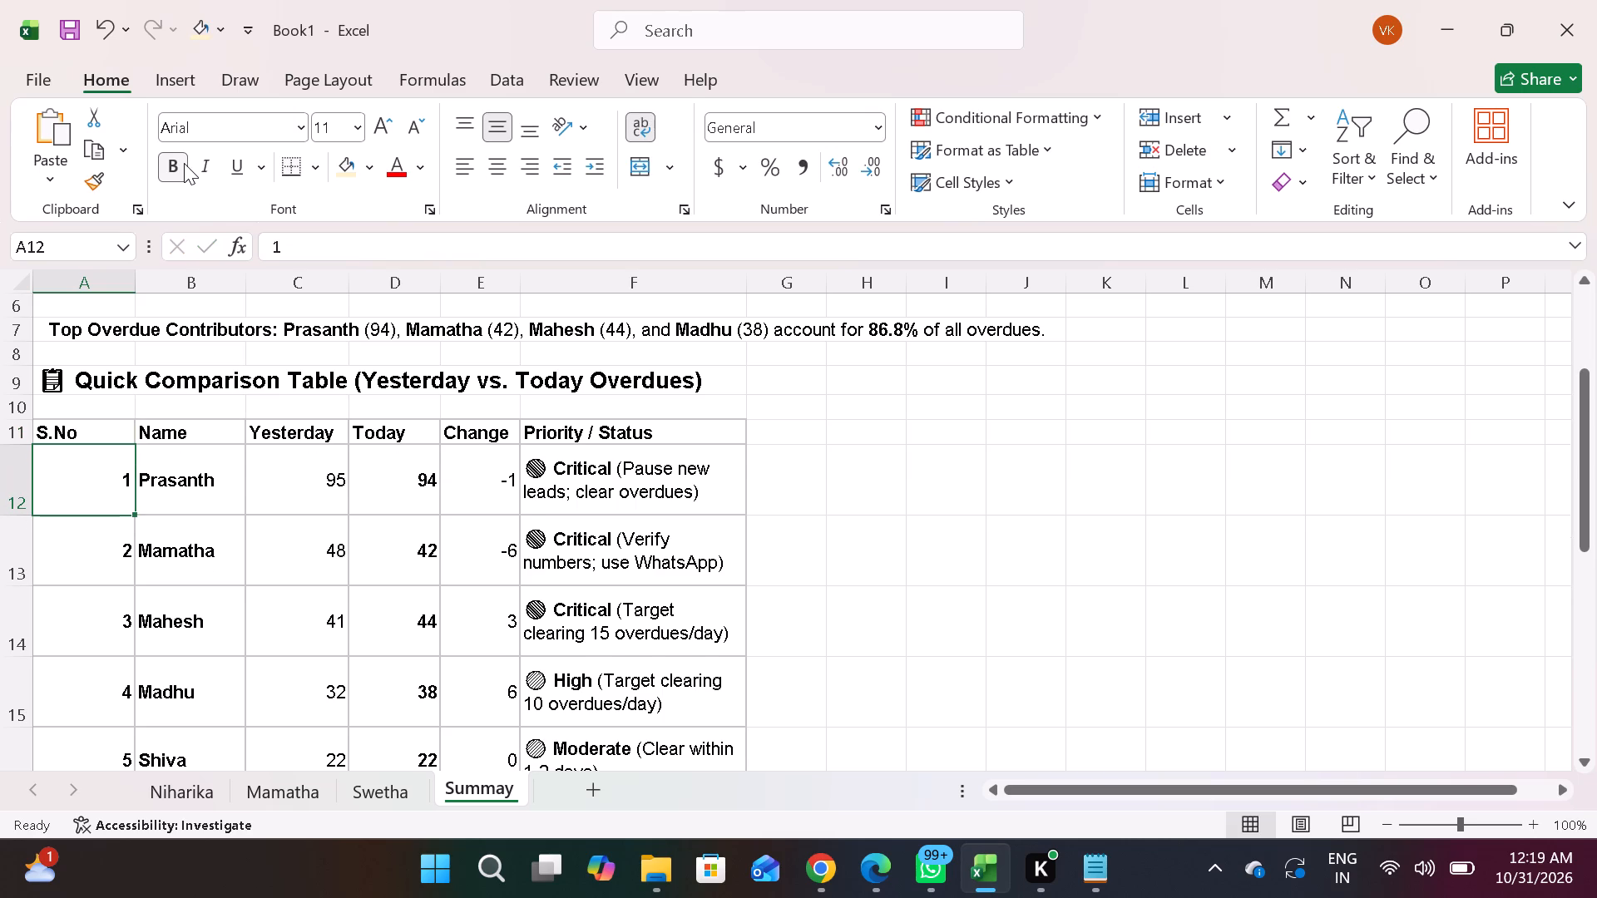
Change the serial number header in cell A11 to read "Sno.".
click(55, 435)
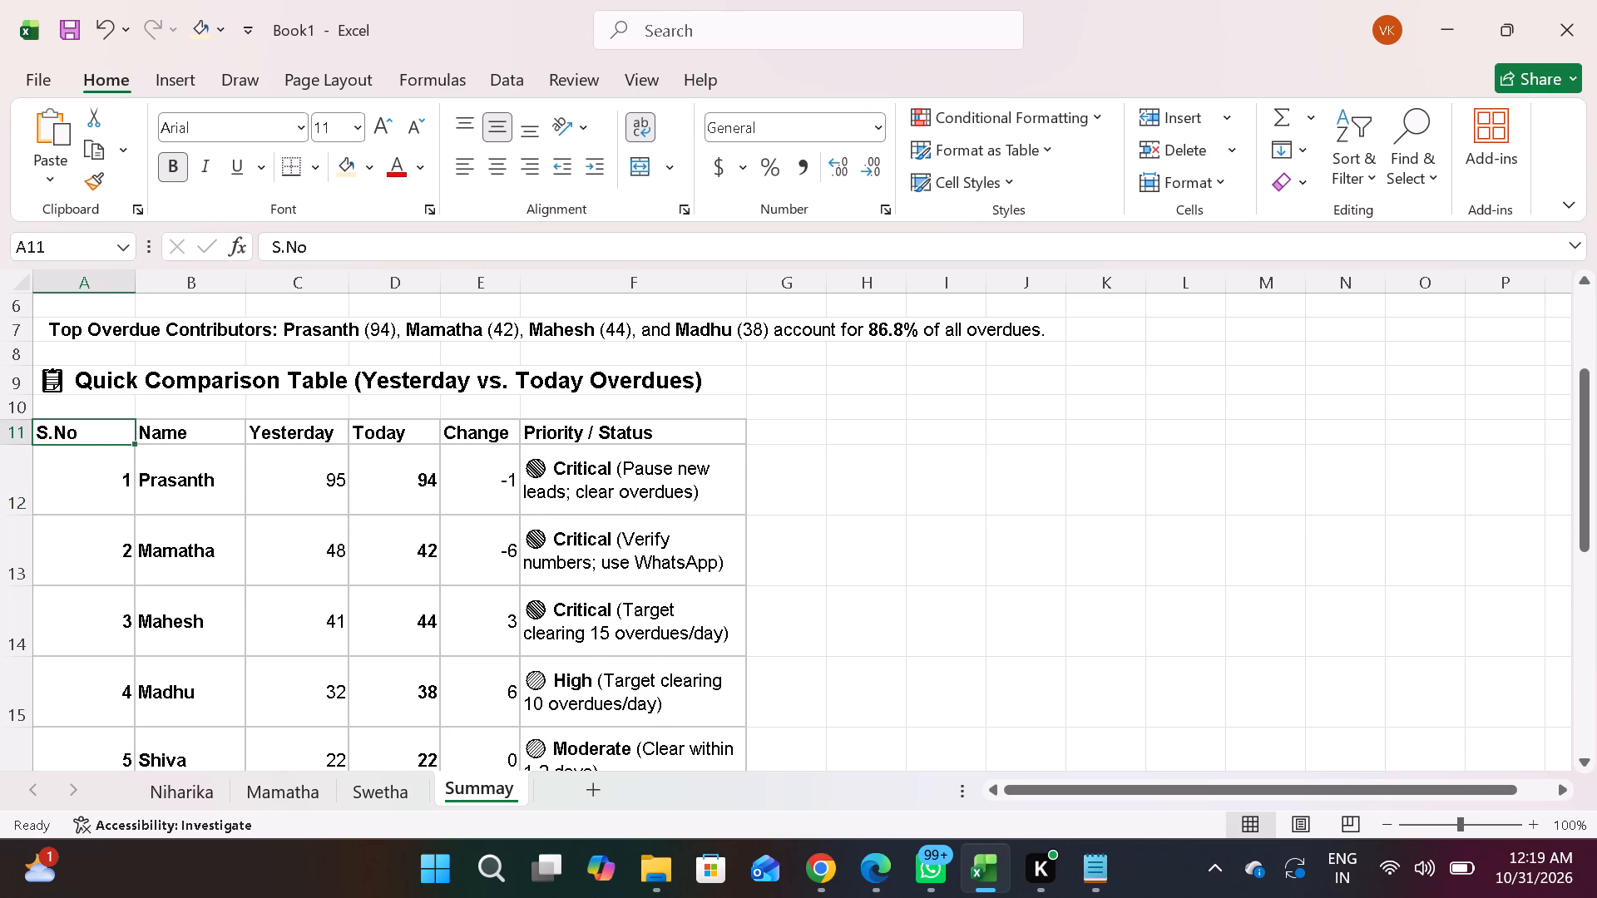
click(289, 244)
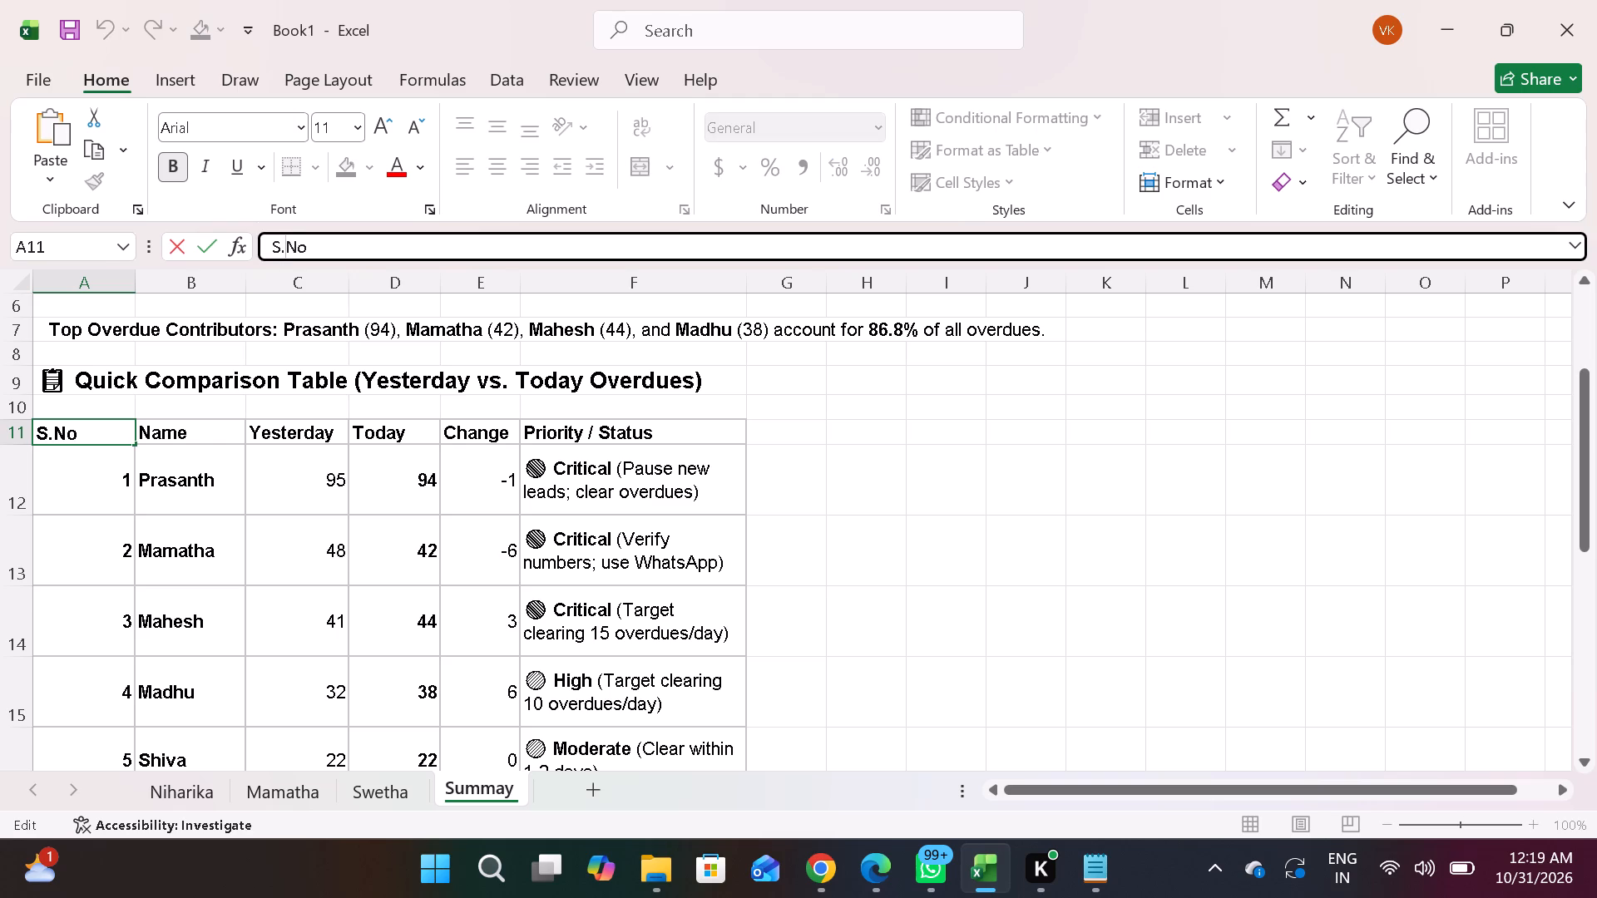
key(BackSpace)
key(Right)
key(Right)
key(BackSpace)
key(o)
key(period)
key(Return)
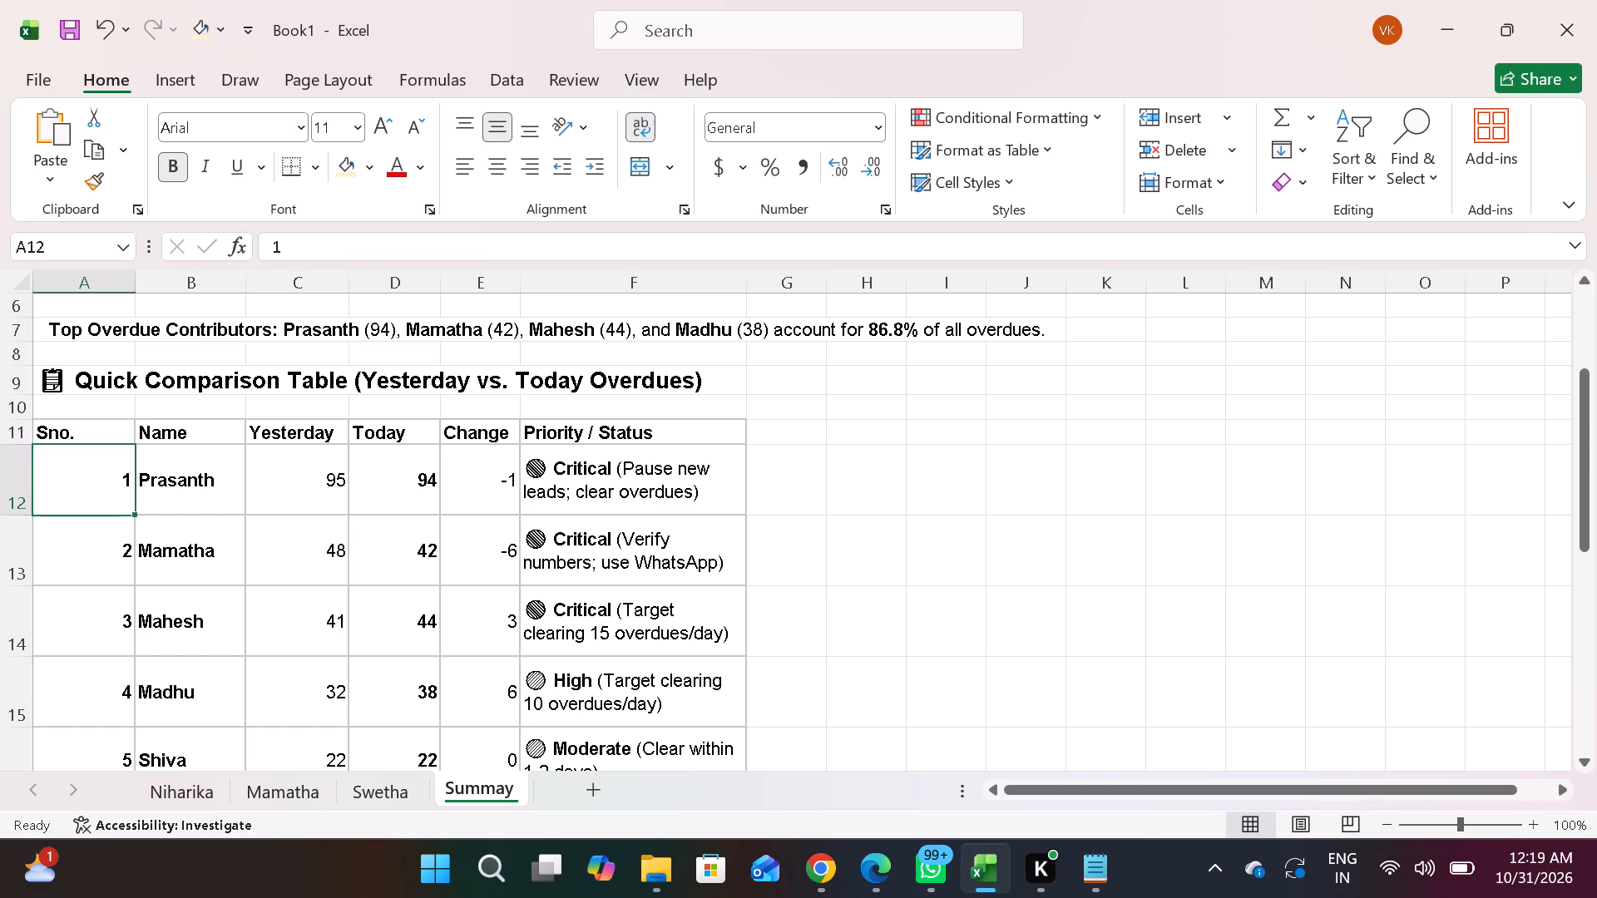
Center the contents of the whole comparison table, A11:F23, horizontally.
scroll(102, 451, down, 1)
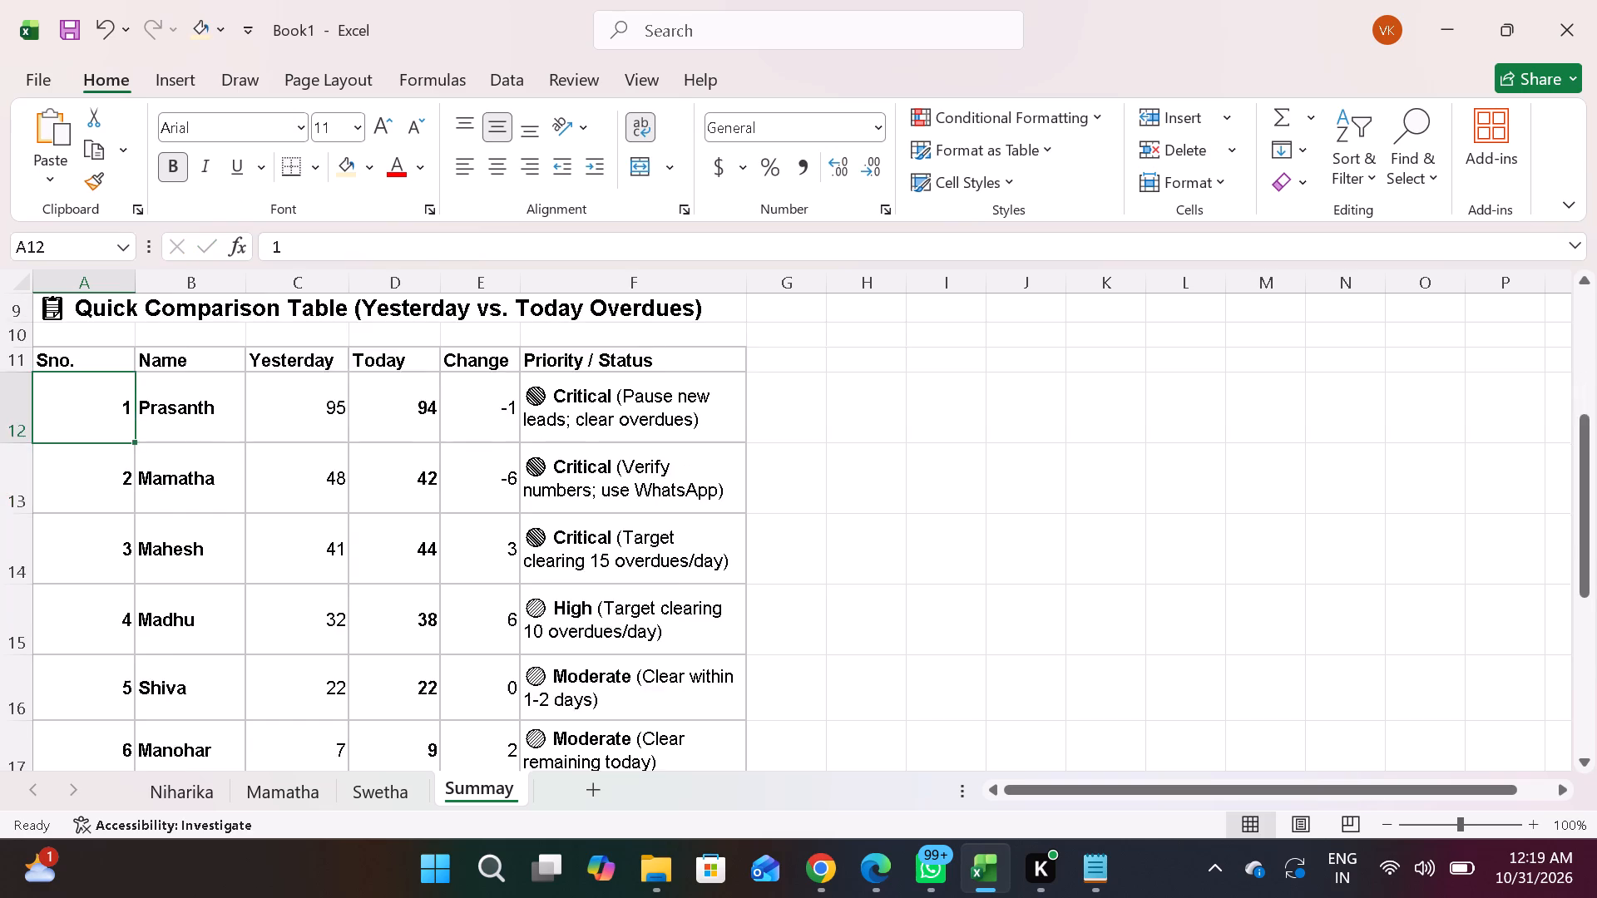
scroll(74, 500, down, 5)
scroll(70, 508, up, 6)
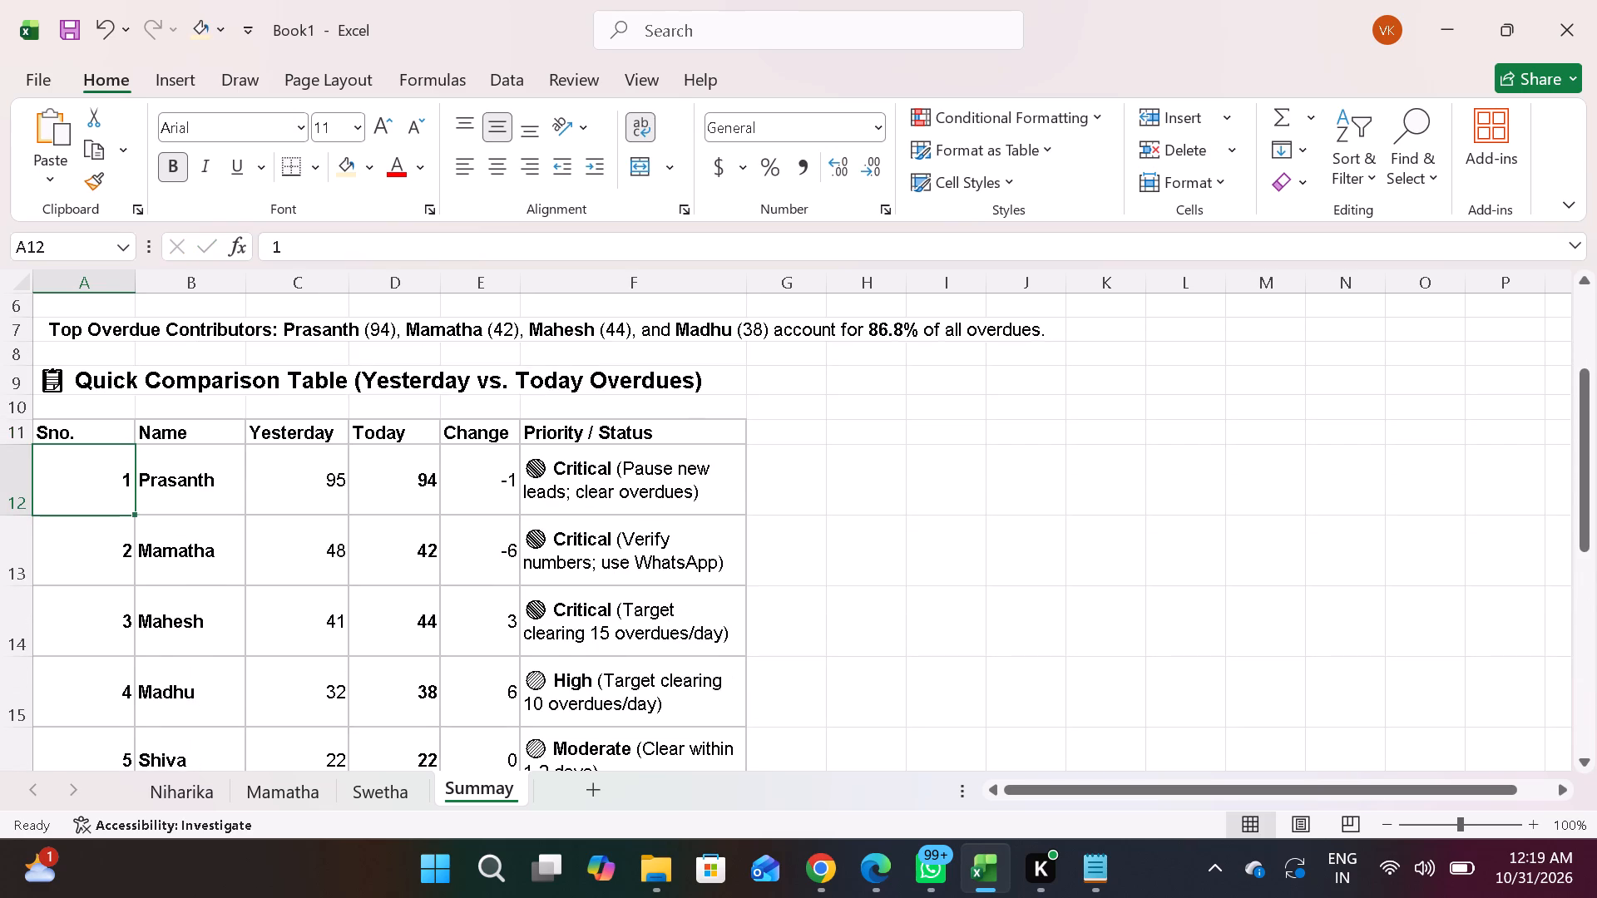
click(110, 459)
drag(102, 430, 353, 804)
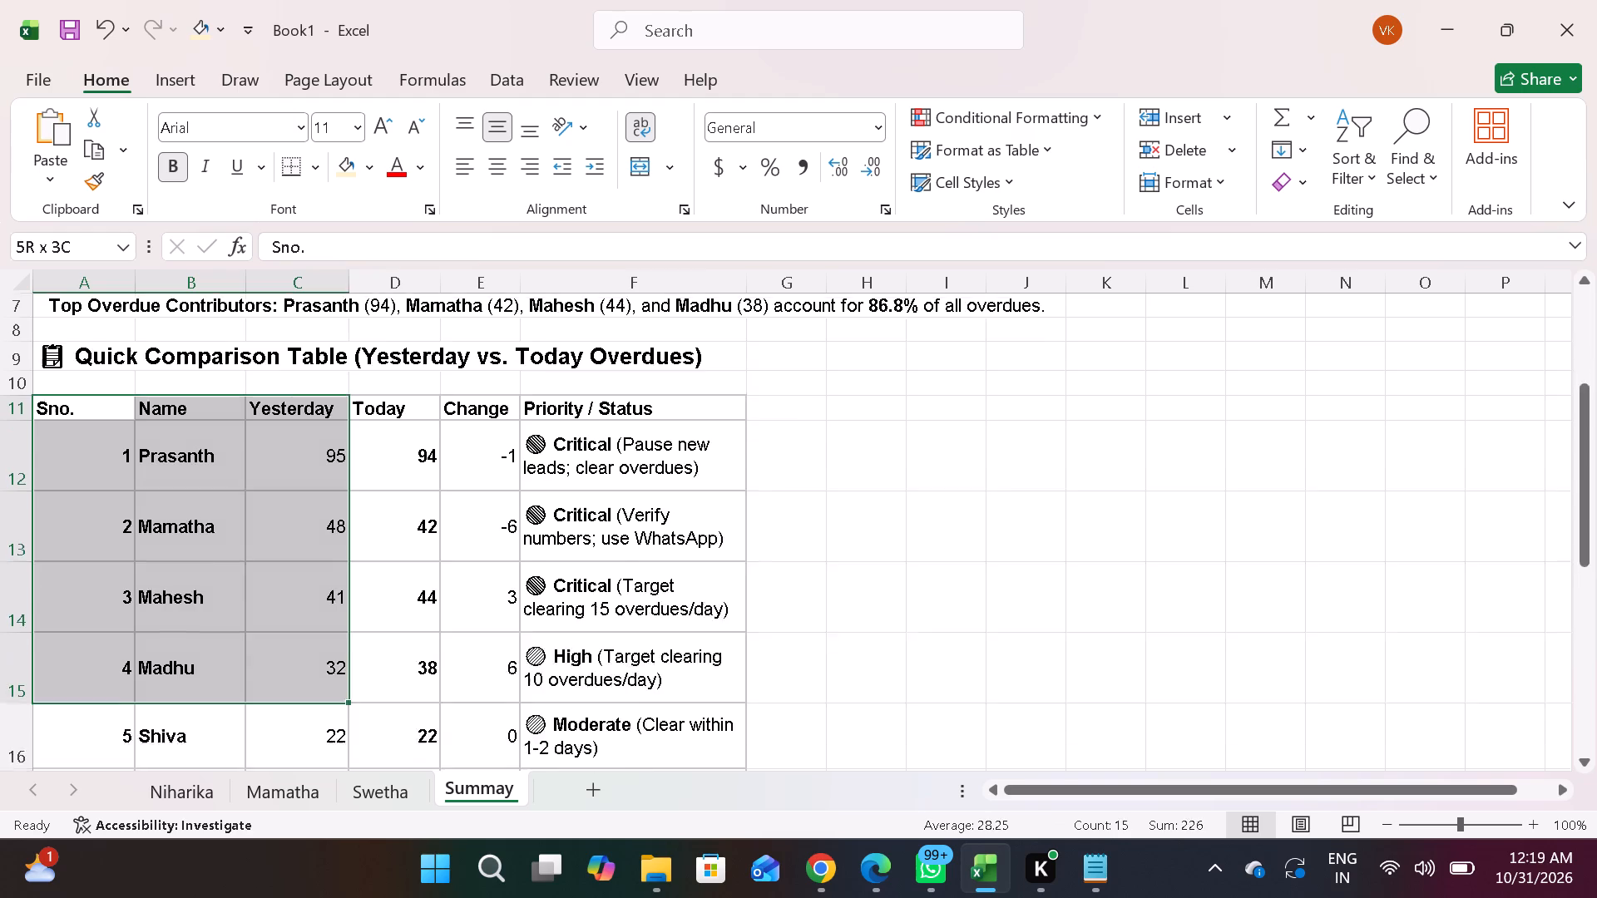
drag(353, 804, 546, 731)
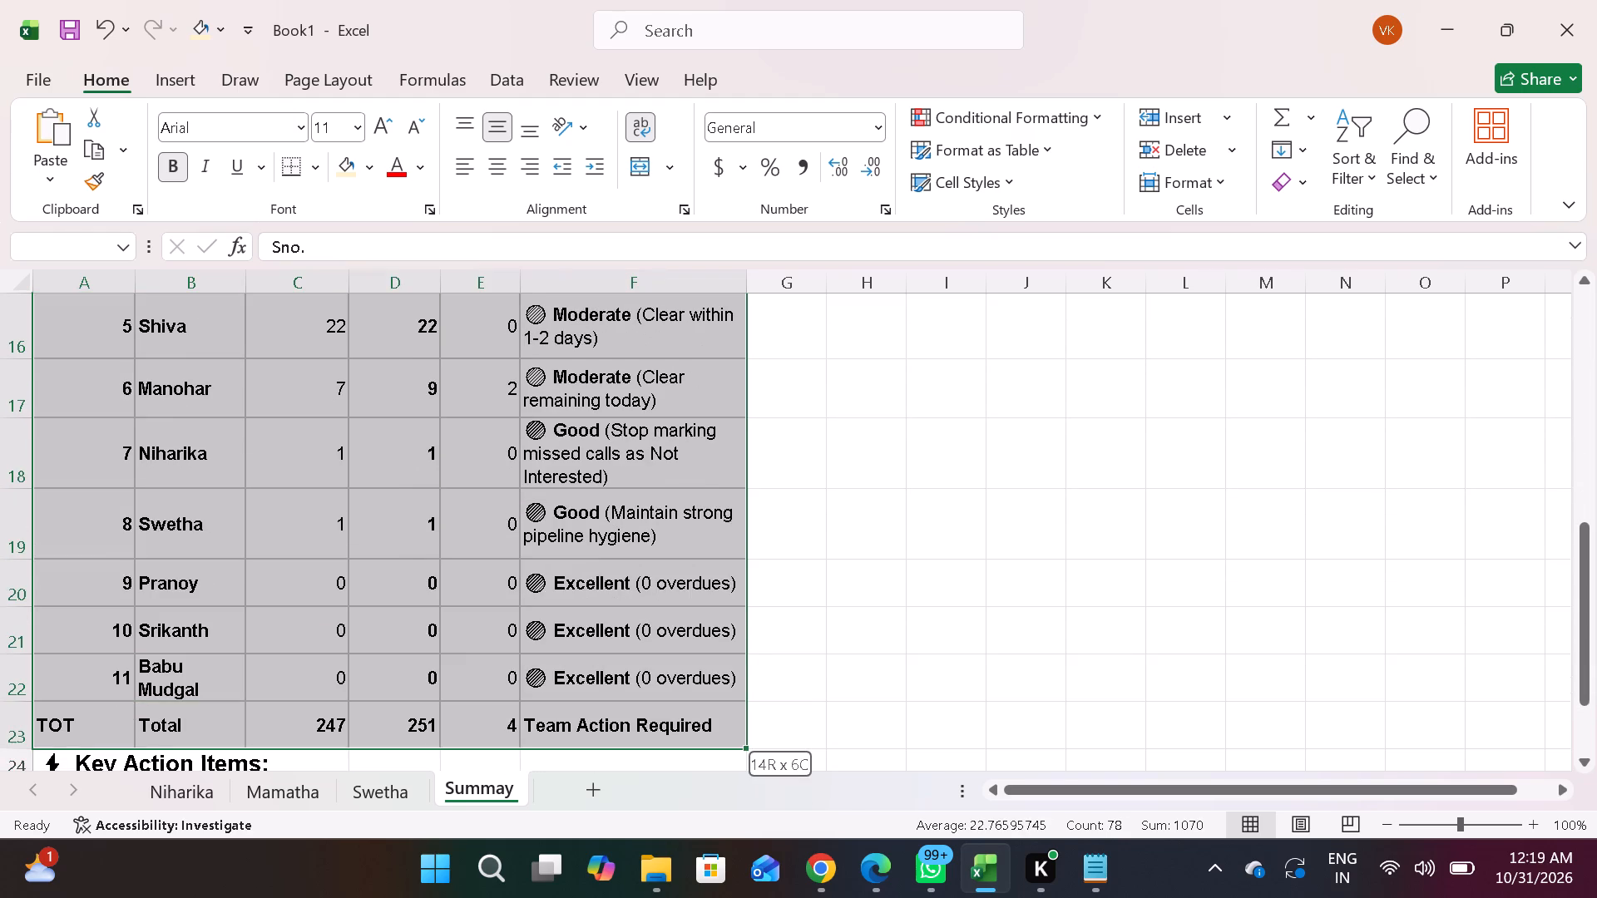
drag(546, 731, 547, 729)
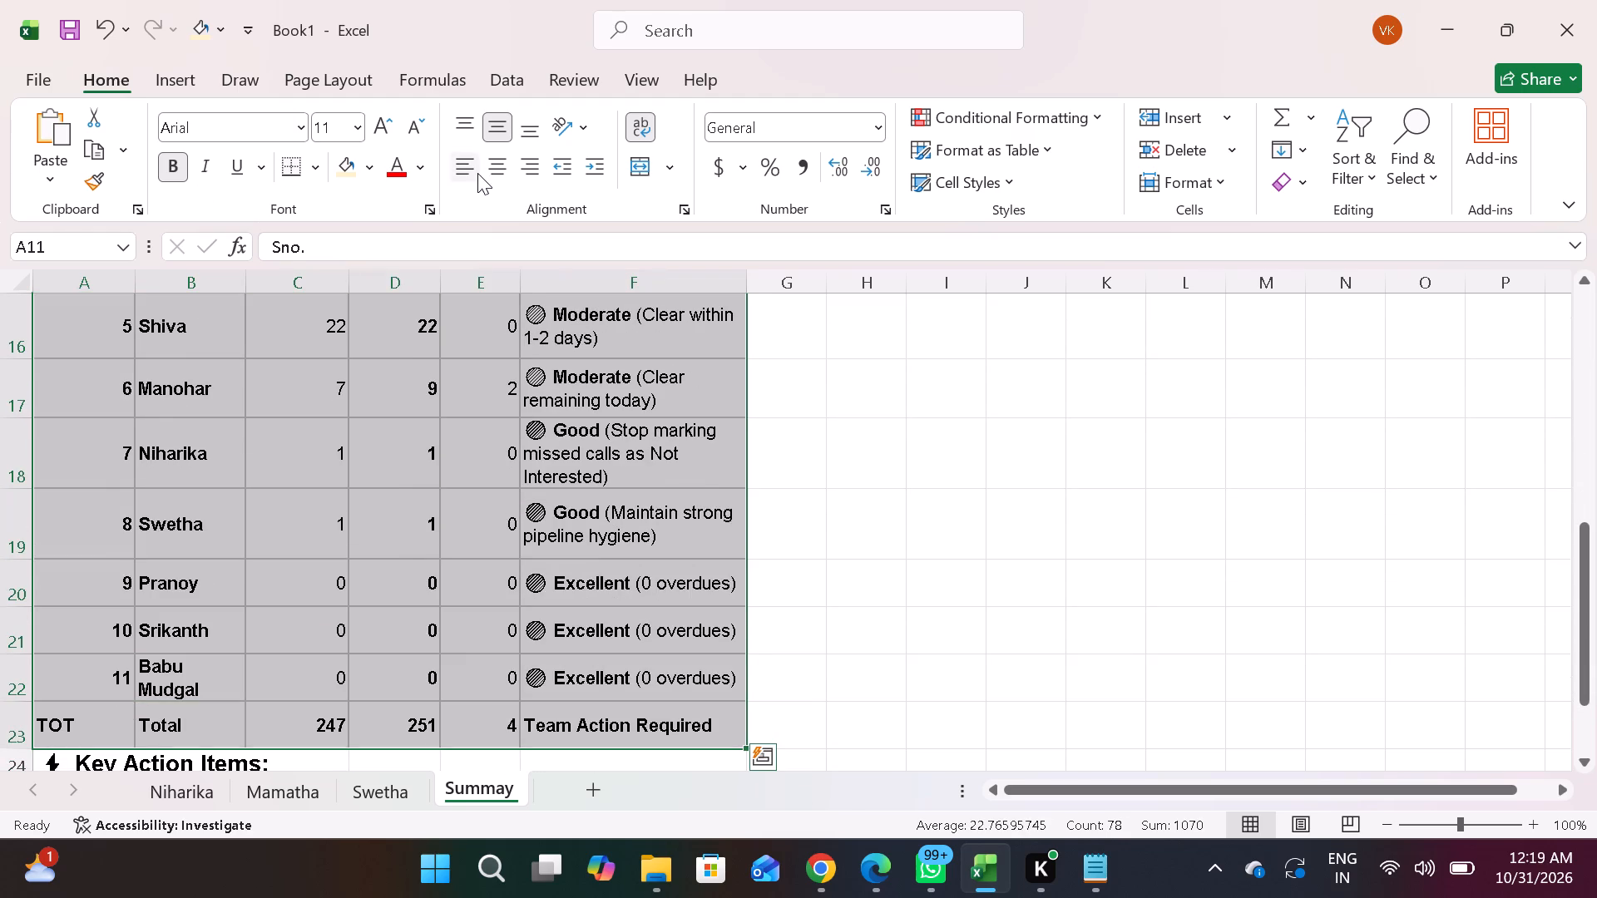
click(499, 172)
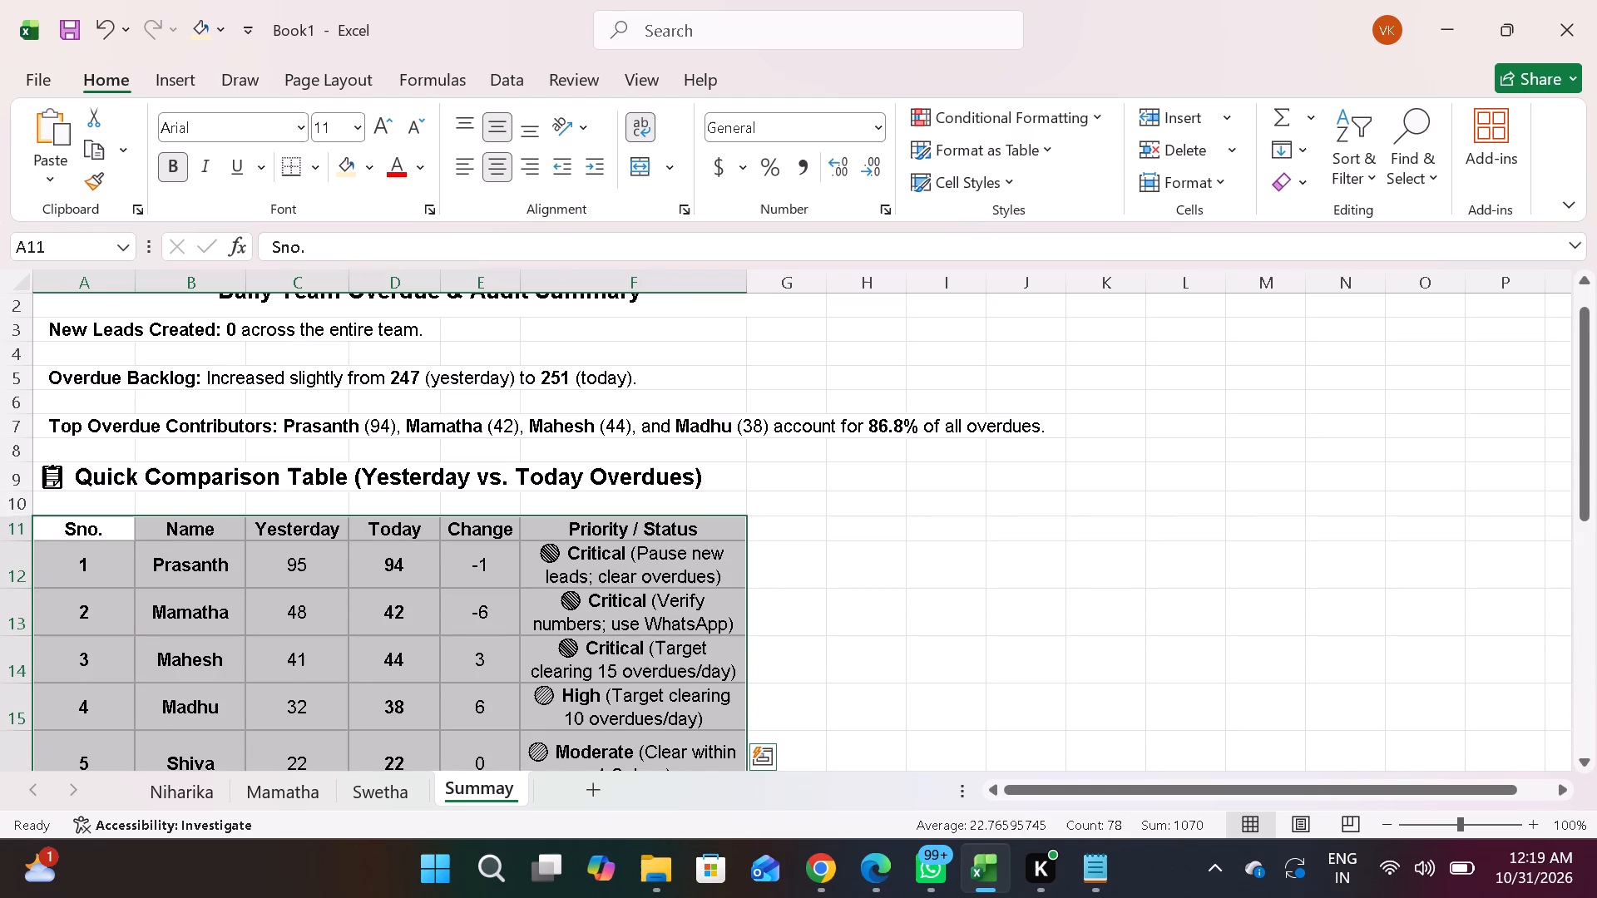
Narrow column A, which holds the serial numbers.
drag(137, 276, 112, 313)
click(1041, 482)
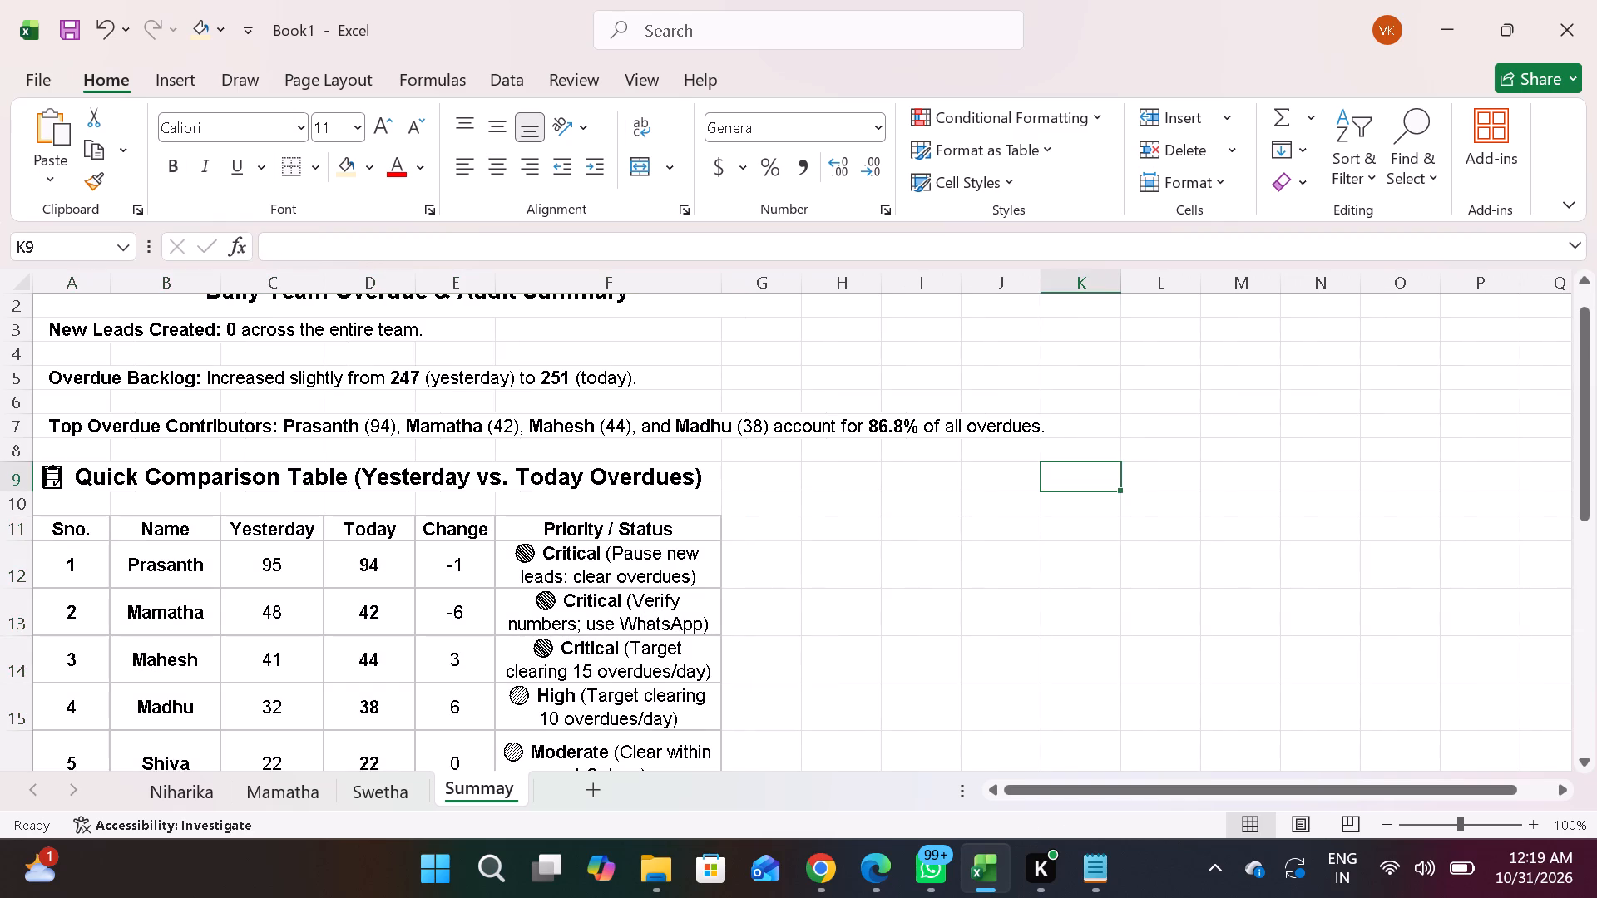
Increase the height of the comparison table's header row 11 and set its font size to 12.
drag(15, 542, 23, 568)
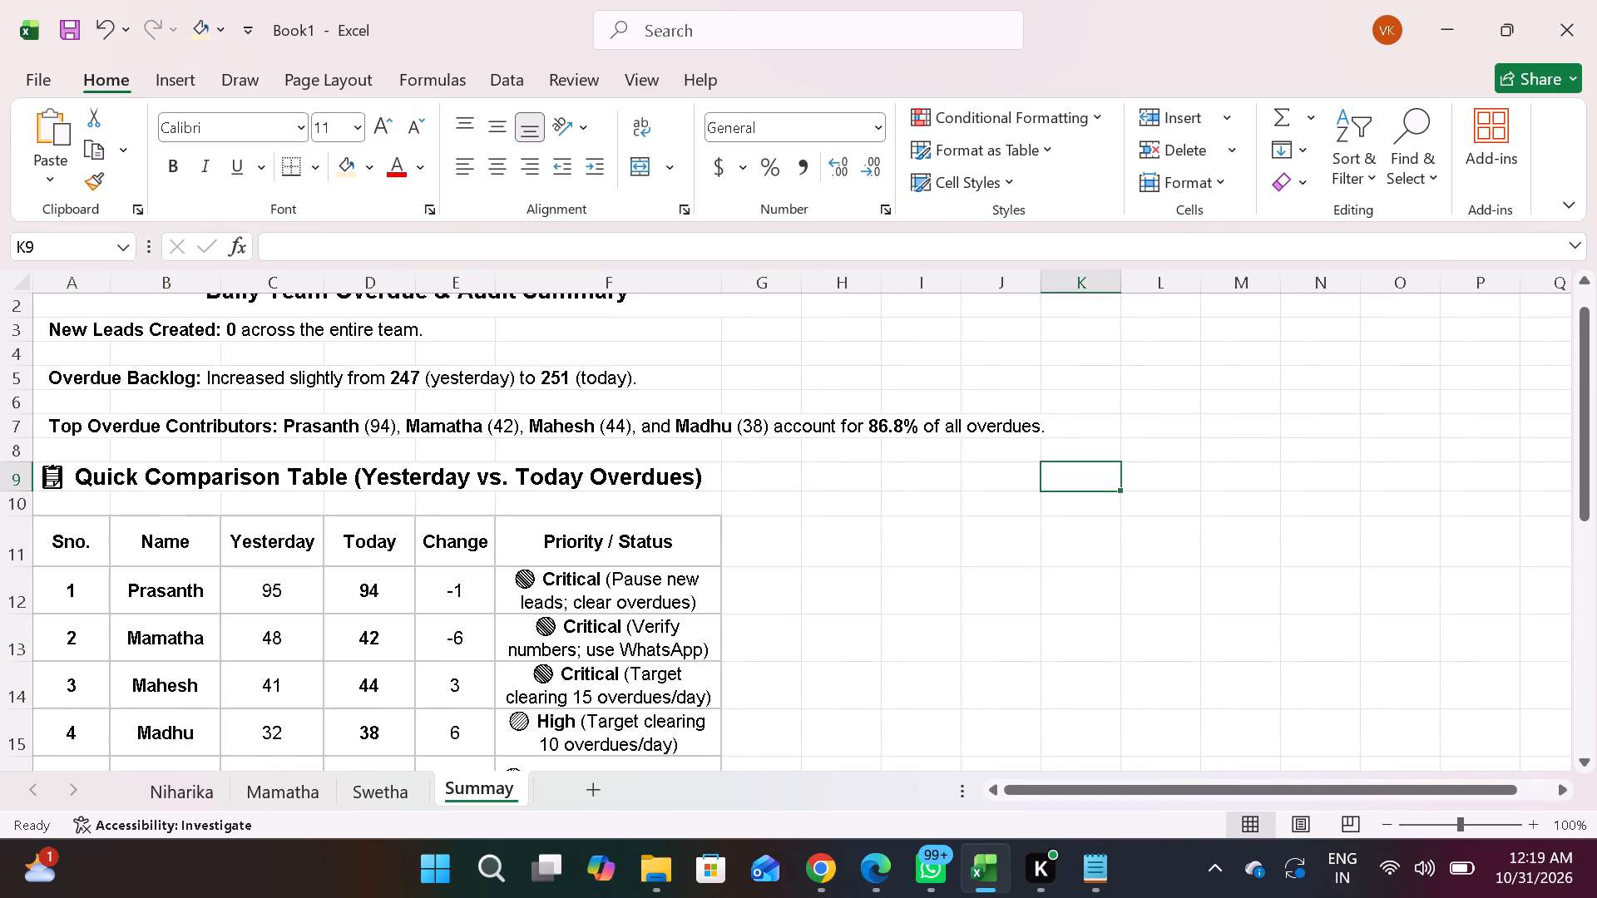
click(4, 544)
click(384, 106)
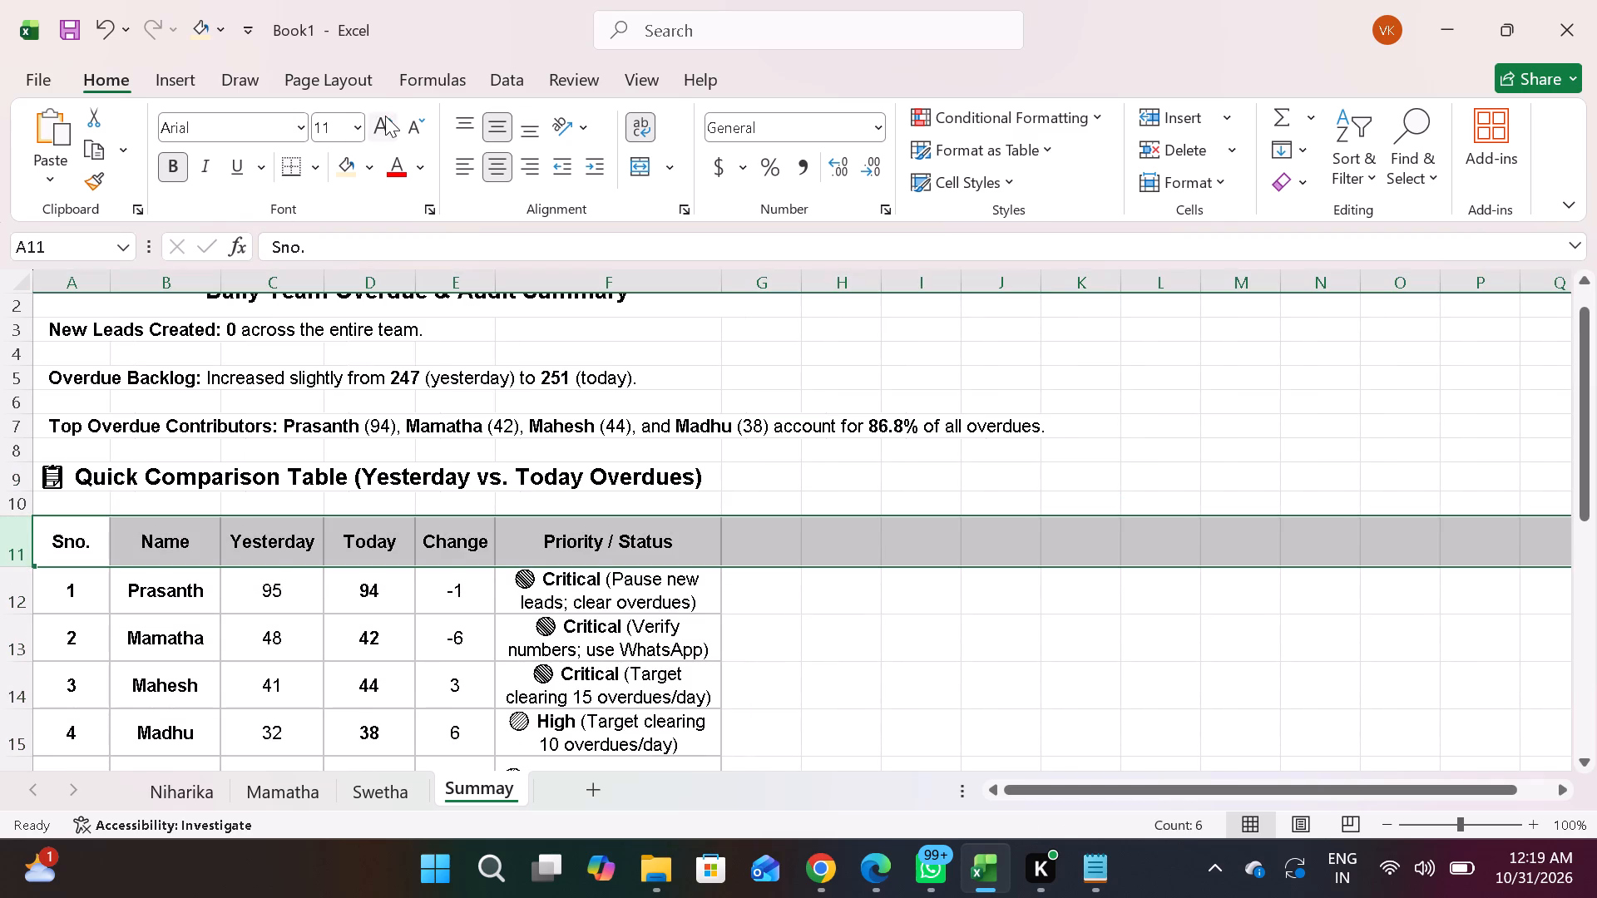
double_click(385, 116)
click(908, 440)
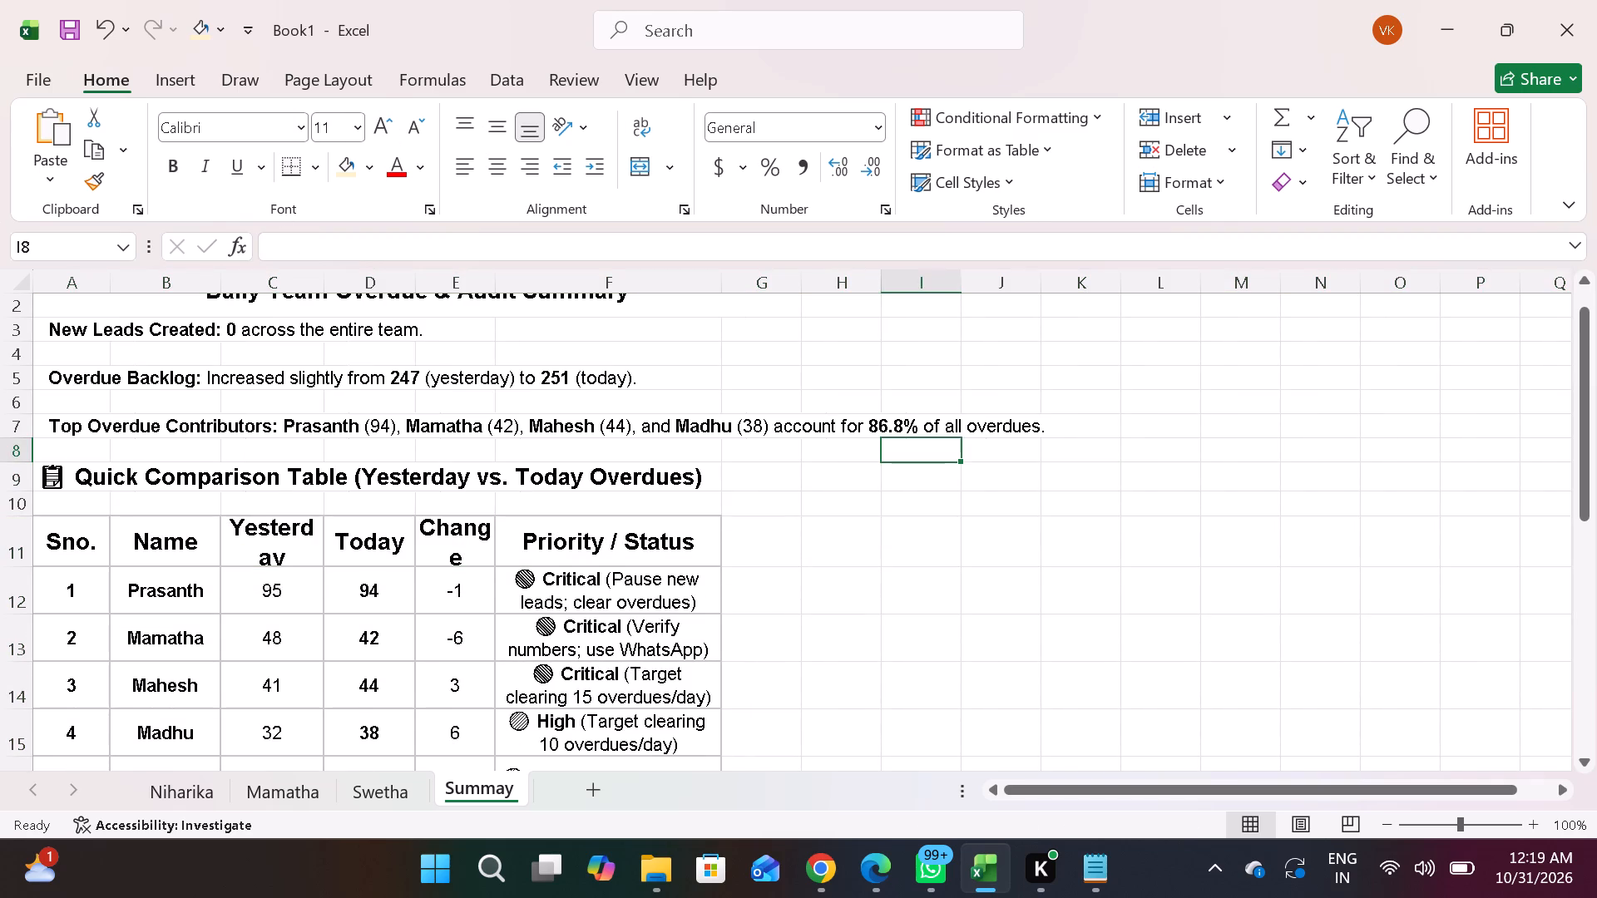
click(22, 540)
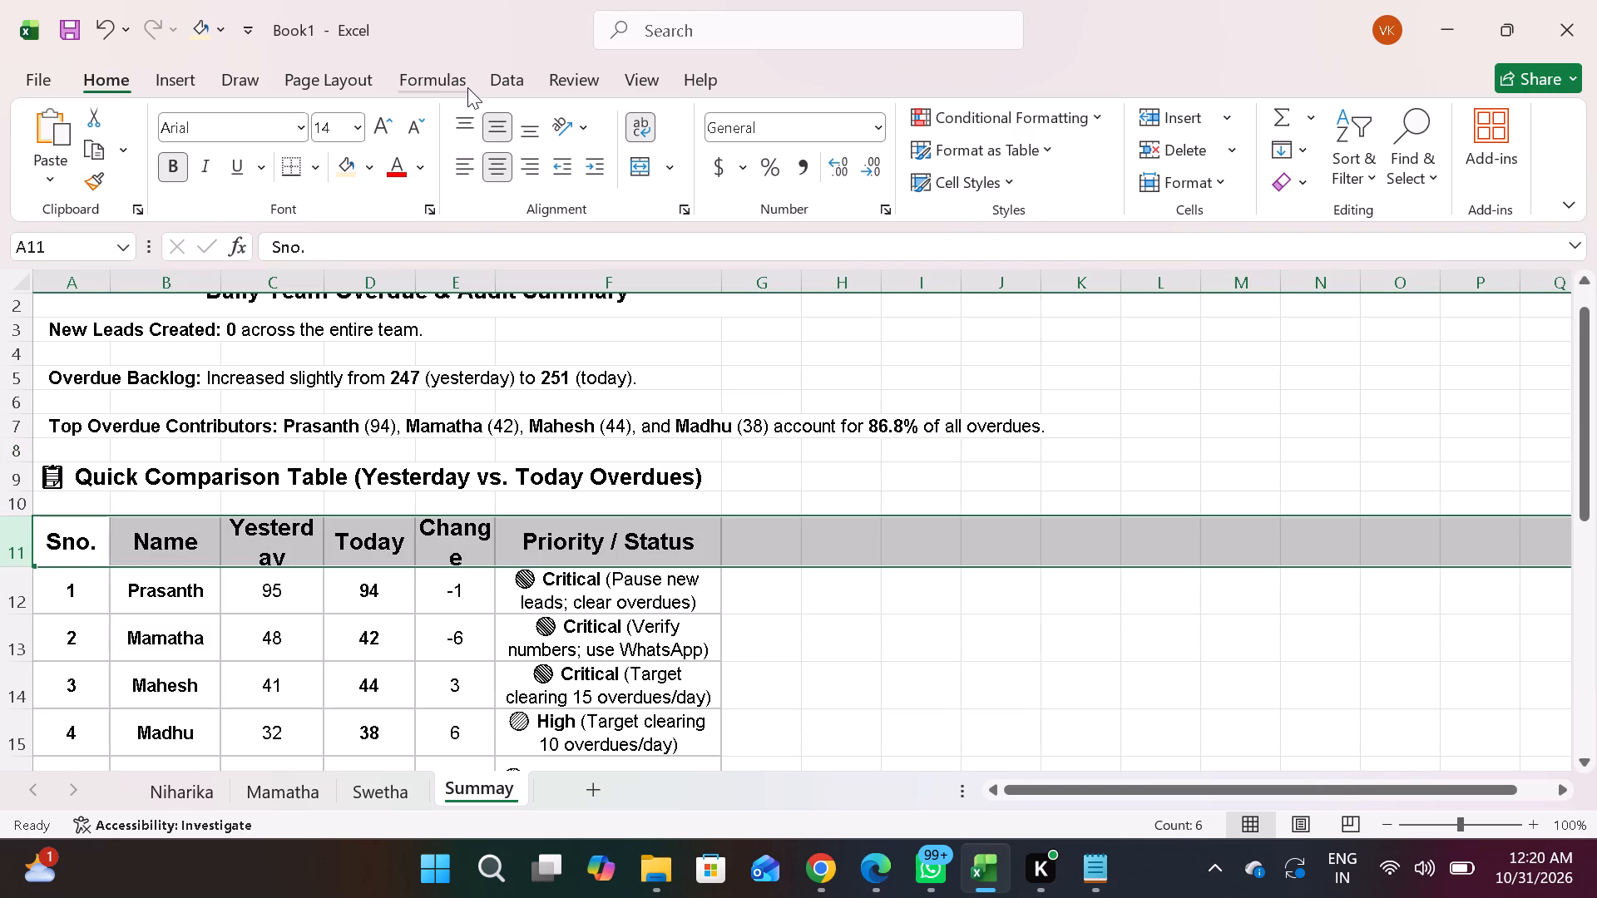
click(429, 118)
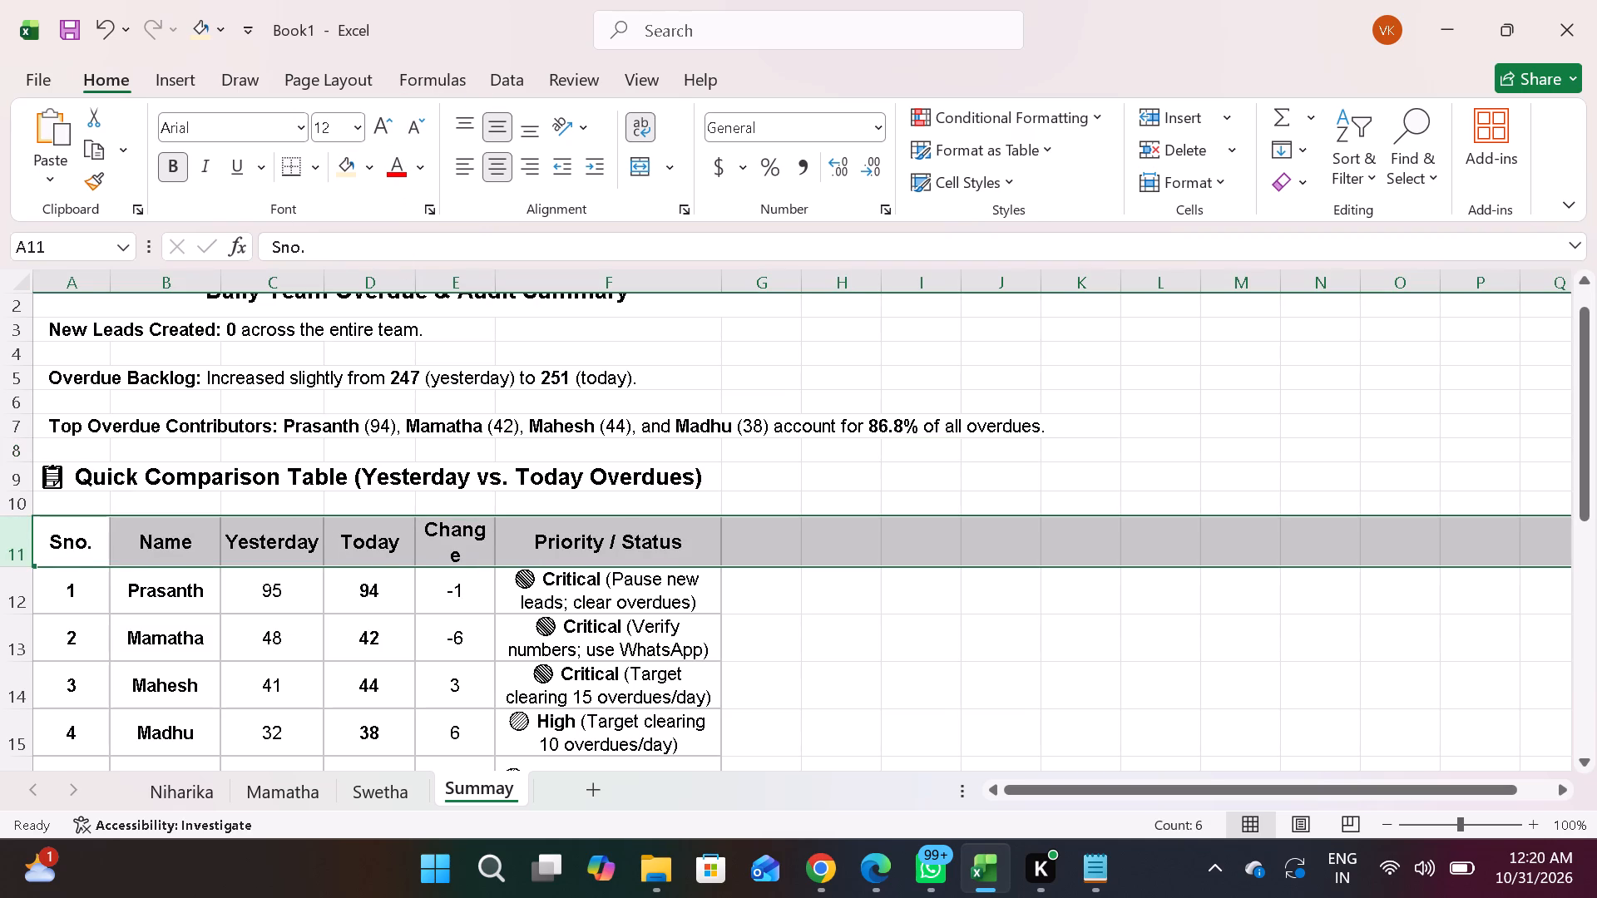
Widen column E so the Change header fits on one line.
drag(494, 283, 547, 277)
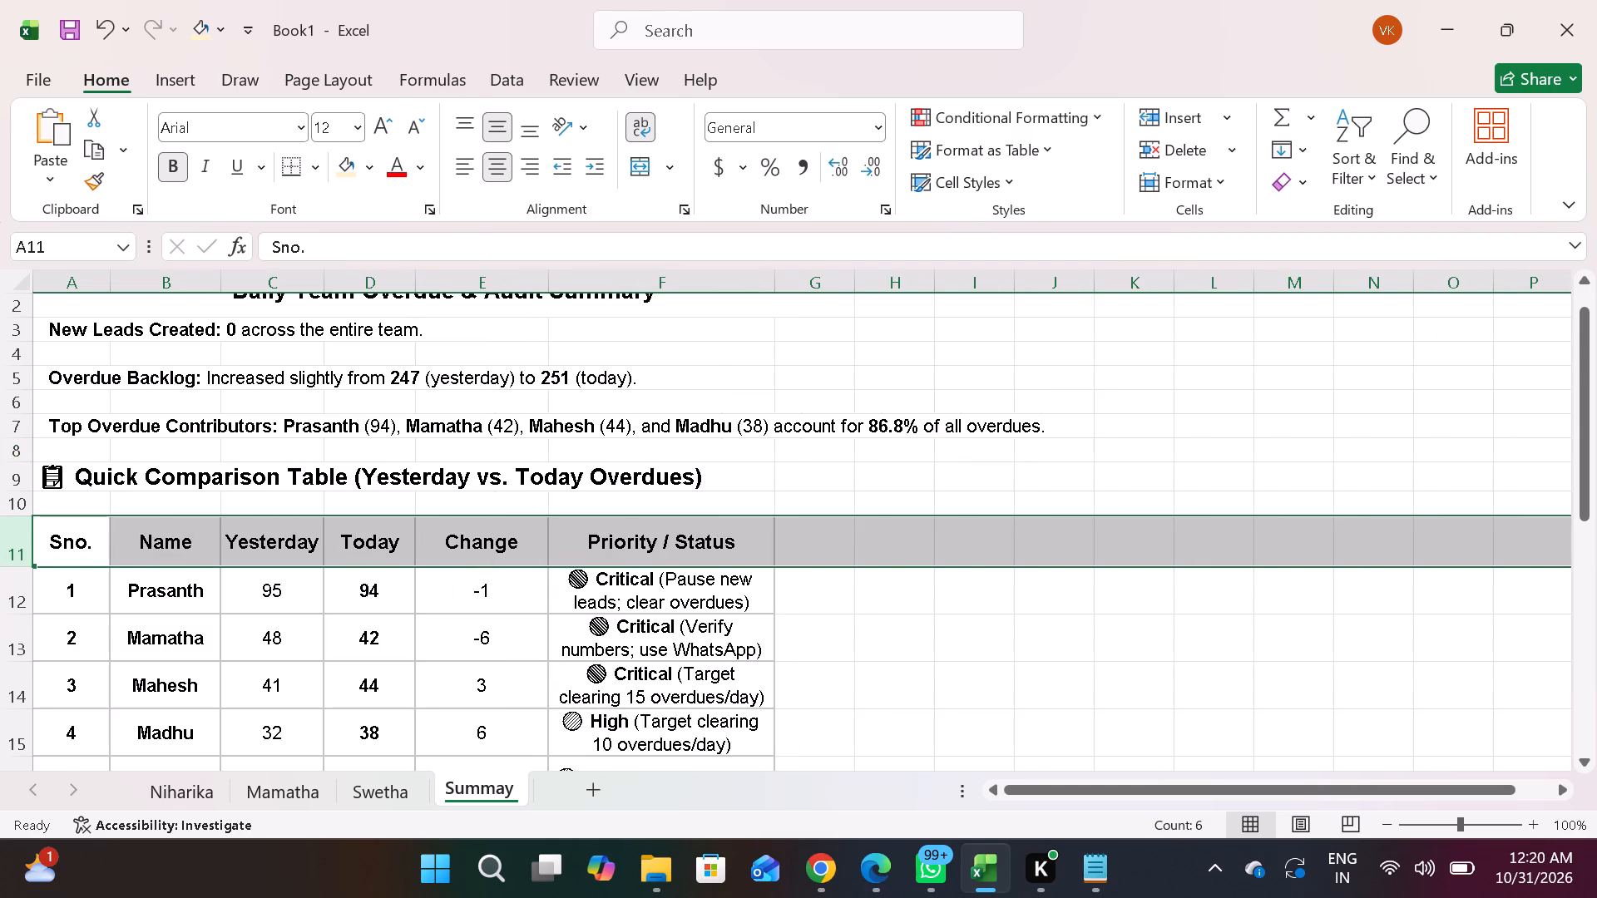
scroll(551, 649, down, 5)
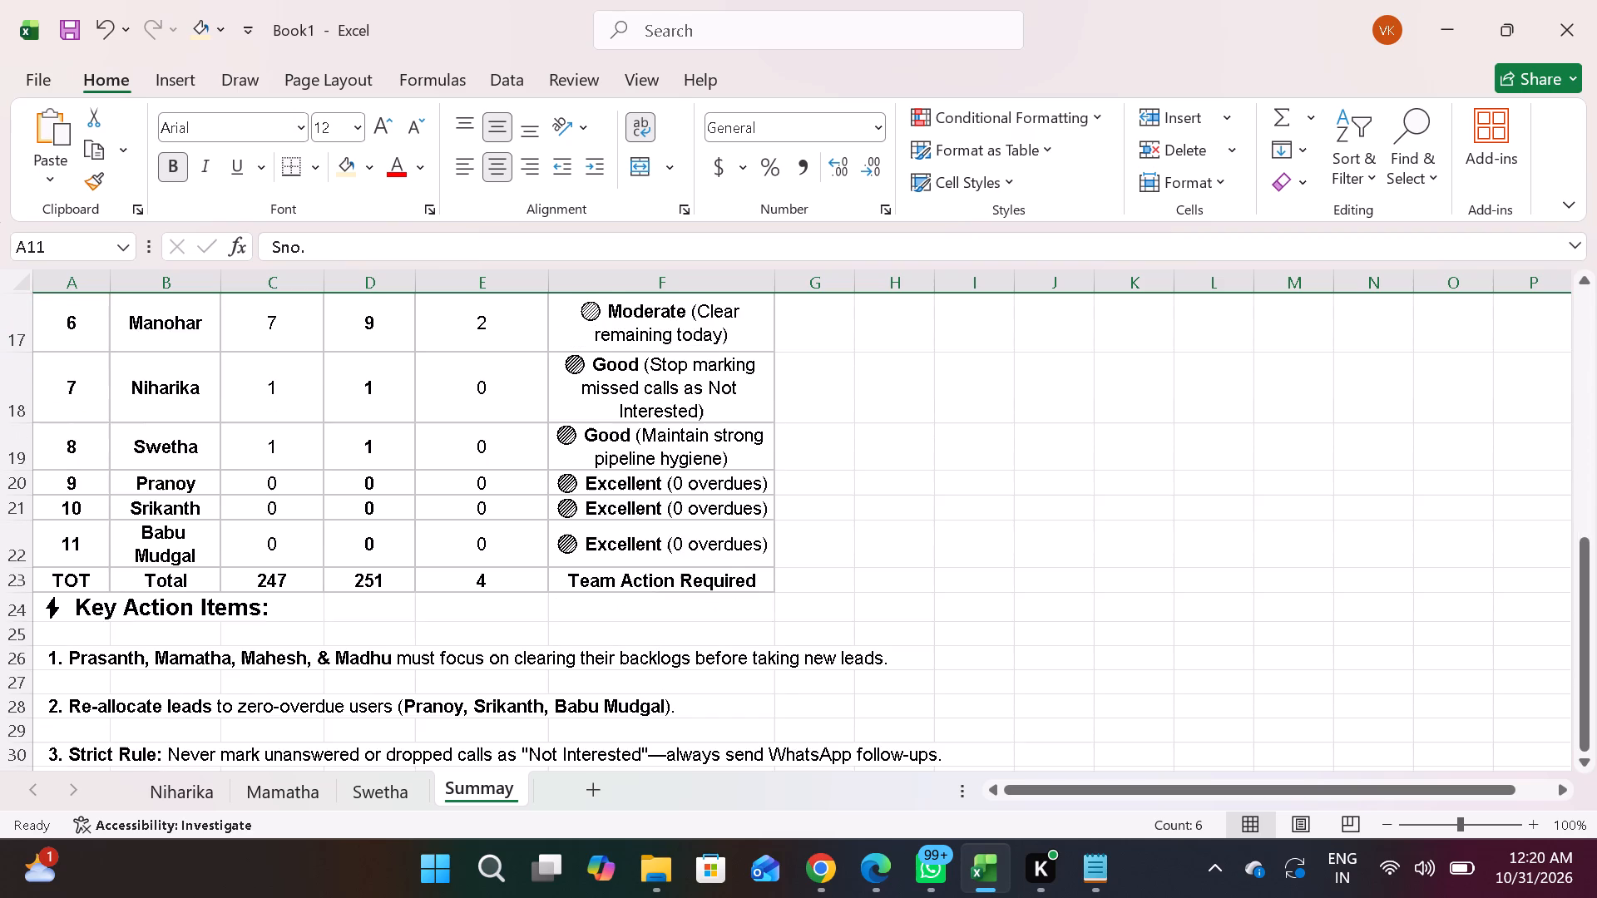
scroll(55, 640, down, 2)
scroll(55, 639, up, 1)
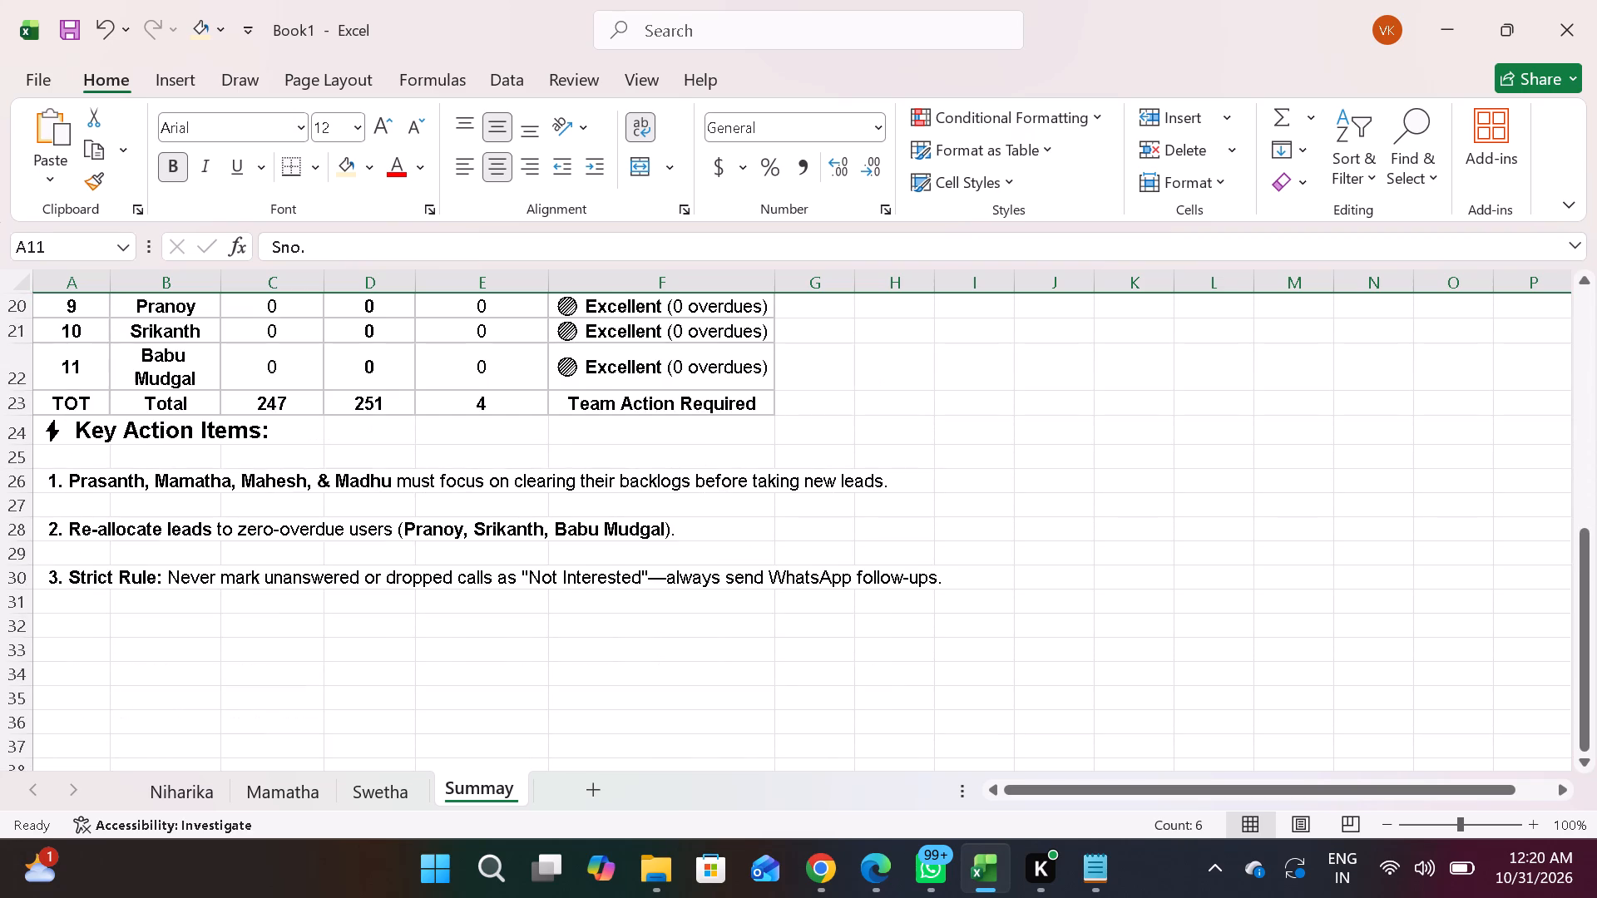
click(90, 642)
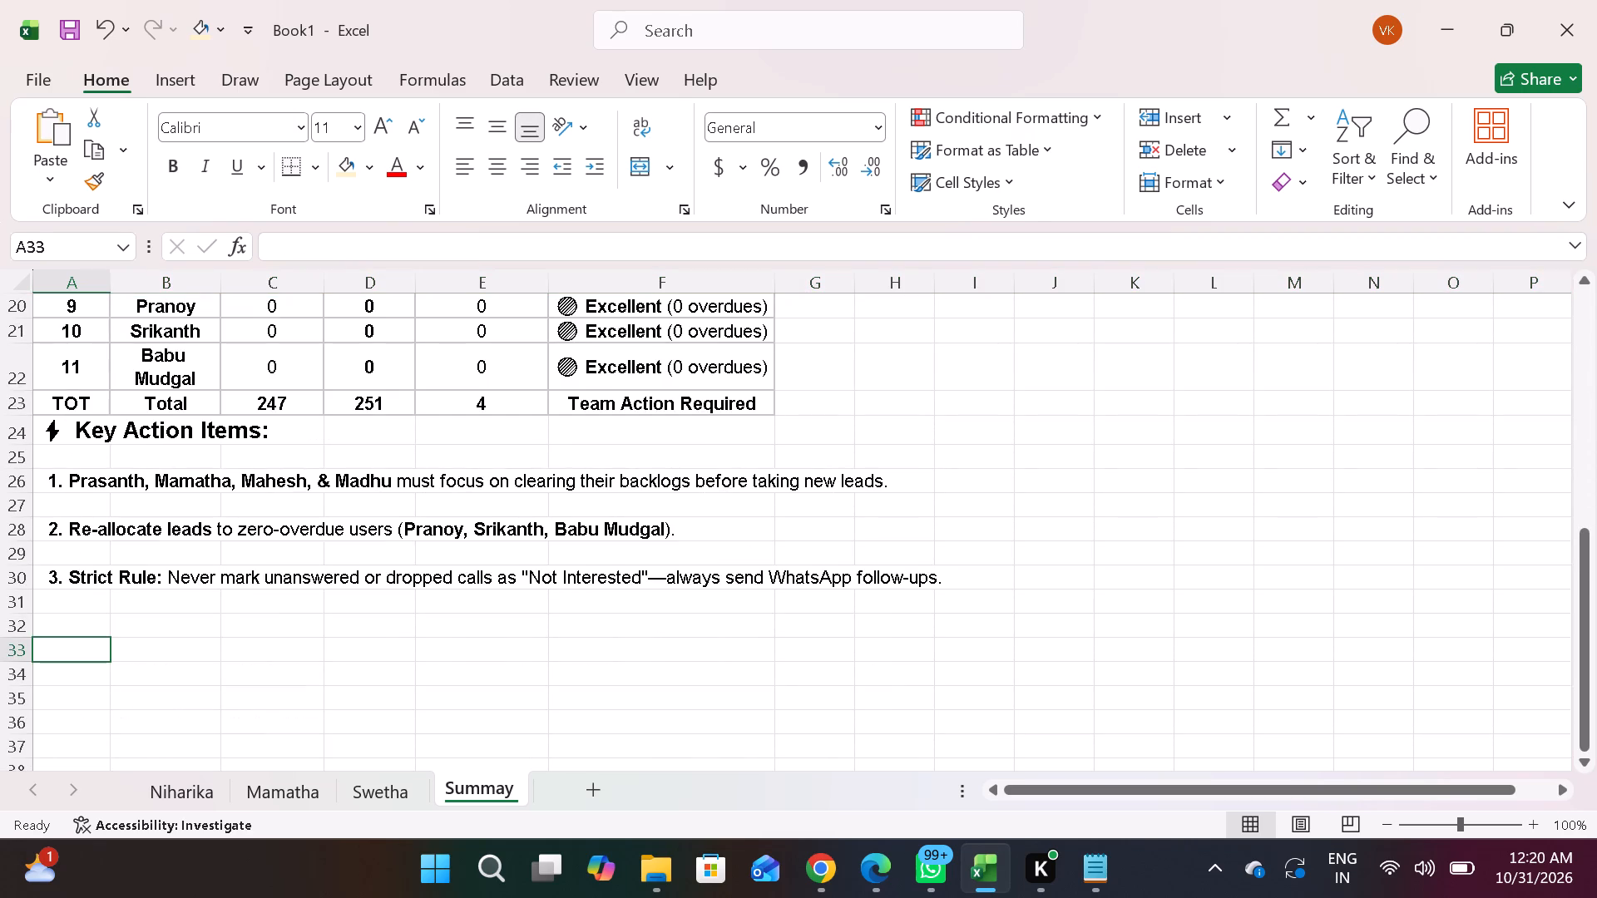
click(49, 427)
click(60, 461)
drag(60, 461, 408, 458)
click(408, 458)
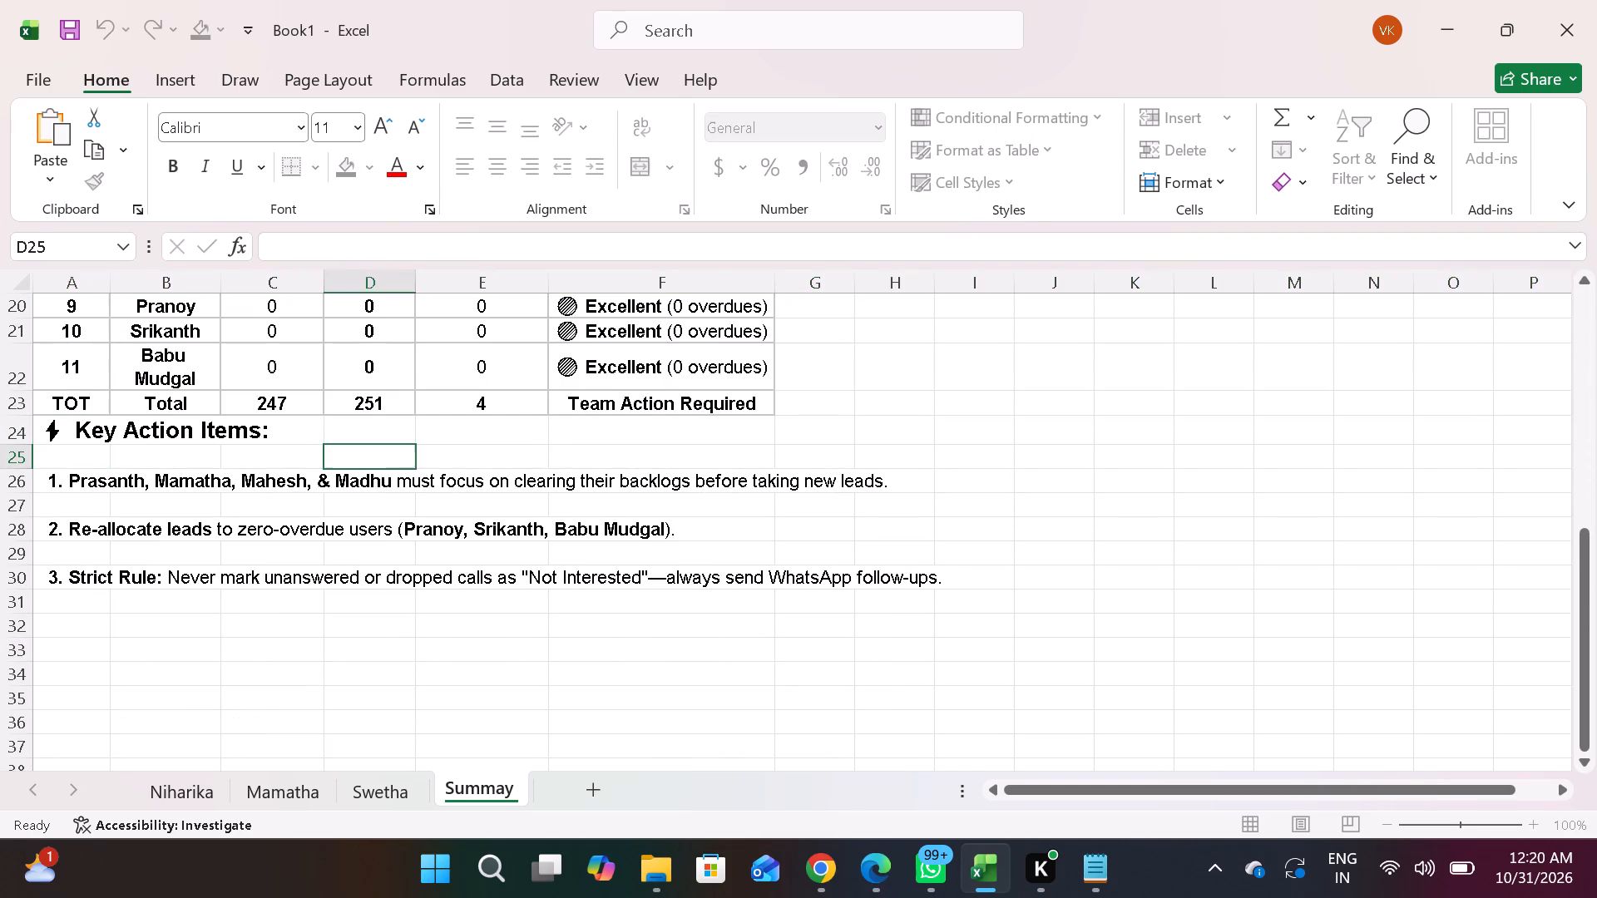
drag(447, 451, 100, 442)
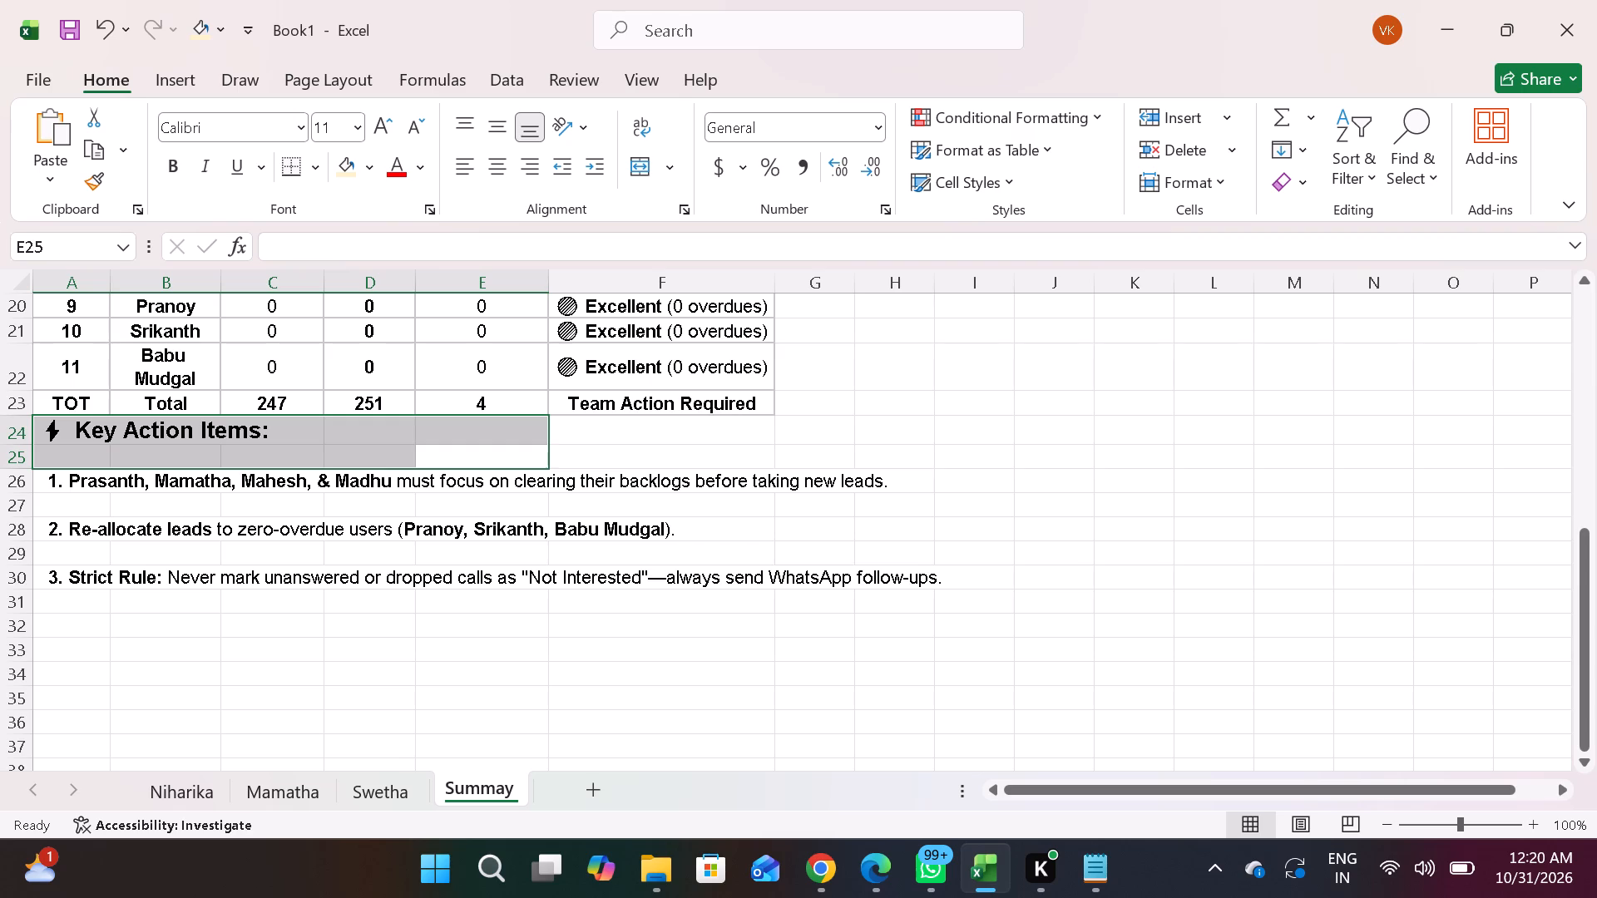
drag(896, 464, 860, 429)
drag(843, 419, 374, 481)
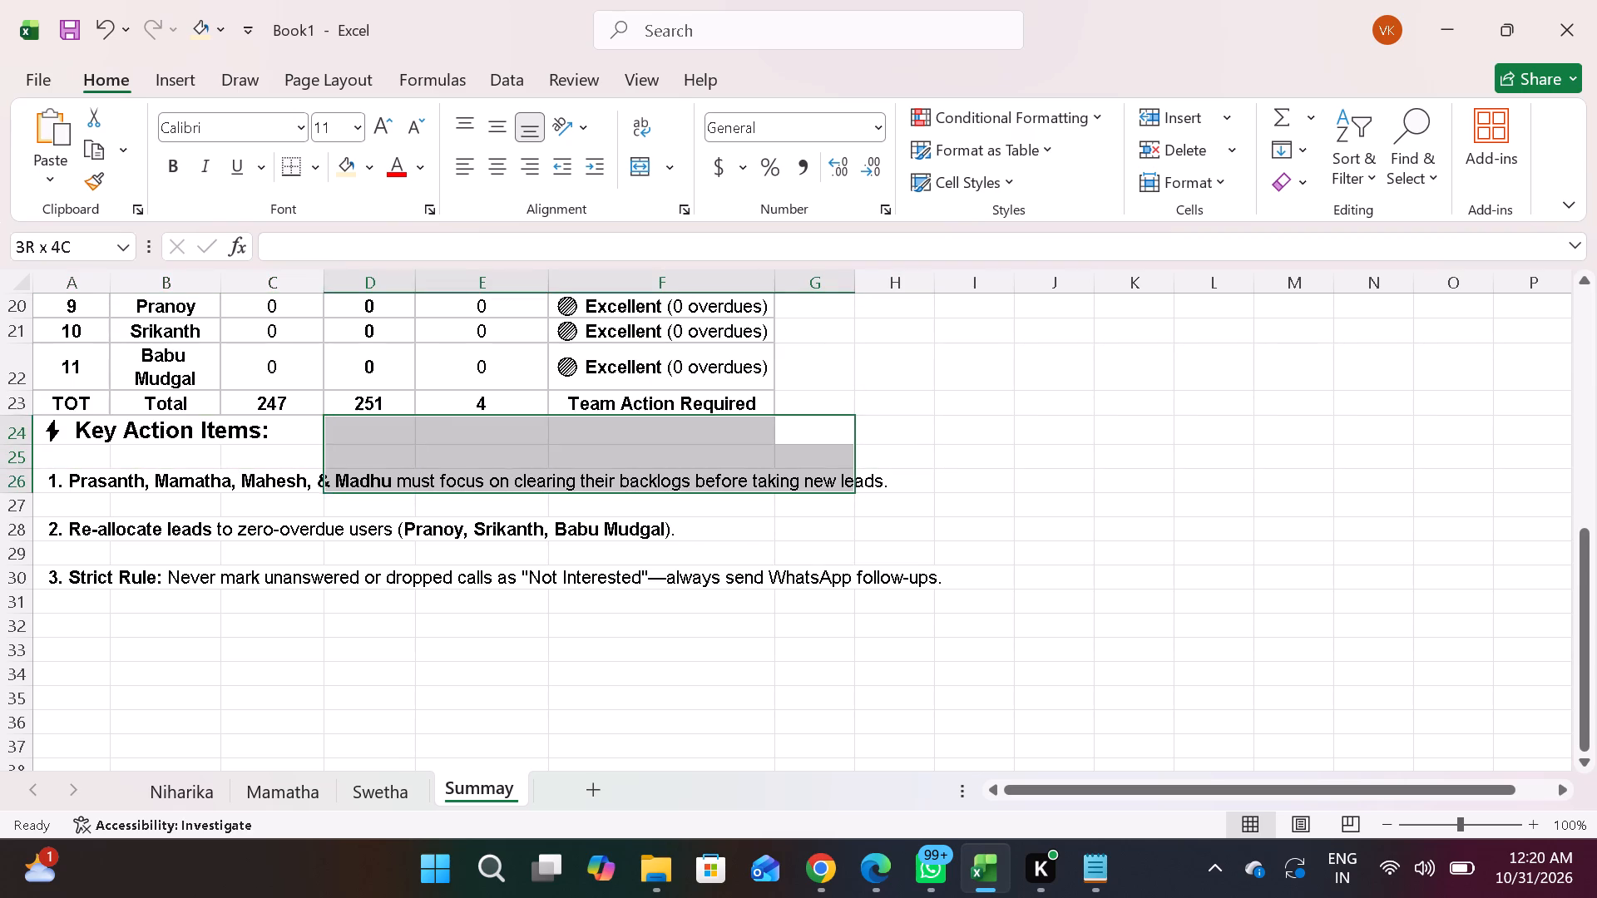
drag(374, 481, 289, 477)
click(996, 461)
Insert a blank row between the comparison table's Total row and the Key Action Items heading.
click(27, 435)
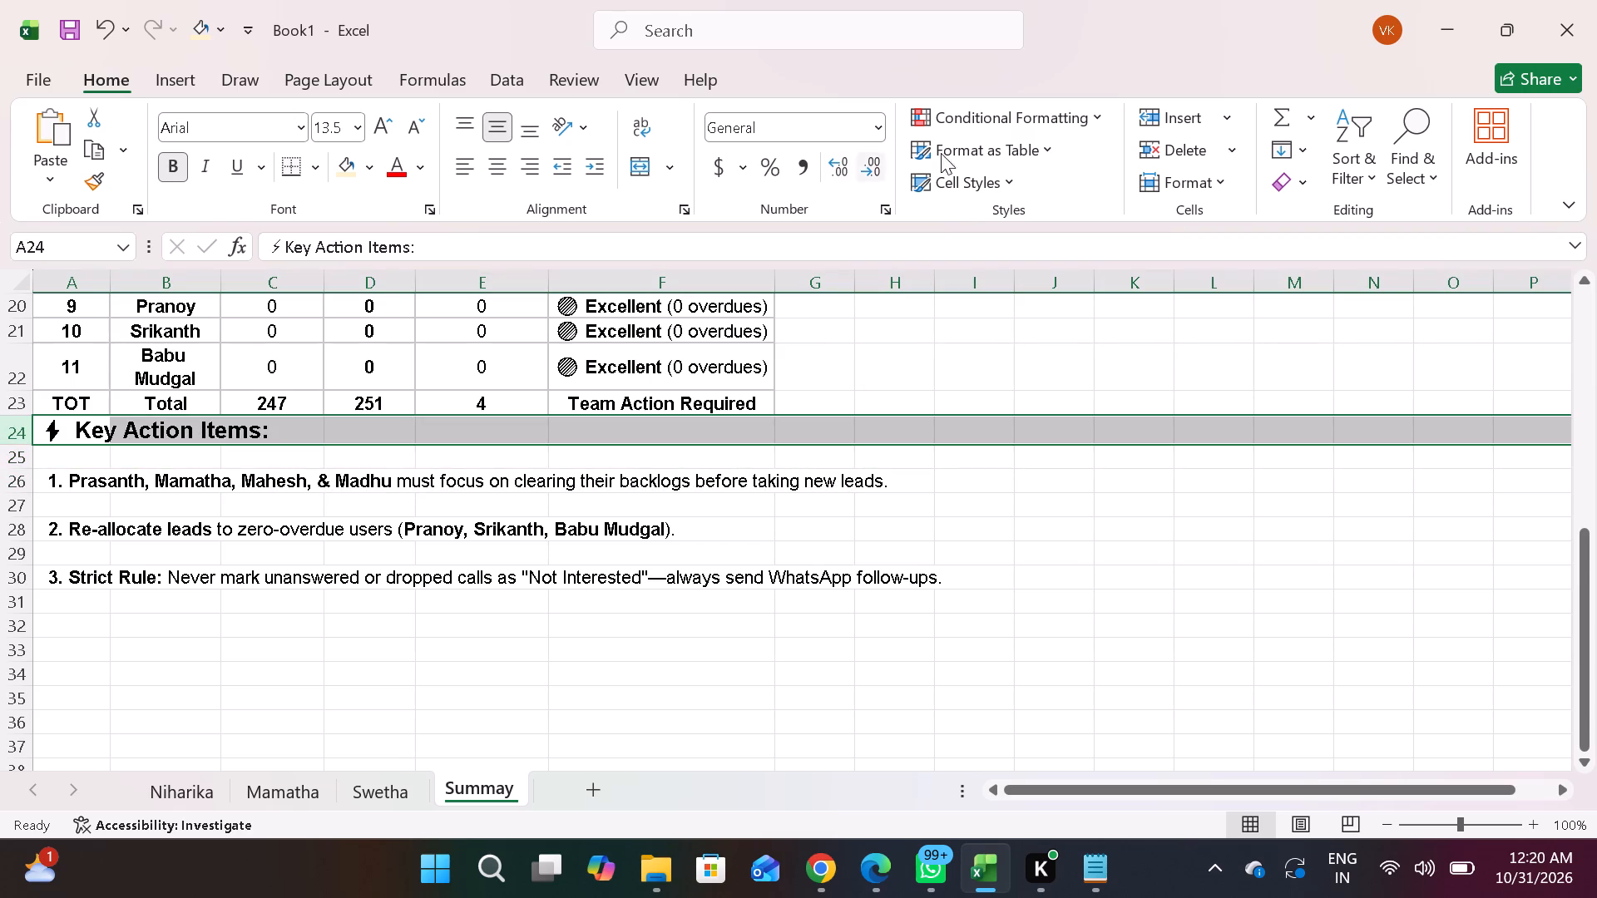
click(1148, 121)
click(1116, 468)
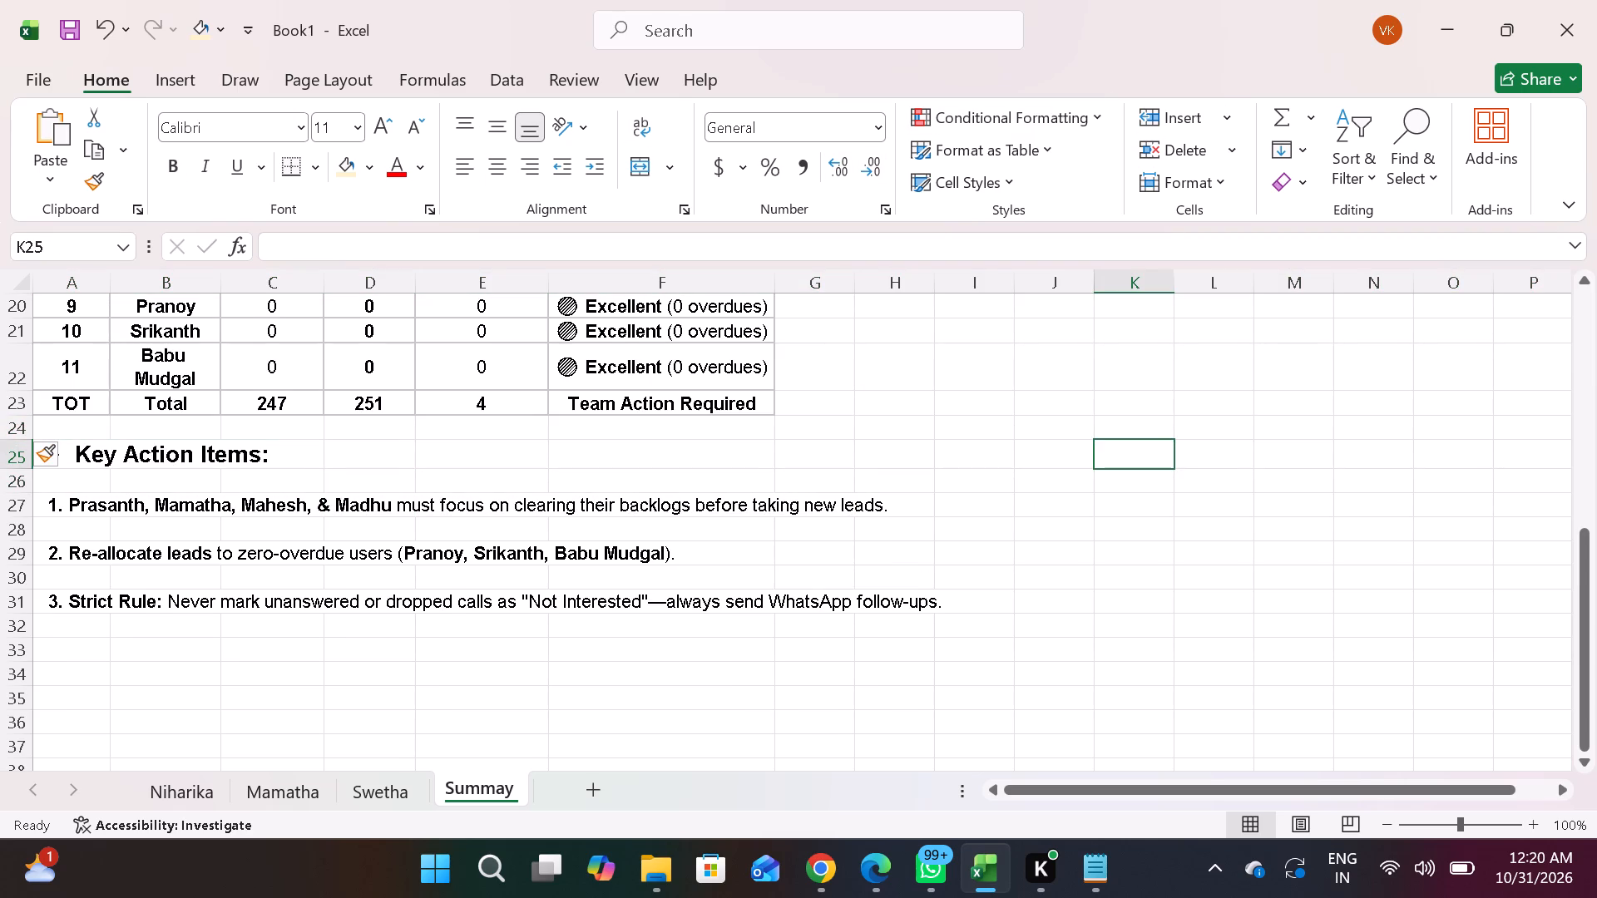
Merge and center the Key Action Items heading across cells A25:H26.
drag(906, 489, 45, 443)
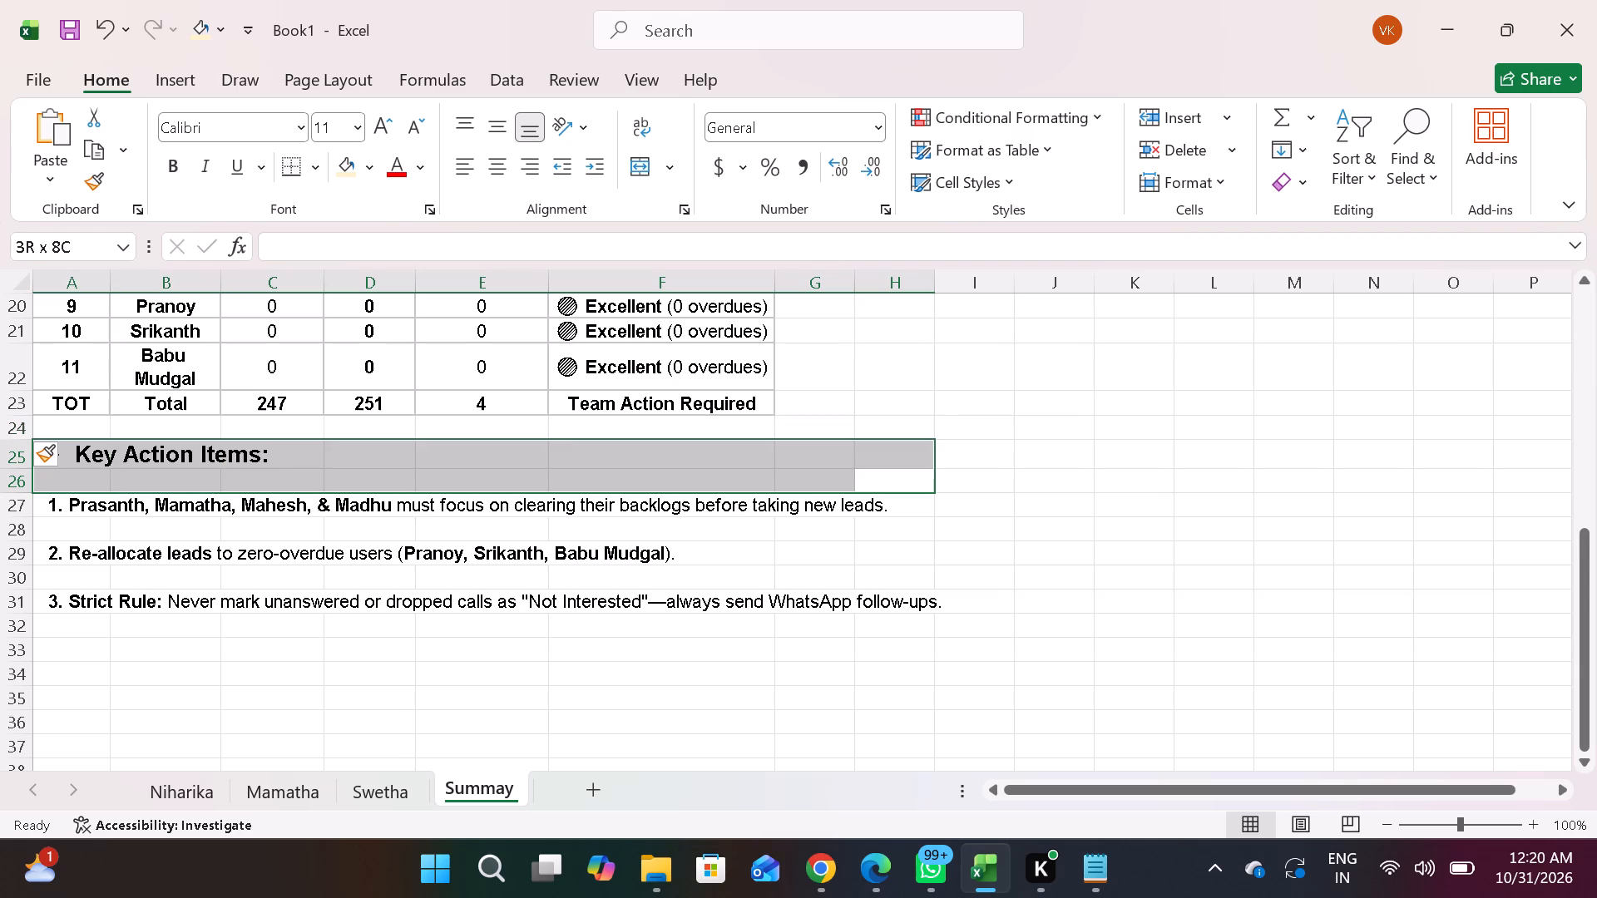
drag(45, 443, 7, 456)
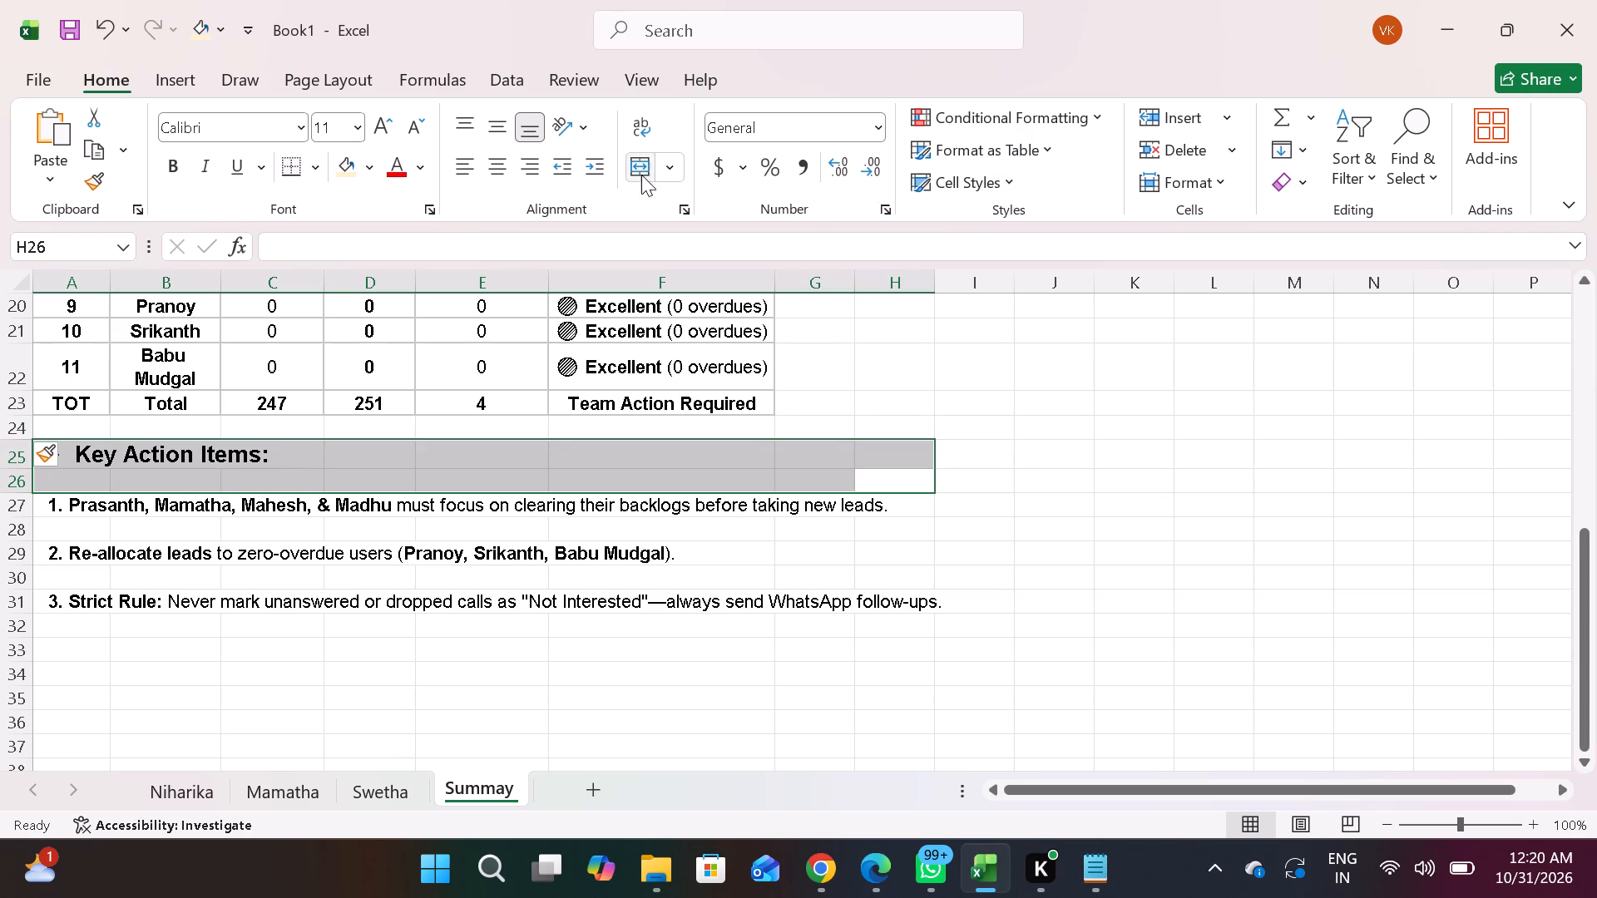
click(641, 170)
Open the fill color choices for the merged Key Action Items heading.
click(373, 179)
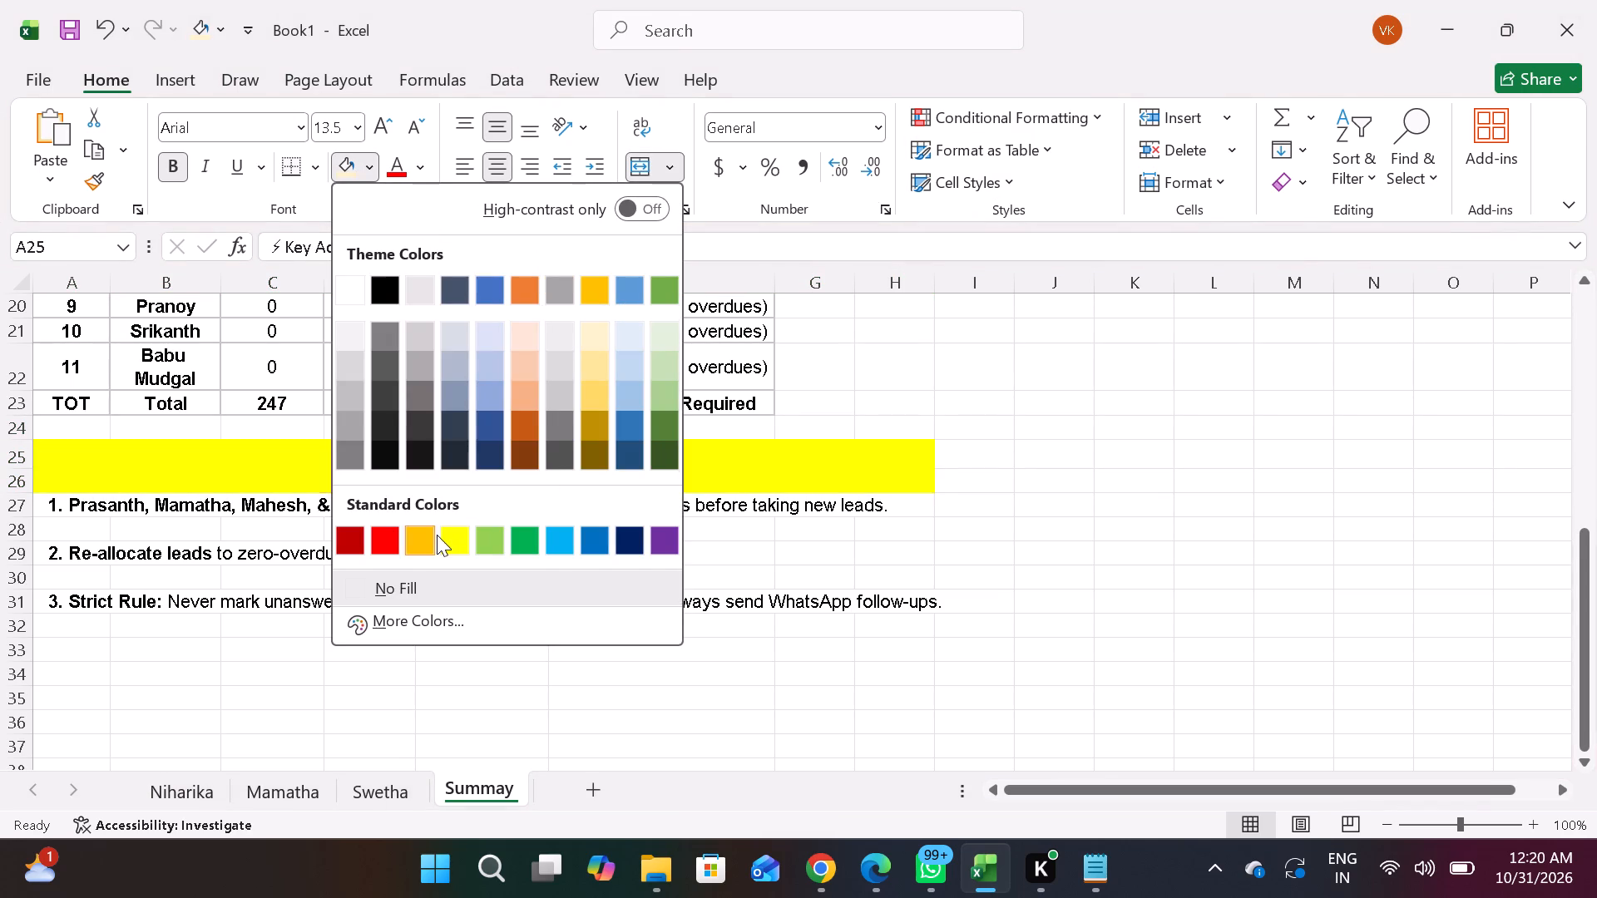
Fill the merged Key Action Items heading, A25:H26, with standard yellow.
click(437, 535)
click(423, 459)
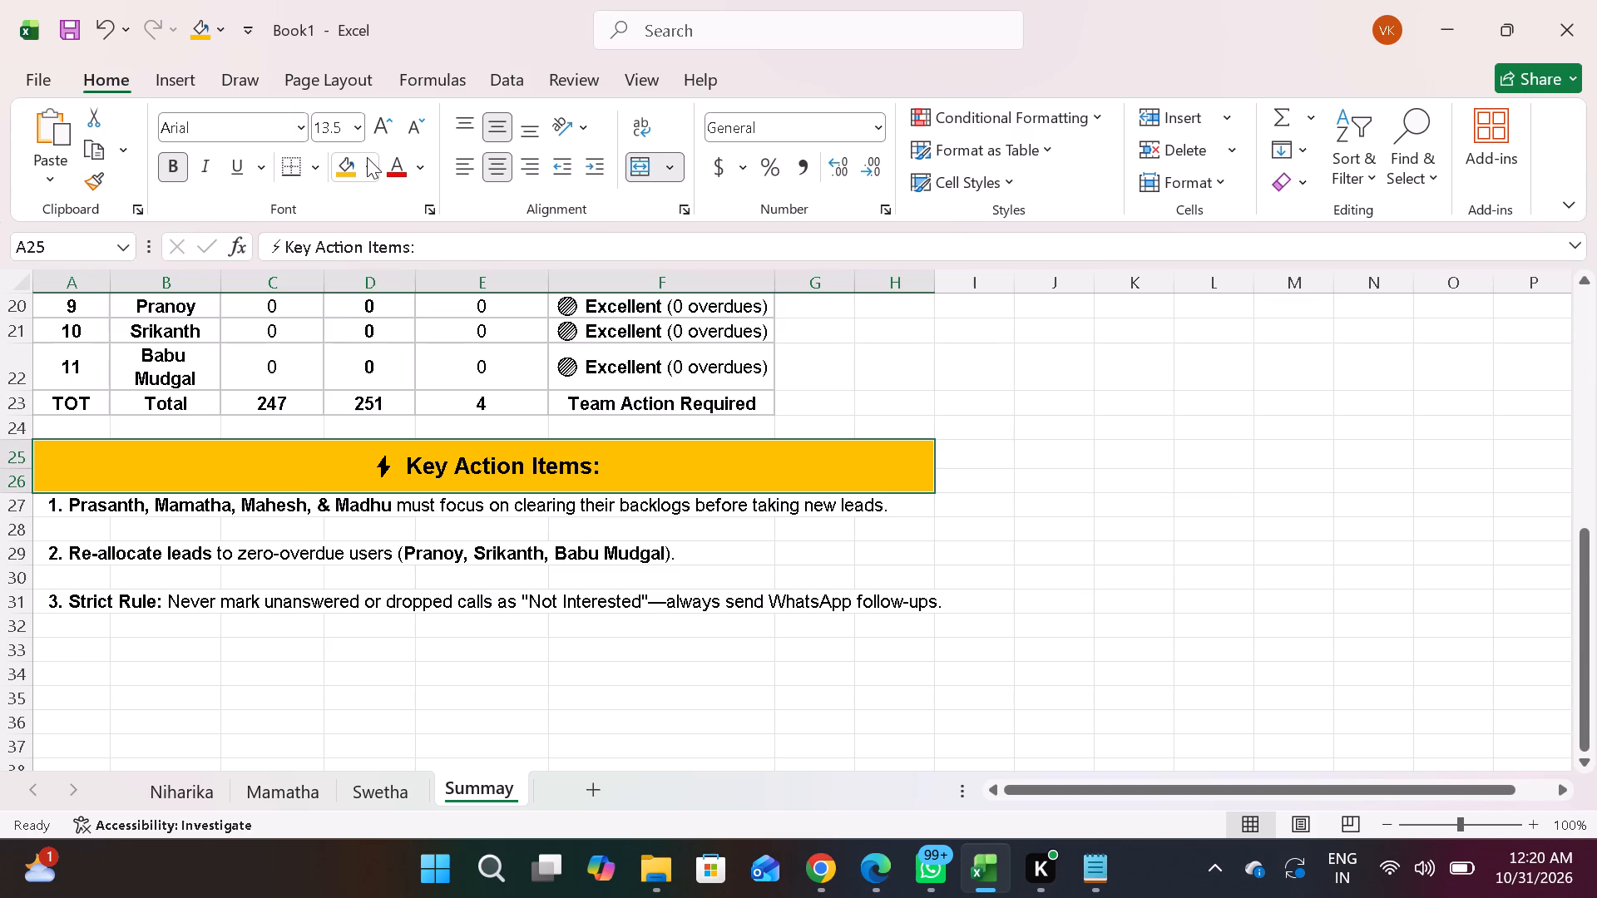
click(367, 157)
click(449, 534)
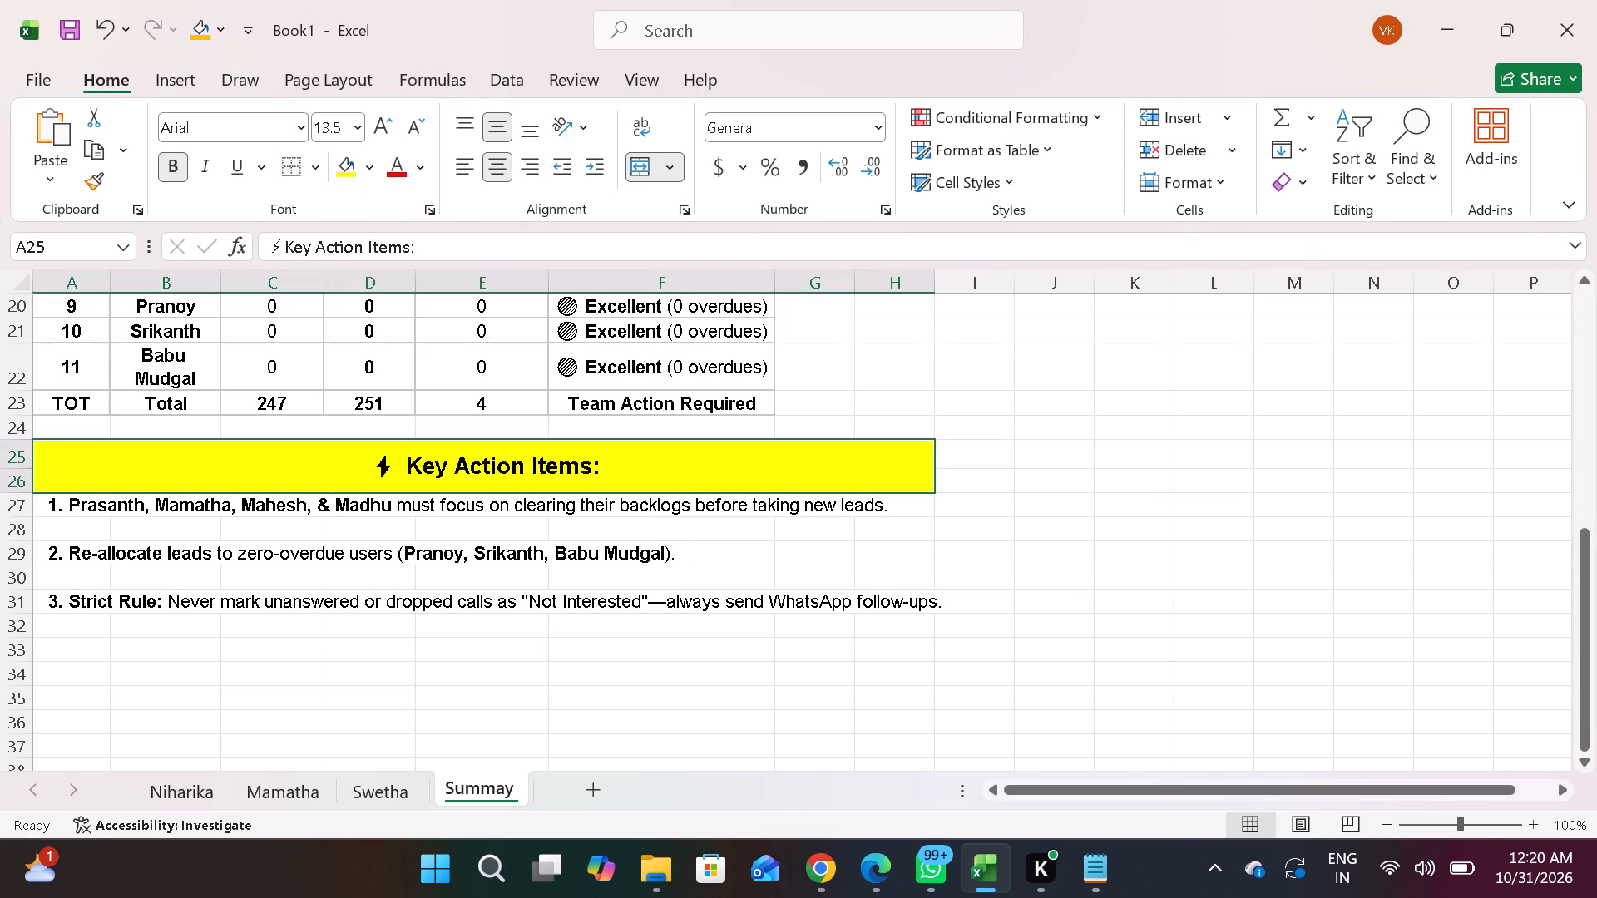
Change the font colour of the merged Key Action Items heading to red.
click(392, 472)
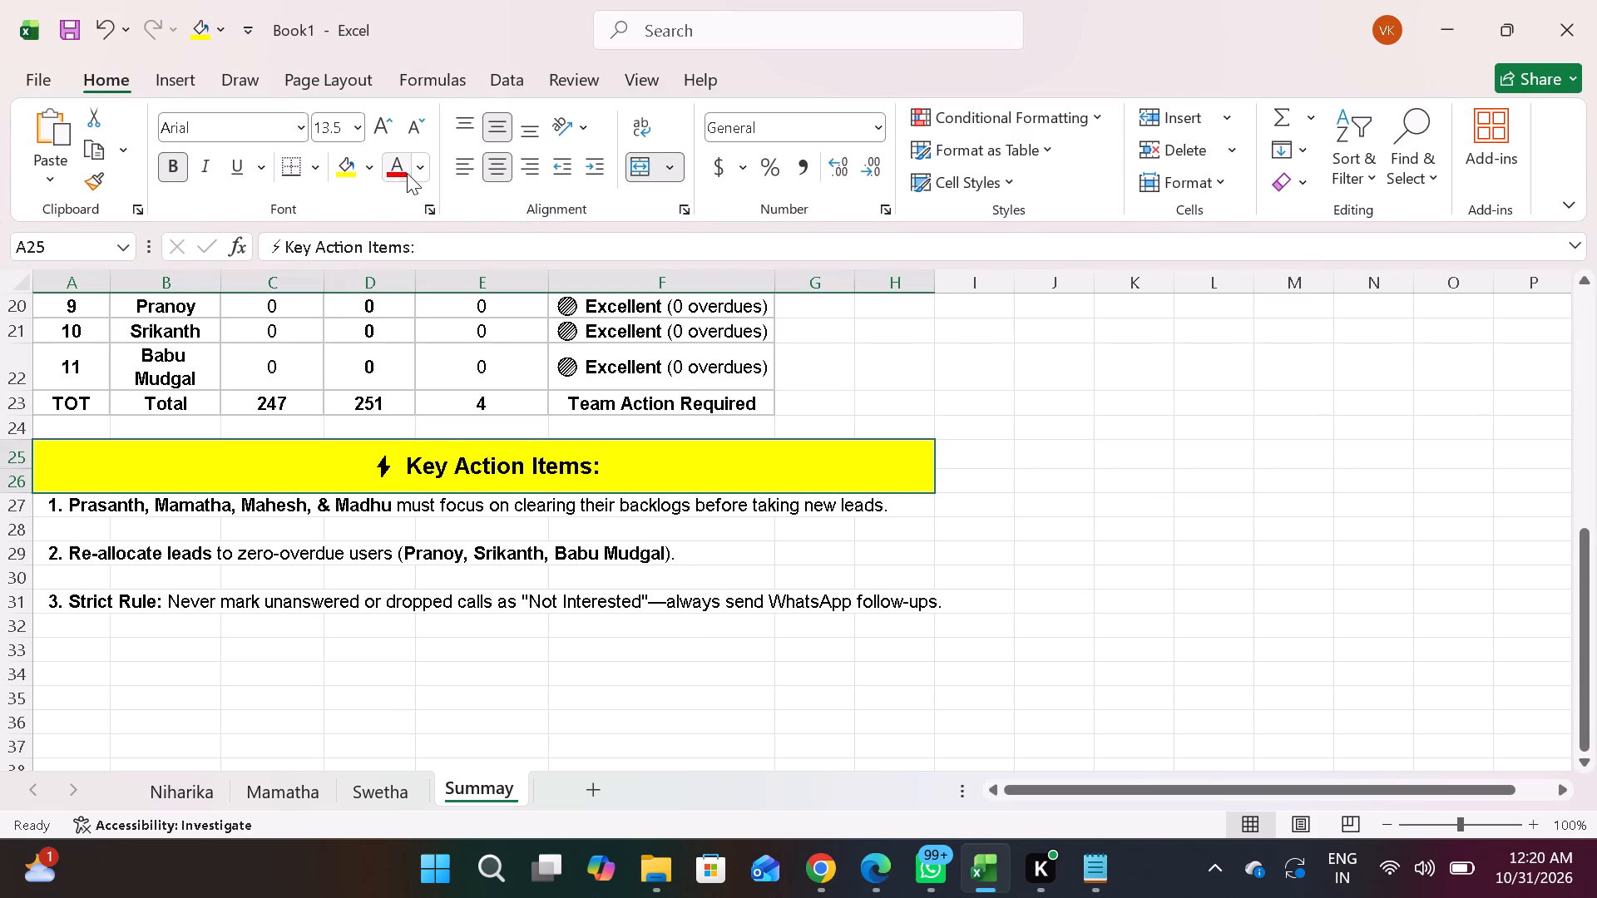
click(407, 173)
click(791, 634)
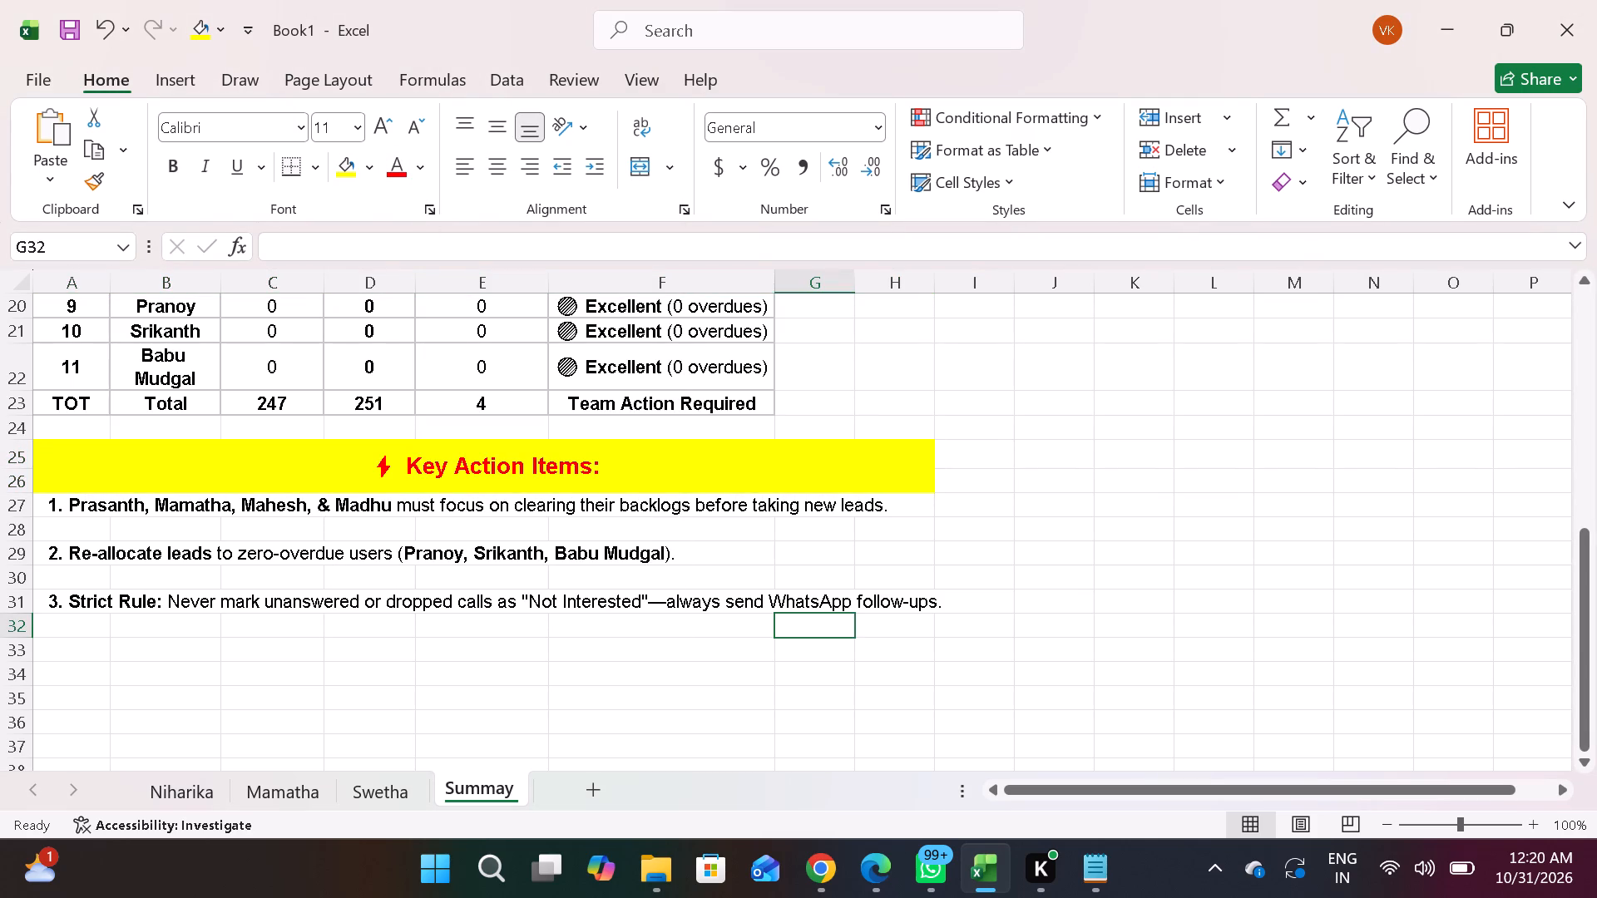
Fill the three action item lines, A27:H27, A29:F29 and A31:I31, with the lightest shade of the theme blue.
drag(42, 506, 959, 609)
click(1008, 604)
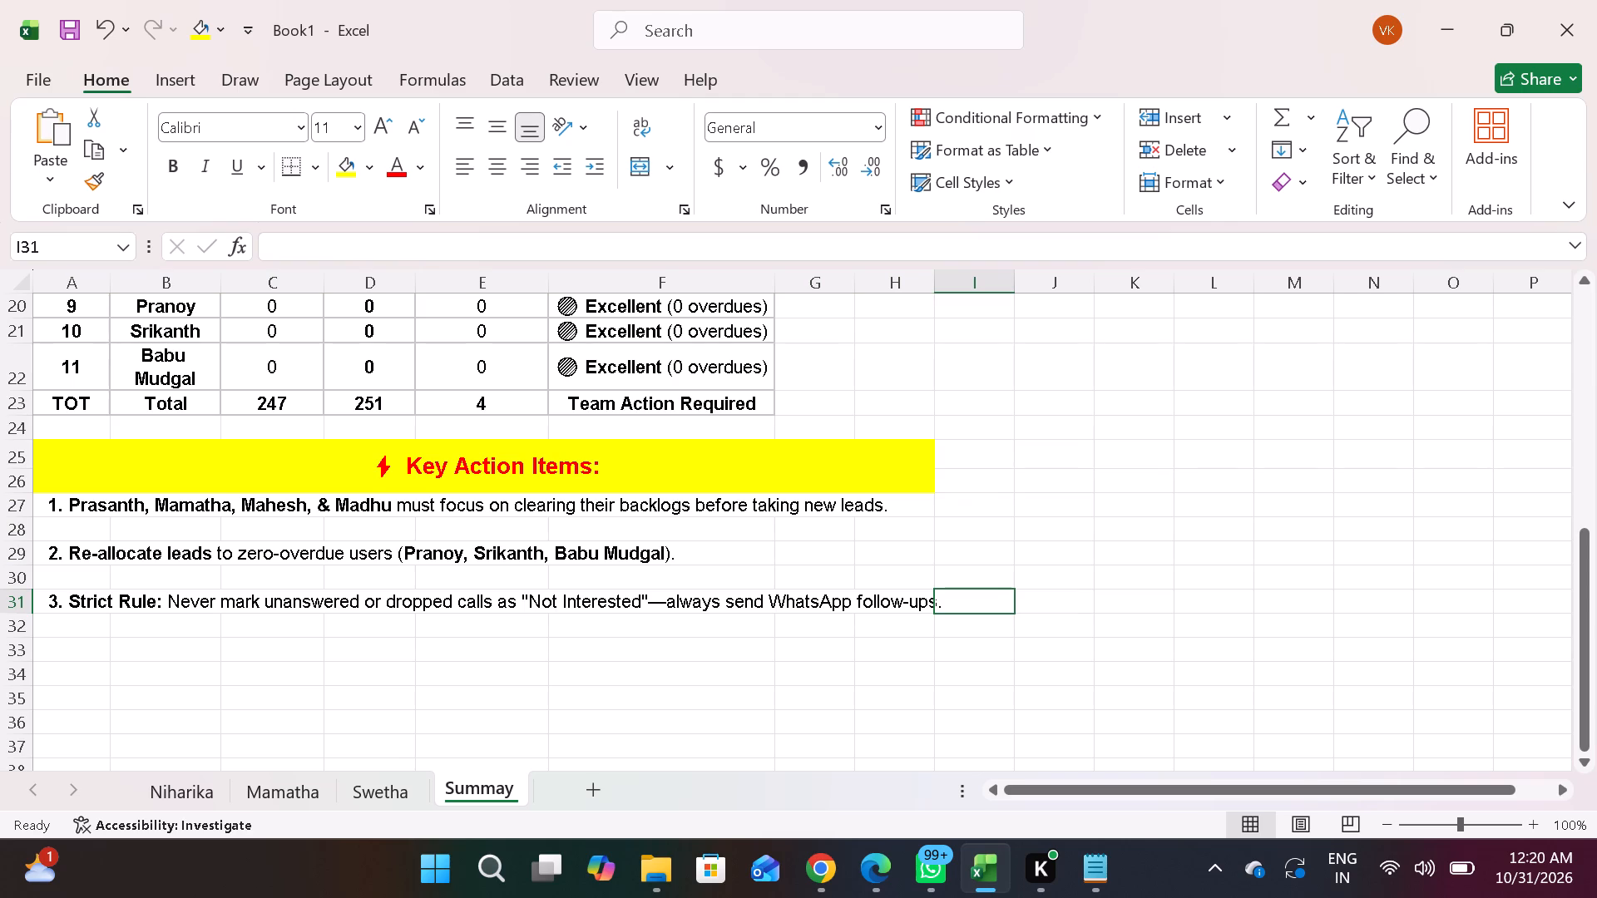
drag(57, 503, 869, 521)
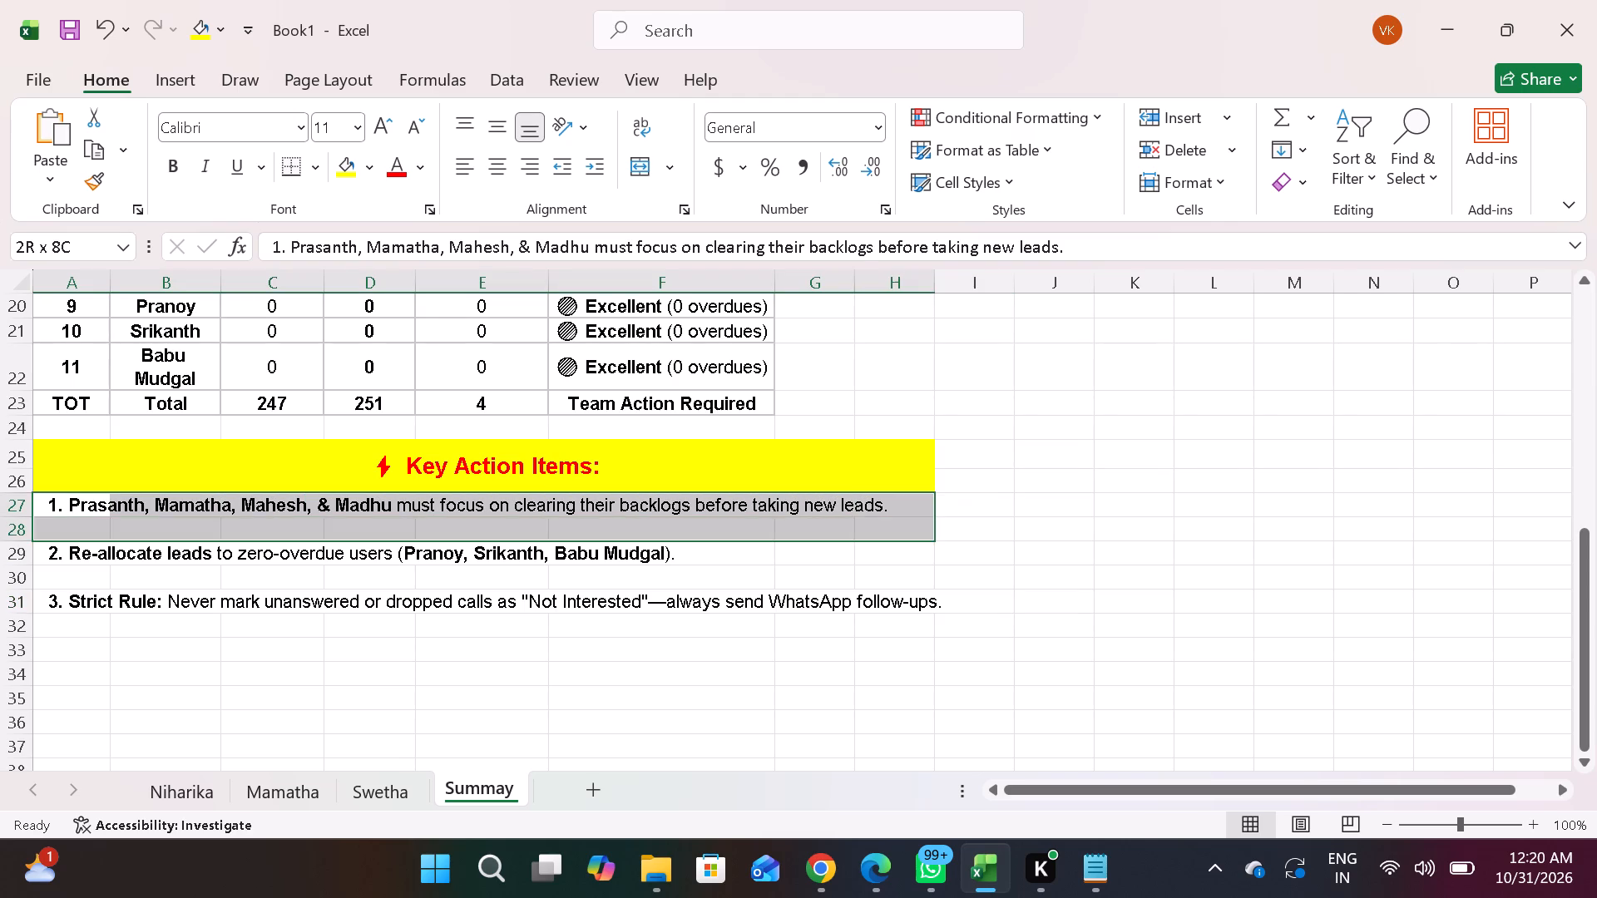
drag(869, 521, 881, 501)
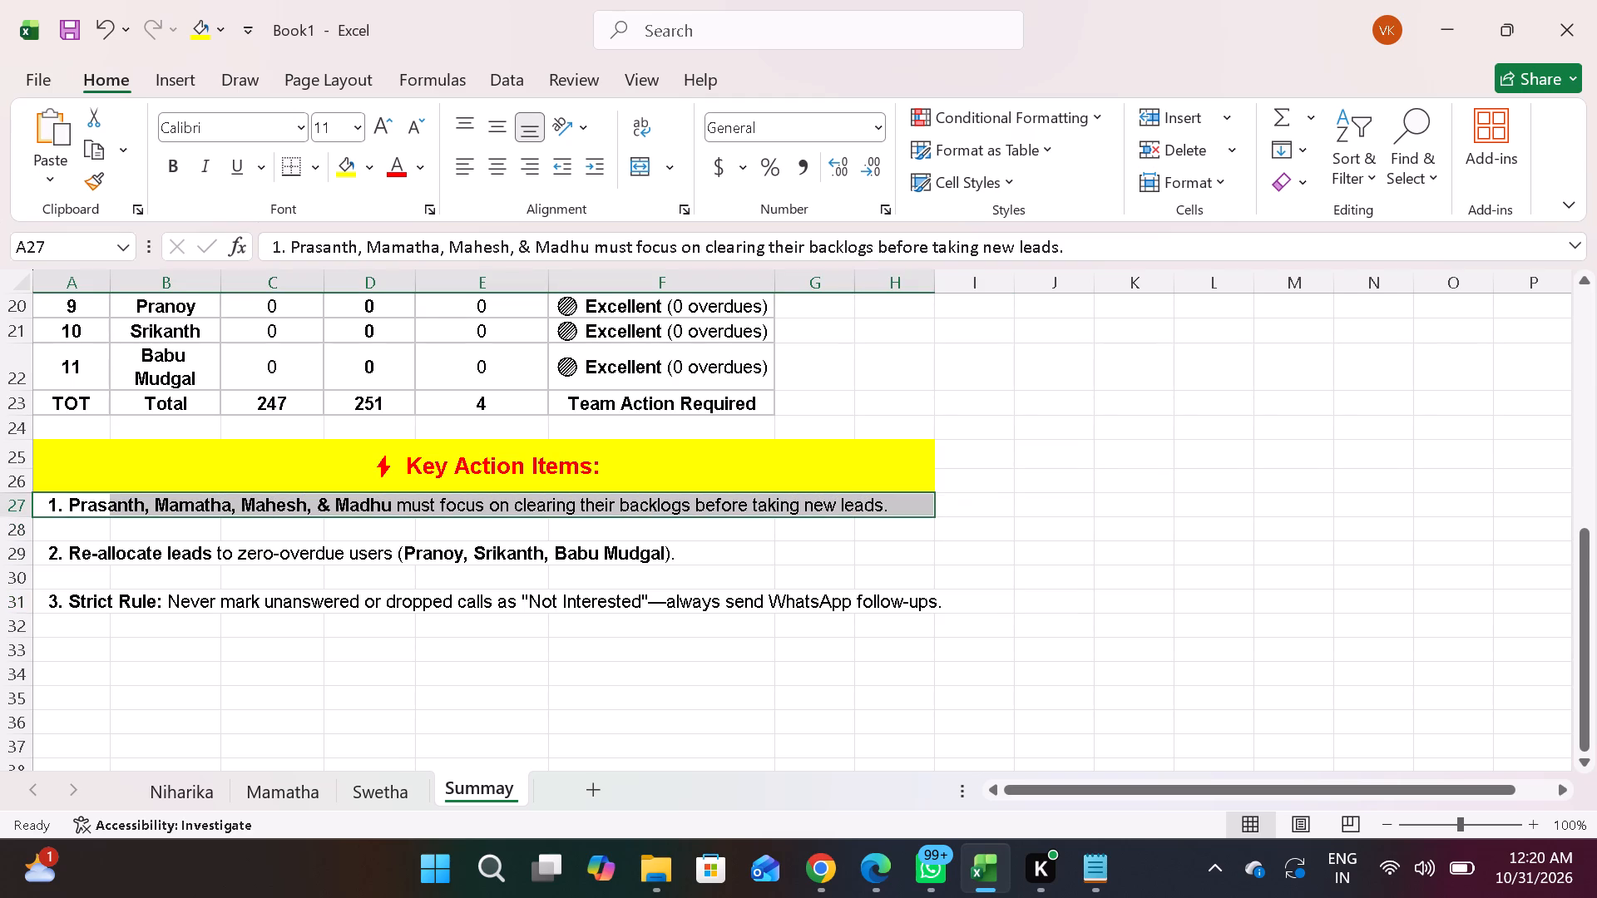
ctrl+drag(664, 551, 72, 559)
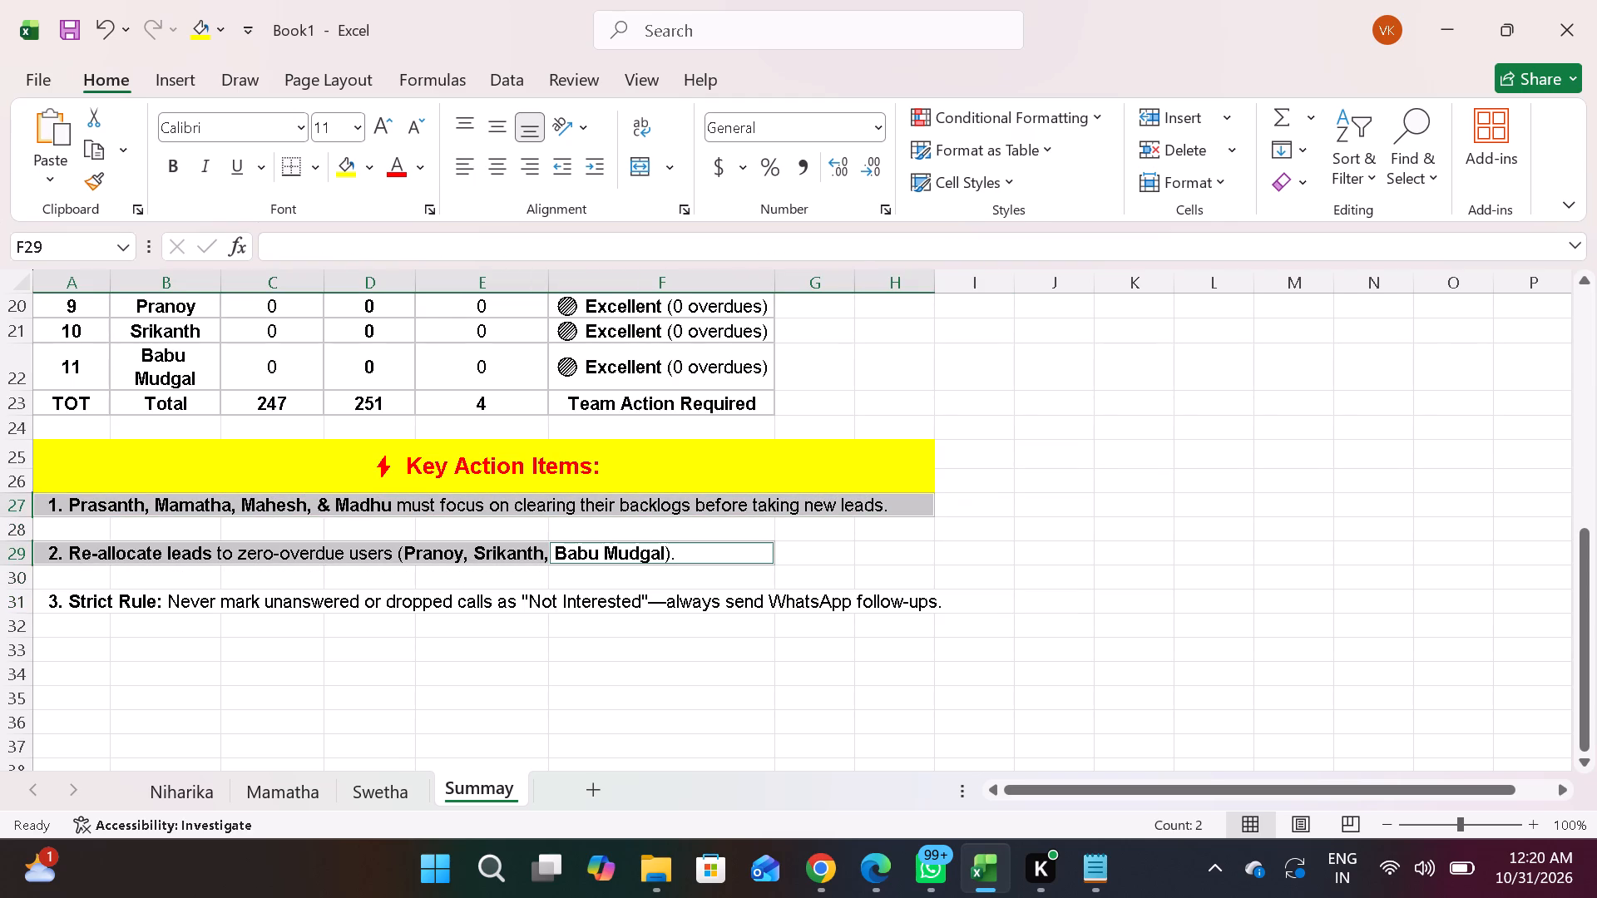
ctrl+drag(39, 597, 854, 622)
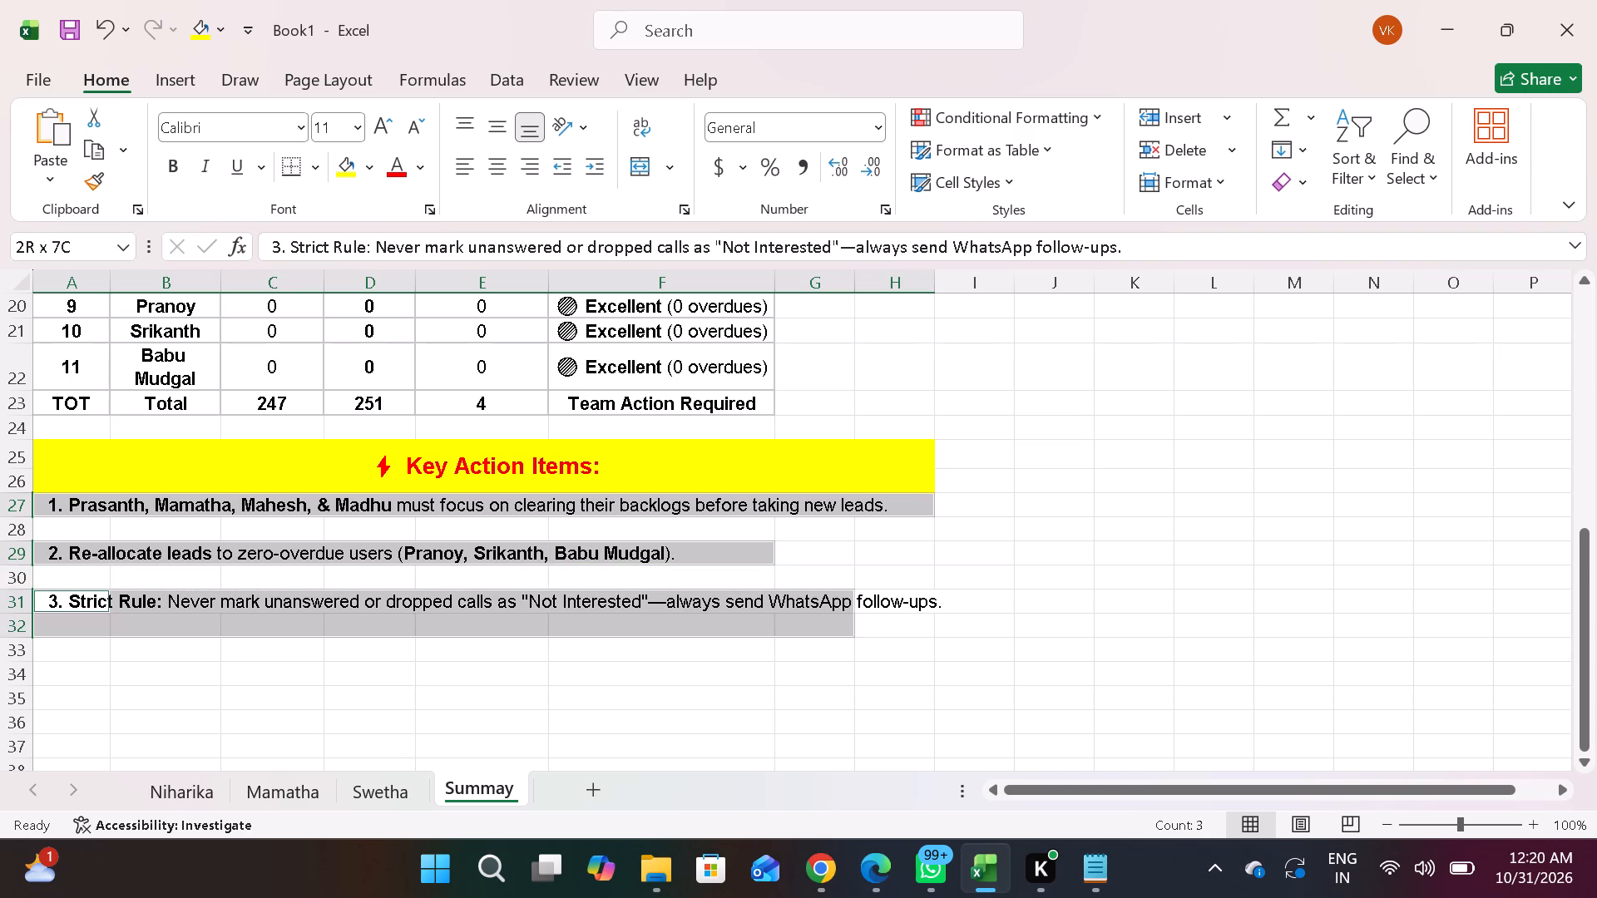
ctrl+drag(854, 622, 911, 604)
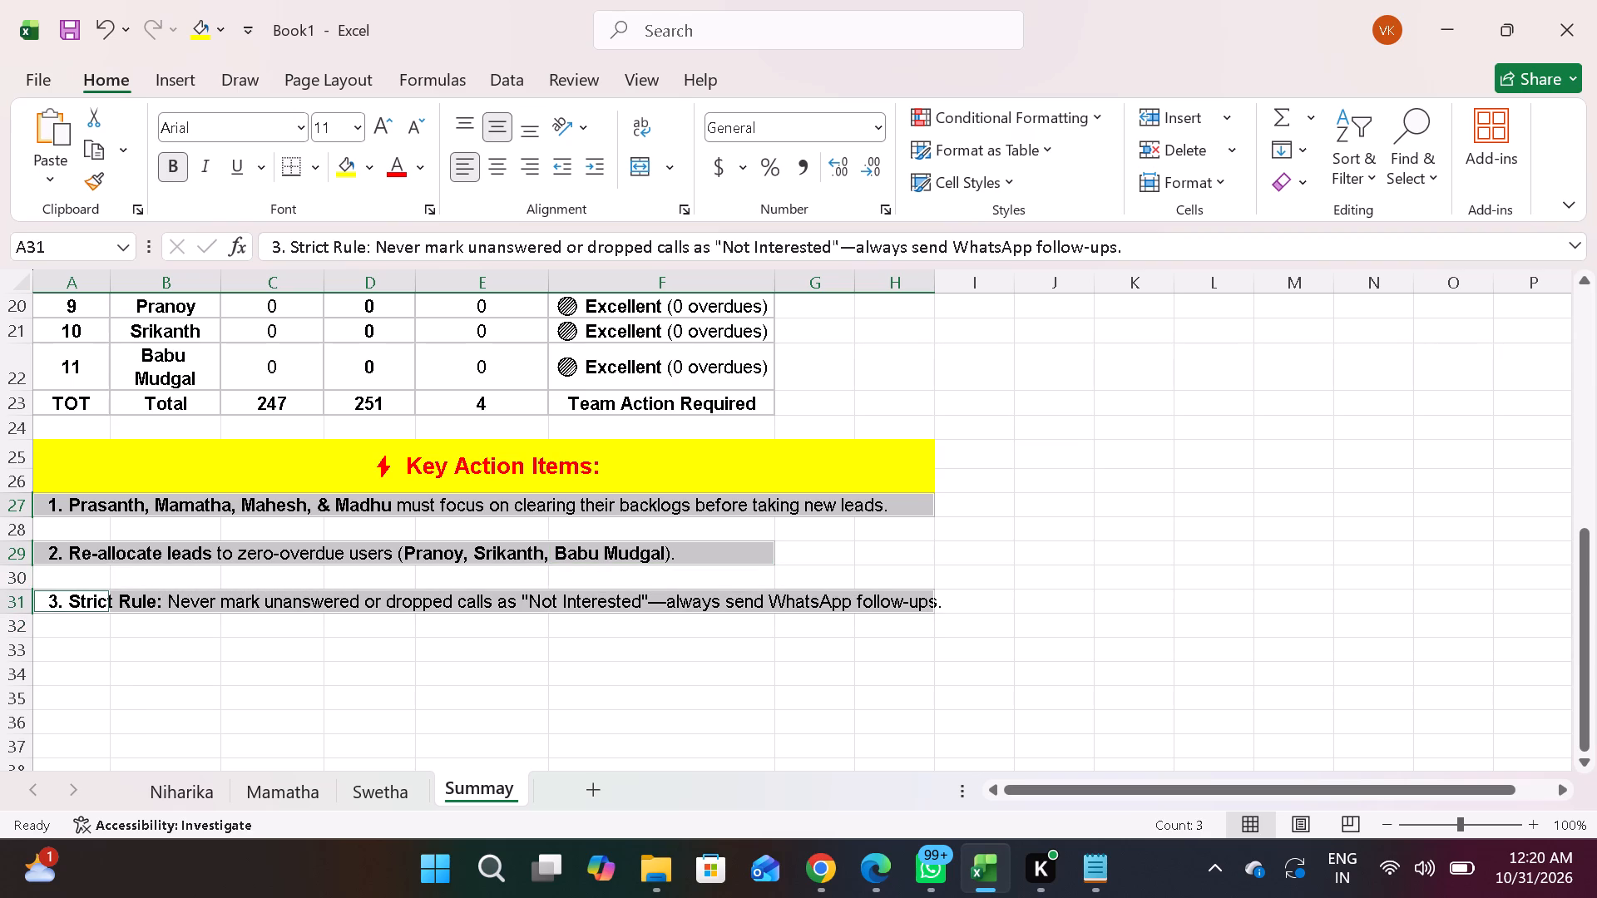
ctrl+click(952, 602)
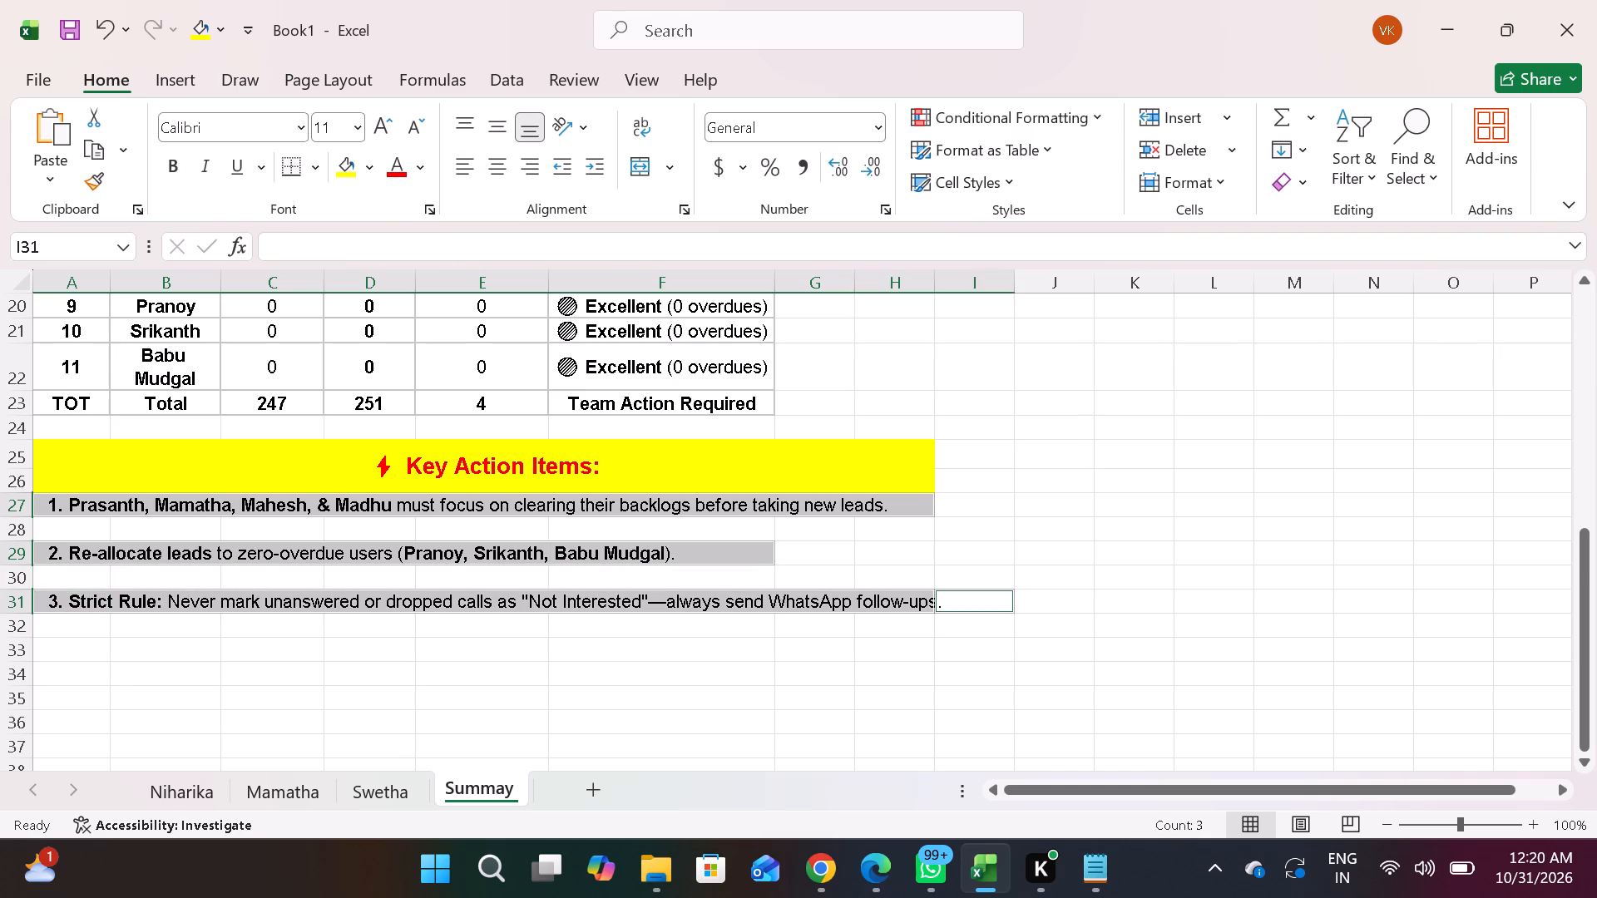
click(372, 173)
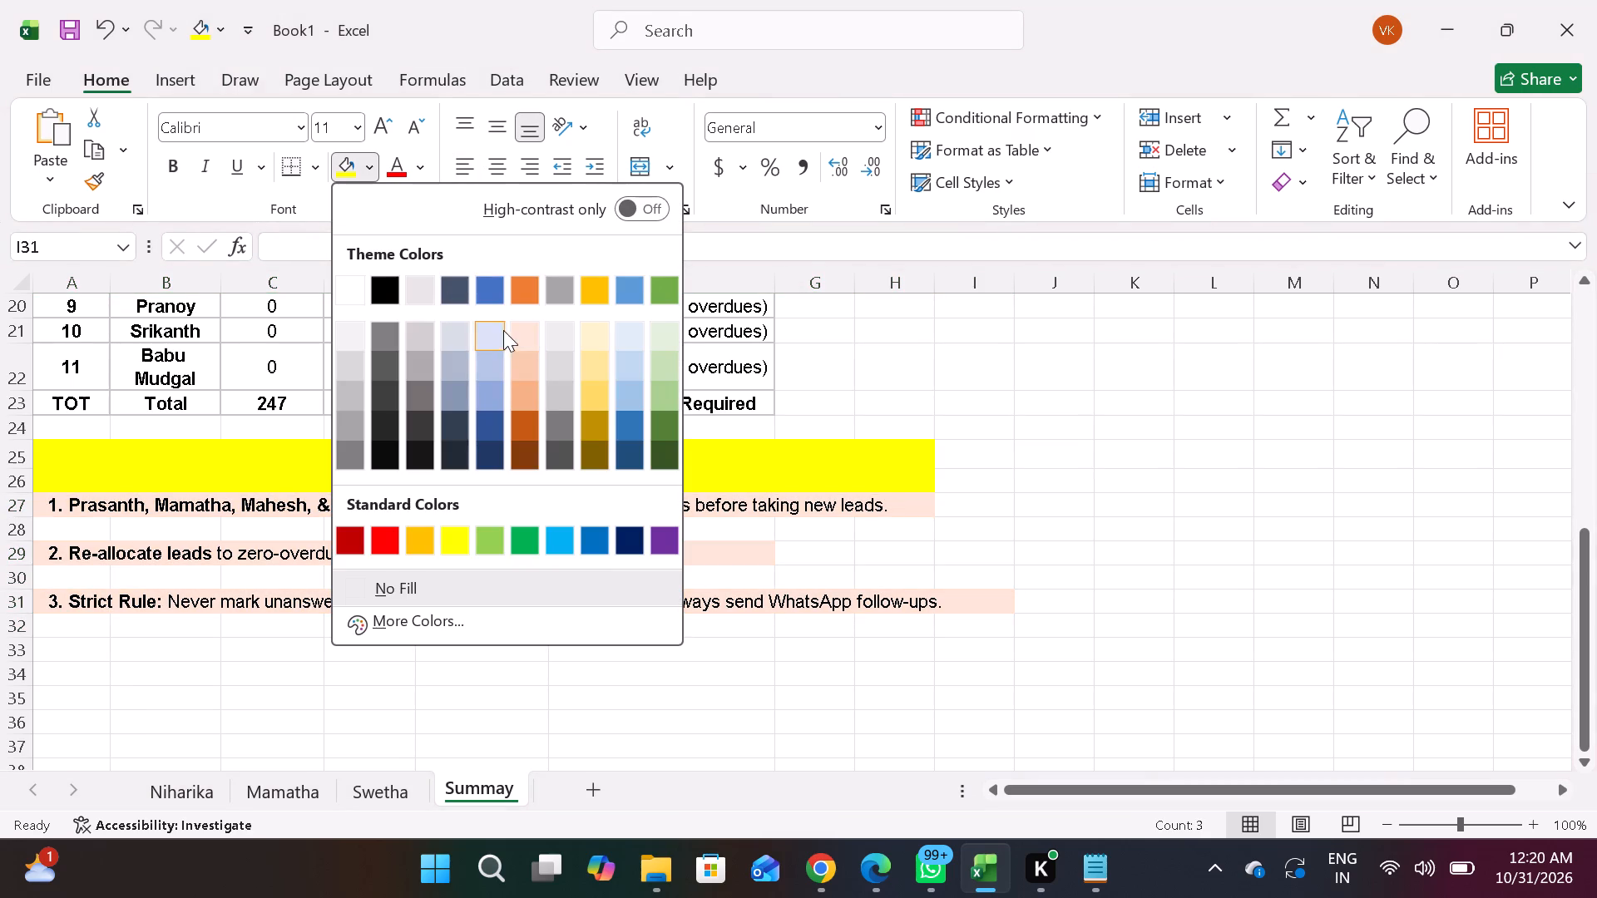
click(493, 338)
click(1051, 389)
Fill the comparison table's serial number cells, from 1 in A12 down to TOT in A23, with the same light blue.
scroll(774, 553, up, 2)
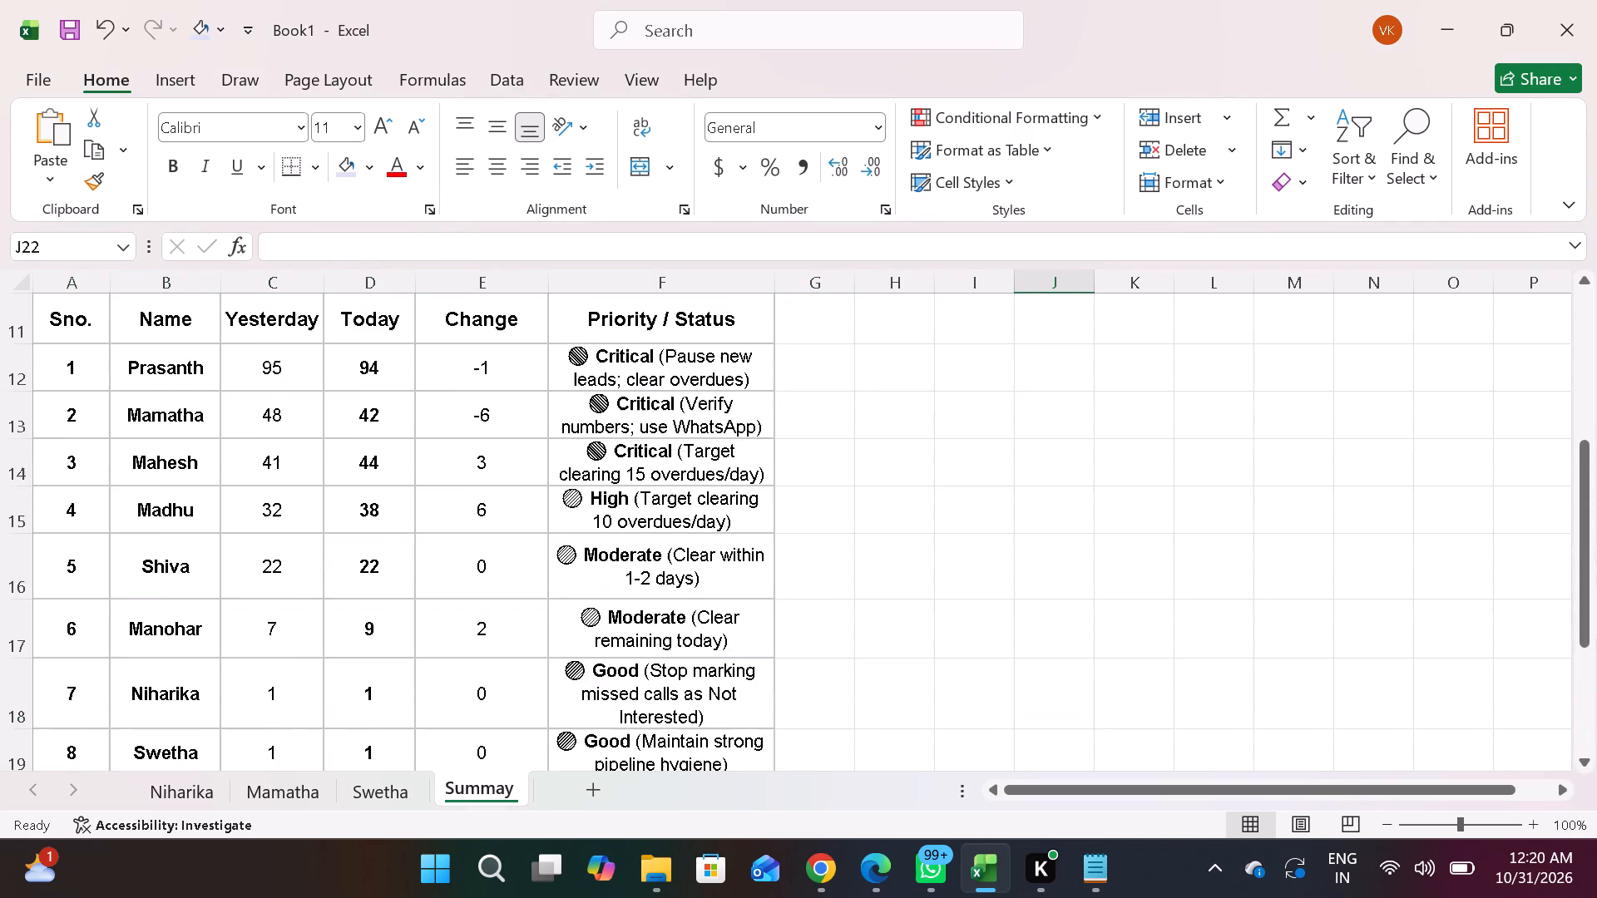
scroll(666, 567, up, 2)
drag(65, 392, 667, 382)
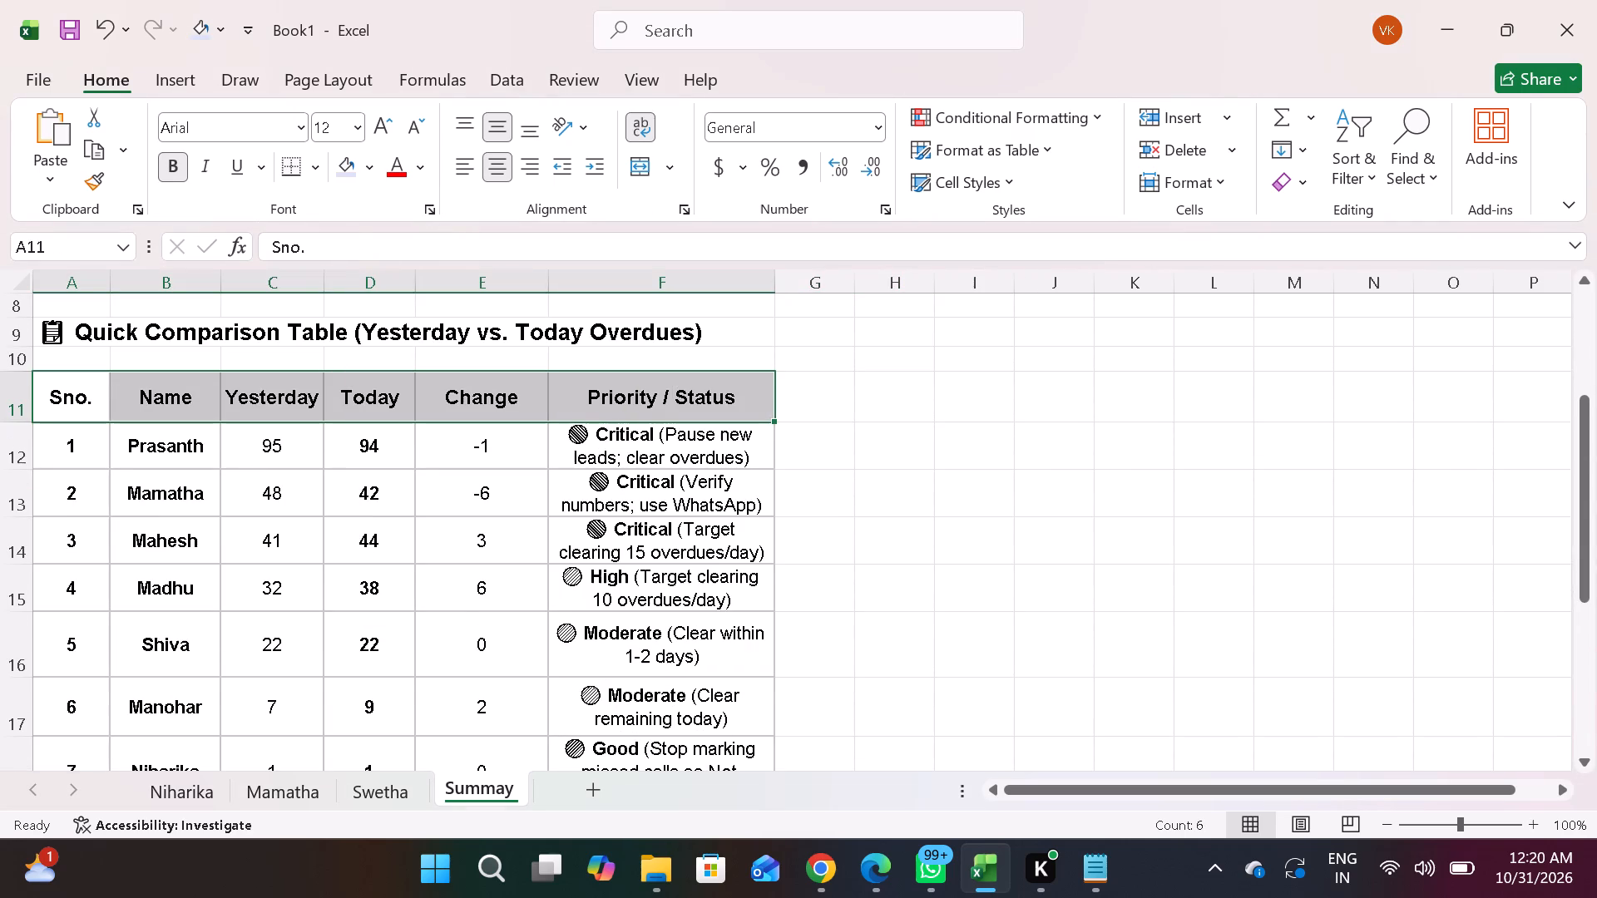
drag(73, 445, 52, 580)
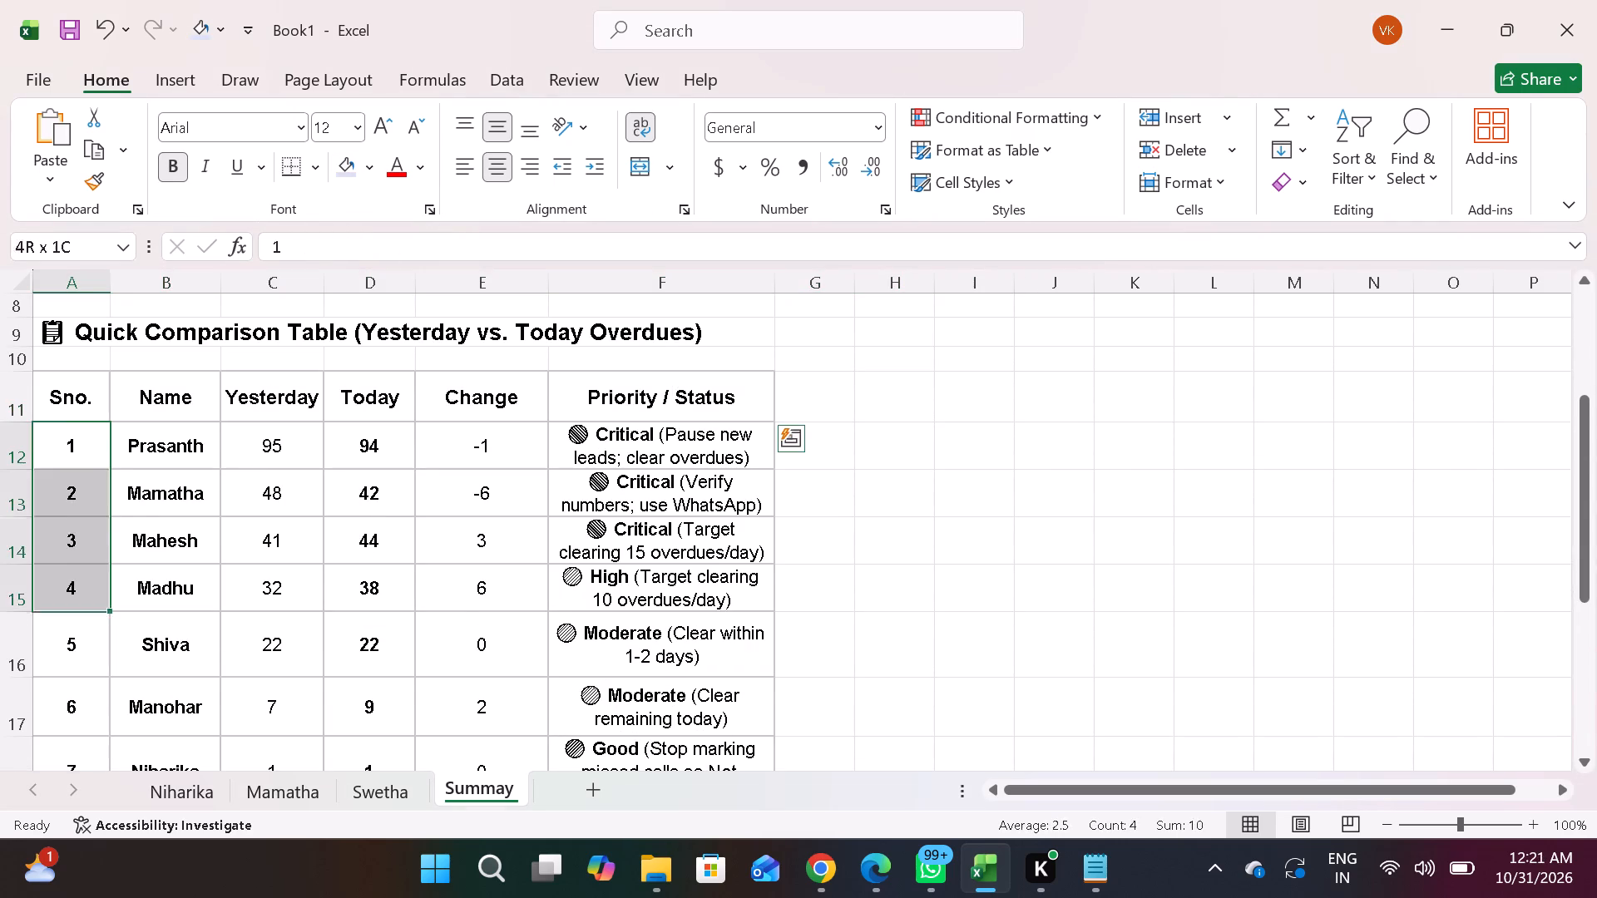
drag(52, 580, 73, 702)
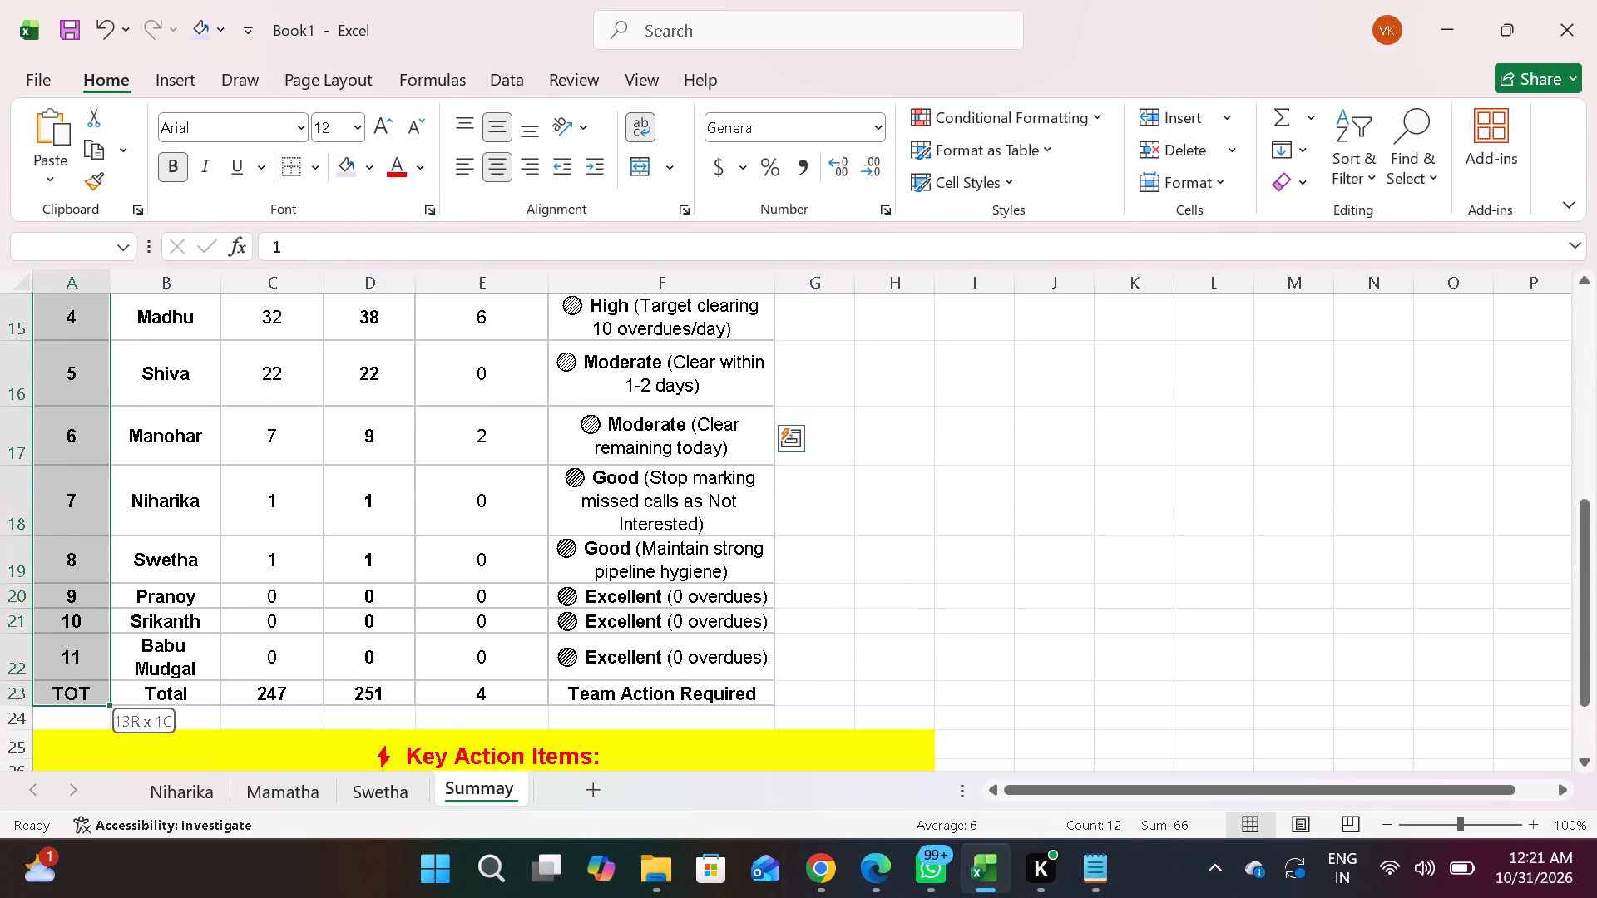
drag(73, 702, 75, 702)
click(350, 155)
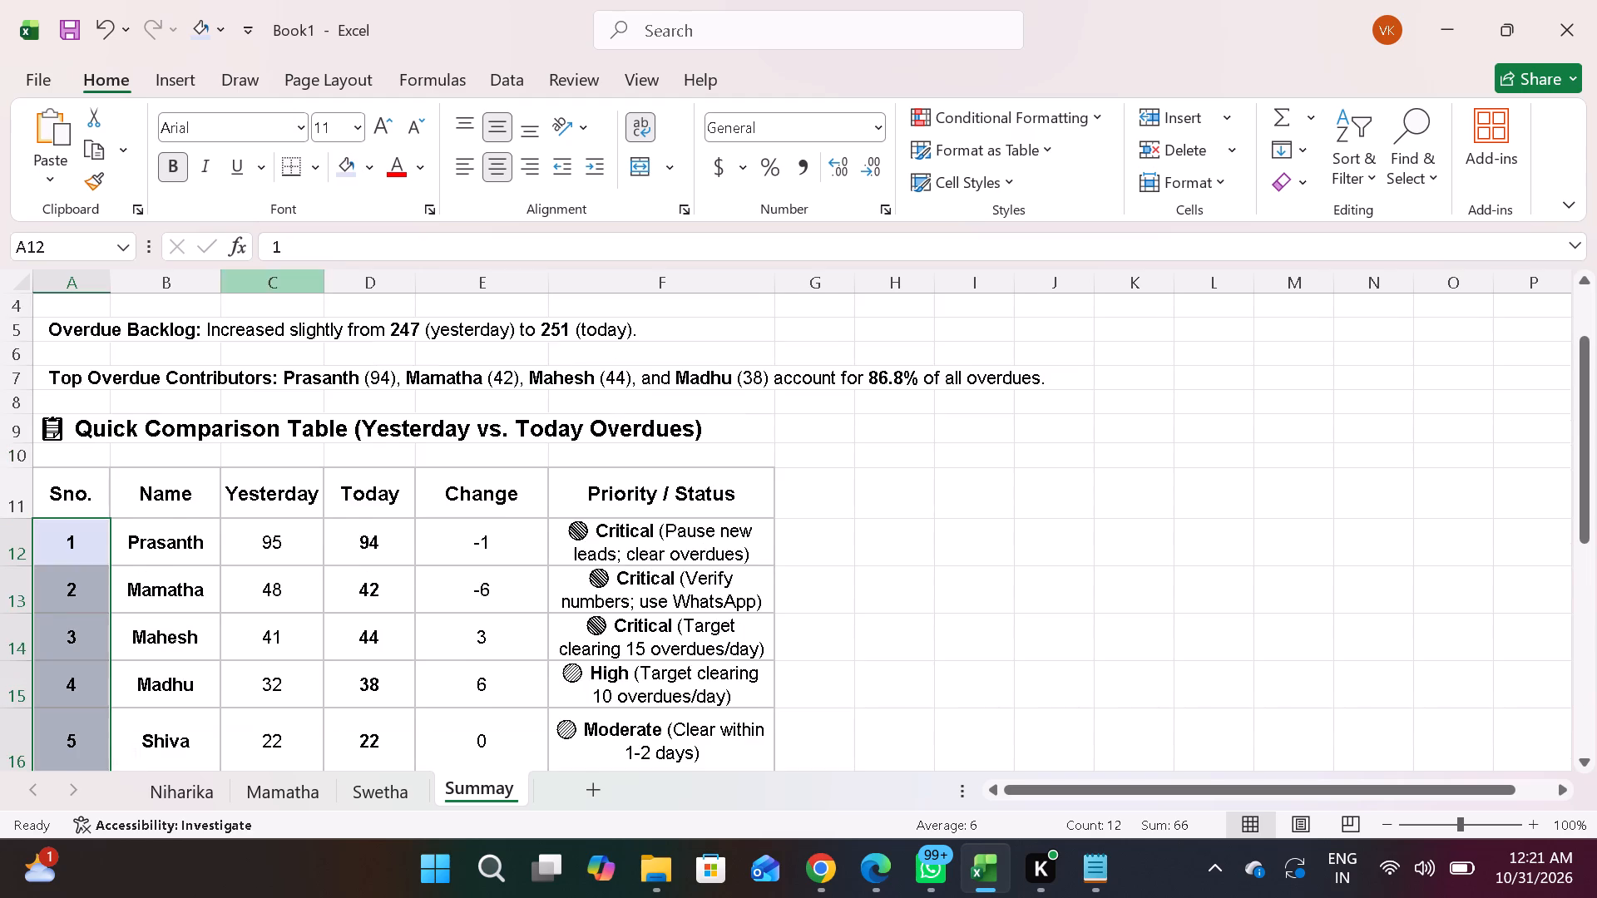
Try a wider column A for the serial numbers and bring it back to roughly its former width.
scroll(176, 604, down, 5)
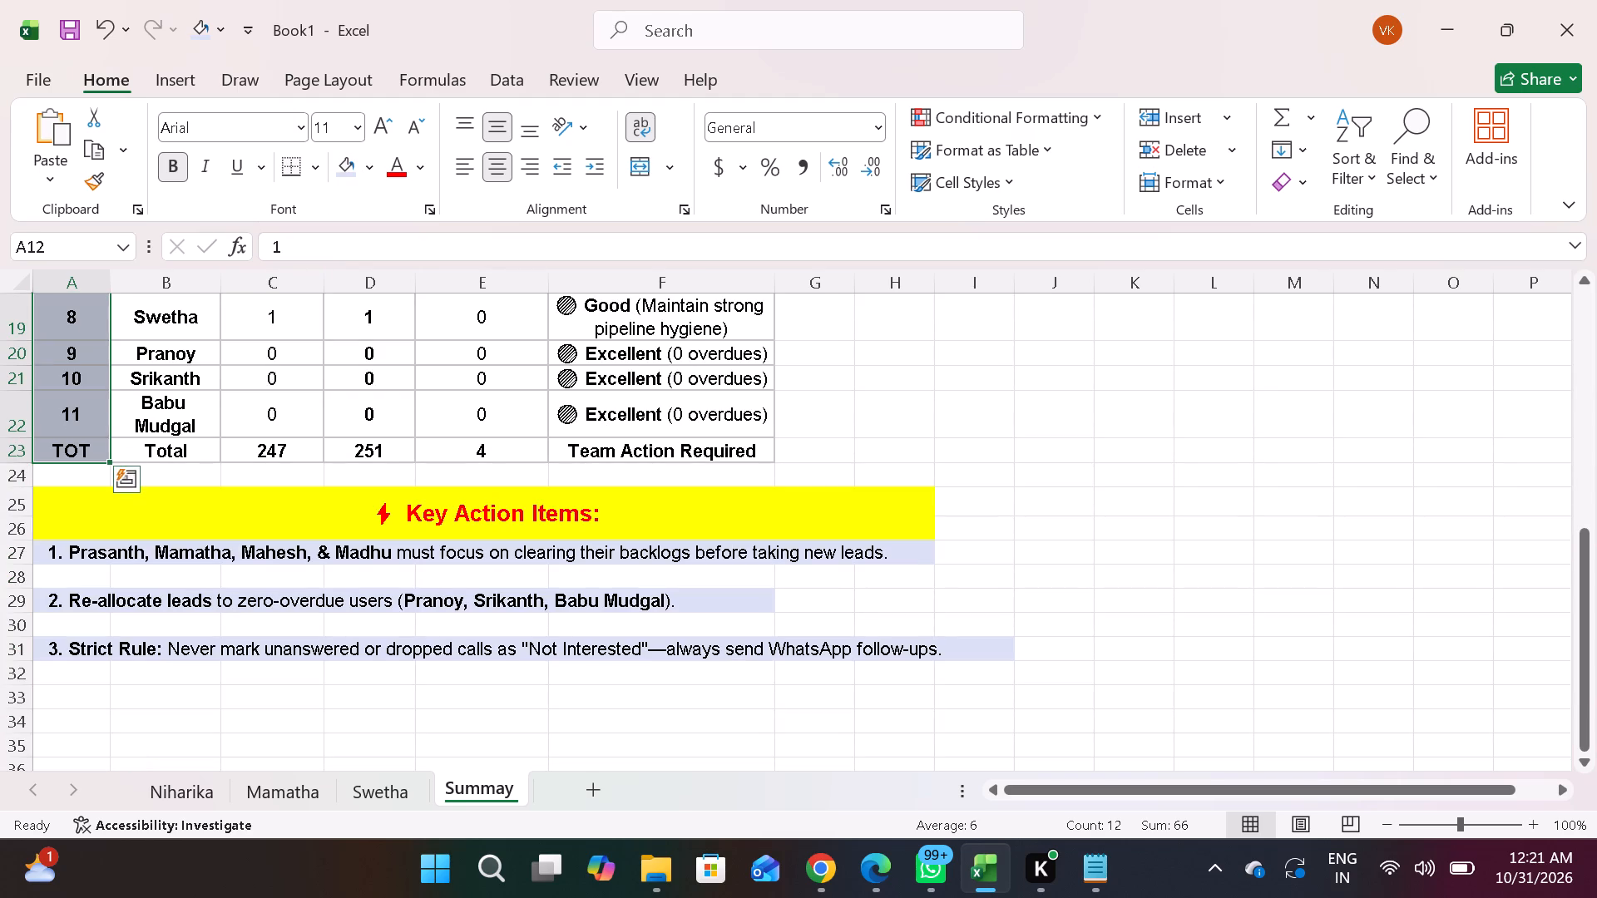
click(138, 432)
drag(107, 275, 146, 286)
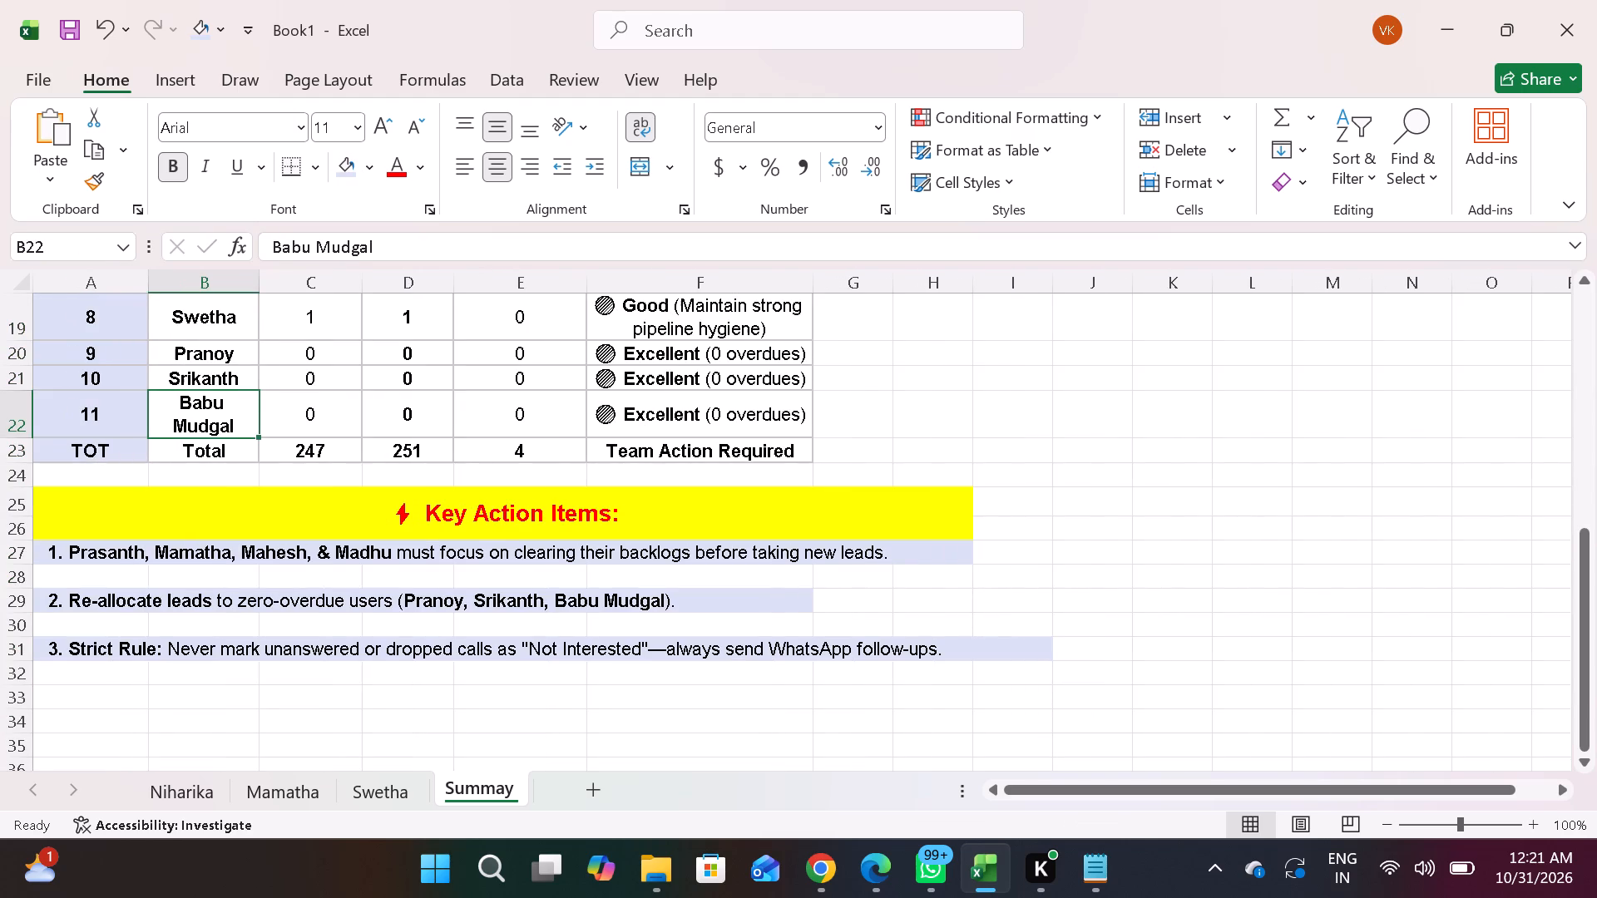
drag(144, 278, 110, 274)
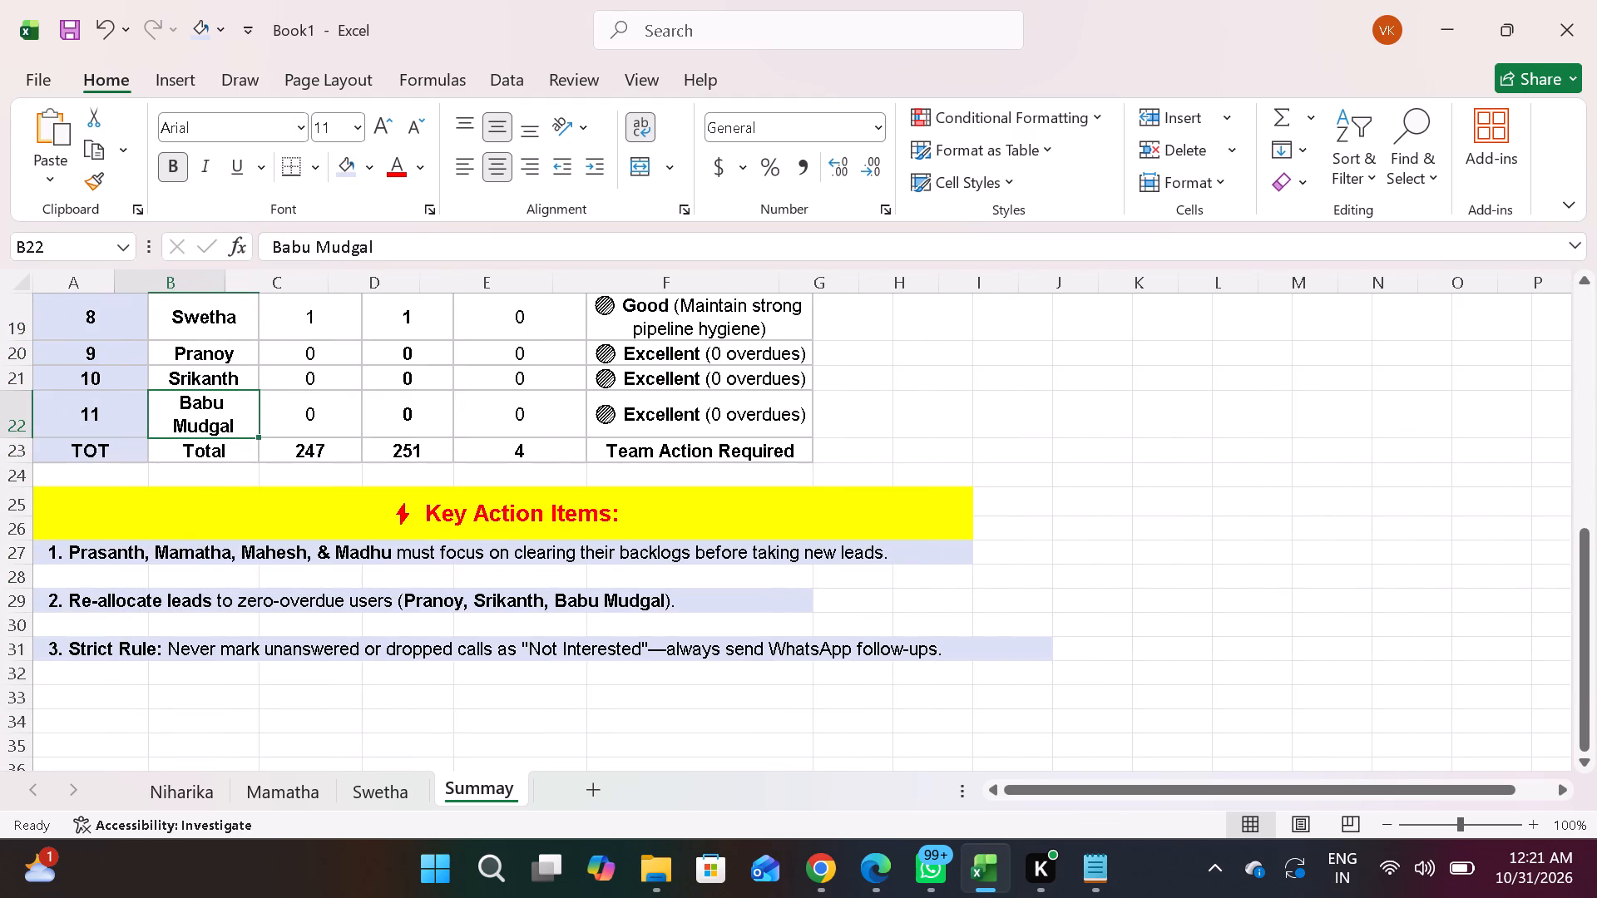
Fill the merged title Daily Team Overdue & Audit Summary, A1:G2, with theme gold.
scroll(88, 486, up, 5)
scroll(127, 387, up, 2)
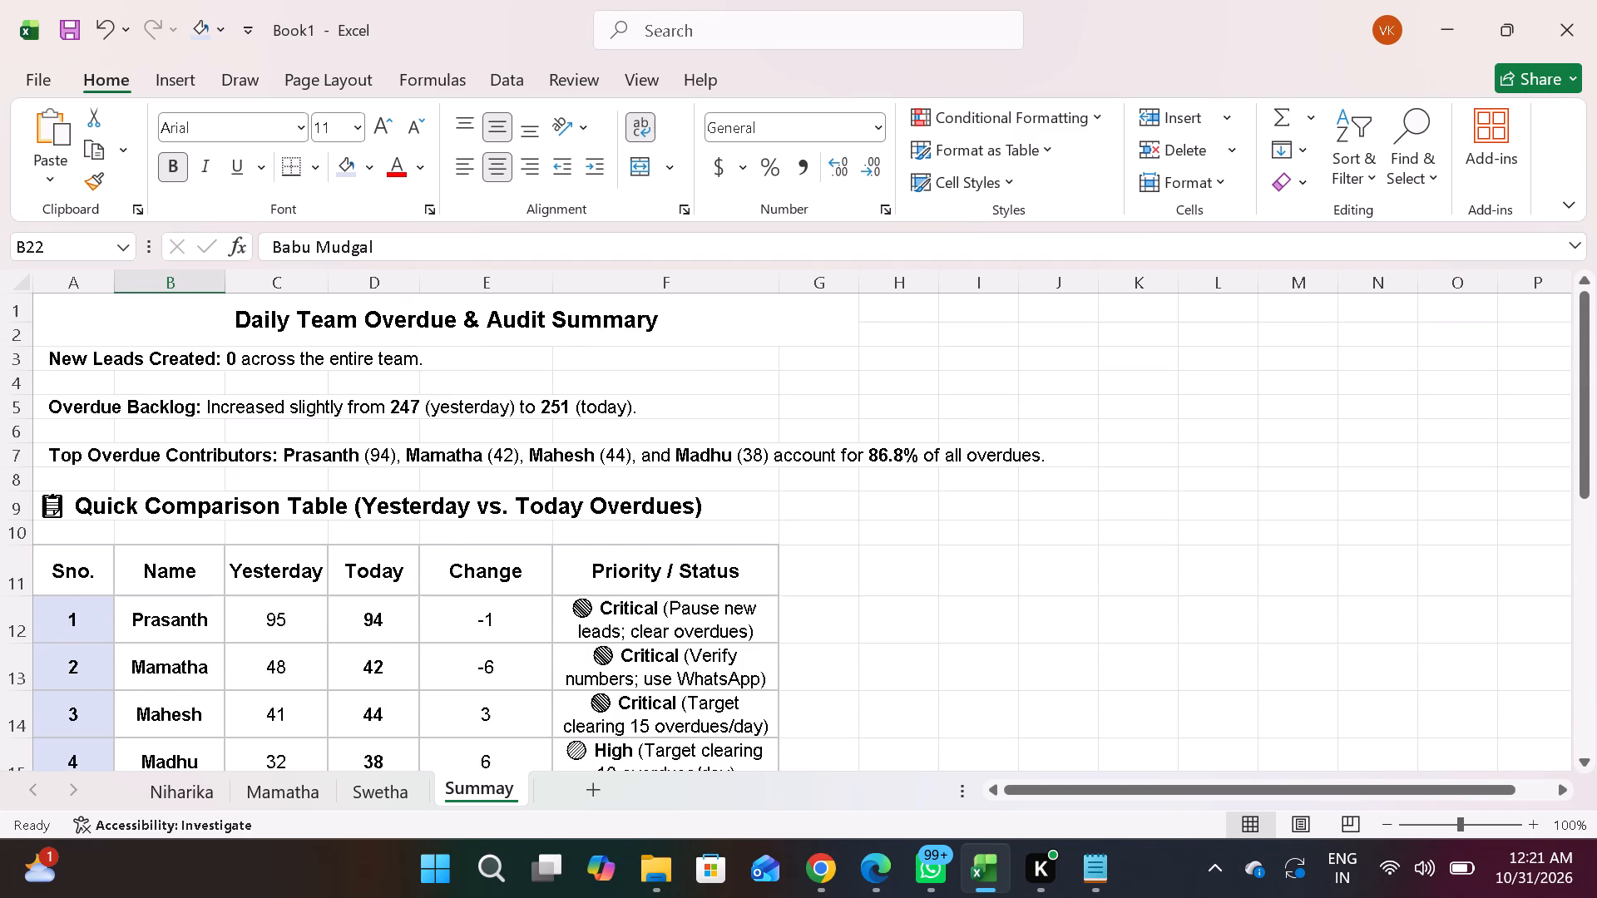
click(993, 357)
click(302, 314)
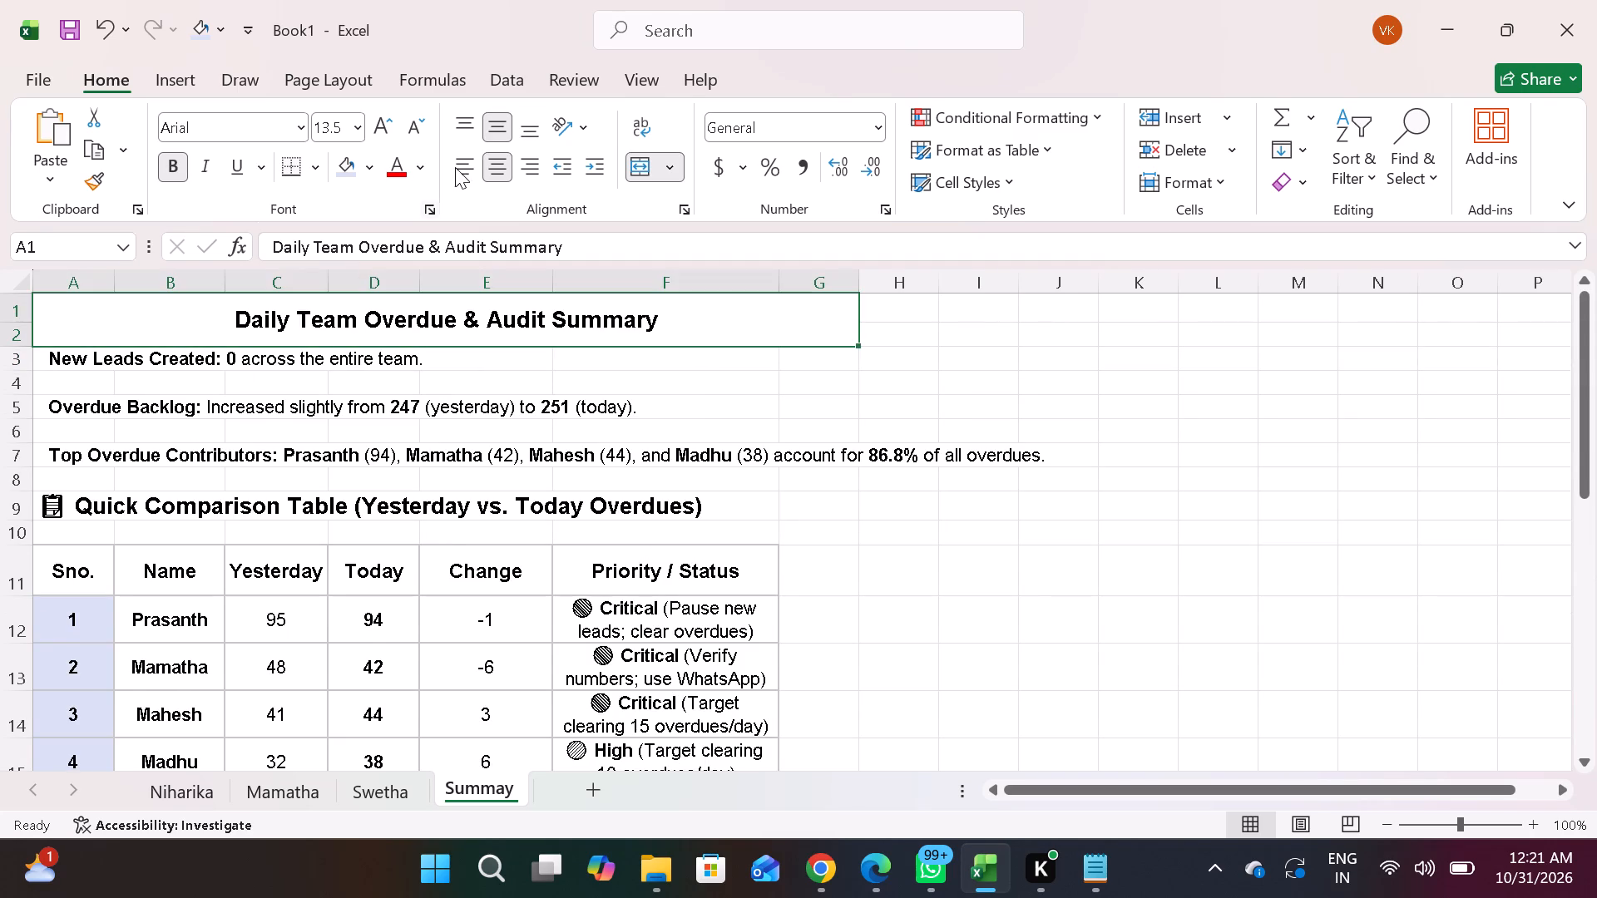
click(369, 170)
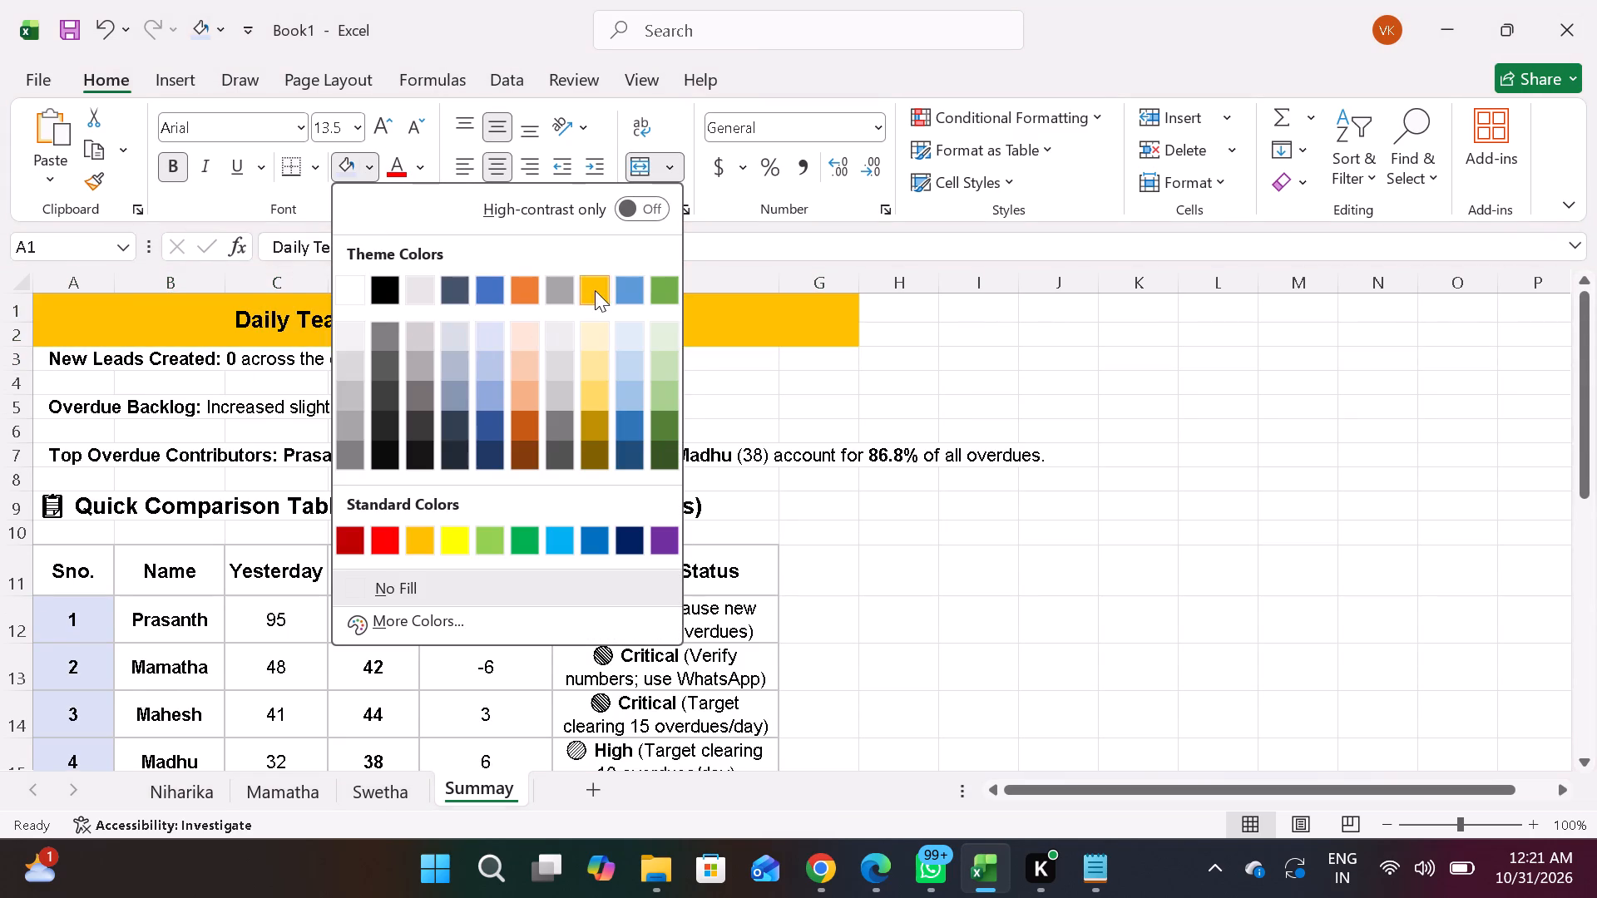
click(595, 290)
Merge and center the Quick Comparison Table heading across A9:F10.
click(79, 575)
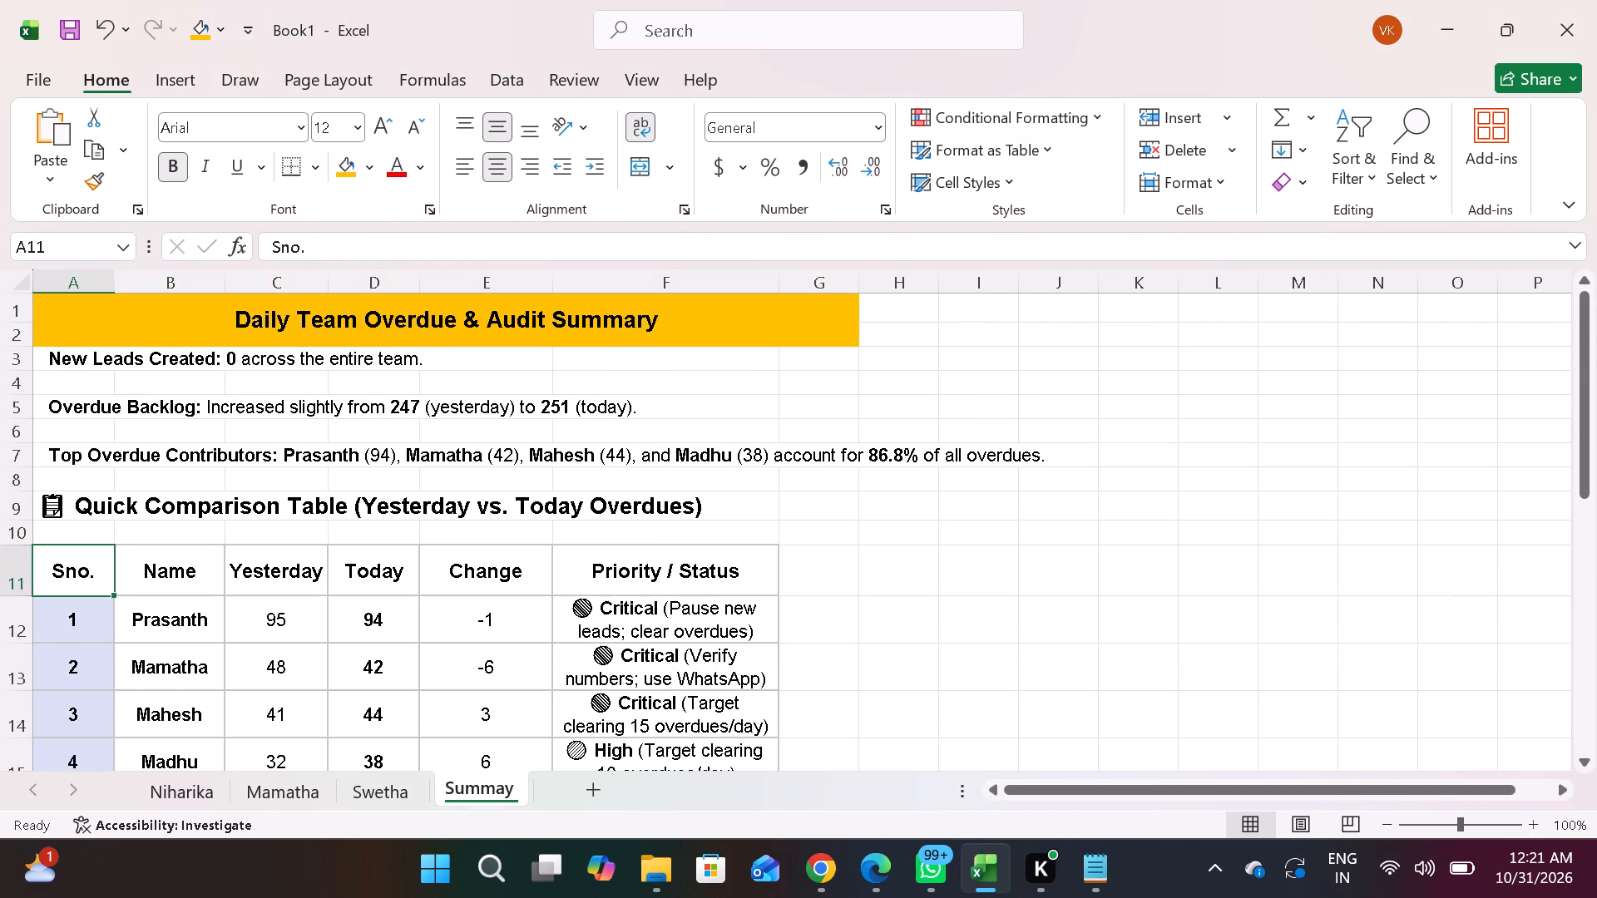
click(93, 516)
drag(90, 530, 556, 498)
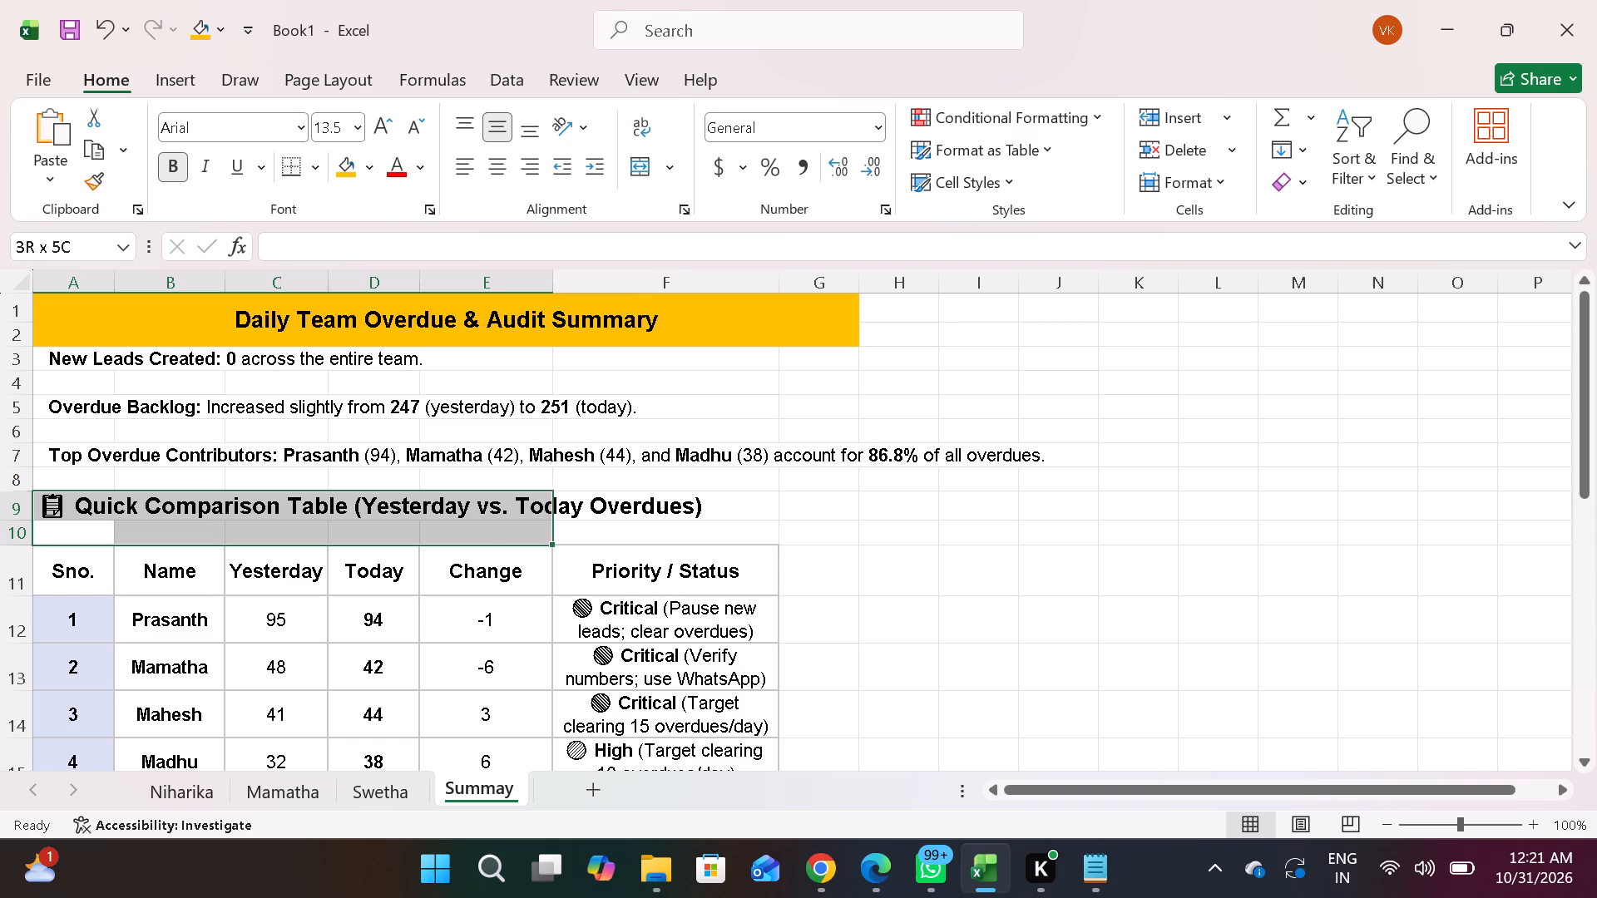
drag(556, 498, 712, 511)
click(630, 165)
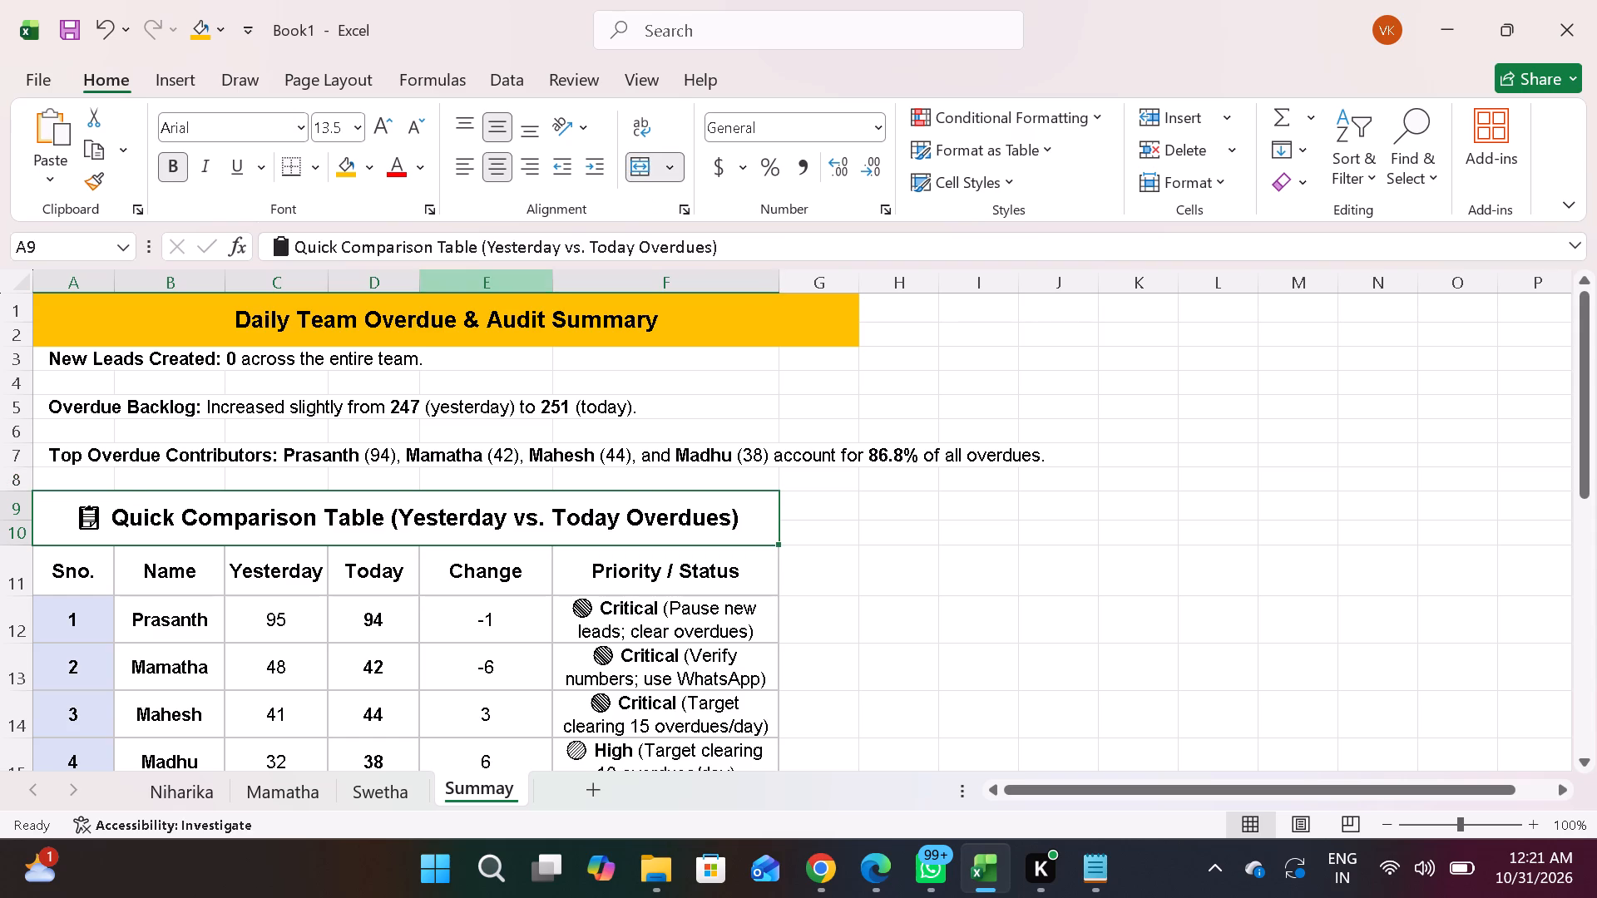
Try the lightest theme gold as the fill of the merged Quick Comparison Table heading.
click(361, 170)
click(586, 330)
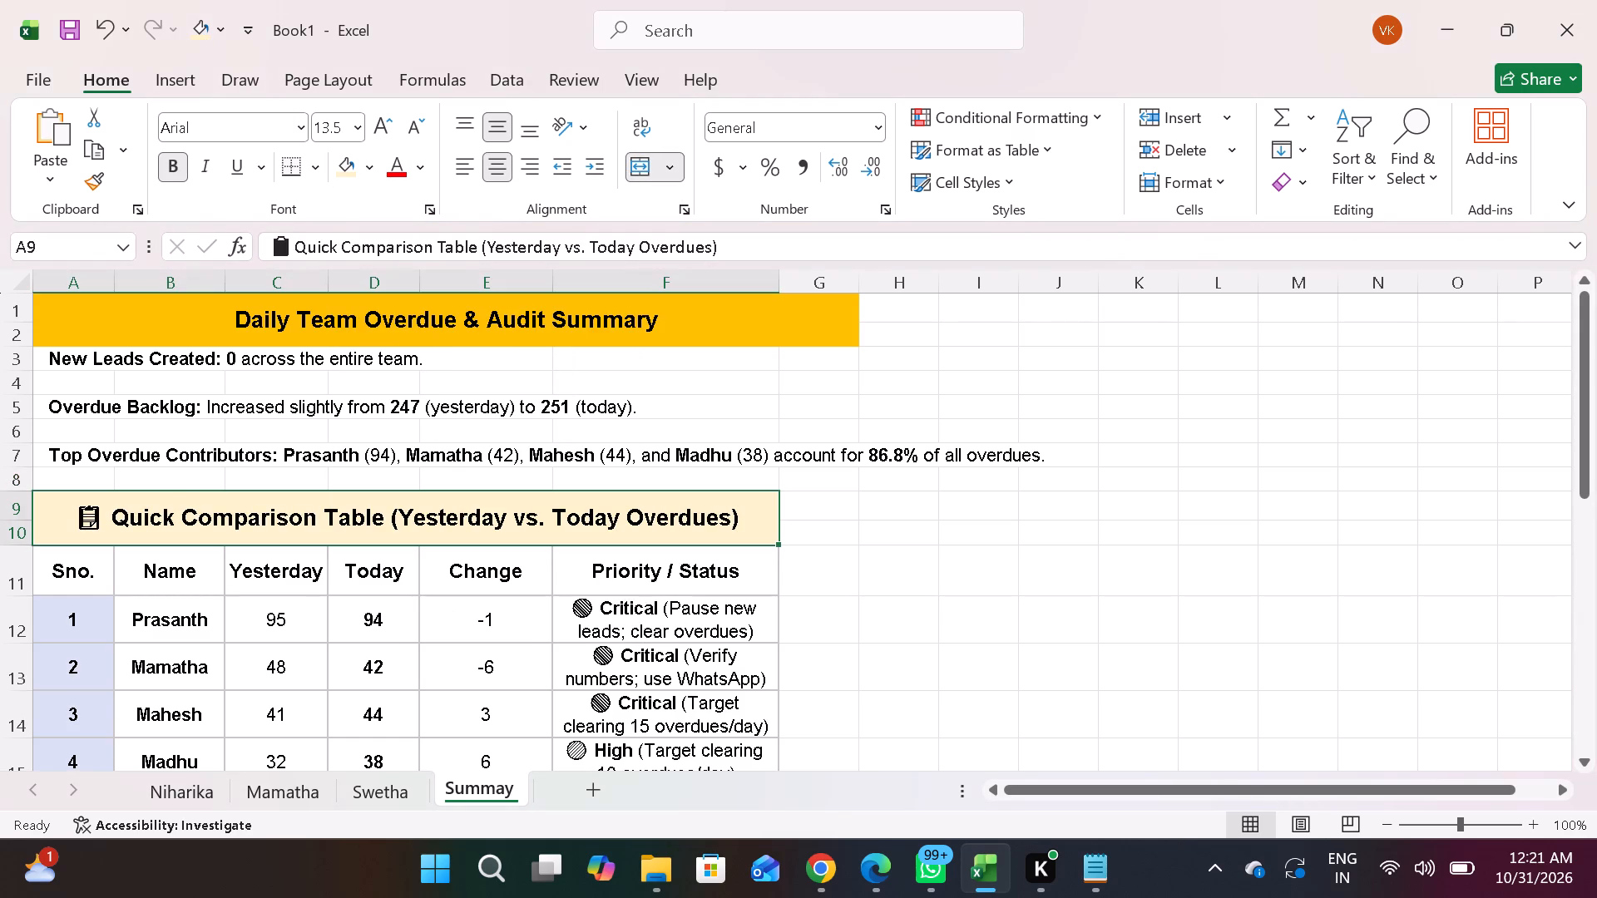
Fill the comparison table's header row, A11:F11, with the lightest theme gold.
drag(62, 577, 642, 580)
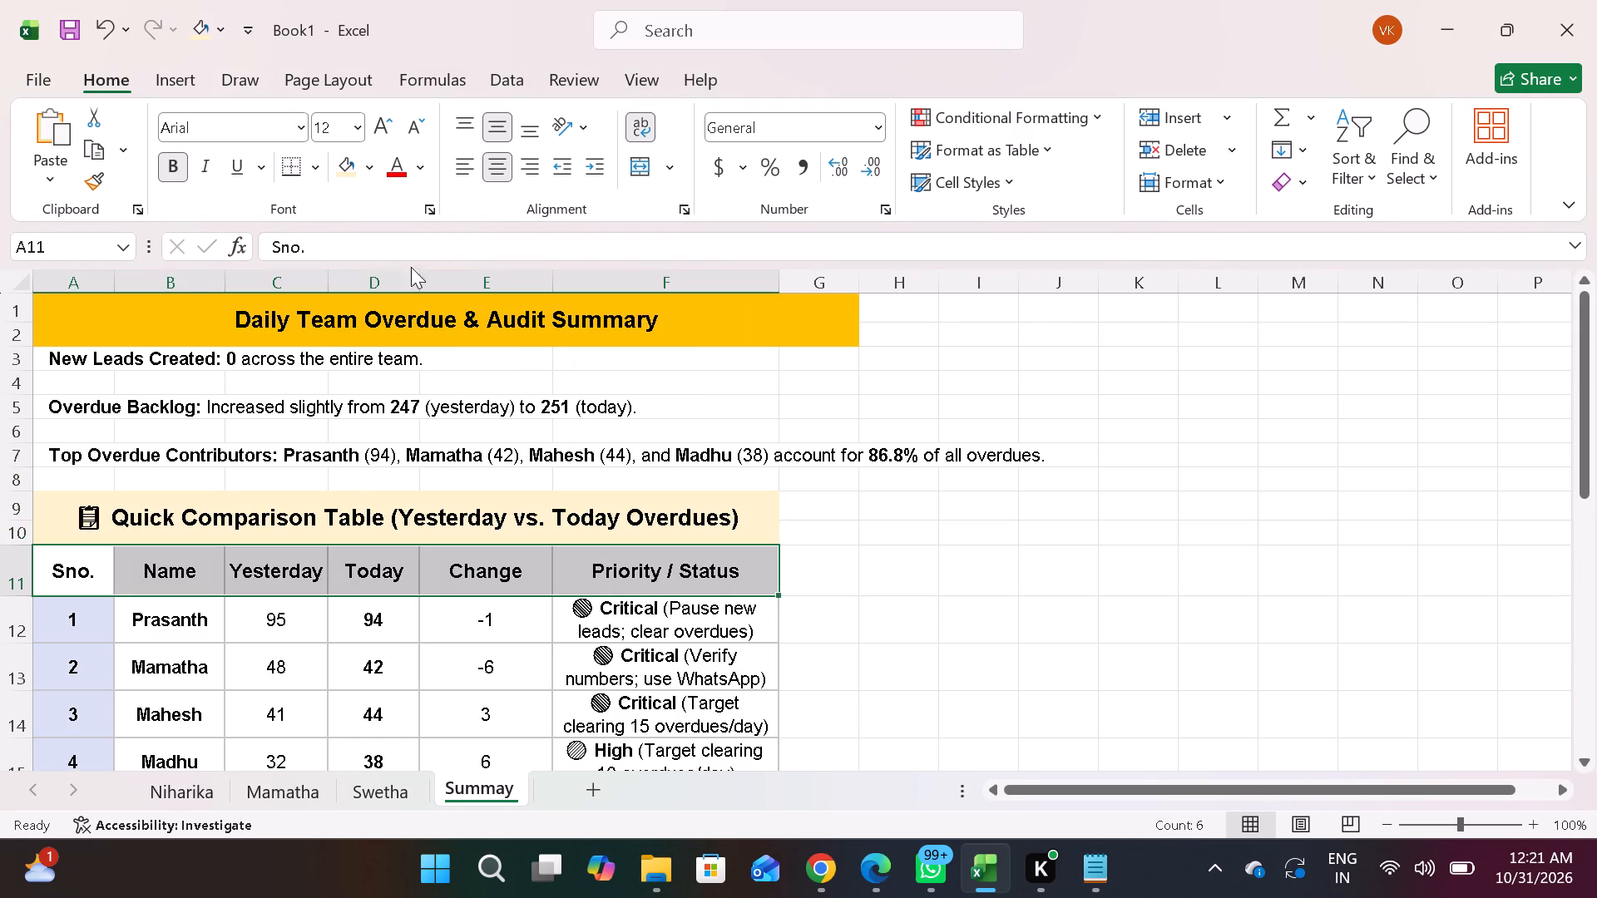
click(337, 168)
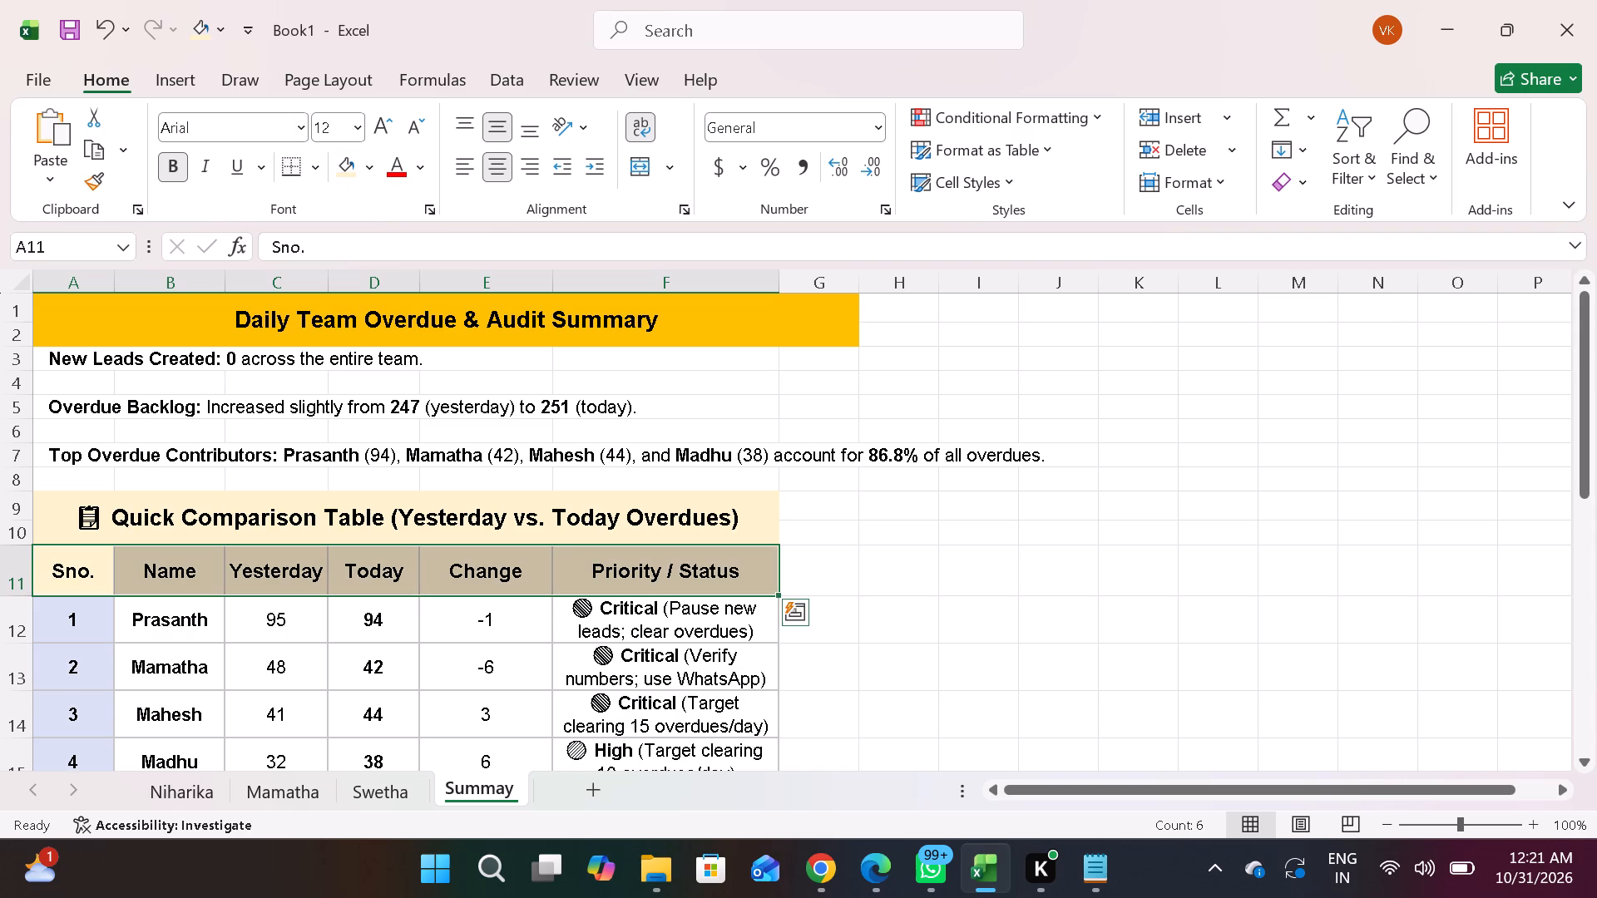
Fill the merged Quick Comparison Table heading, A9:F10, with full theme gold.
click(299, 525)
click(363, 170)
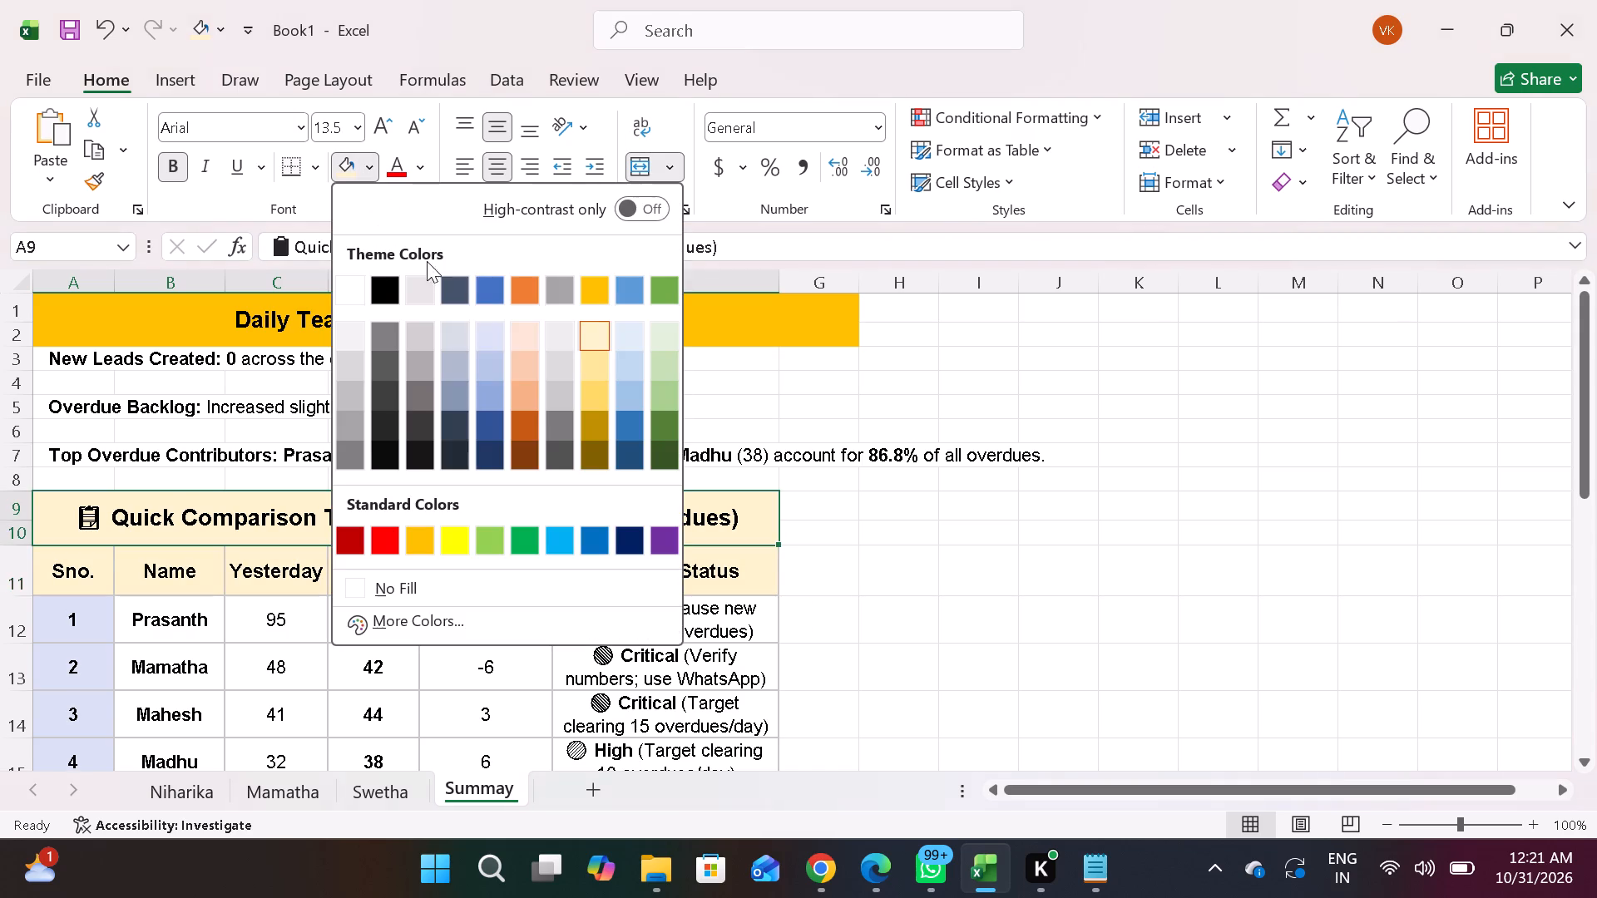
click(597, 297)
Fill the merged Daily Team Overdue & Audit Summary title, A1:G2, with standard yellow.
click(634, 323)
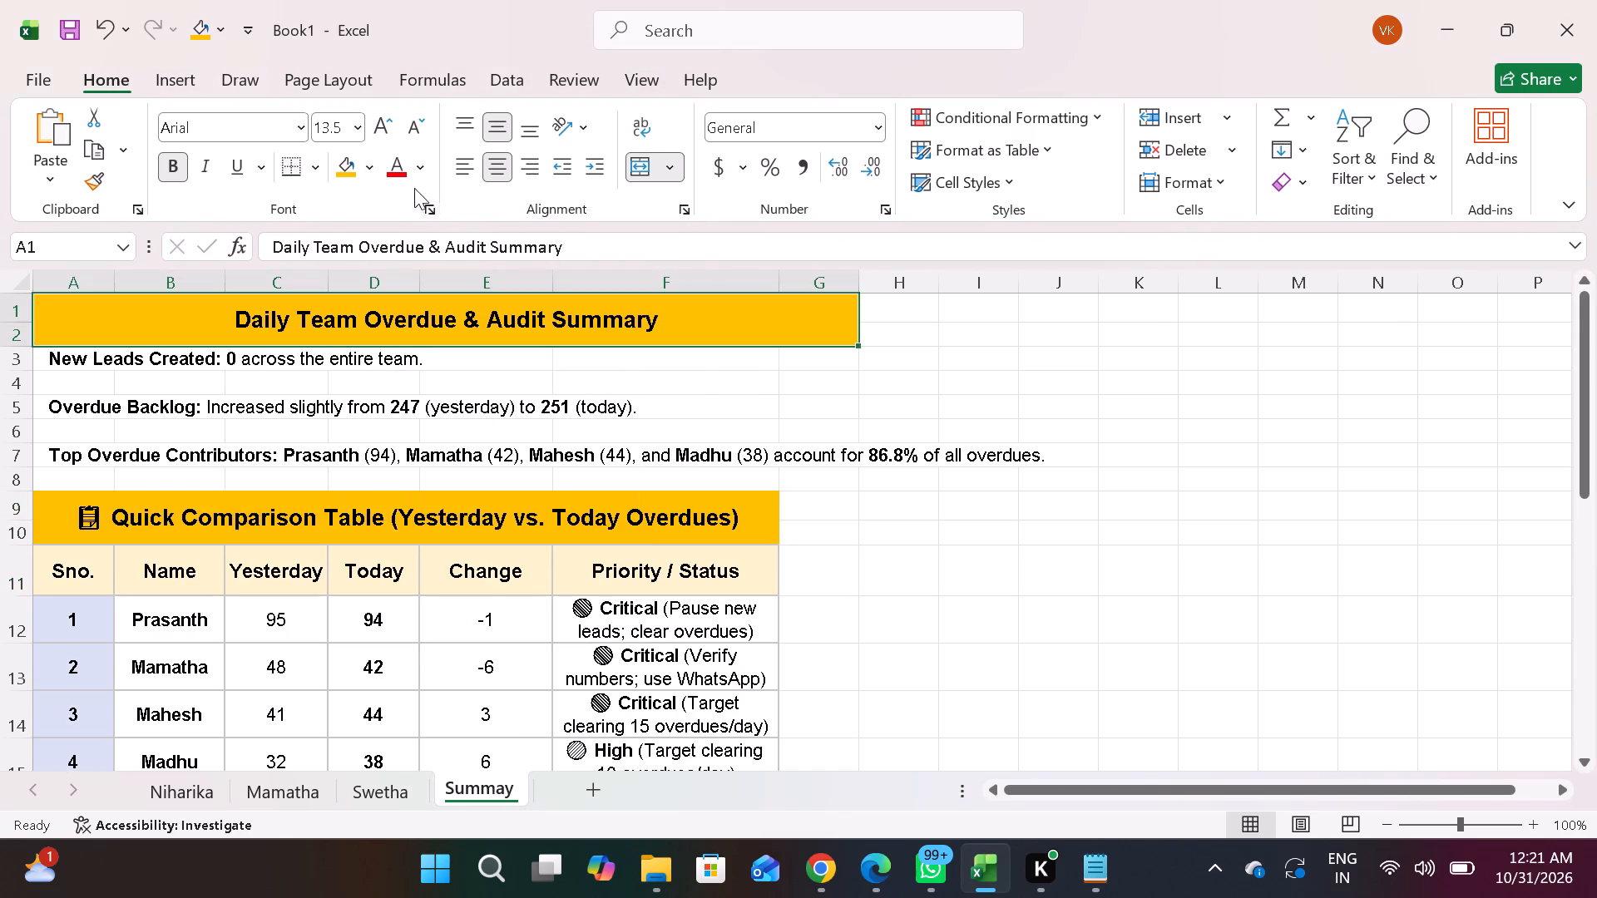
click(371, 163)
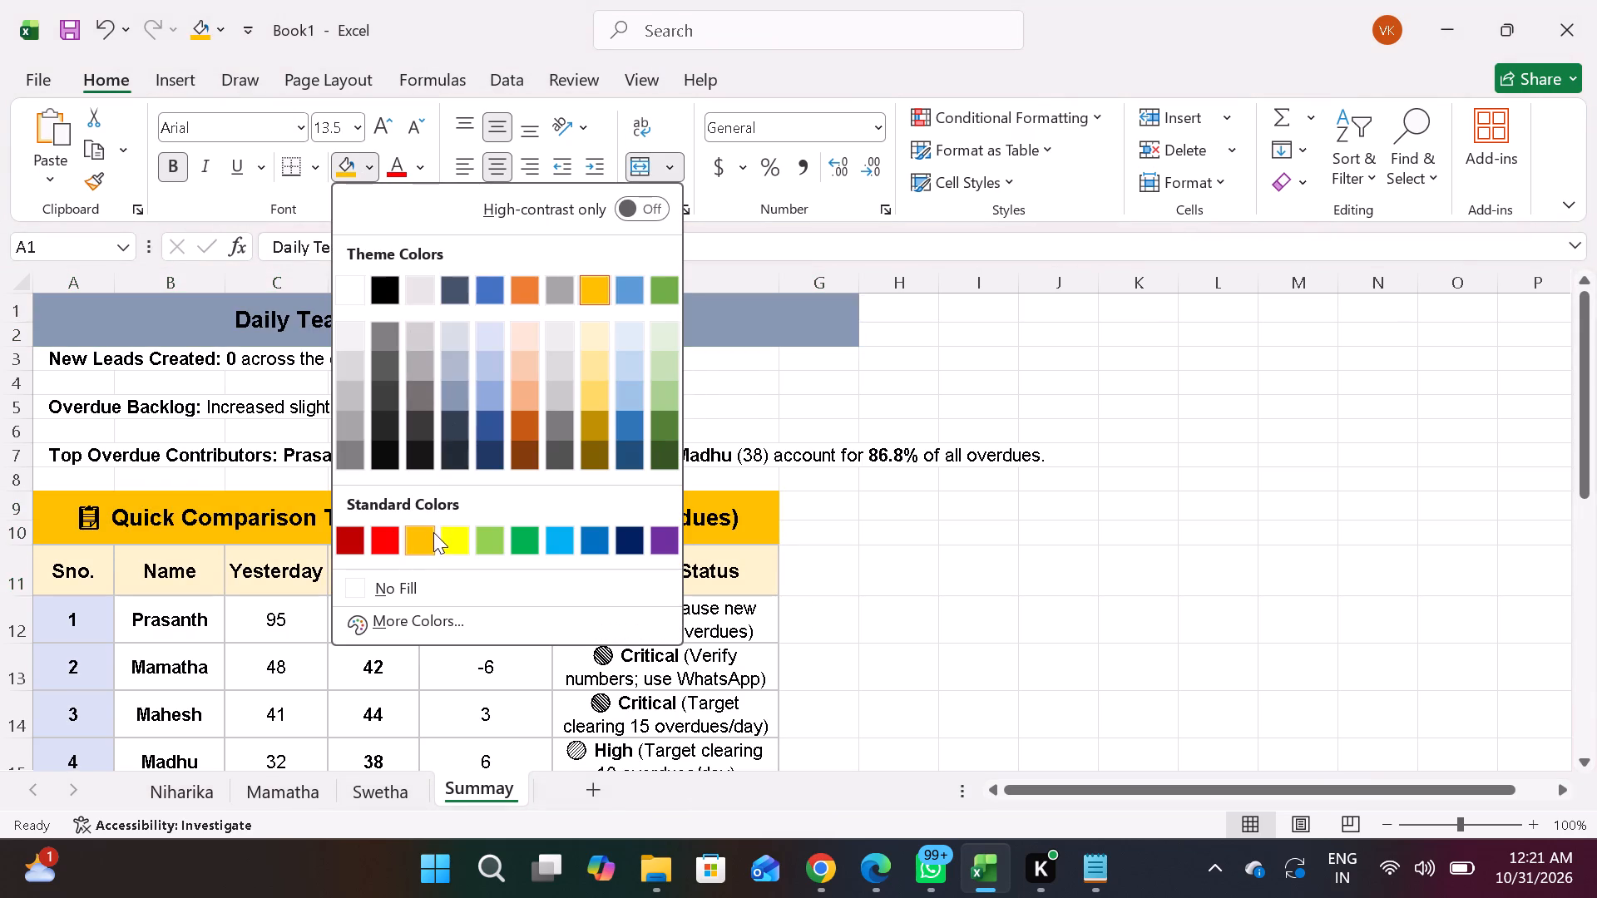
click(460, 535)
click(757, 392)
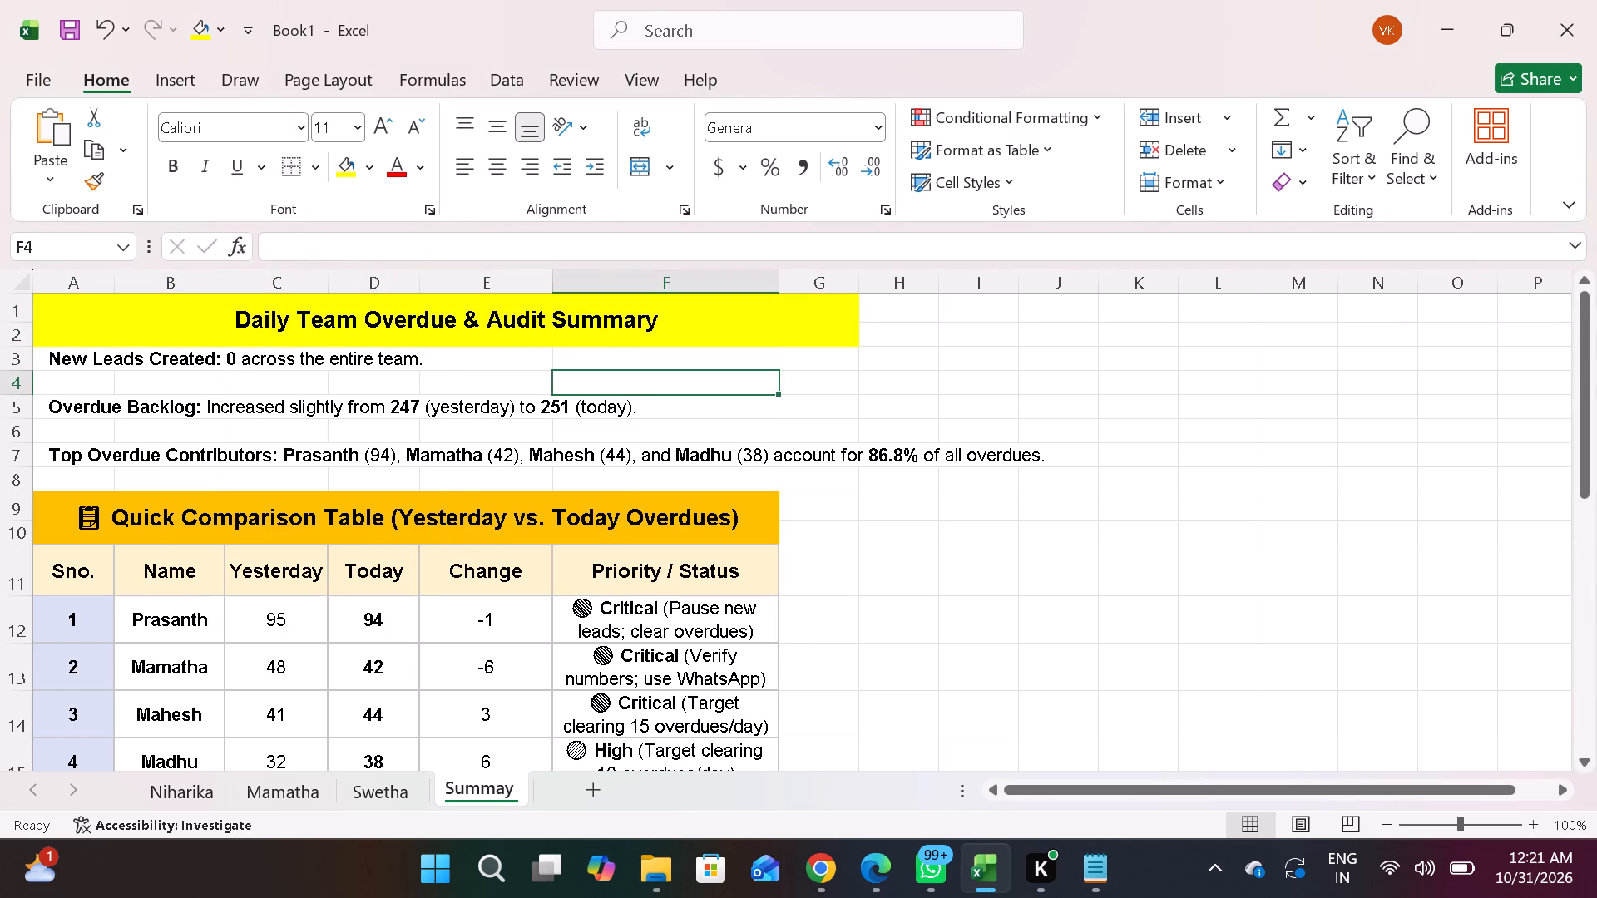
Fill the three summary lines, A3:D3, A5:F5 and A7:J7, together with the lightest theme blue.
scroll(511, 366, down, 1)
scroll(511, 366, up, 2)
ctrl+drag(57, 359, 393, 353)
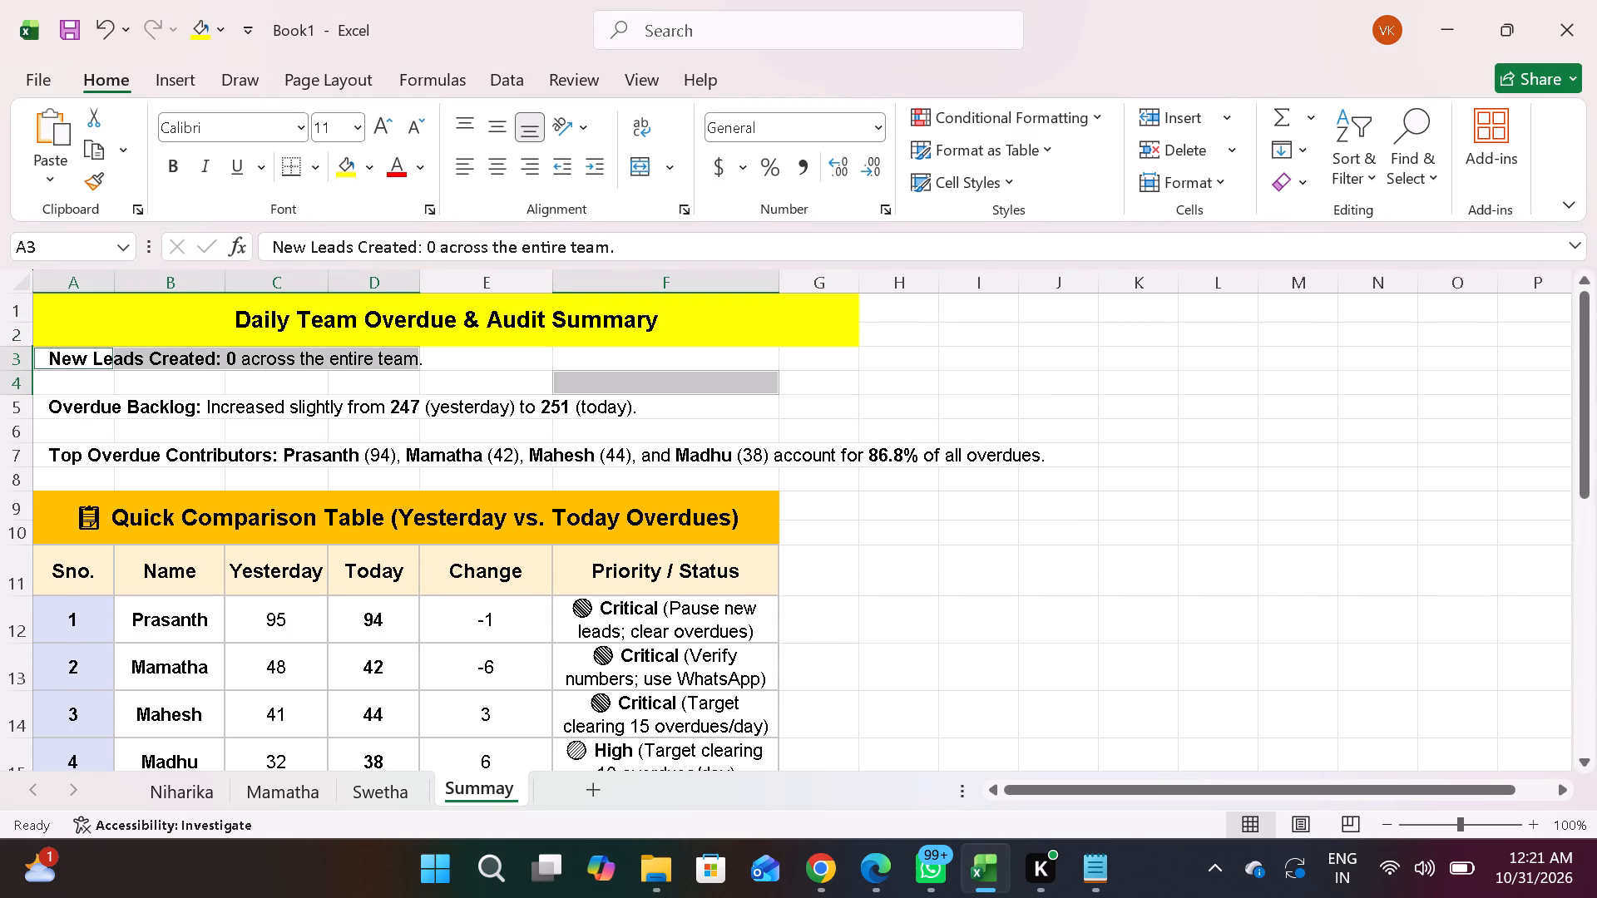
click(444, 367)
drag(444, 363, 403, 370)
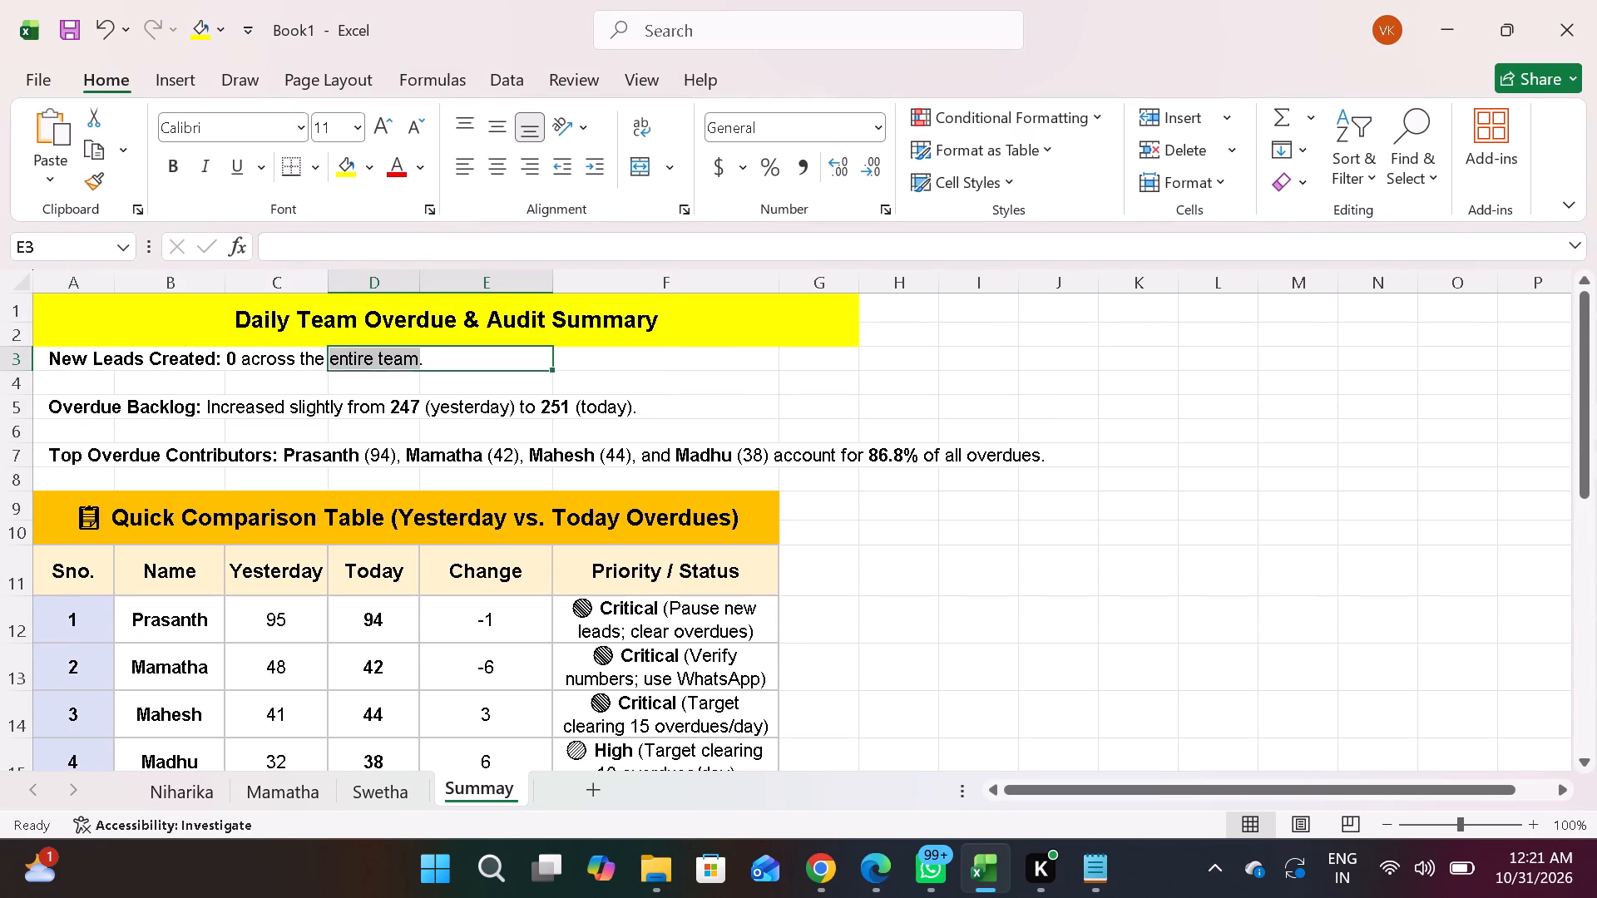
drag(403, 370, 115, 386)
click(339, 430)
drag(42, 364, 218, 349)
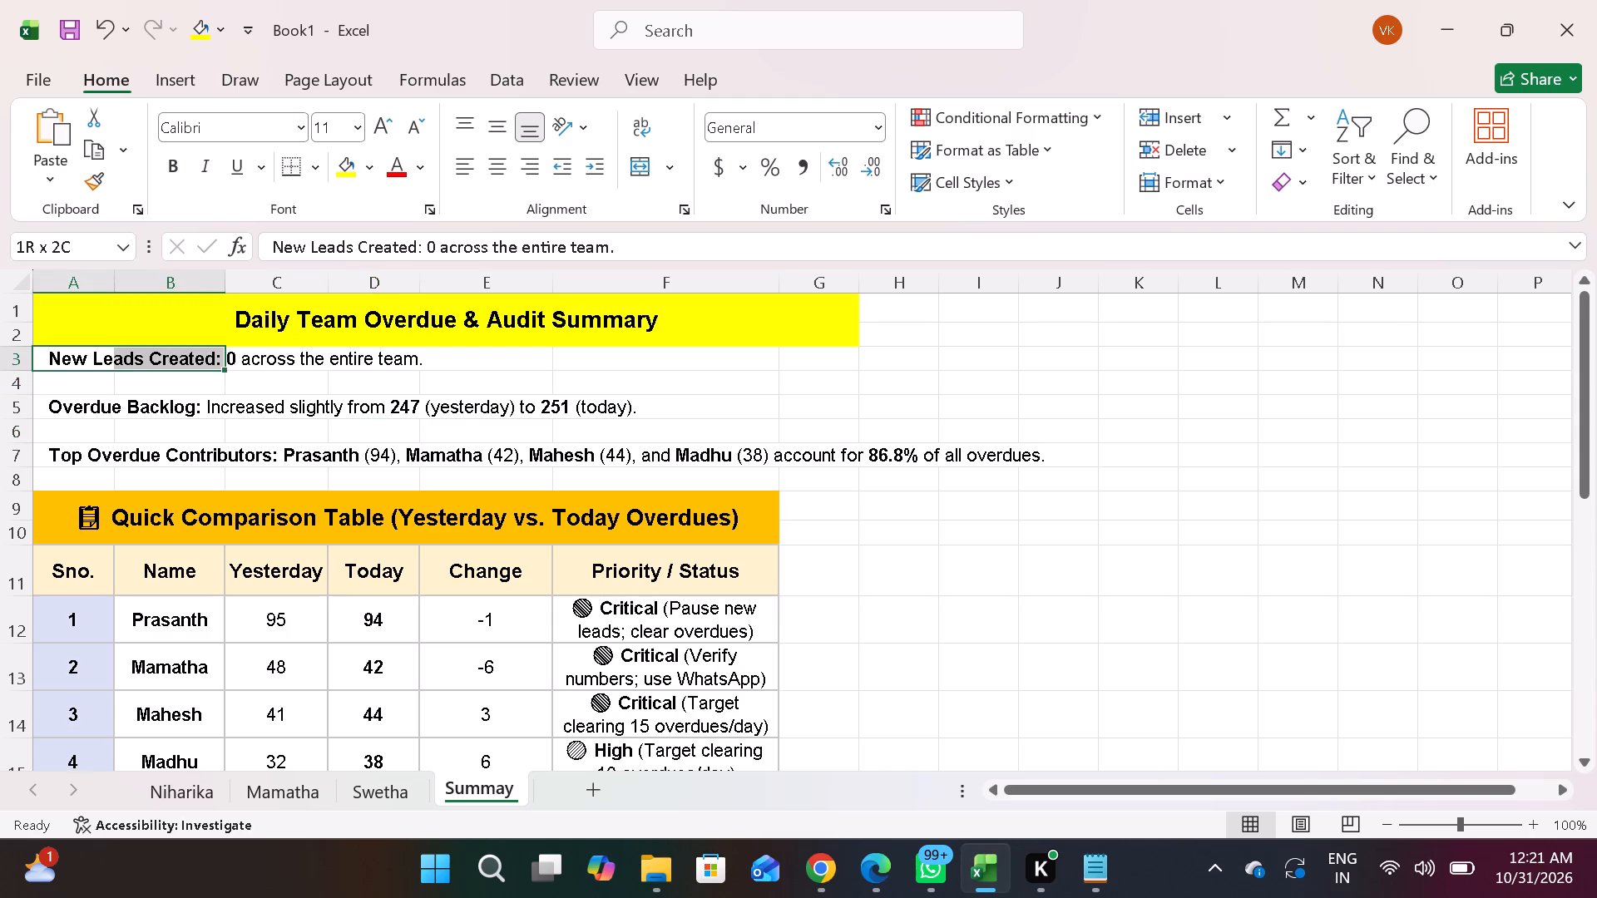
drag(218, 349, 384, 363)
ctrl+drag(84, 407, 317, 392)
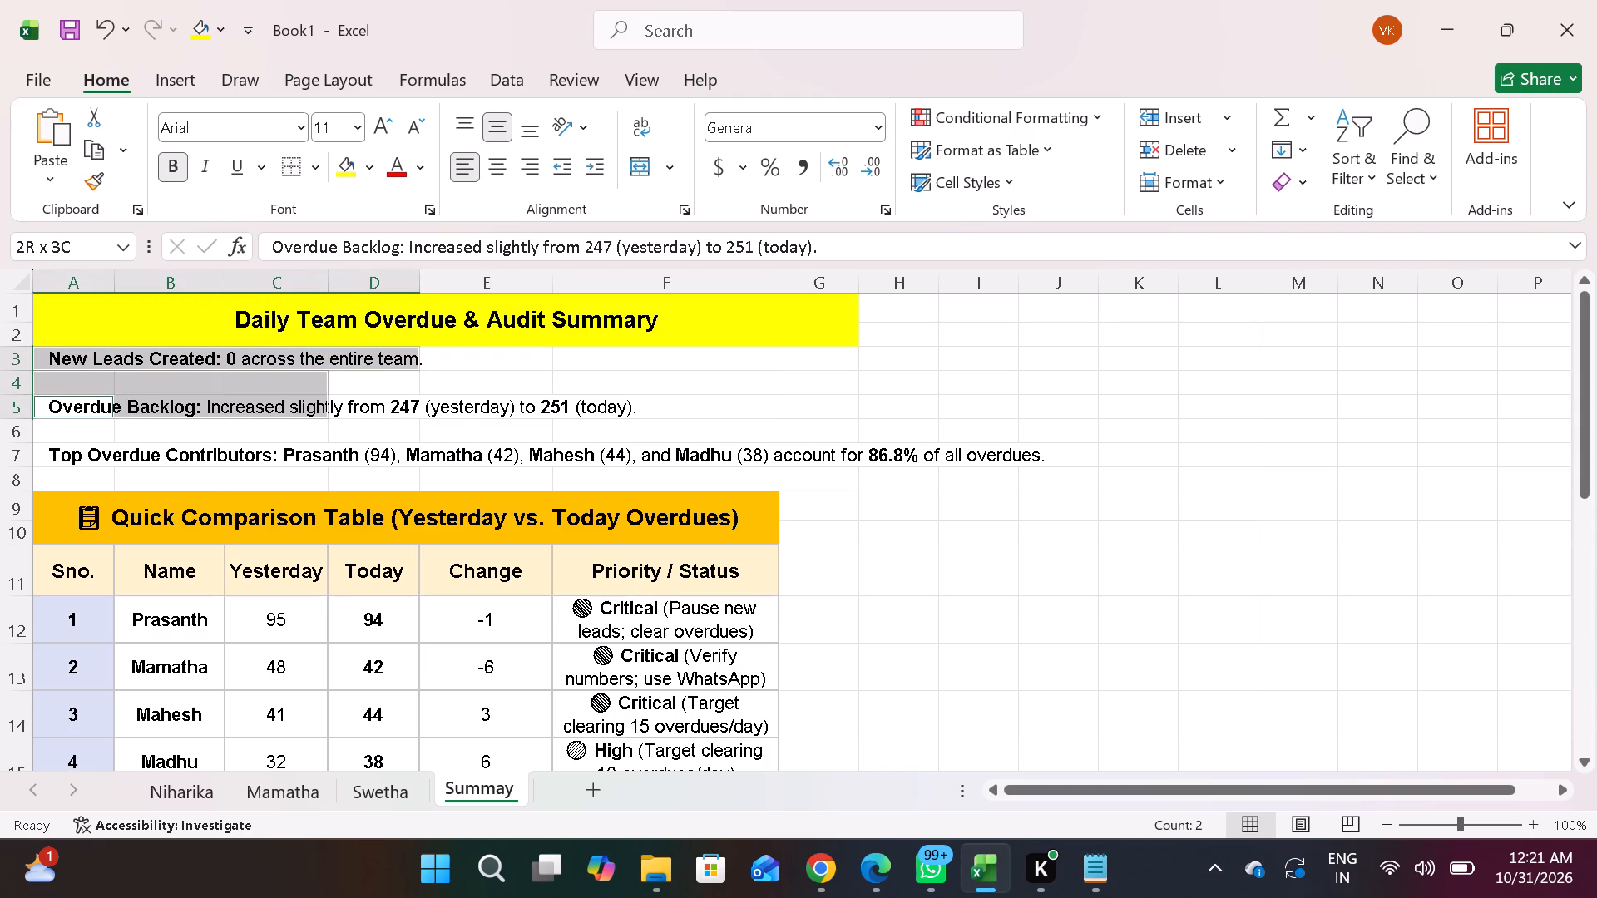
ctrl+drag(317, 392, 589, 402)
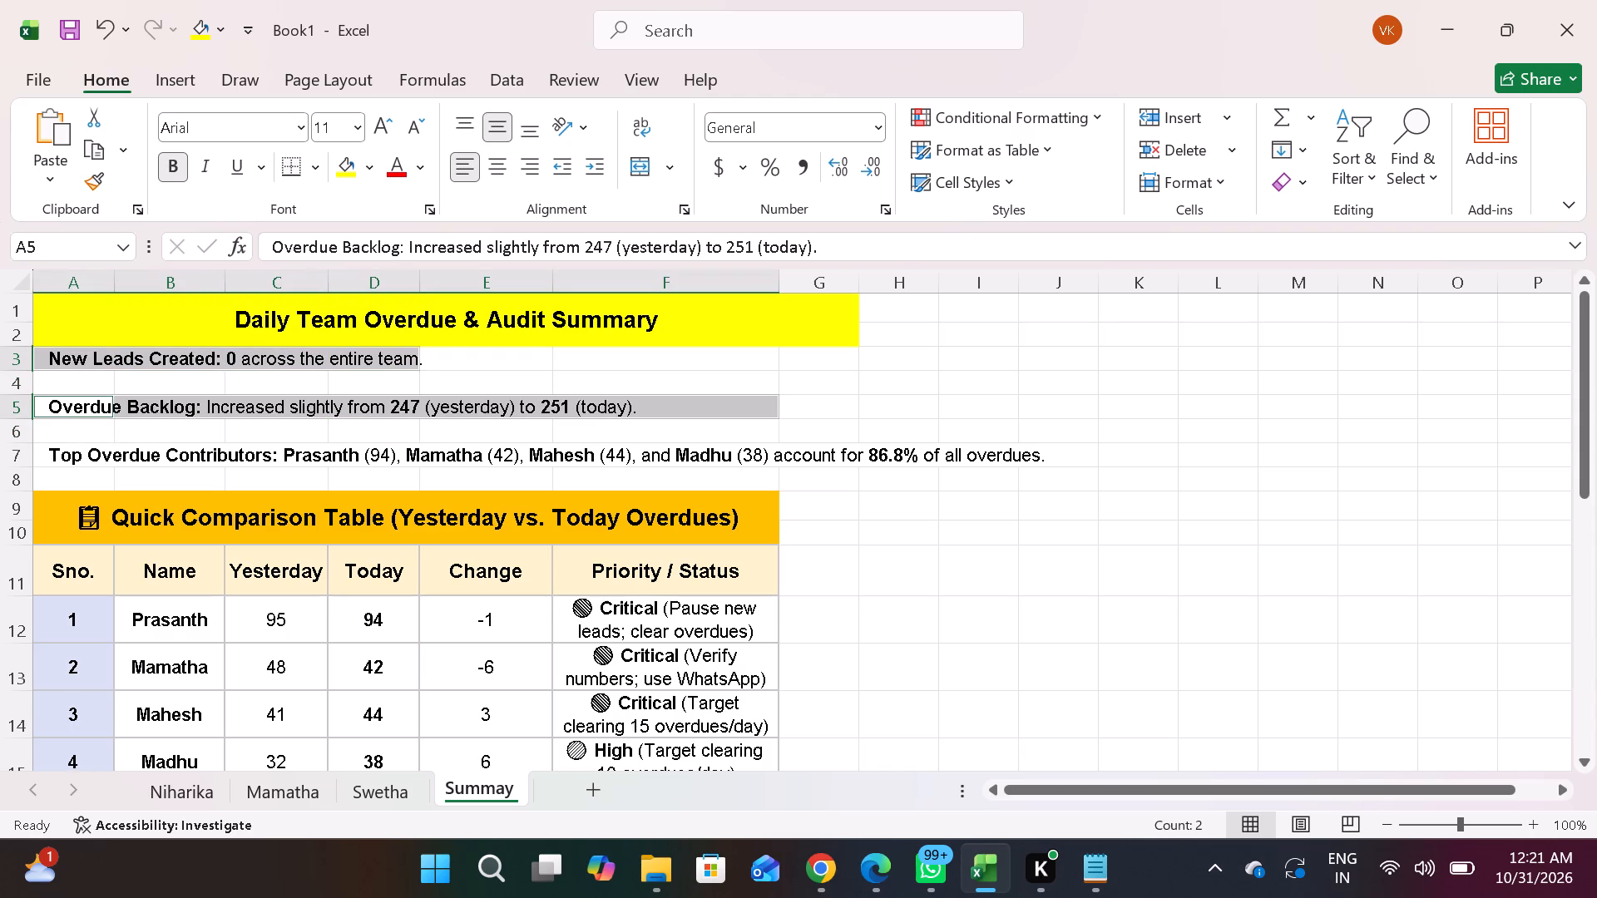
ctrl+drag(70, 455, 911, 451)
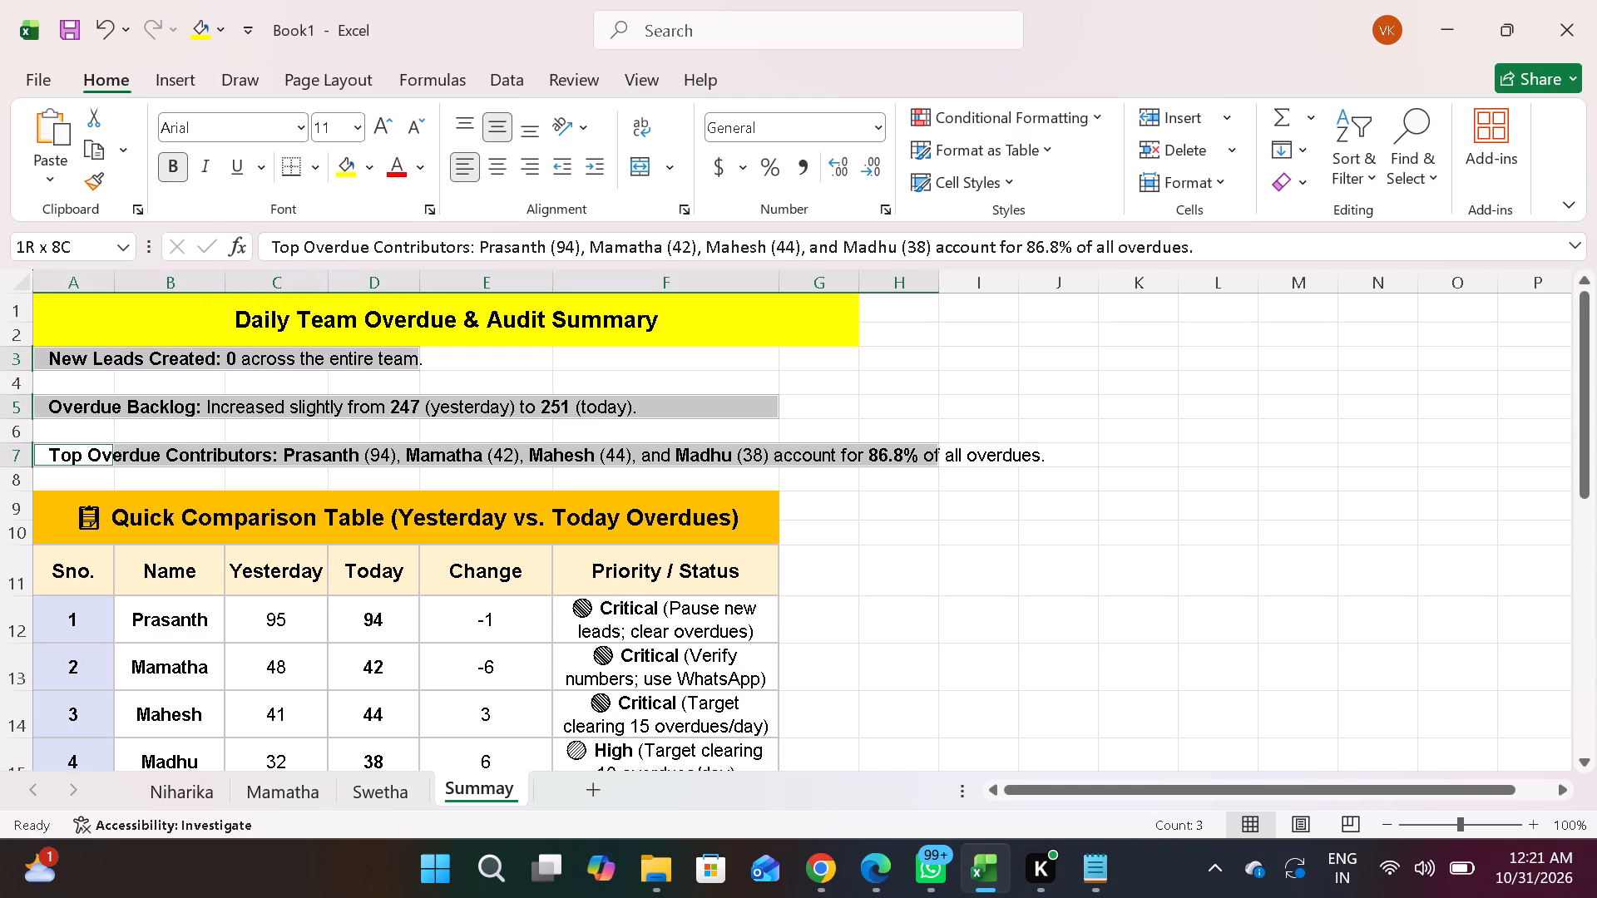
ctrl+drag(911, 451, 1023, 462)
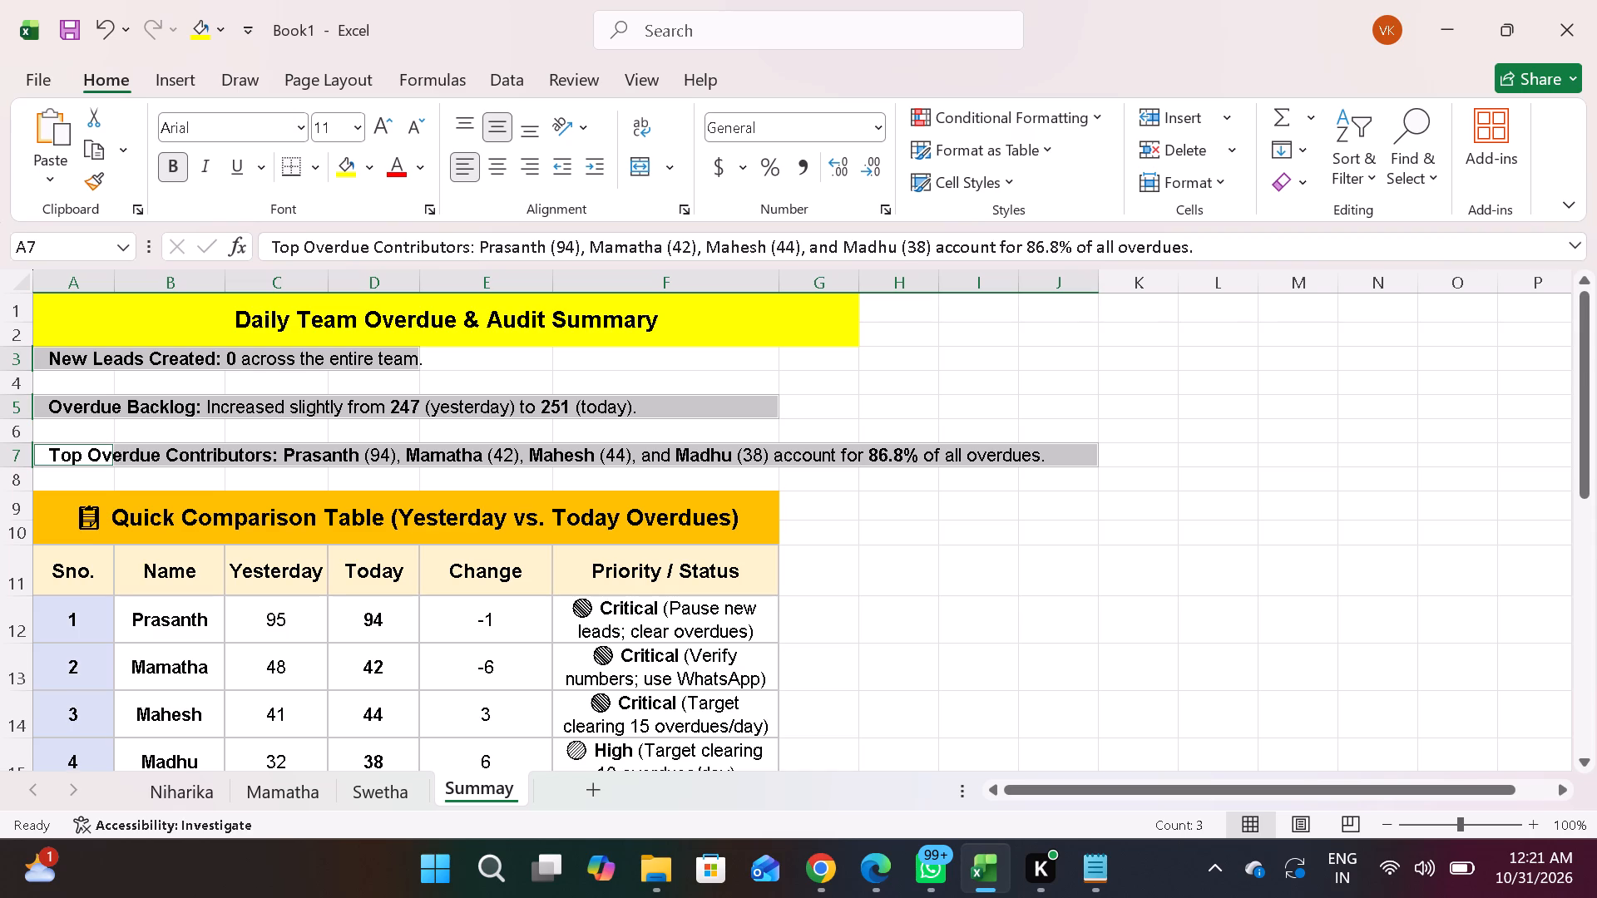
click(367, 165)
click(486, 330)
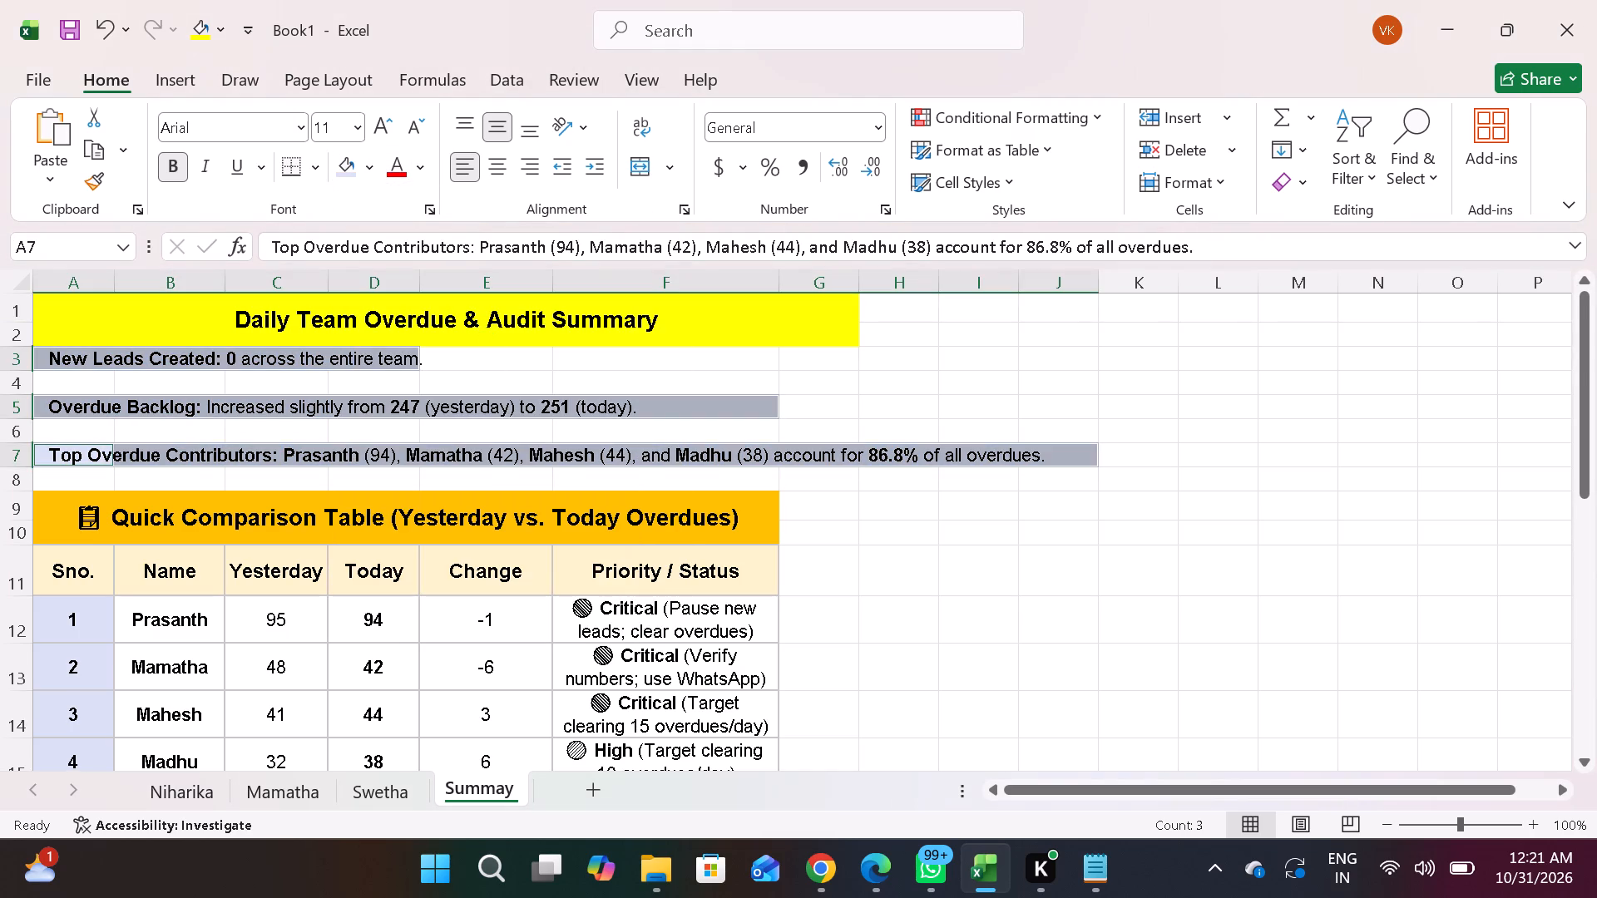
Change the font color of the Daily Team Overdue & Audit Summary title to red.
click(276, 325)
click(406, 169)
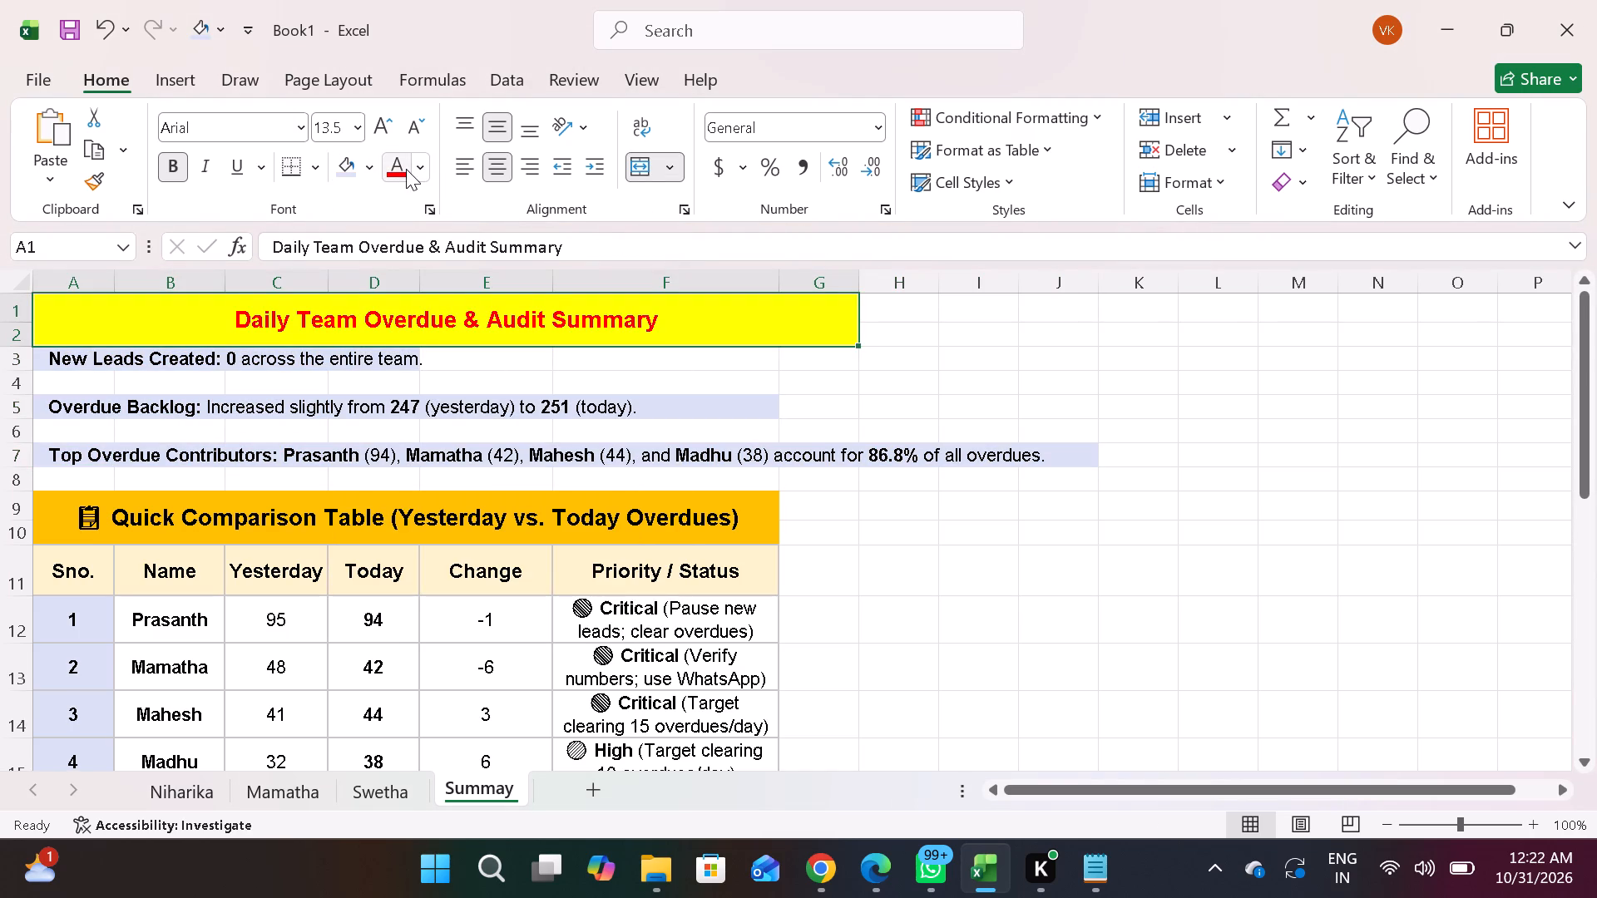
Review the formatting of the whole Summay sheet, from the title through the comparison table to the action items.
click(1071, 335)
scroll(596, 427, down, 5)
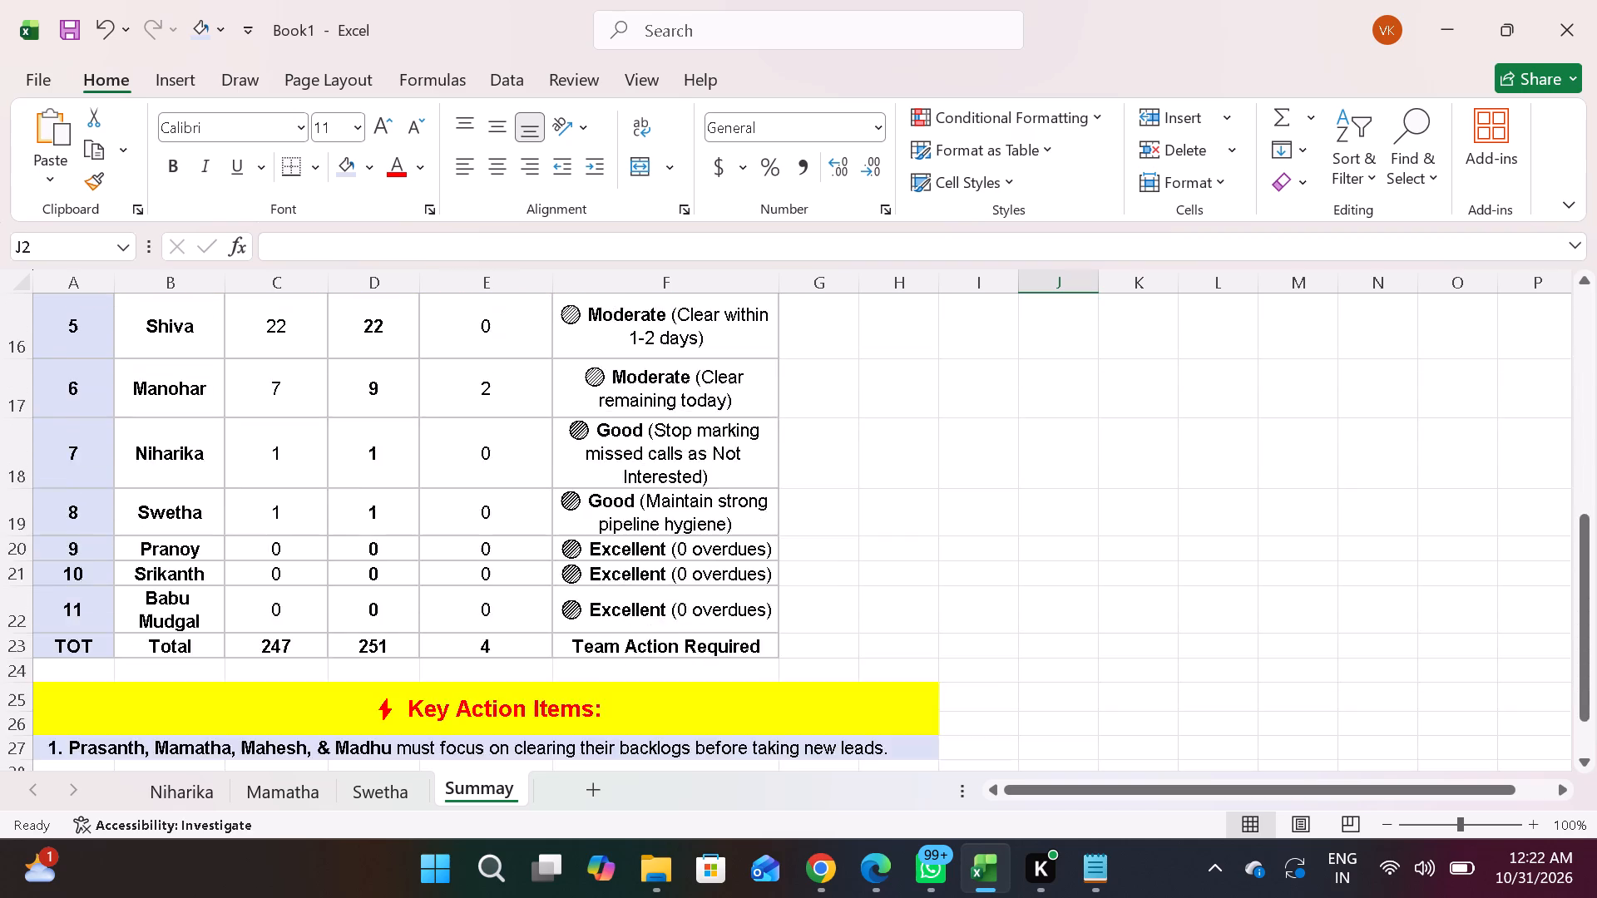
scroll(581, 443, down, 3)
click(1114, 532)
scroll(640, 672, up, 8)
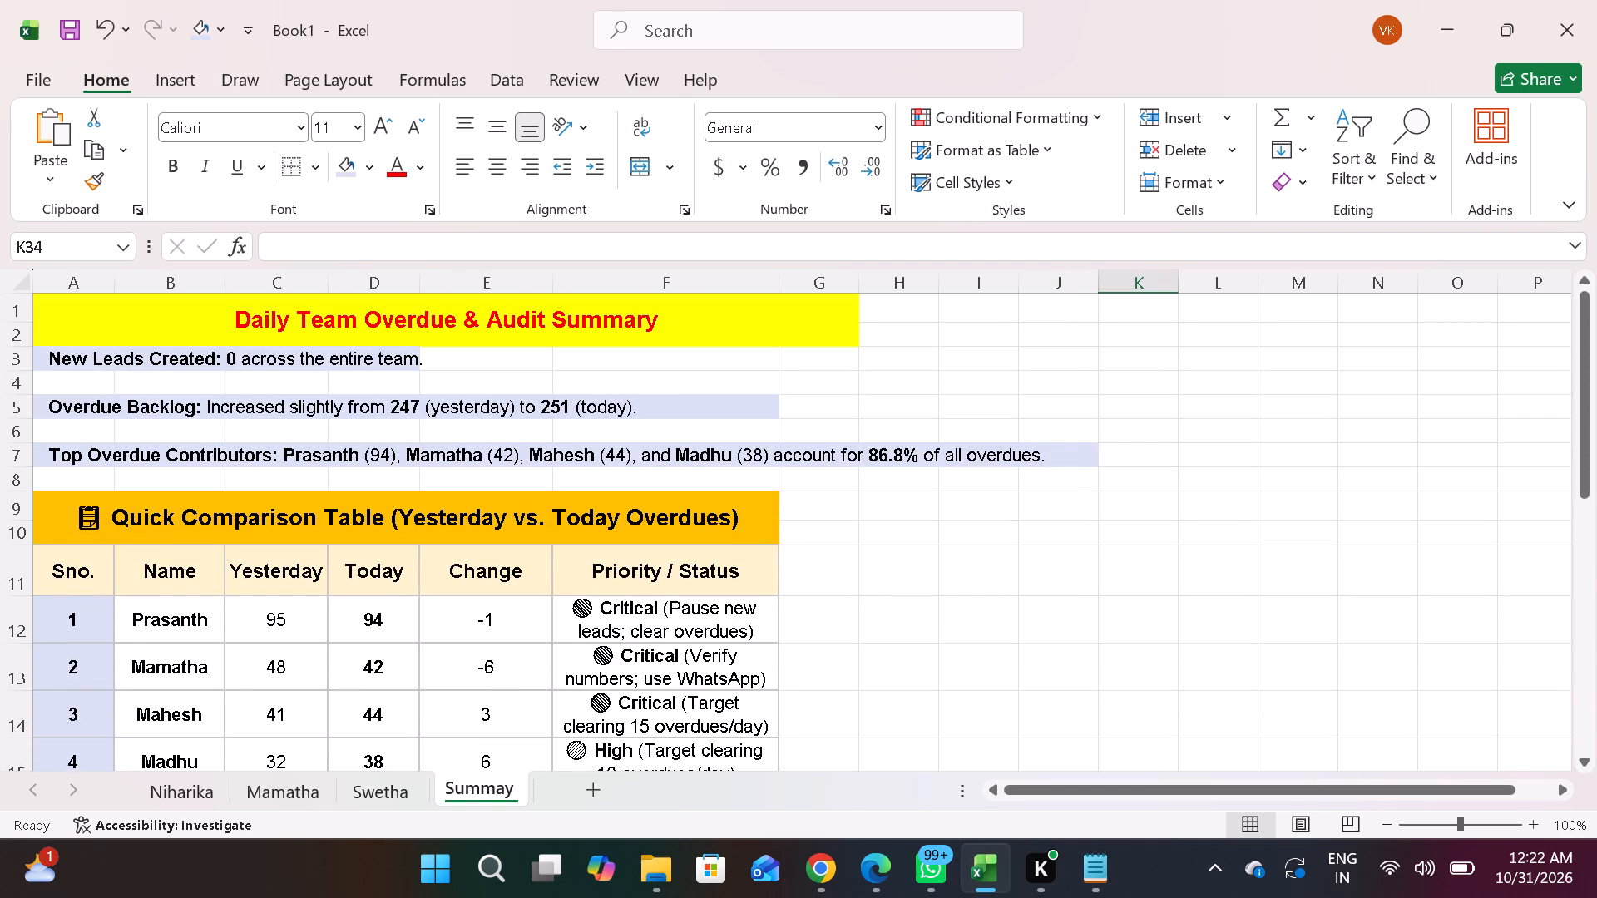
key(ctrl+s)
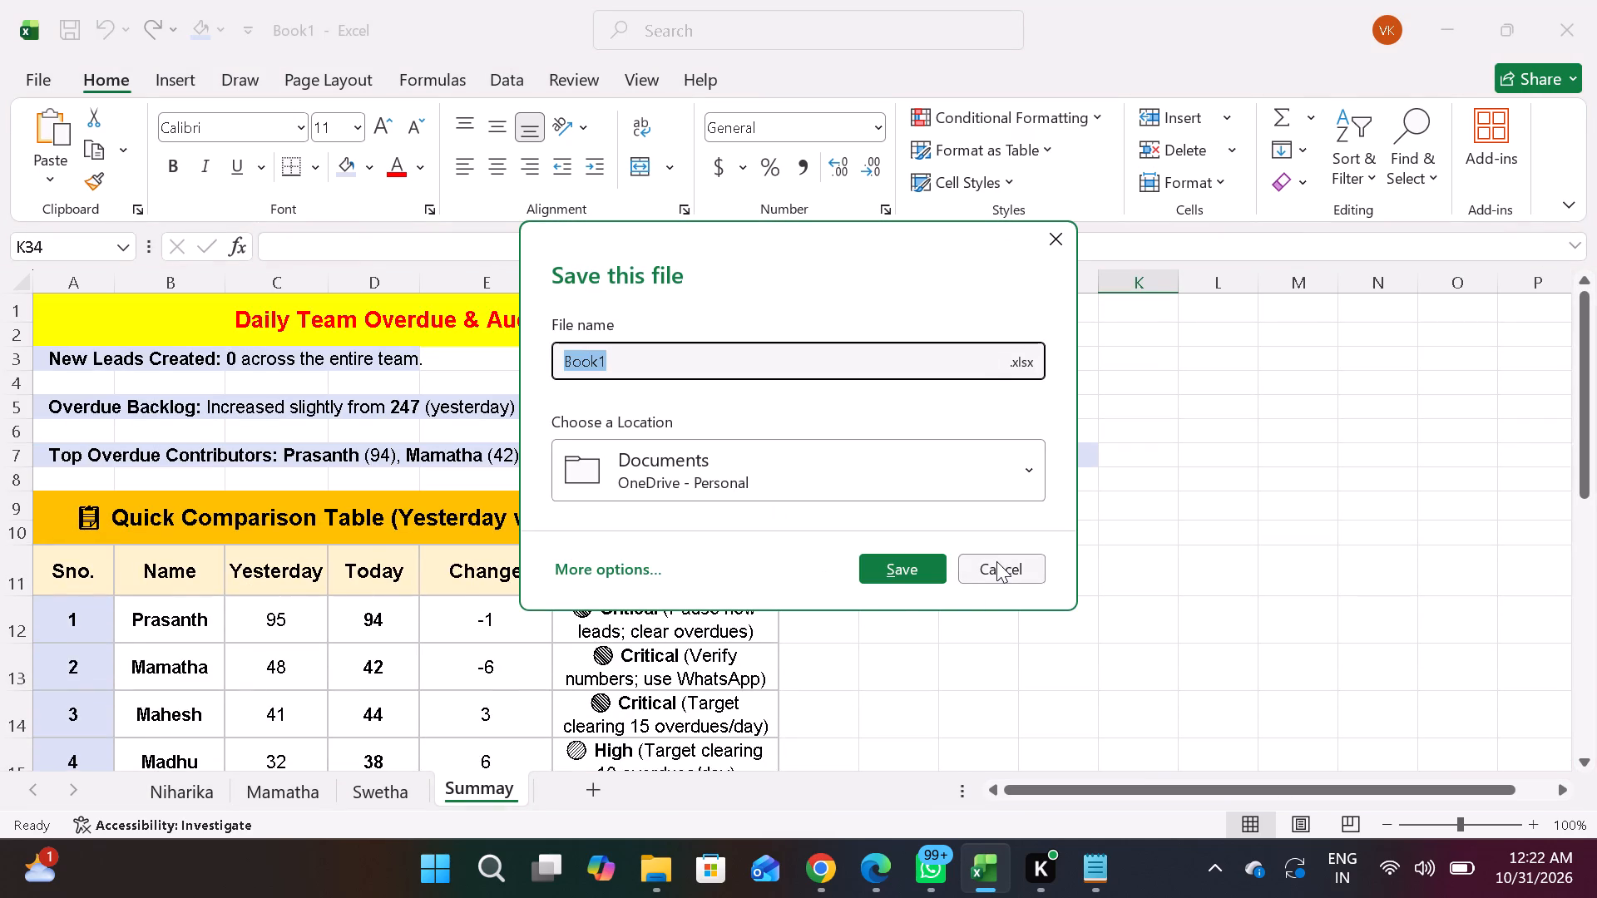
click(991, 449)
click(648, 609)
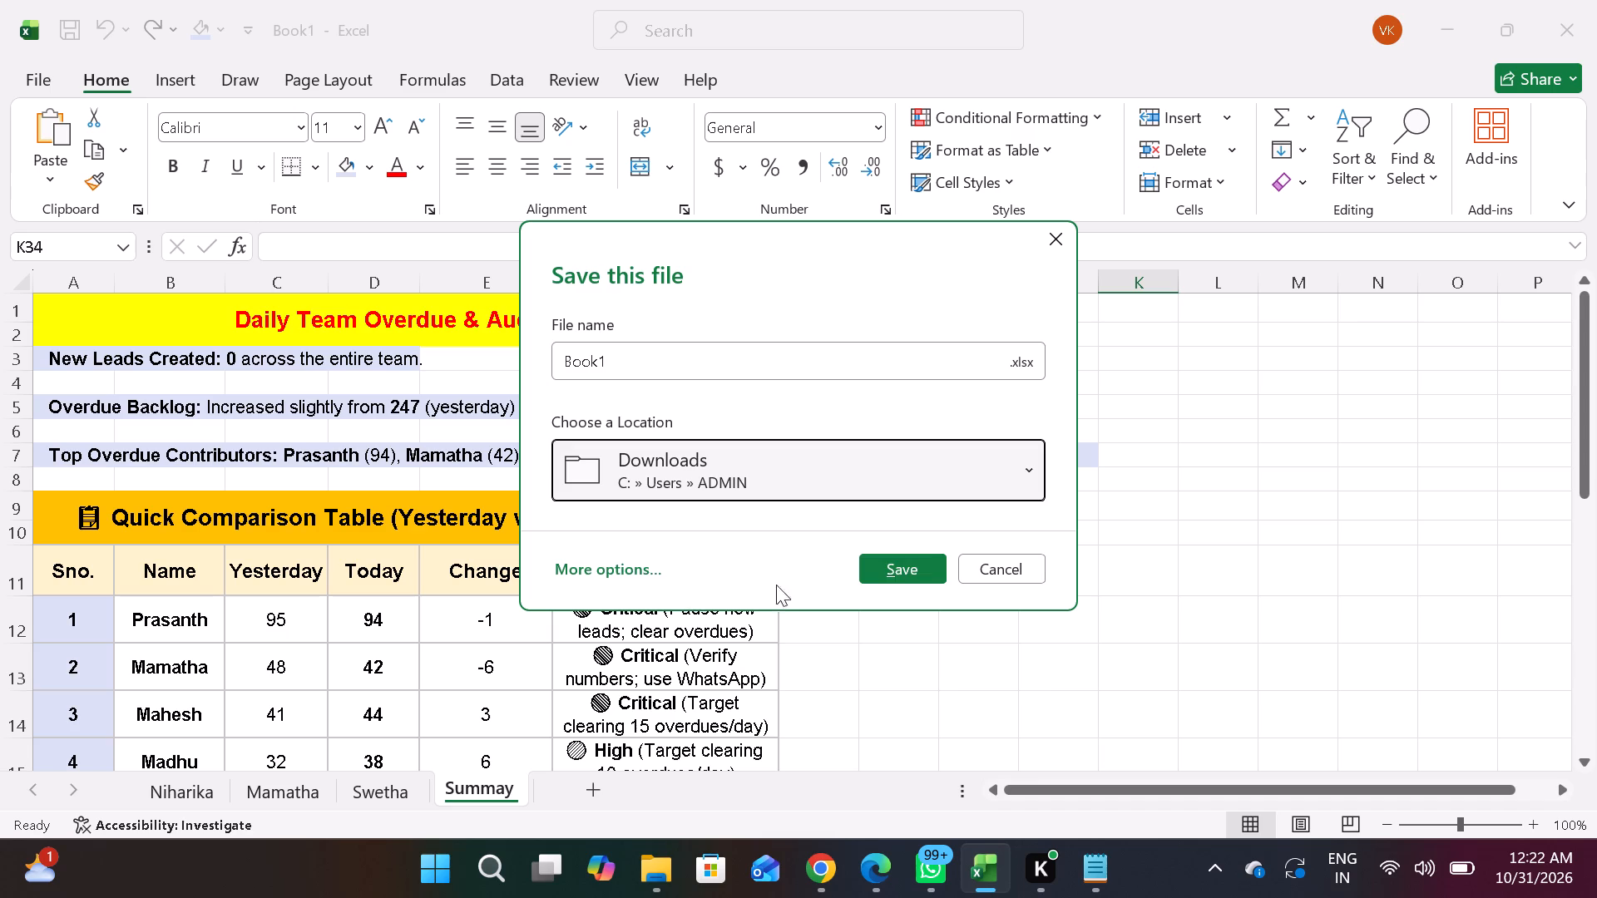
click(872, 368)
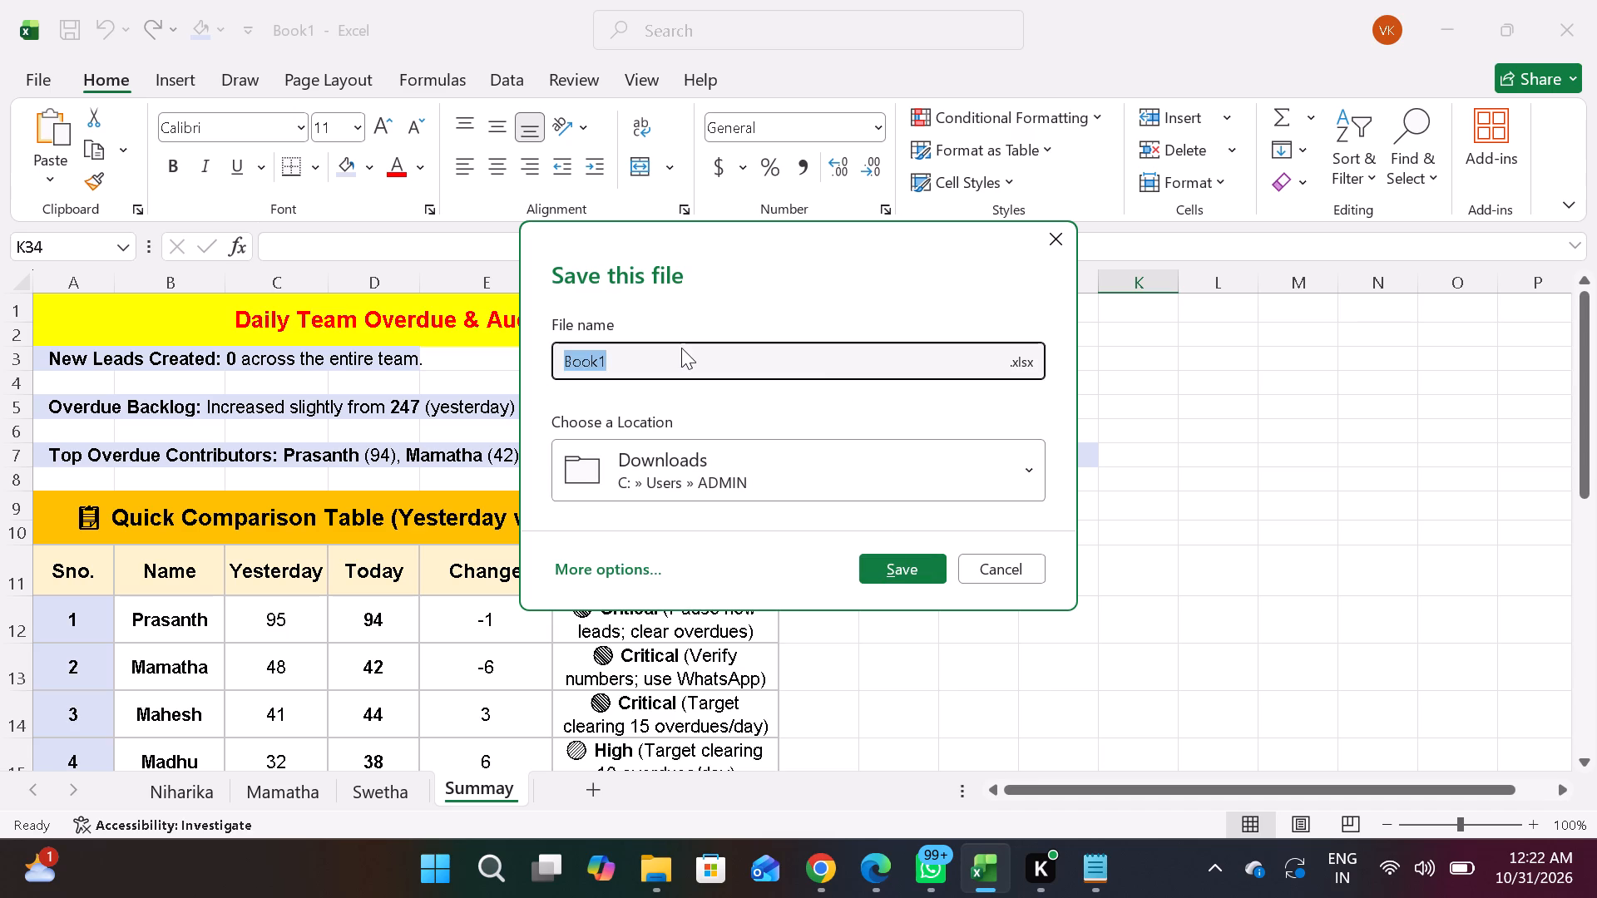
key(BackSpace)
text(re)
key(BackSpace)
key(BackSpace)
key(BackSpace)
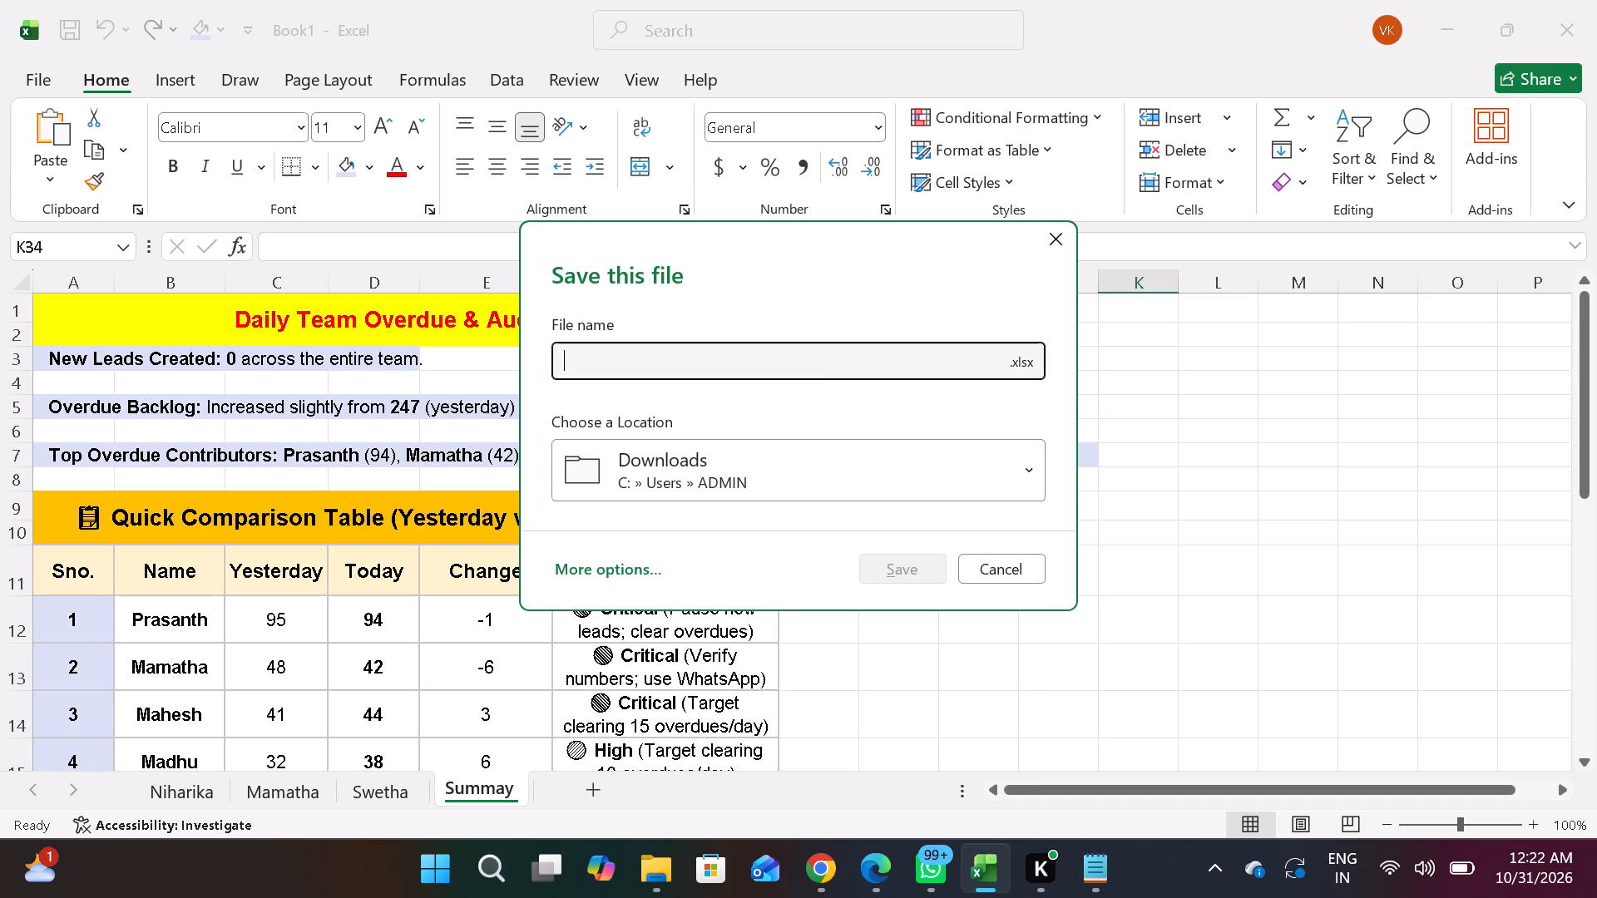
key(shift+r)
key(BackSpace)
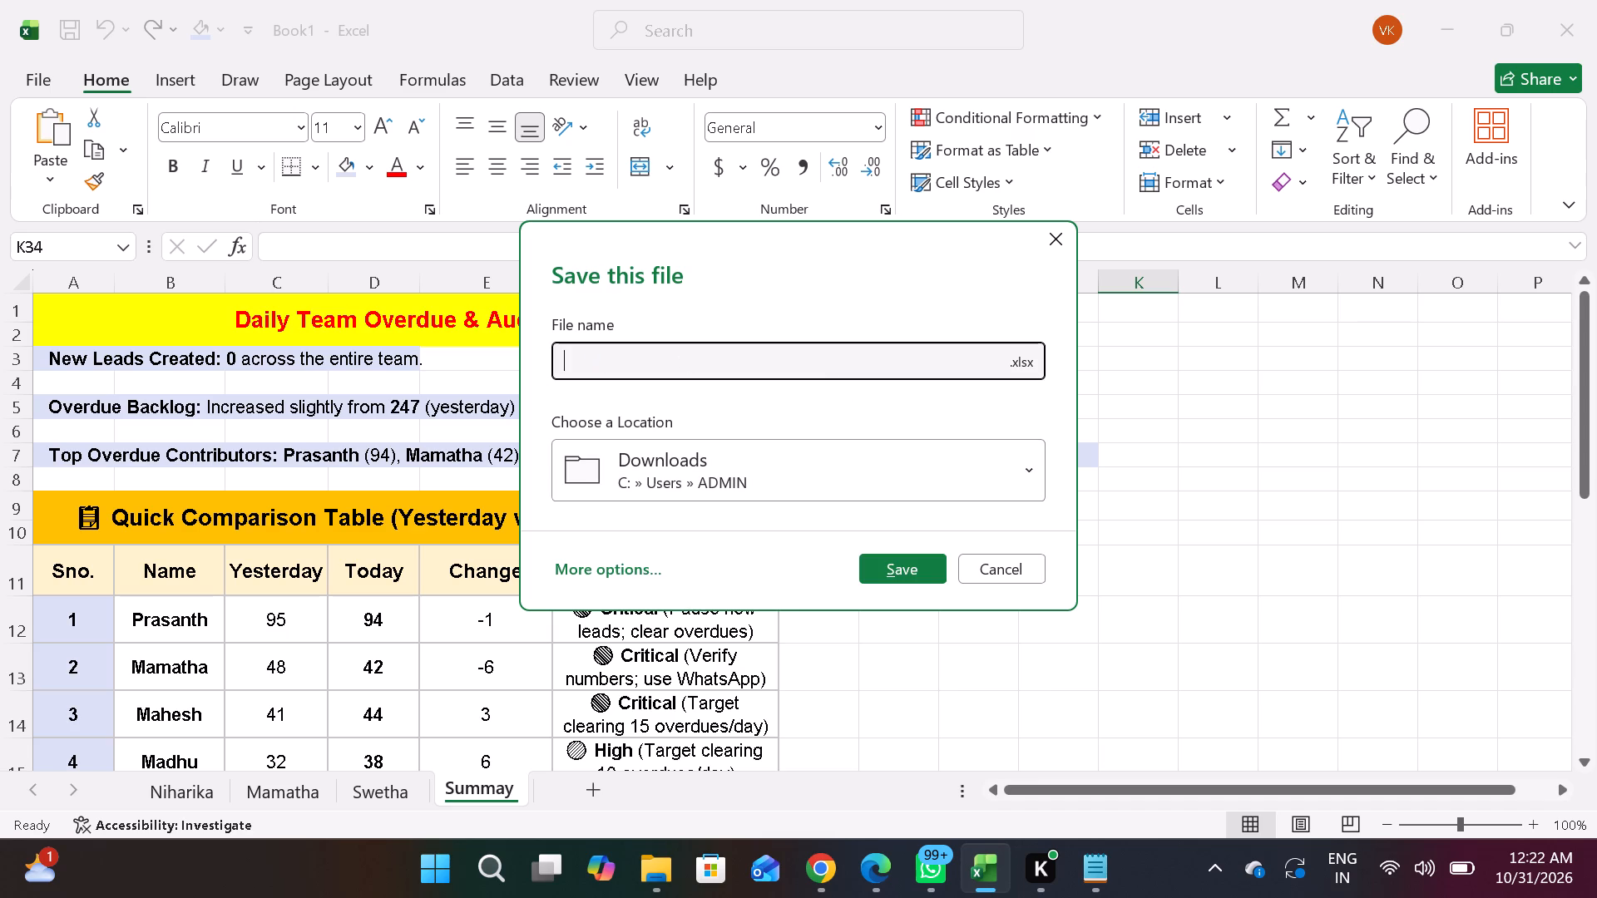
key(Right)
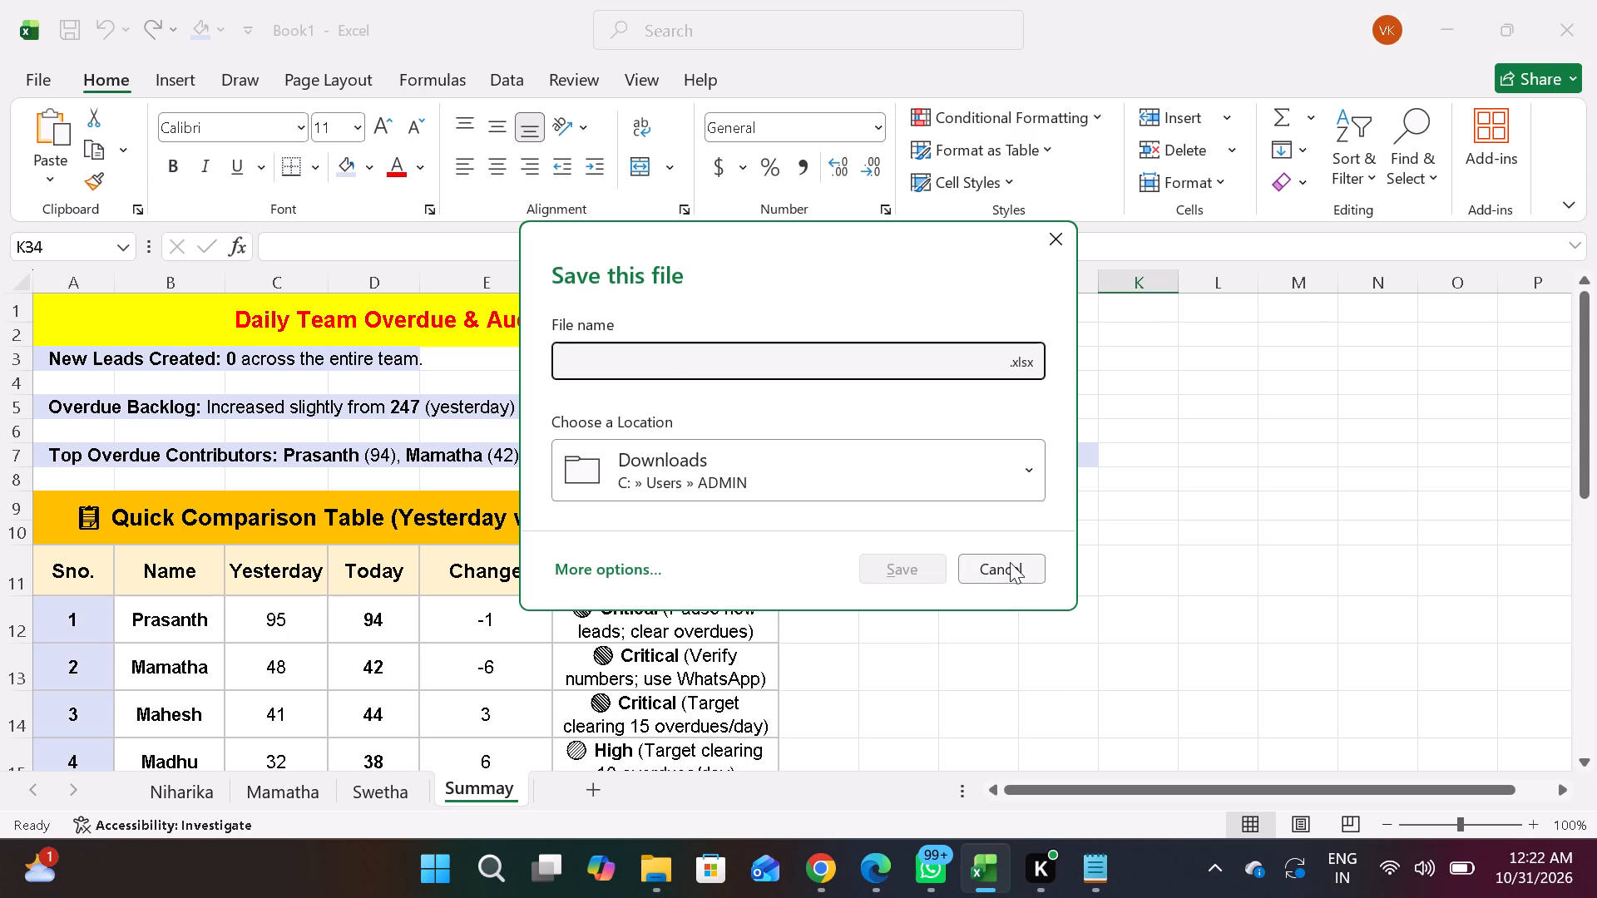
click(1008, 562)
double_click(24, 81)
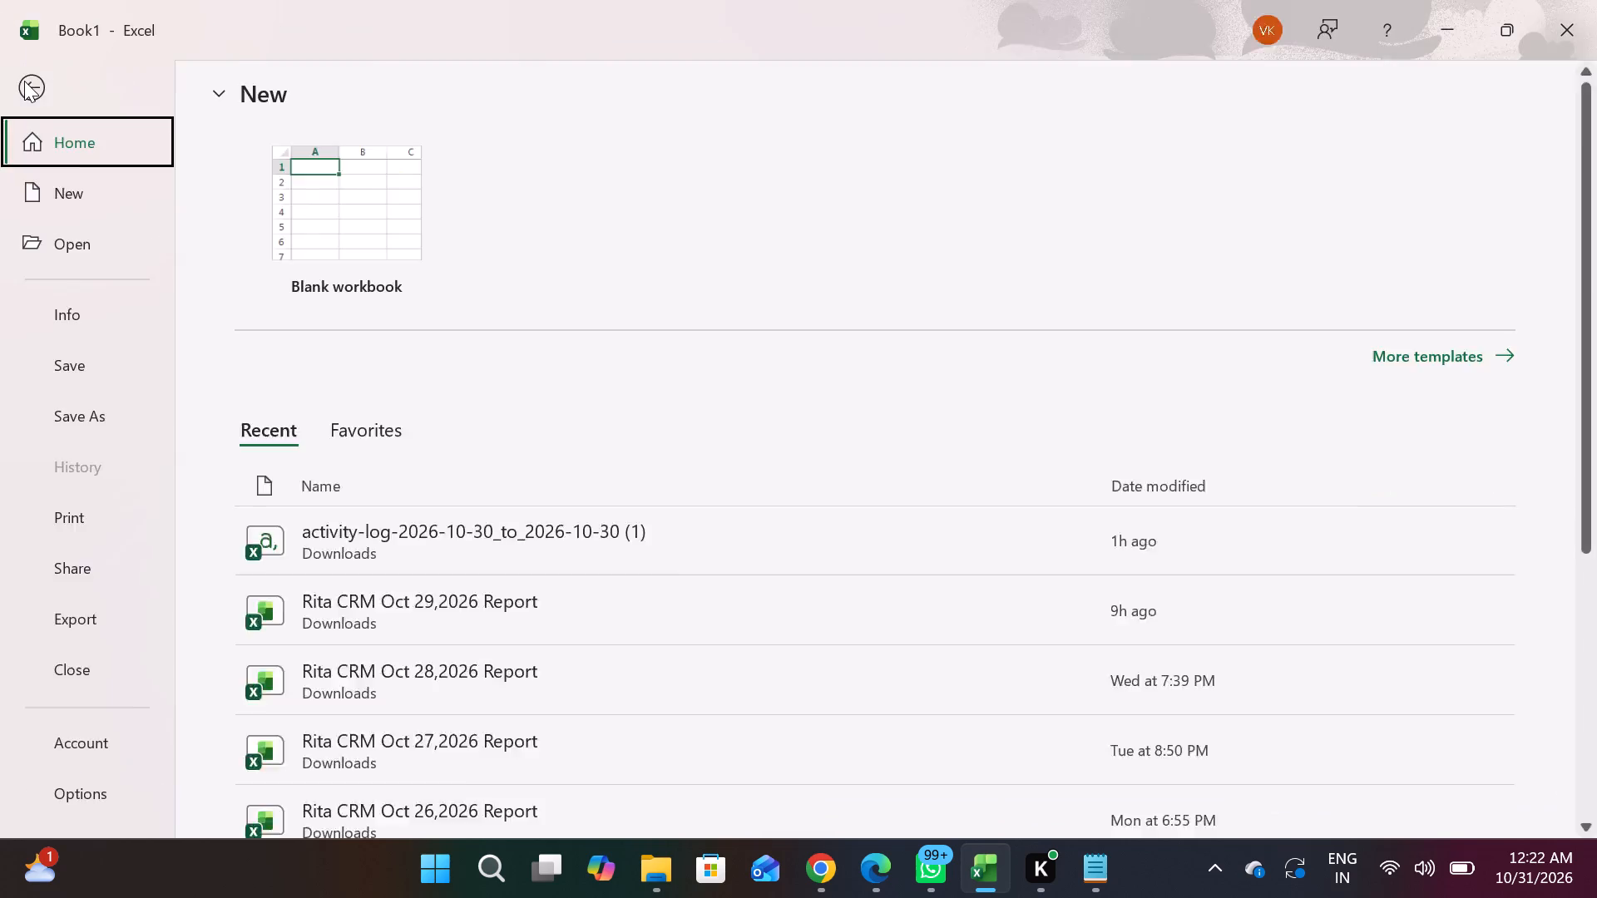
click(26, 74)
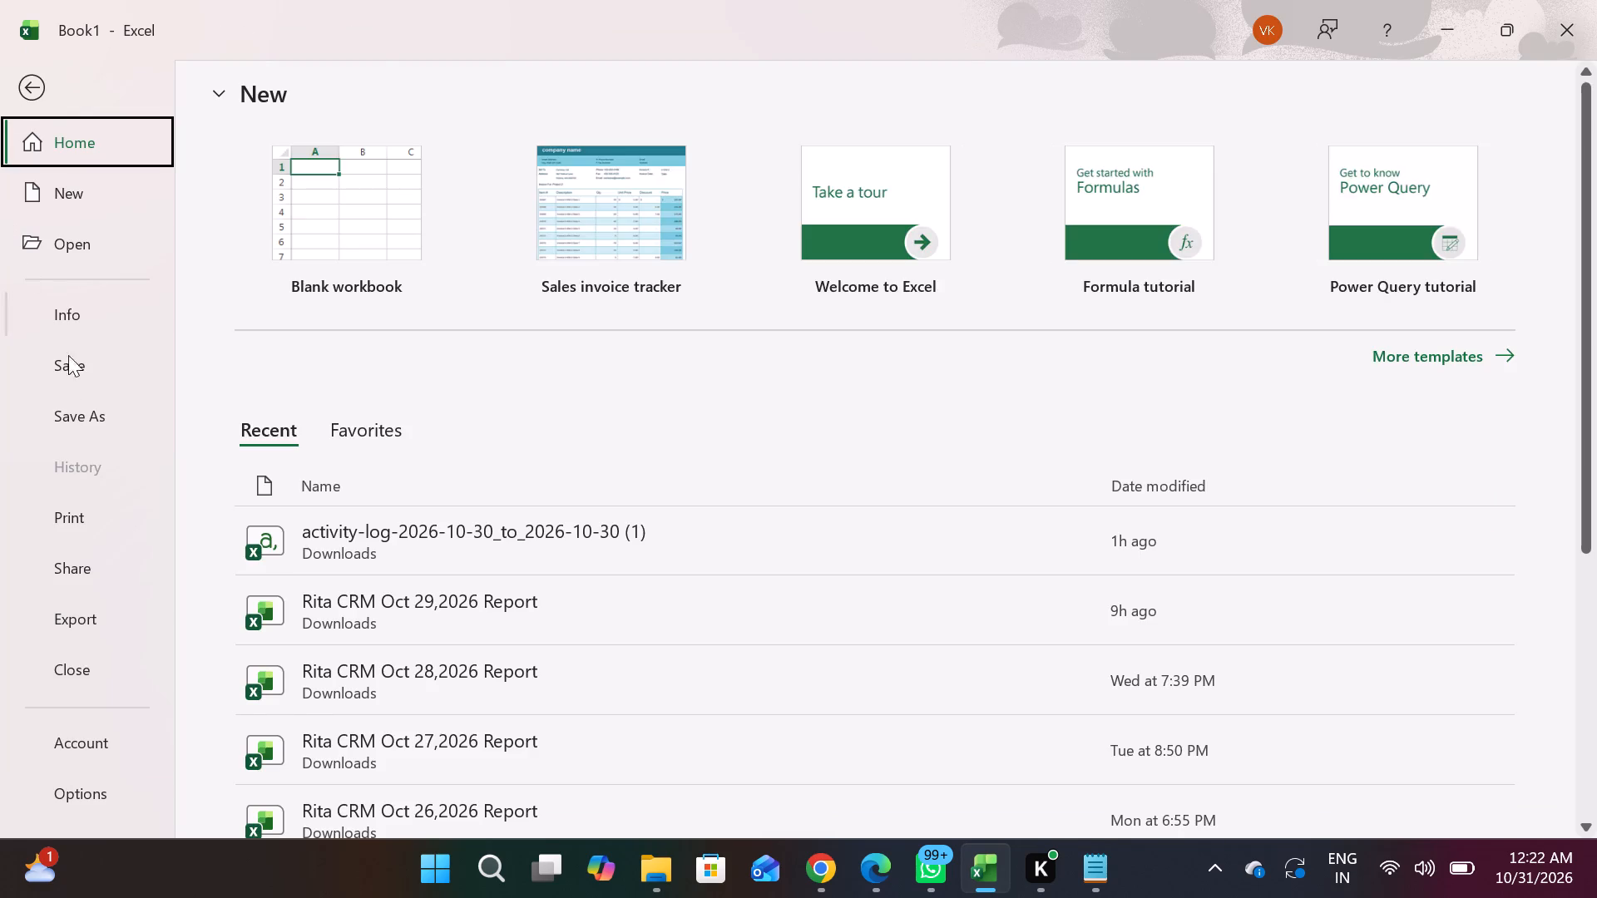
click(74, 416)
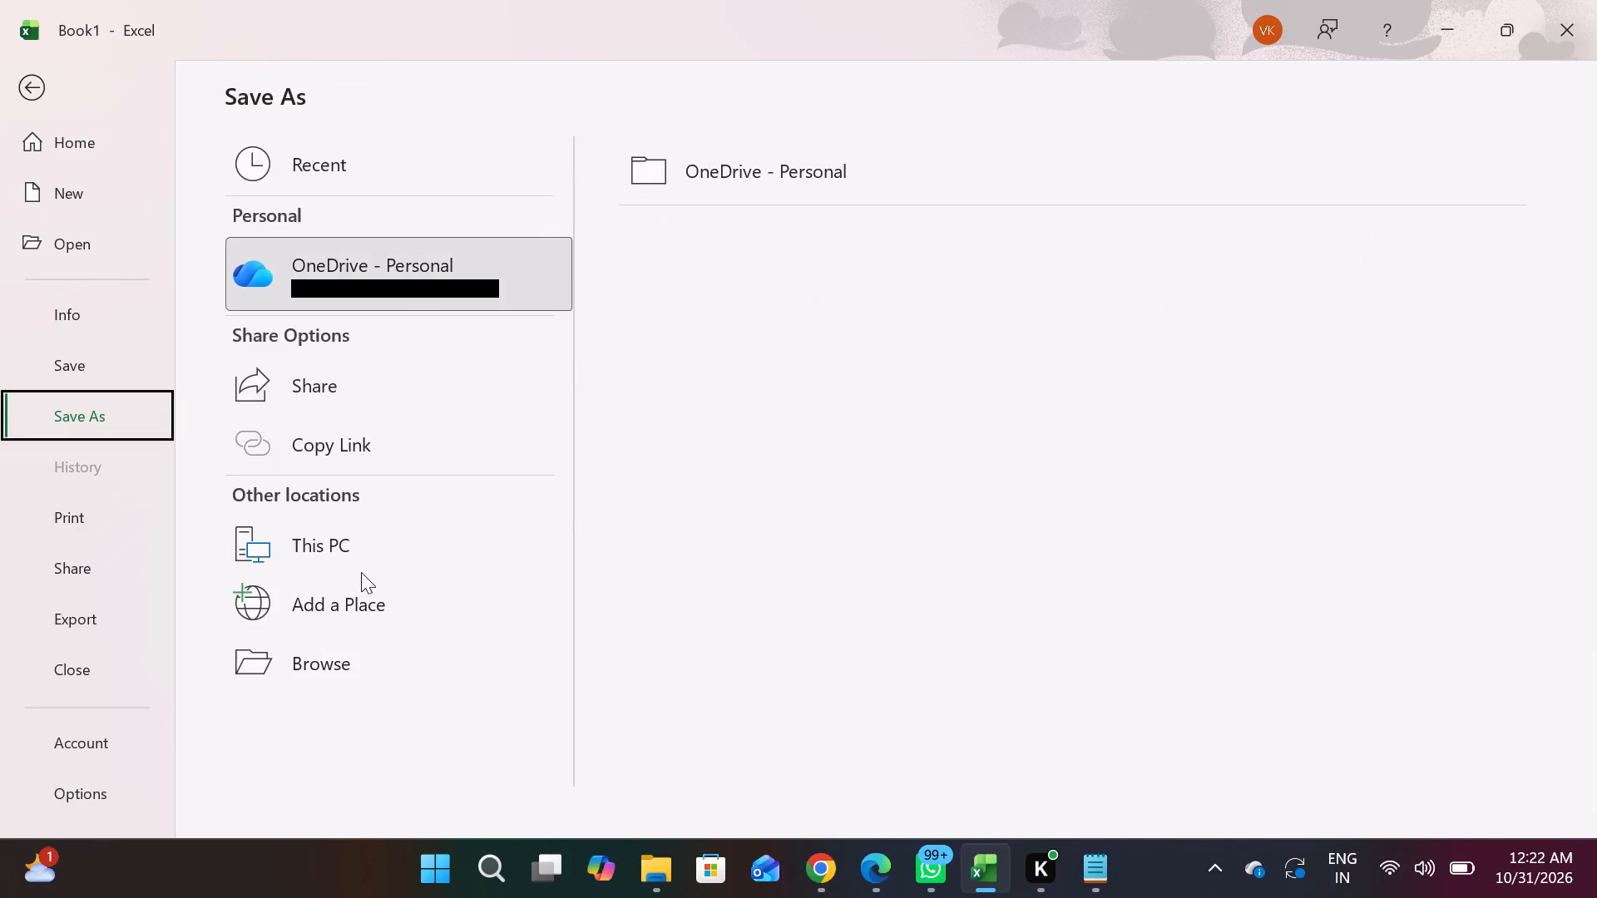
click(337, 556)
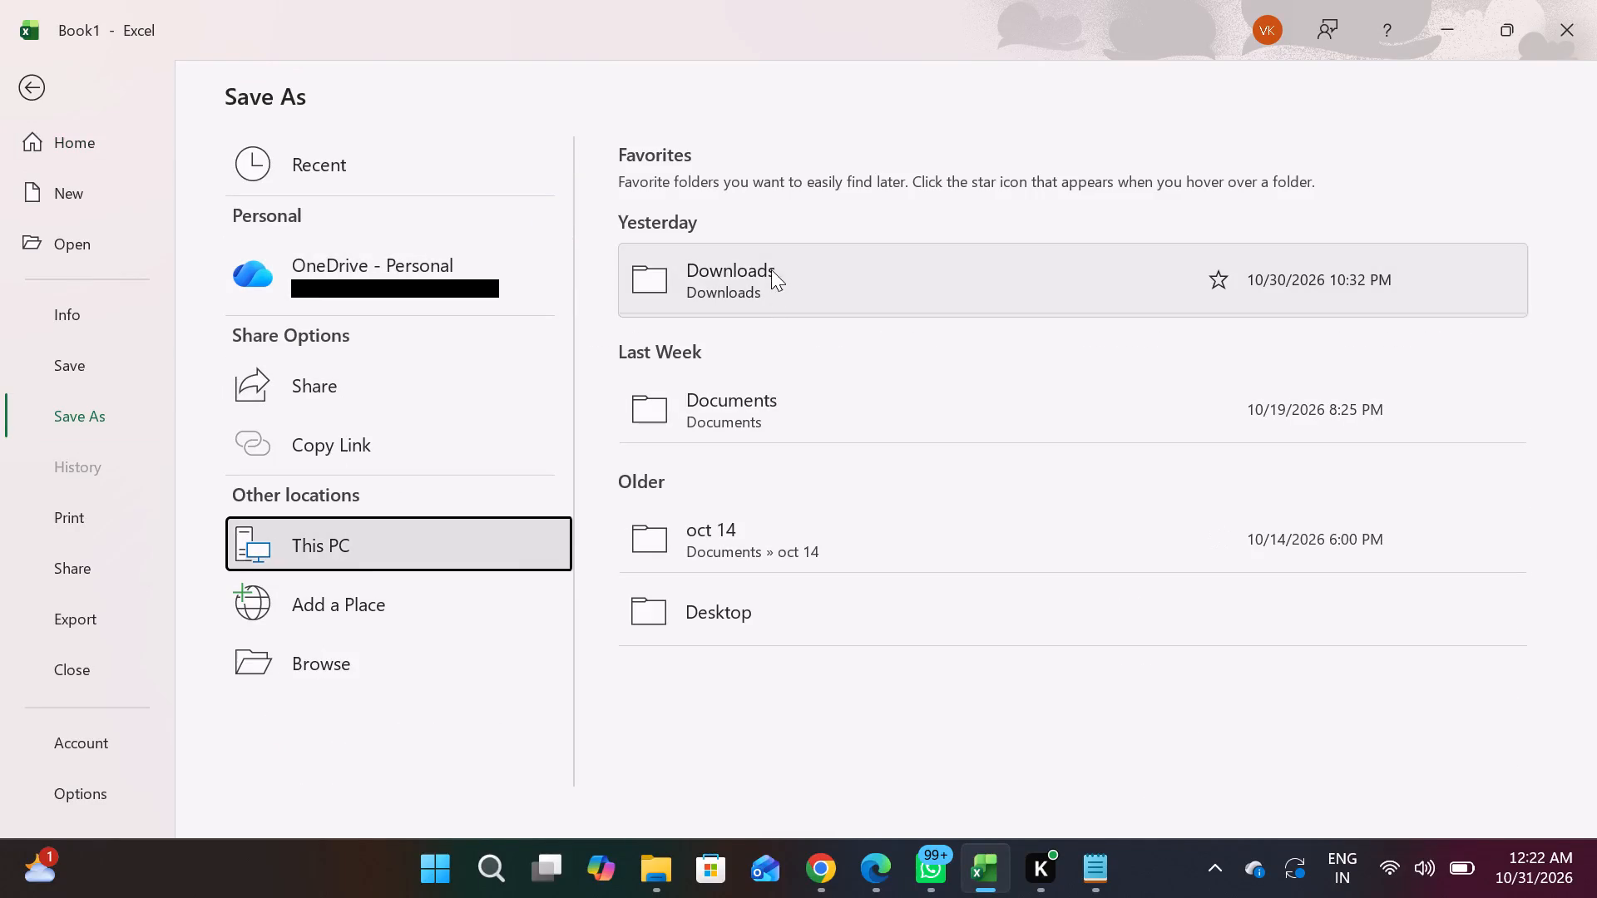
click(771, 269)
click(773, 272)
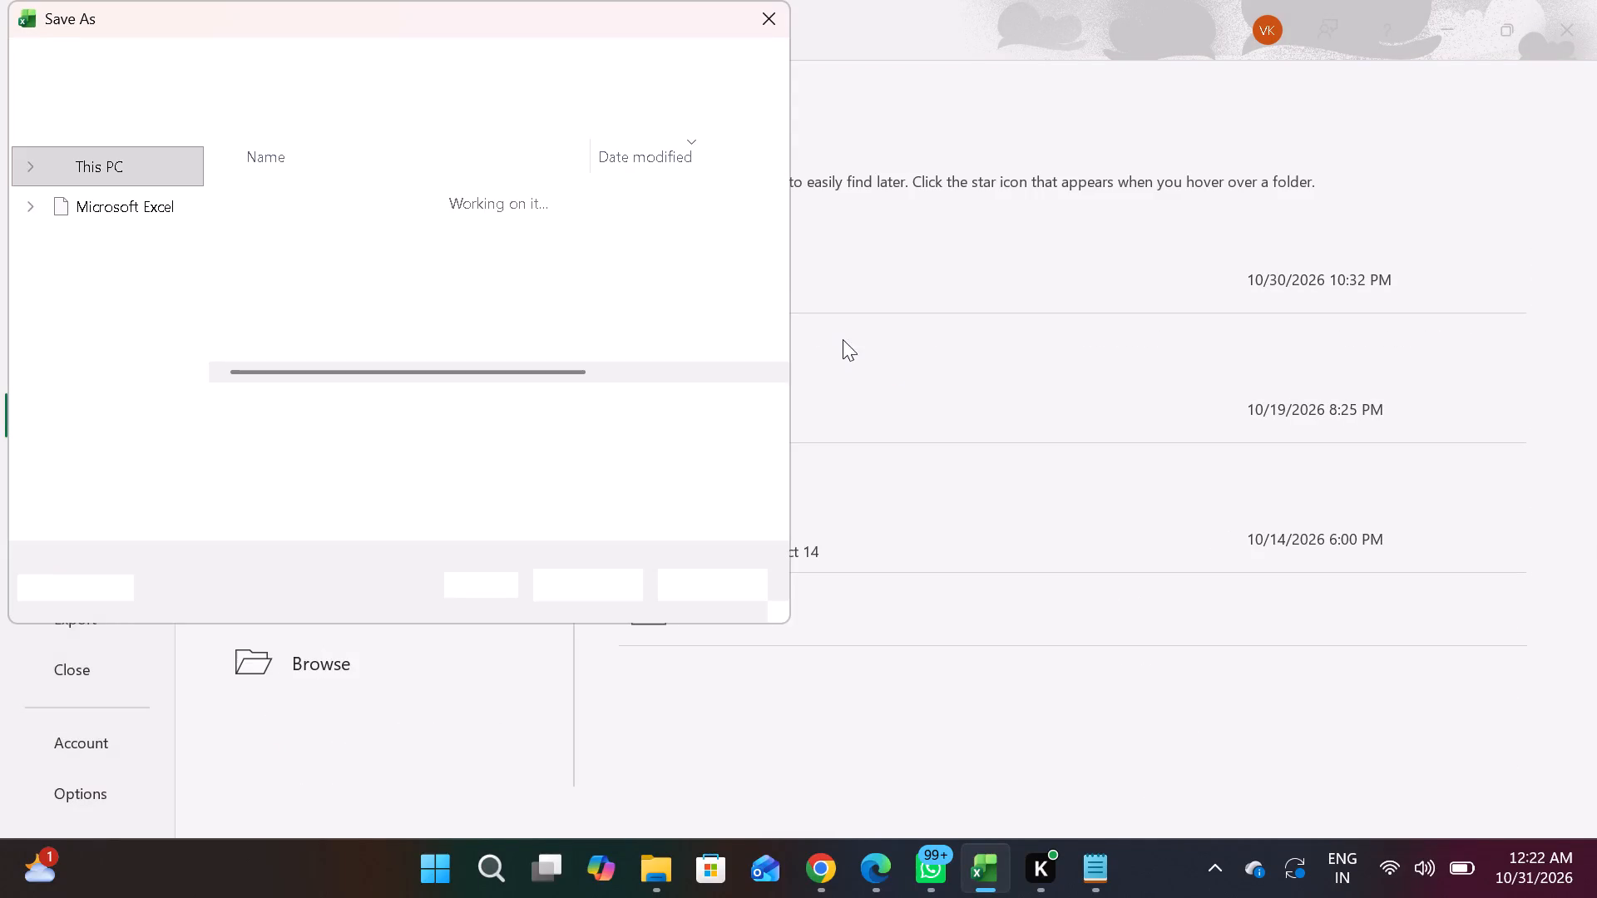
click(334, 392)
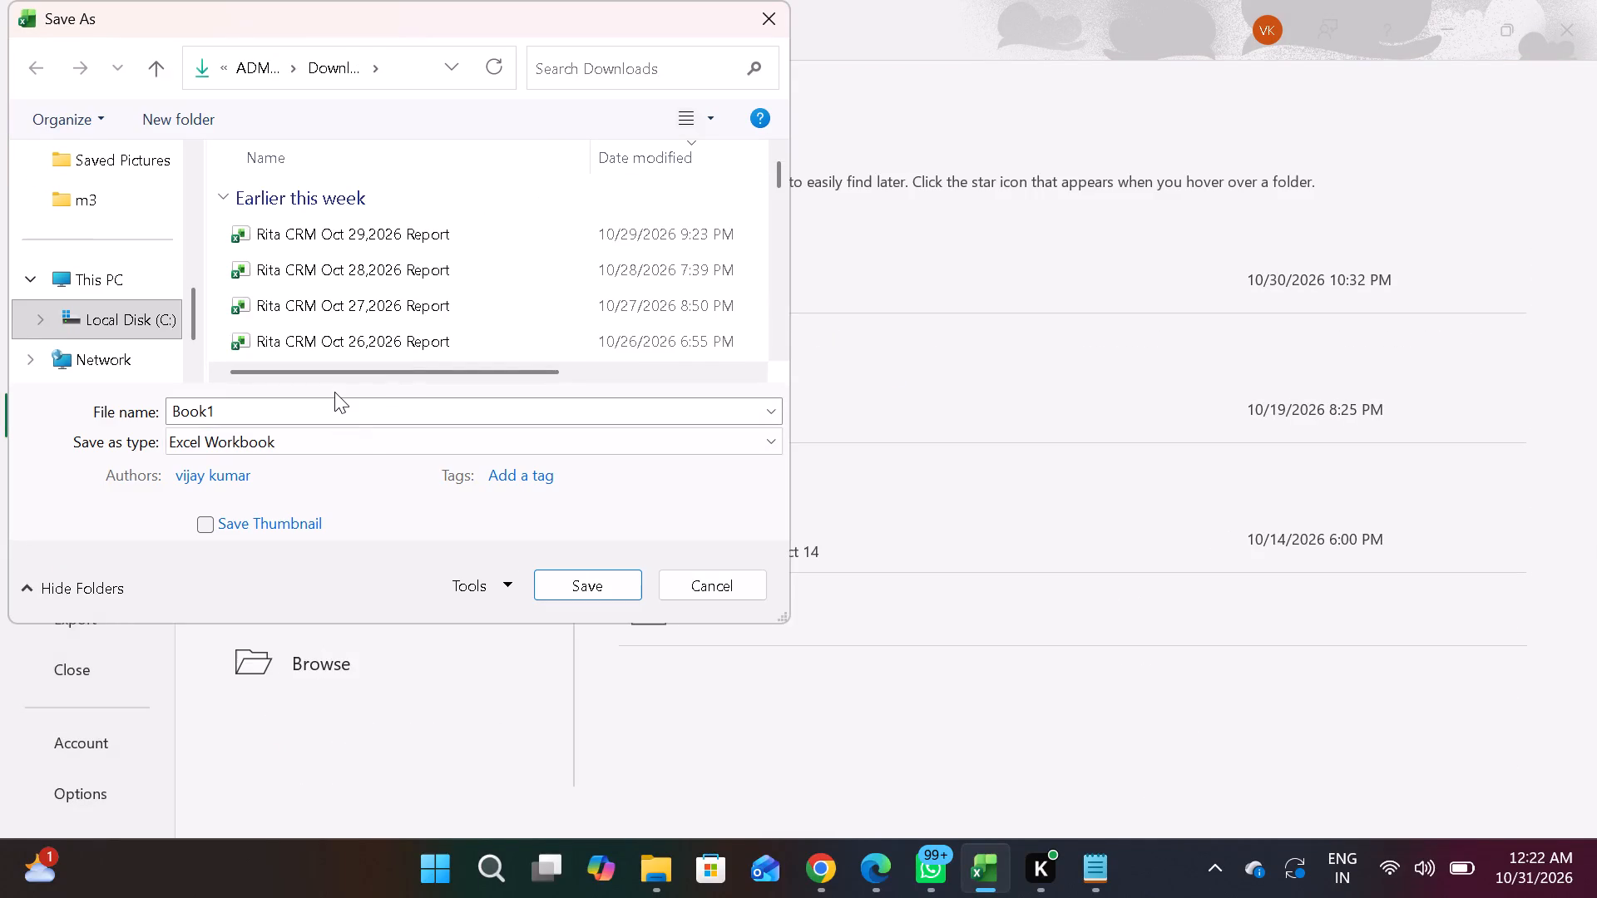
click(349, 407)
key(BackSpace)
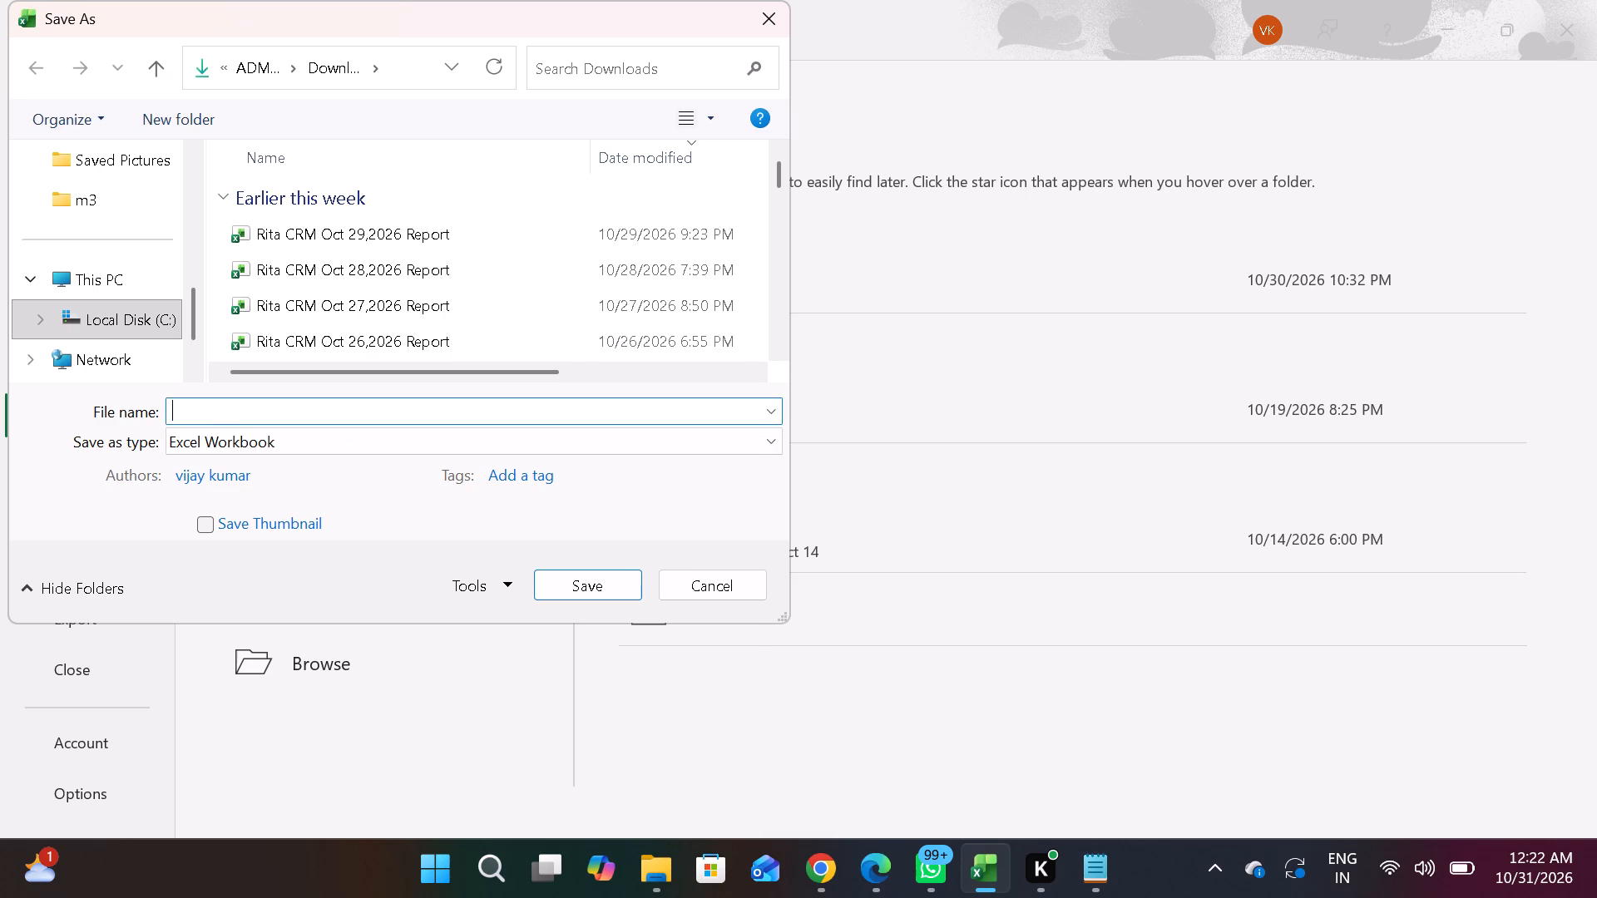
text(Rita)
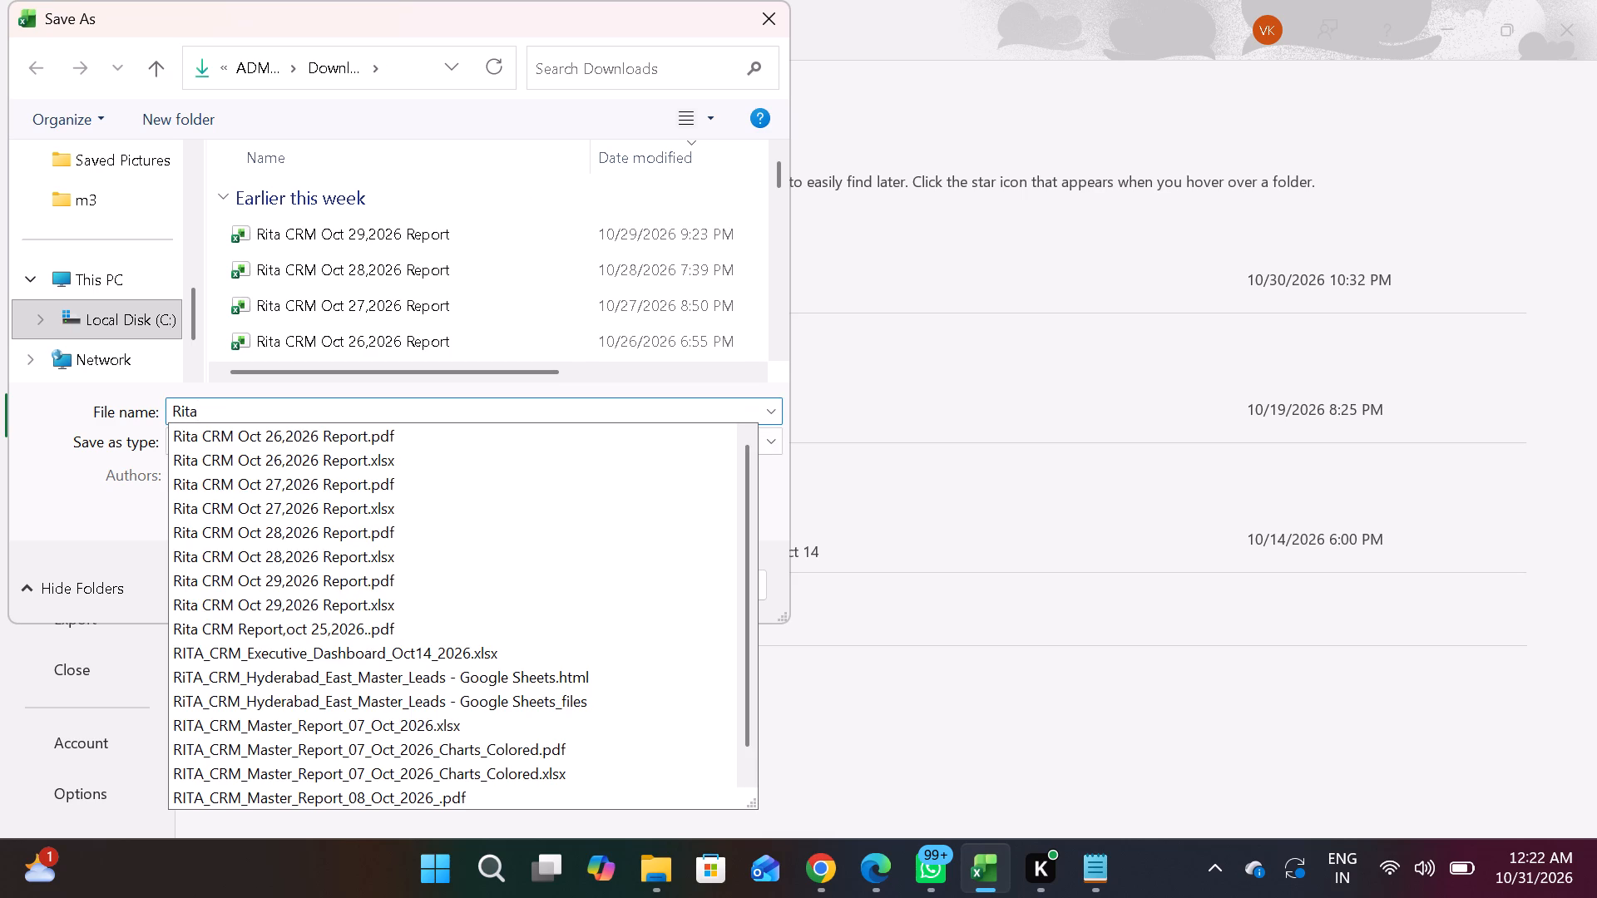
key(space)
key(Down)
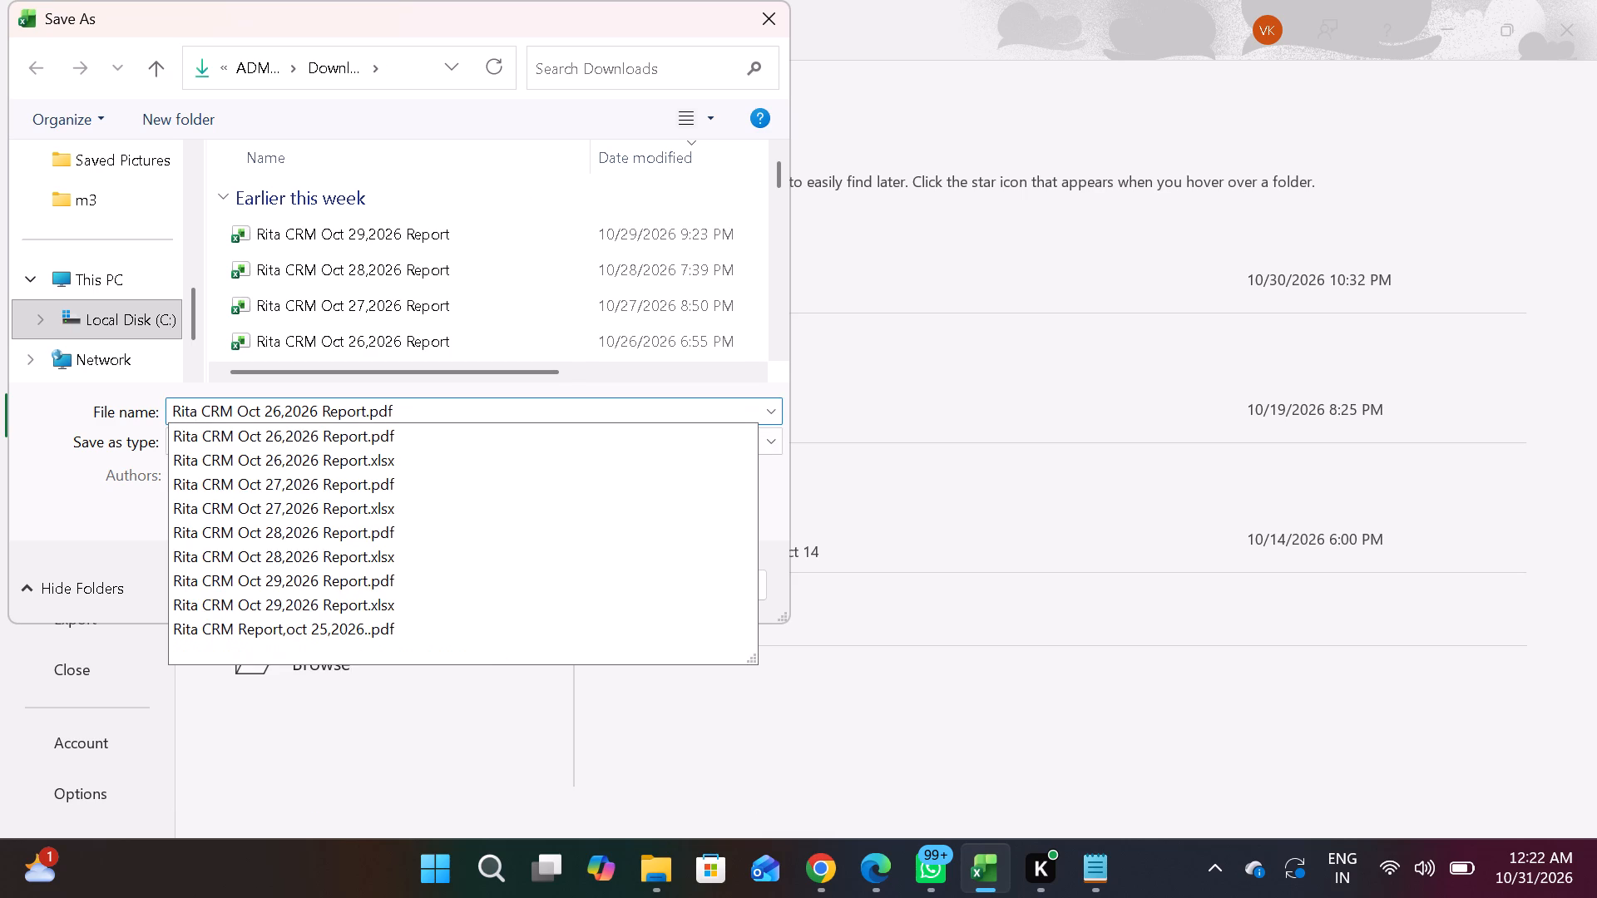
key(BackSpace)
key(BackSpace)
key(BackSpace)
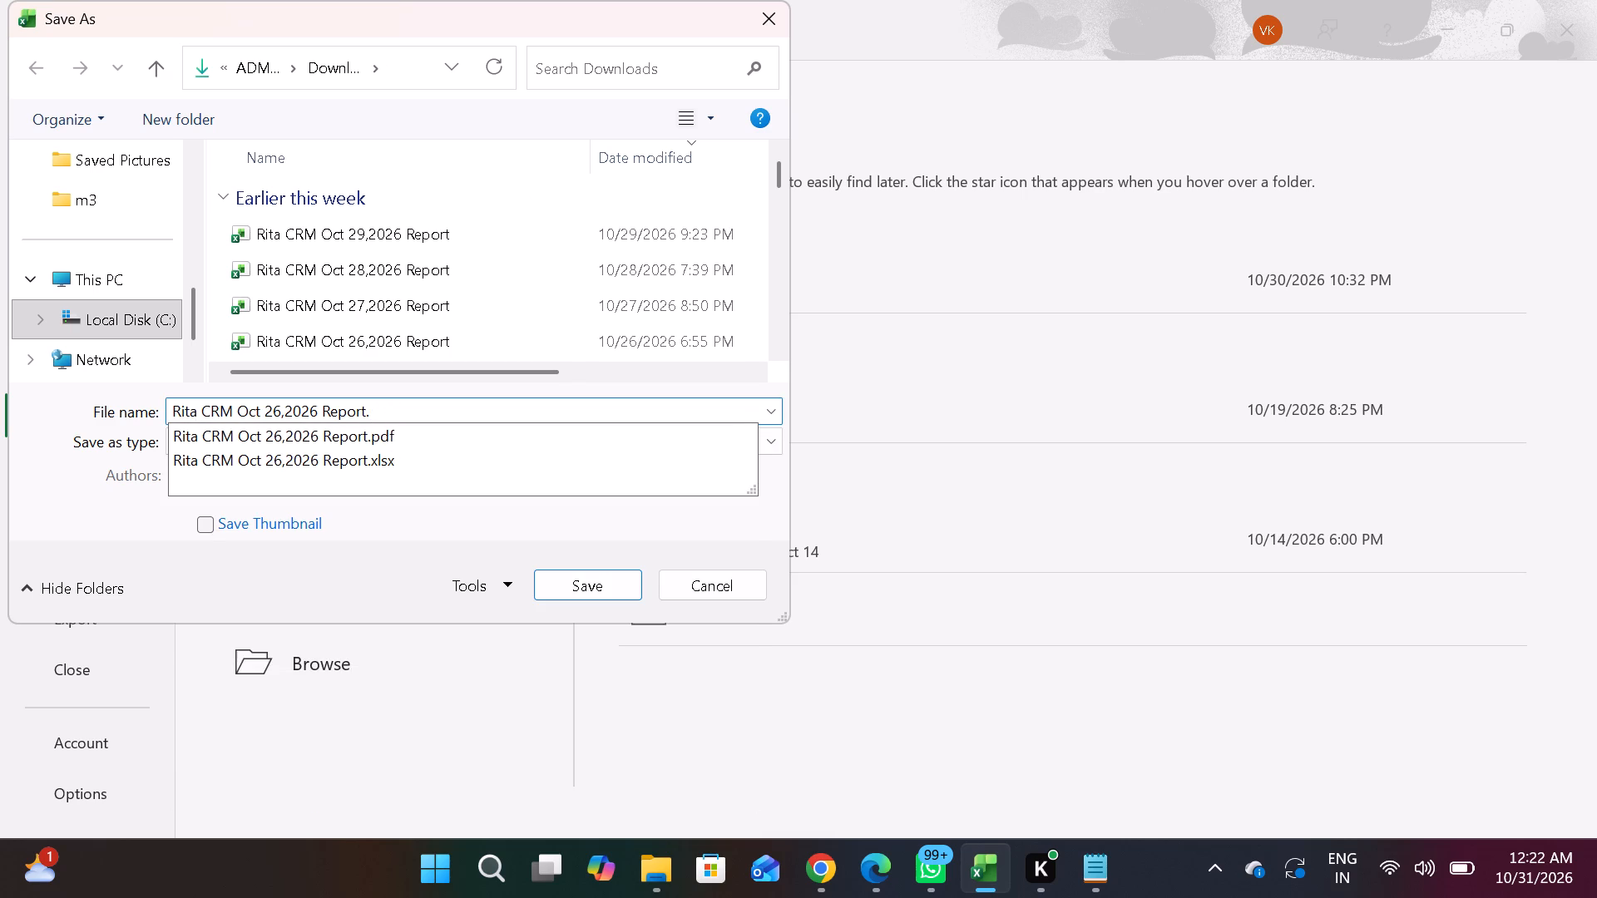
key(BackSpace)
key(Left)
key(Left)
key(Left)
key(Left)
key(Left)
key(Left)
key(Left)
key(Left)
key(Left)
key(Left)
key(Left)
key(Left)
key(BackSpace)
key(BackSpace)
text(30)
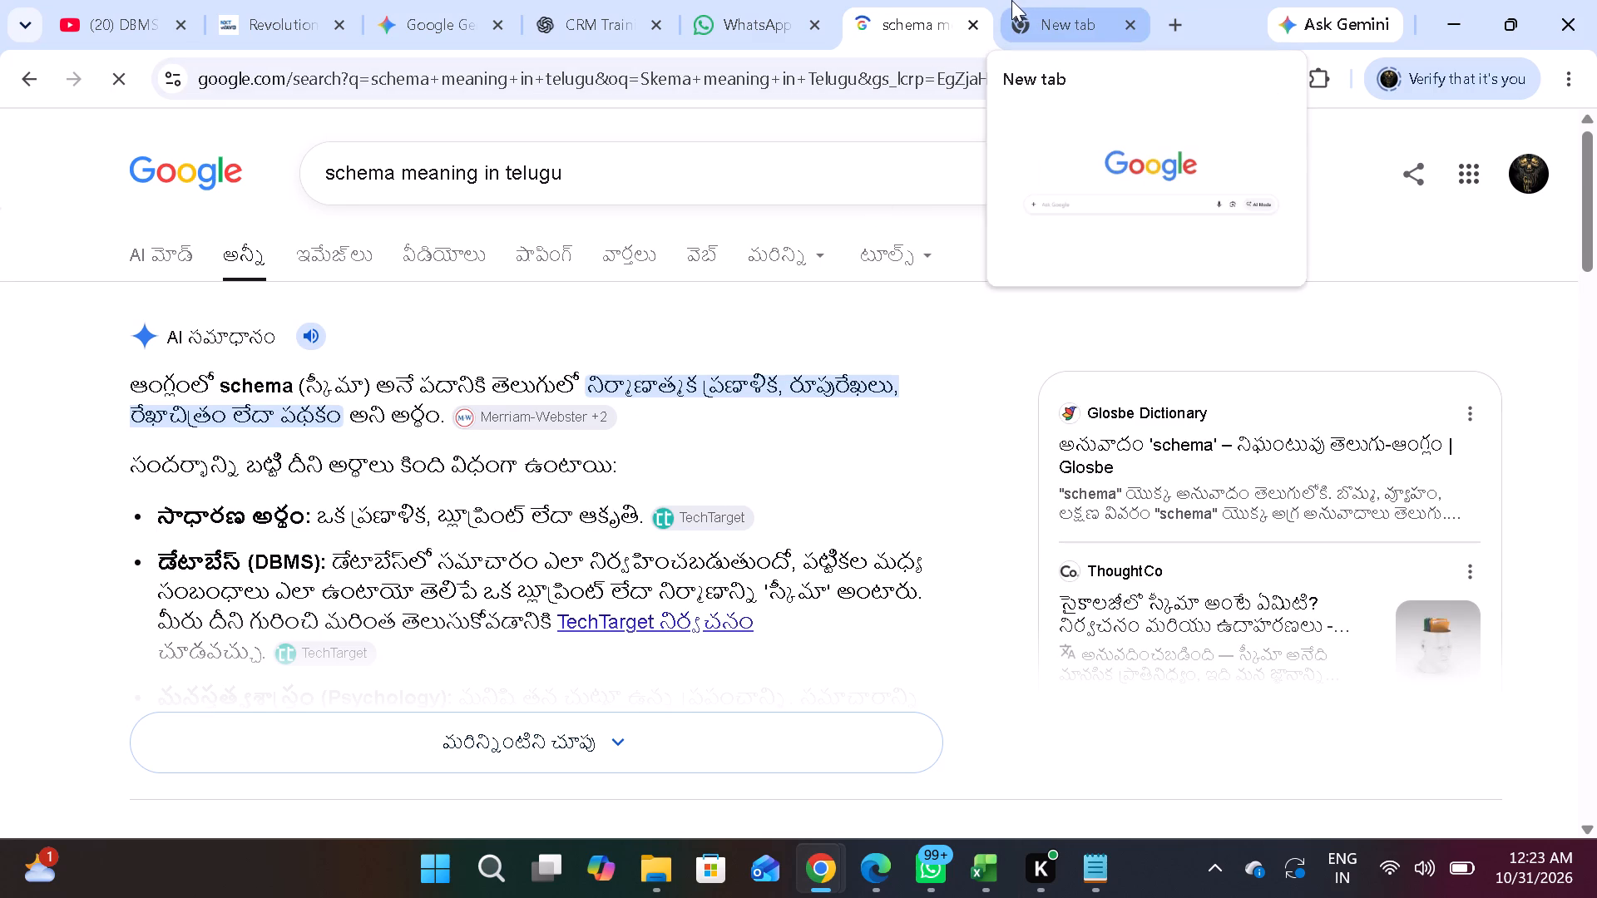
click(868, 186)
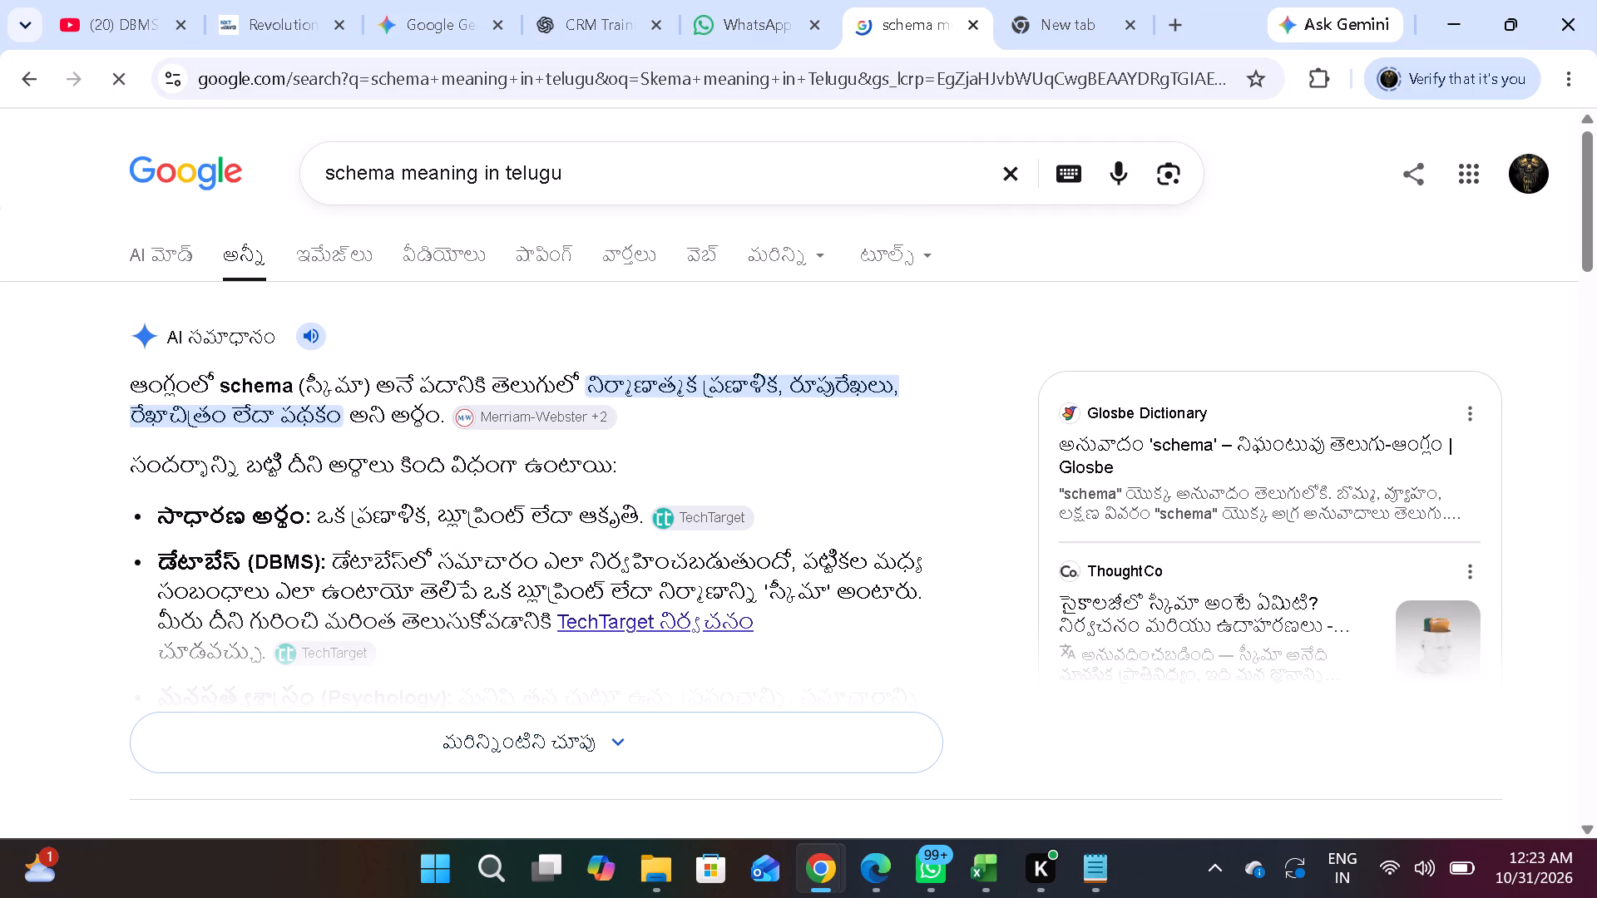
key(ctrl+BackSpace)
key(ctrl+BackSpace)
key(ctrl+BackSpace)
key(ctrl+BackSpace)
key(ctrl+BackSpace)
key(ctrl+BackSpace)
key(ctrl+BackSpace)
key(ctrl+BackSpace)
key(ctrl+BackSpace)
key(ctrl+BackSpace)
key(ctrl+BackSpace)
key(ctrl+BackSpace)
key(ctrl+BackSpace)
key(ctrl+BackSpace)
key(ctrl+BackSpace)
key(ctrl+BackSpace)
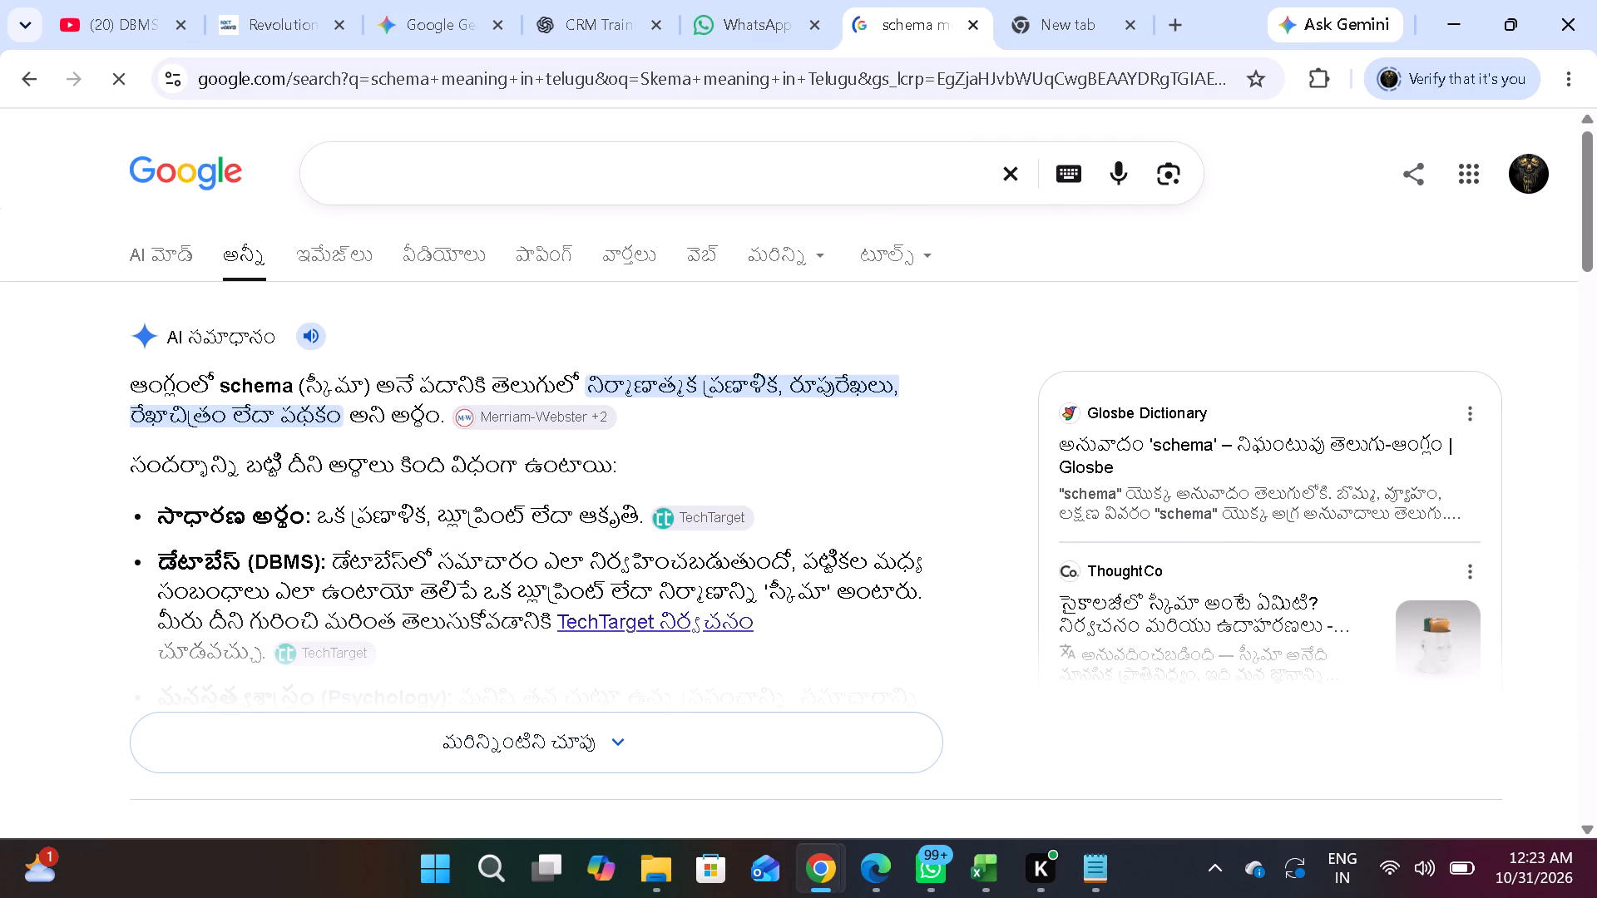
key(p)
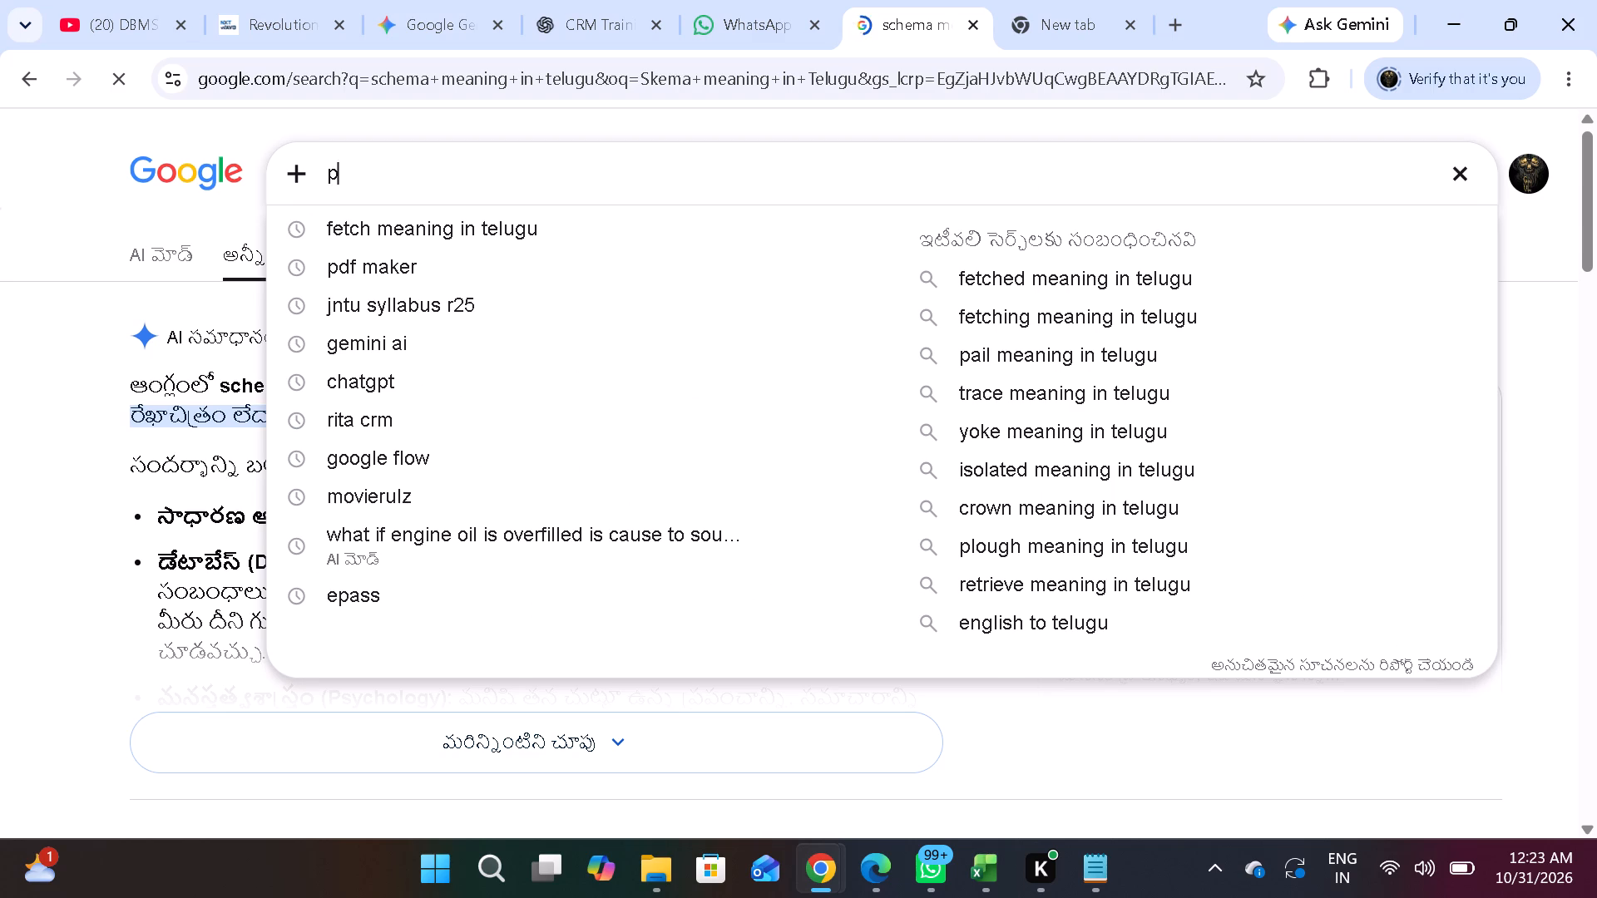
key(Down)
key(Return)
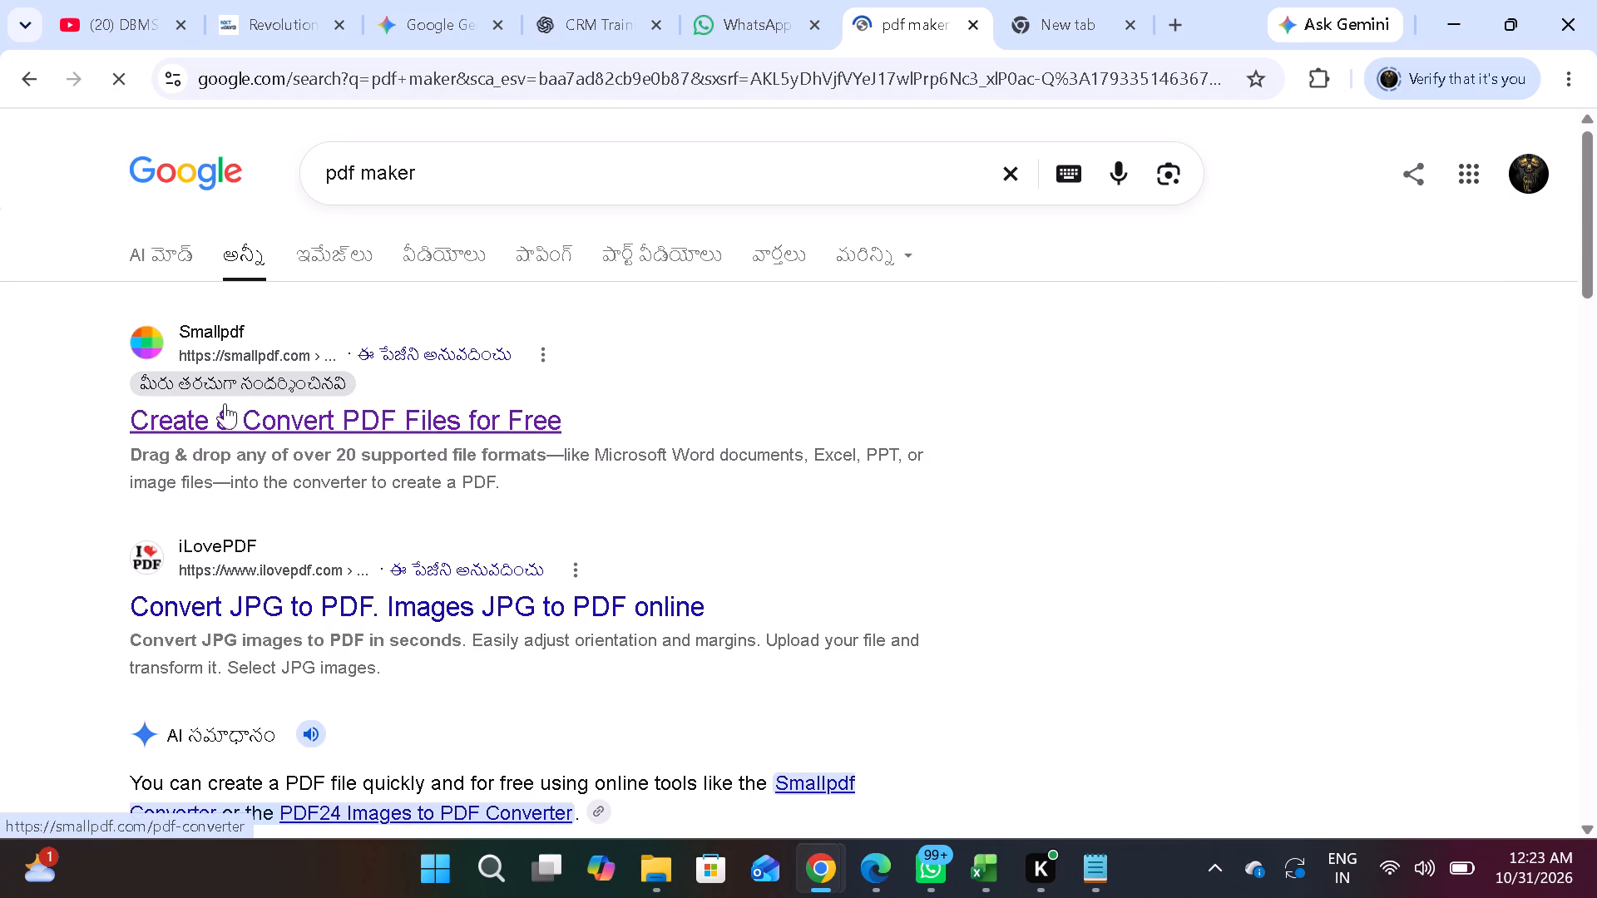
click(222, 403)
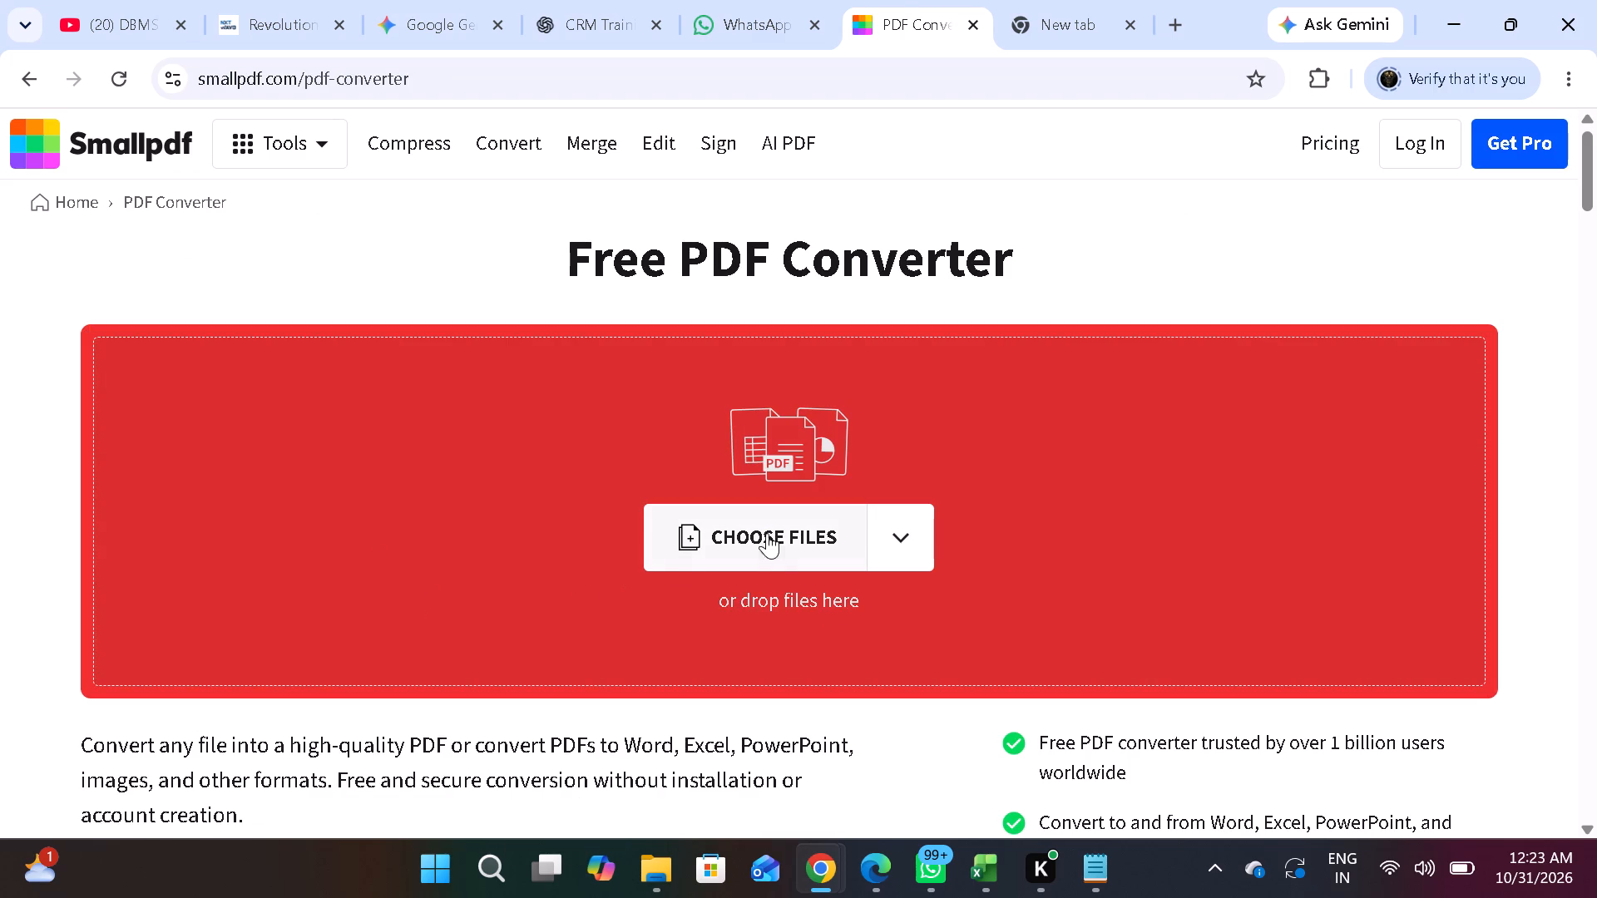
Upload the Rita CRM Oct 30,2026 Report workbook from Downloads to the Smallpdf converter.
click(769, 532)
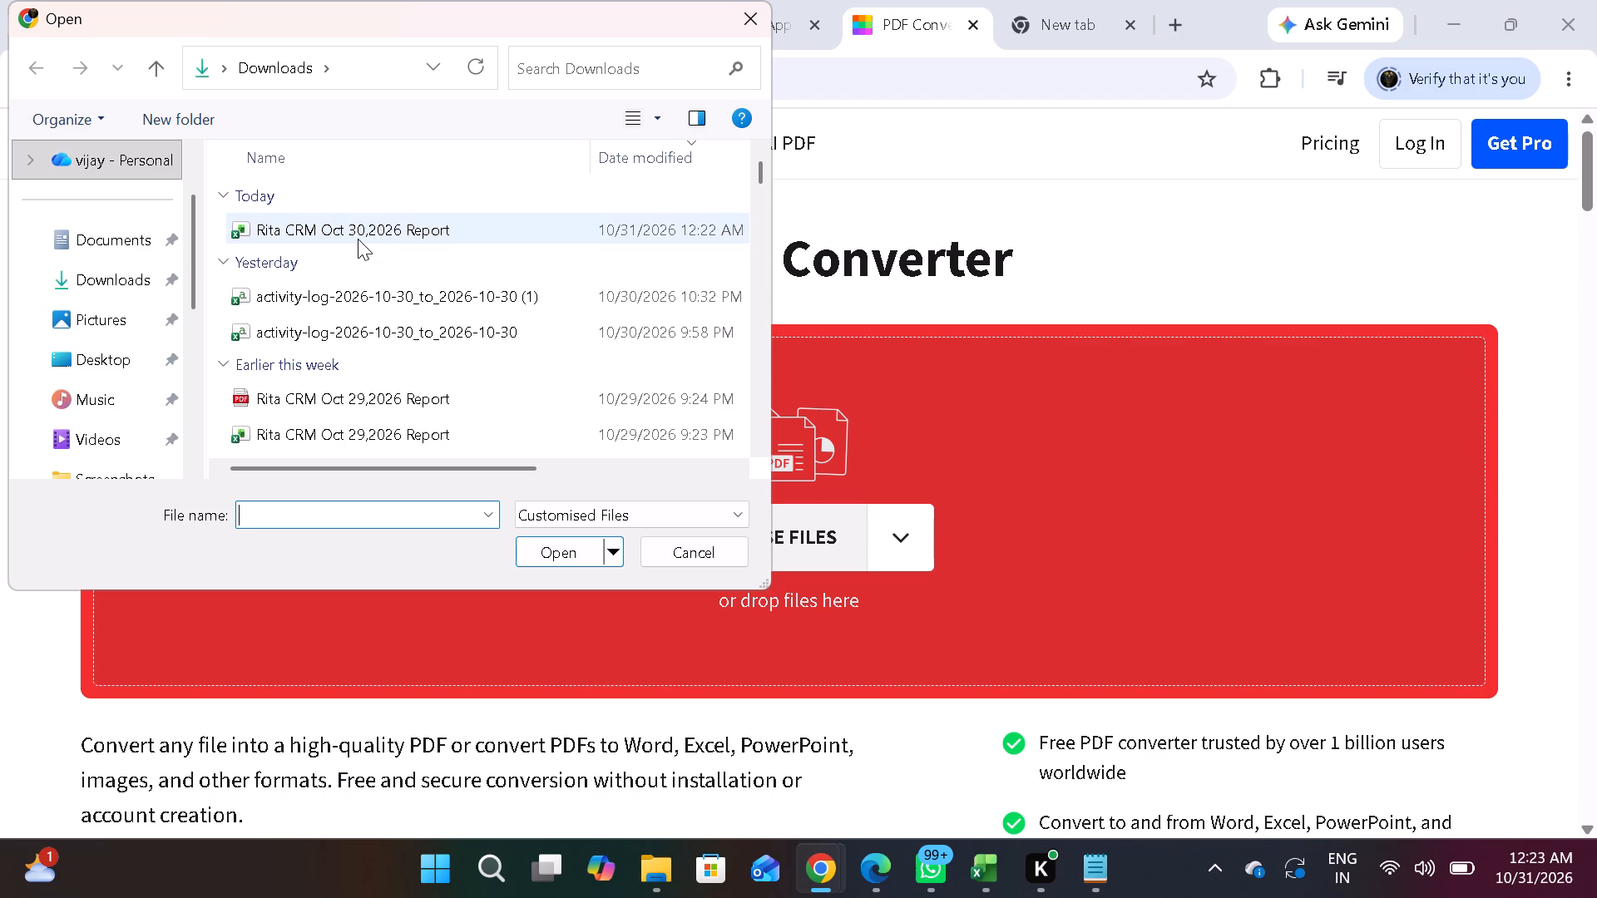
click(358, 239)
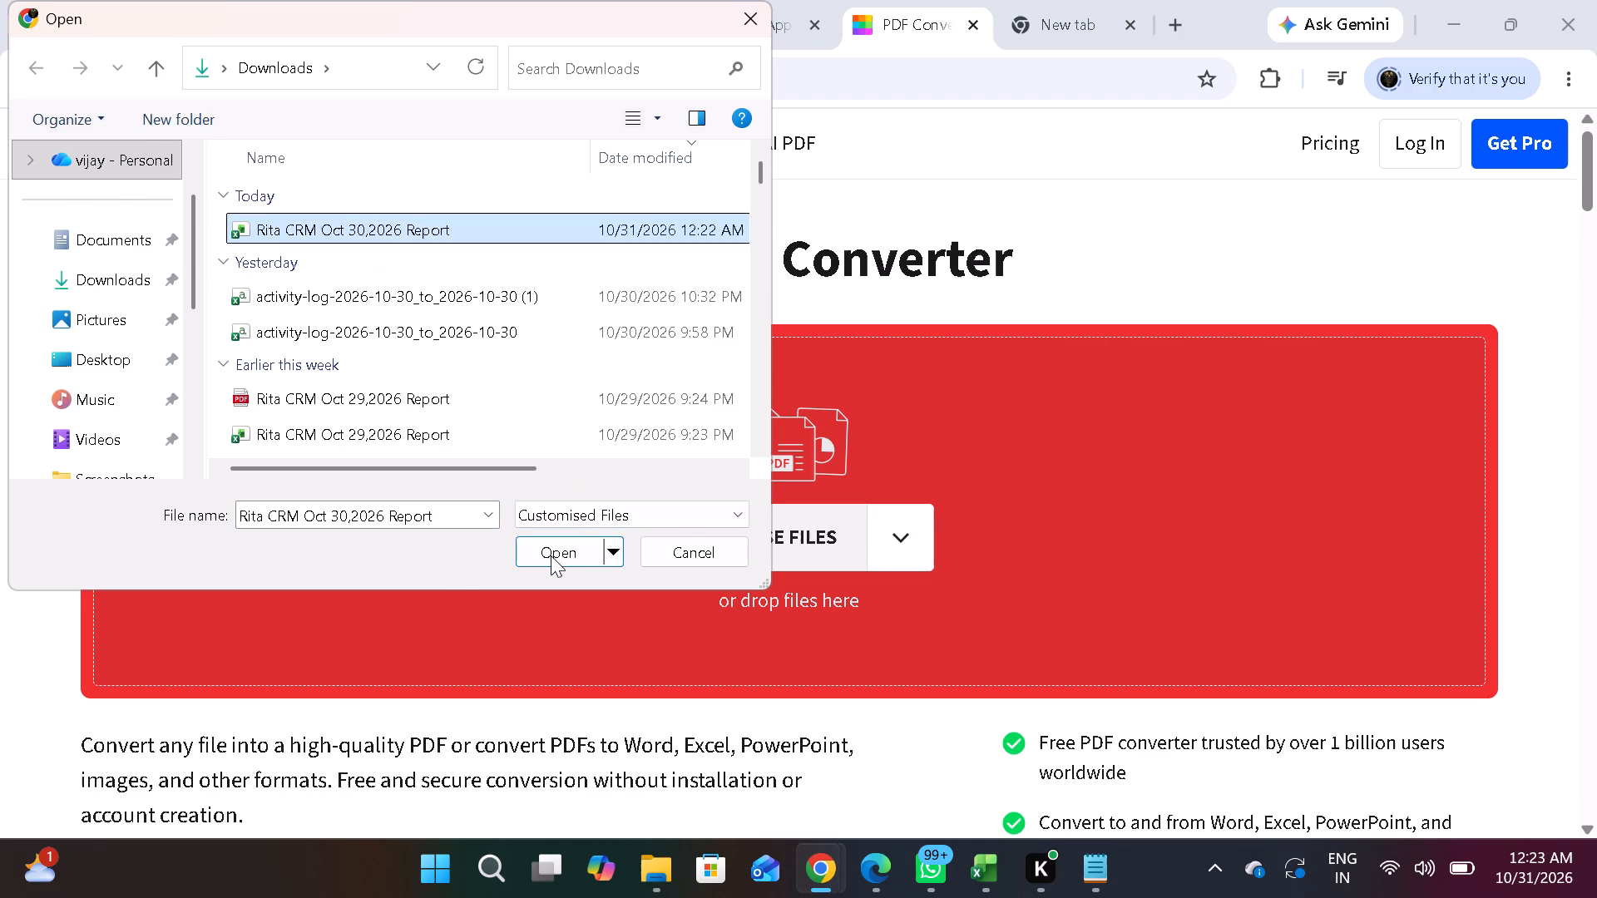
click(551, 555)
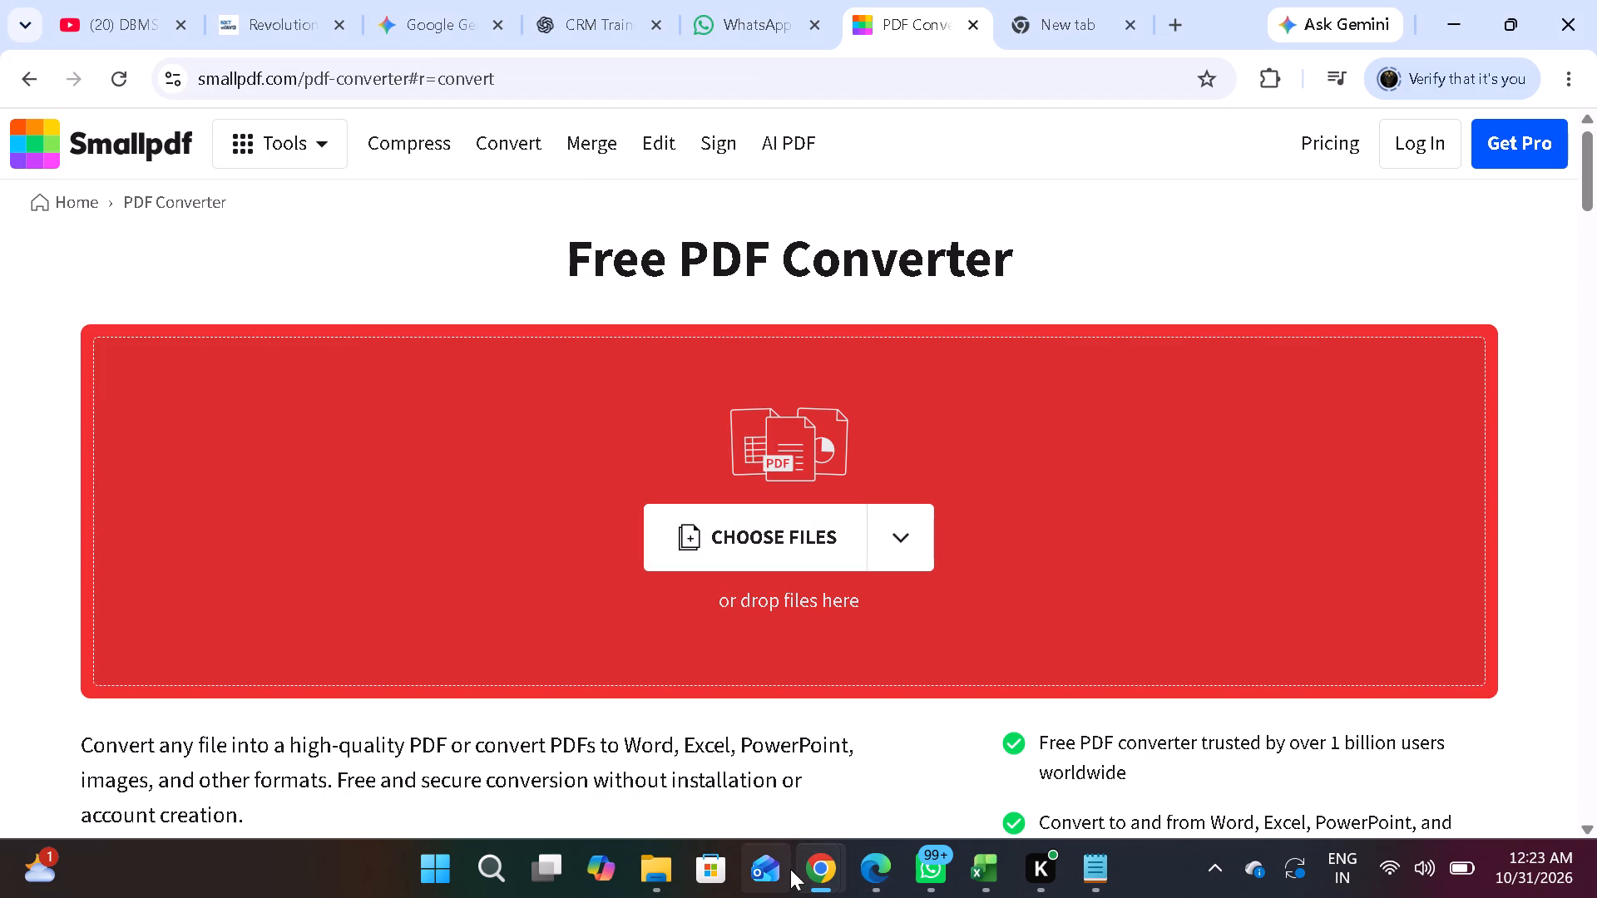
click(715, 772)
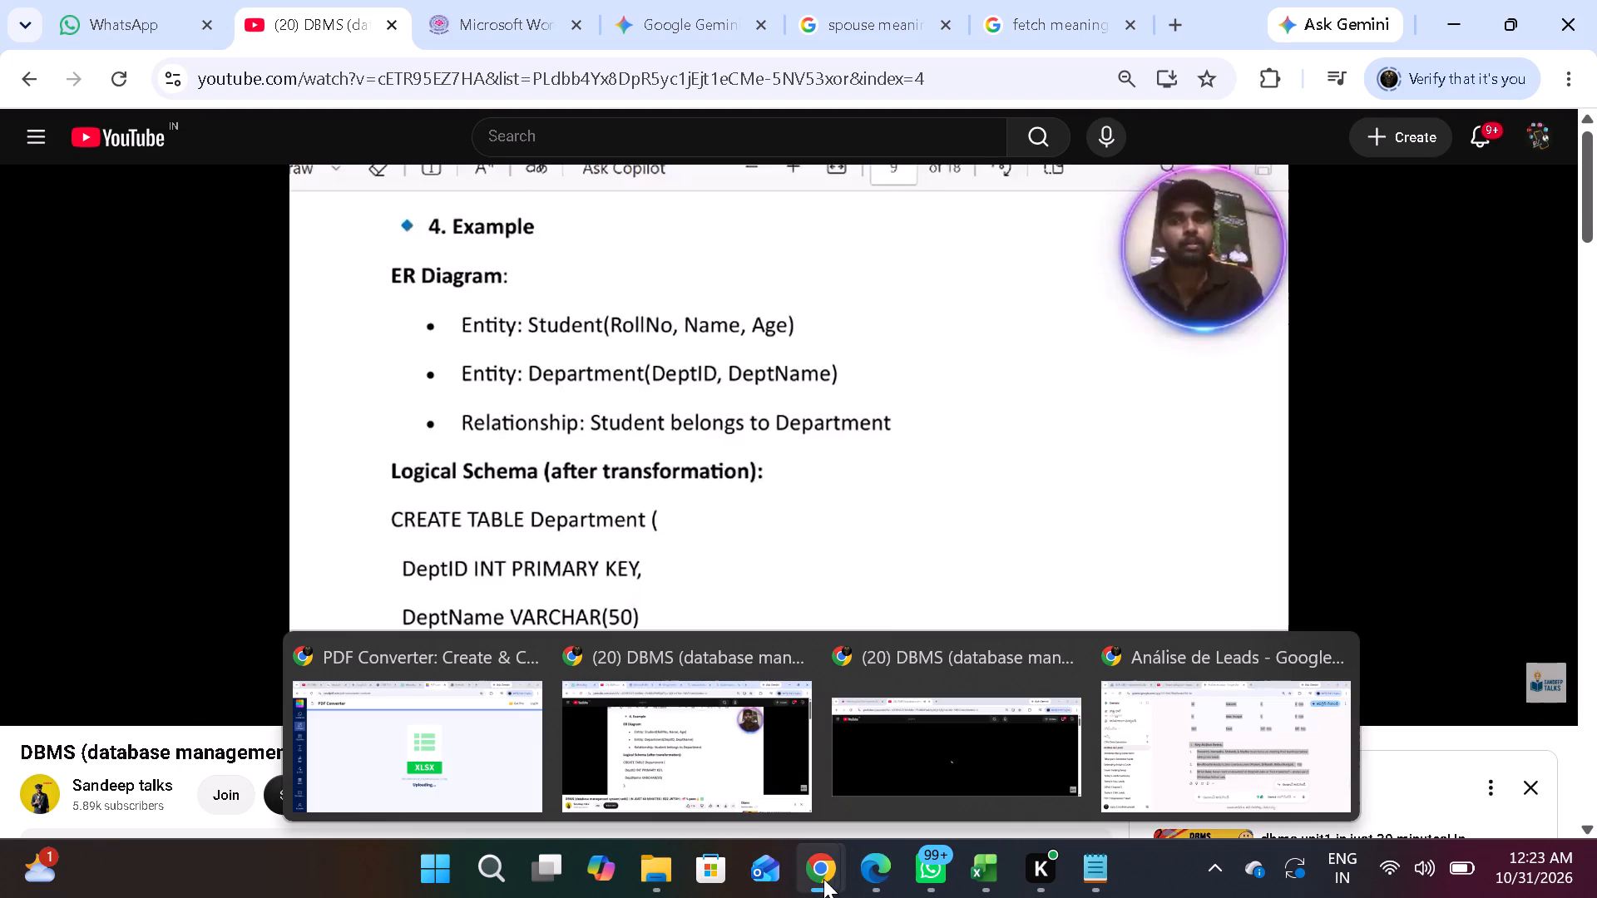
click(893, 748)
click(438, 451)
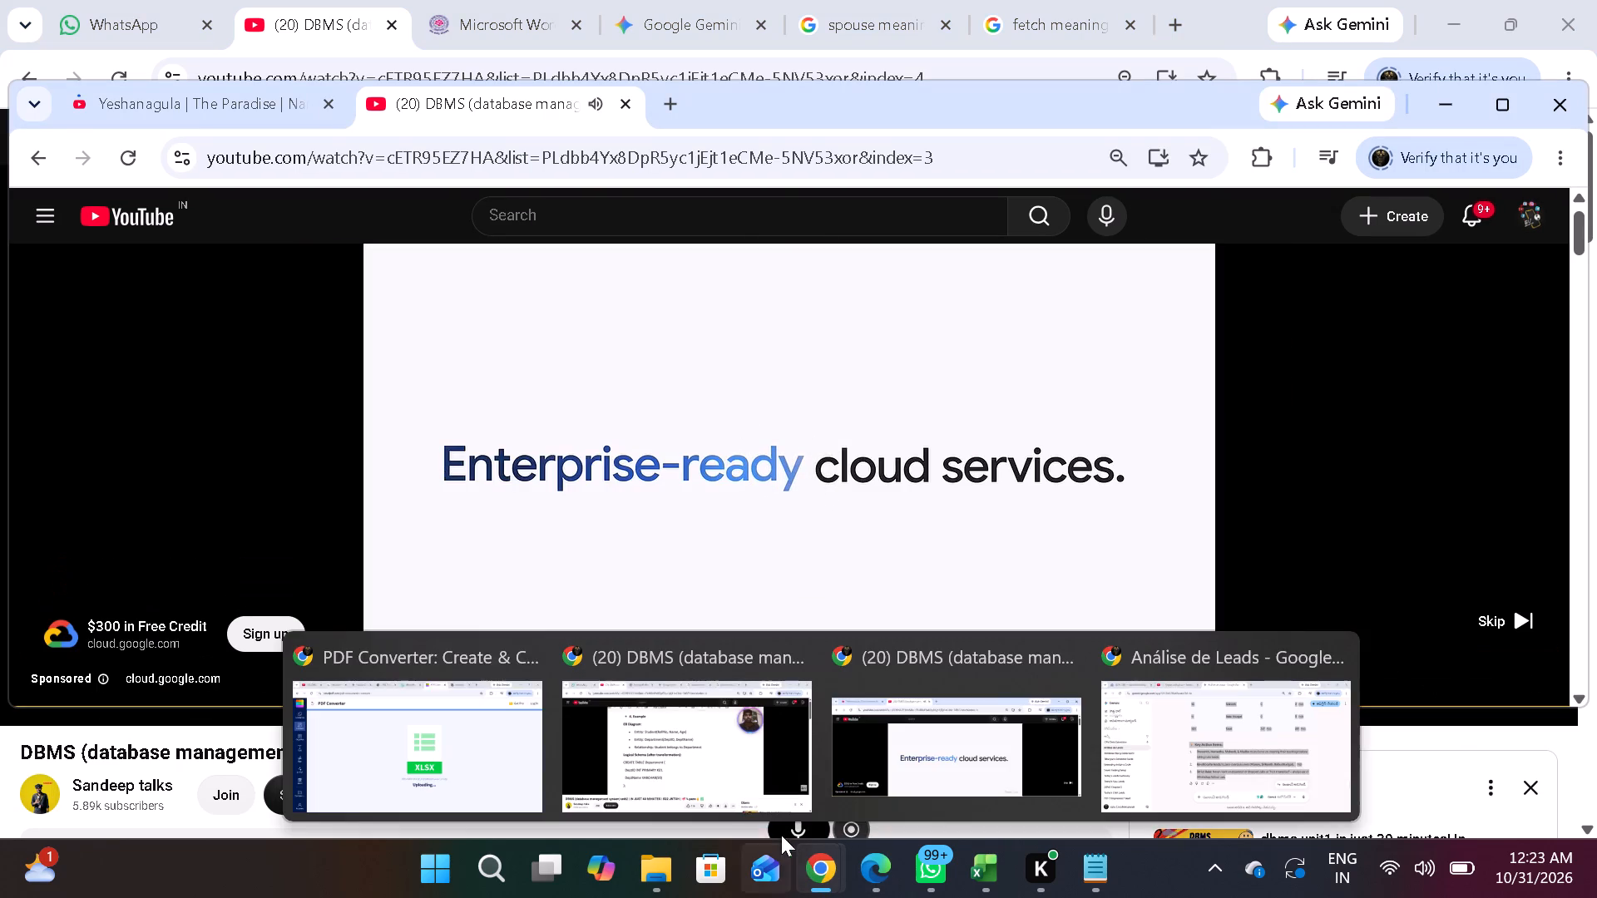
Return to the Smallpdf converter window and download the converted Rita CRM Oct 30,2026 Report.pdf.
click(478, 750)
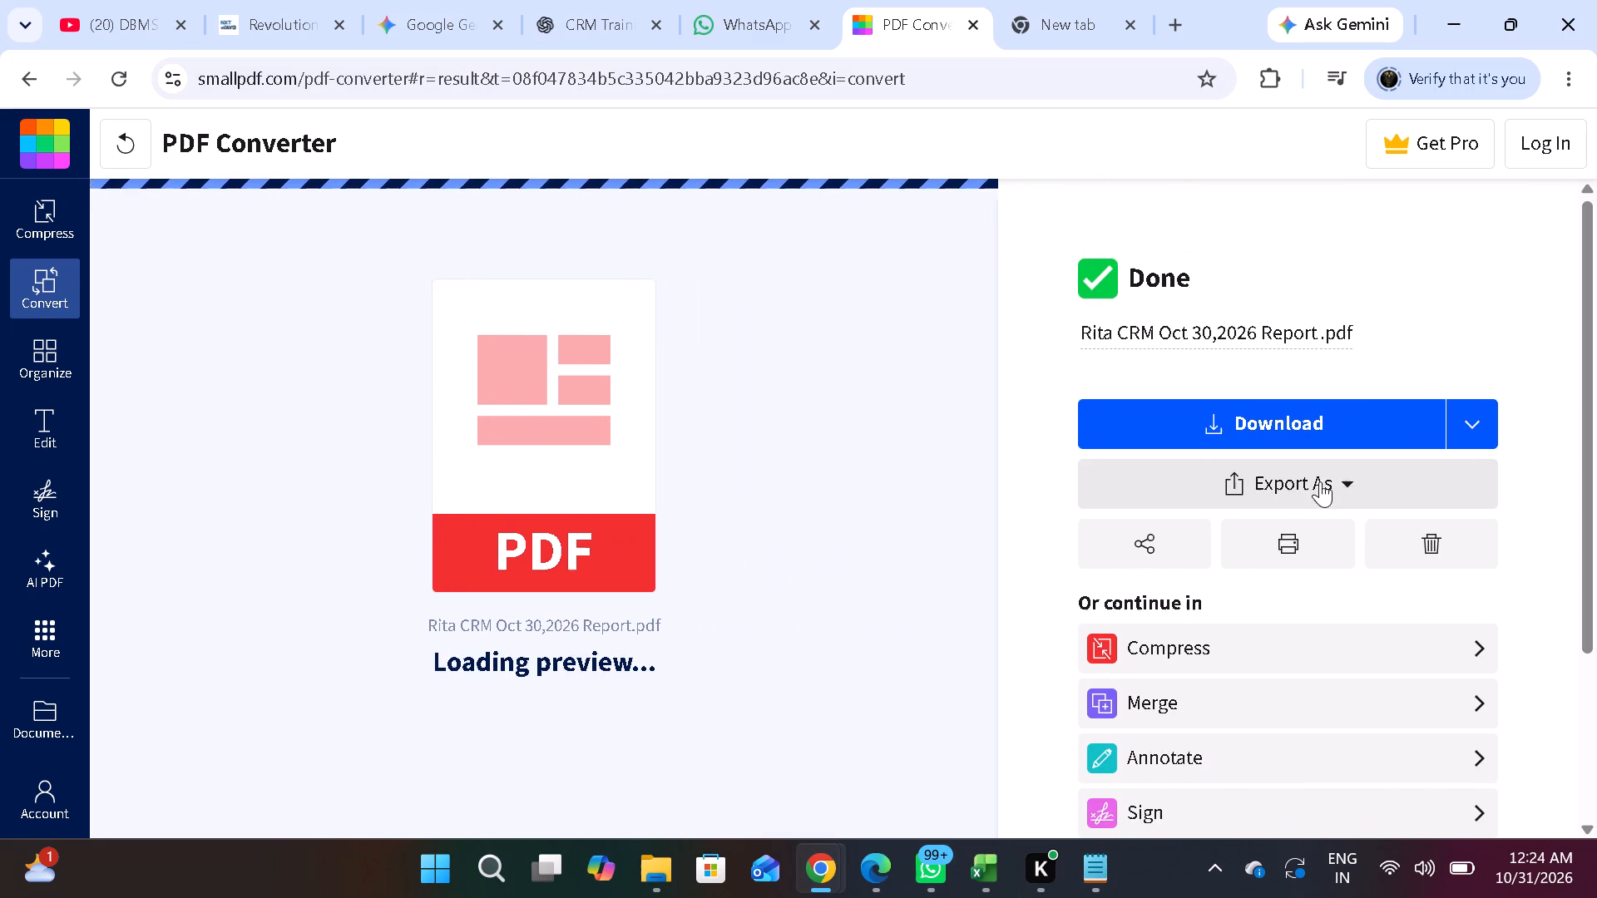
click(1312, 427)
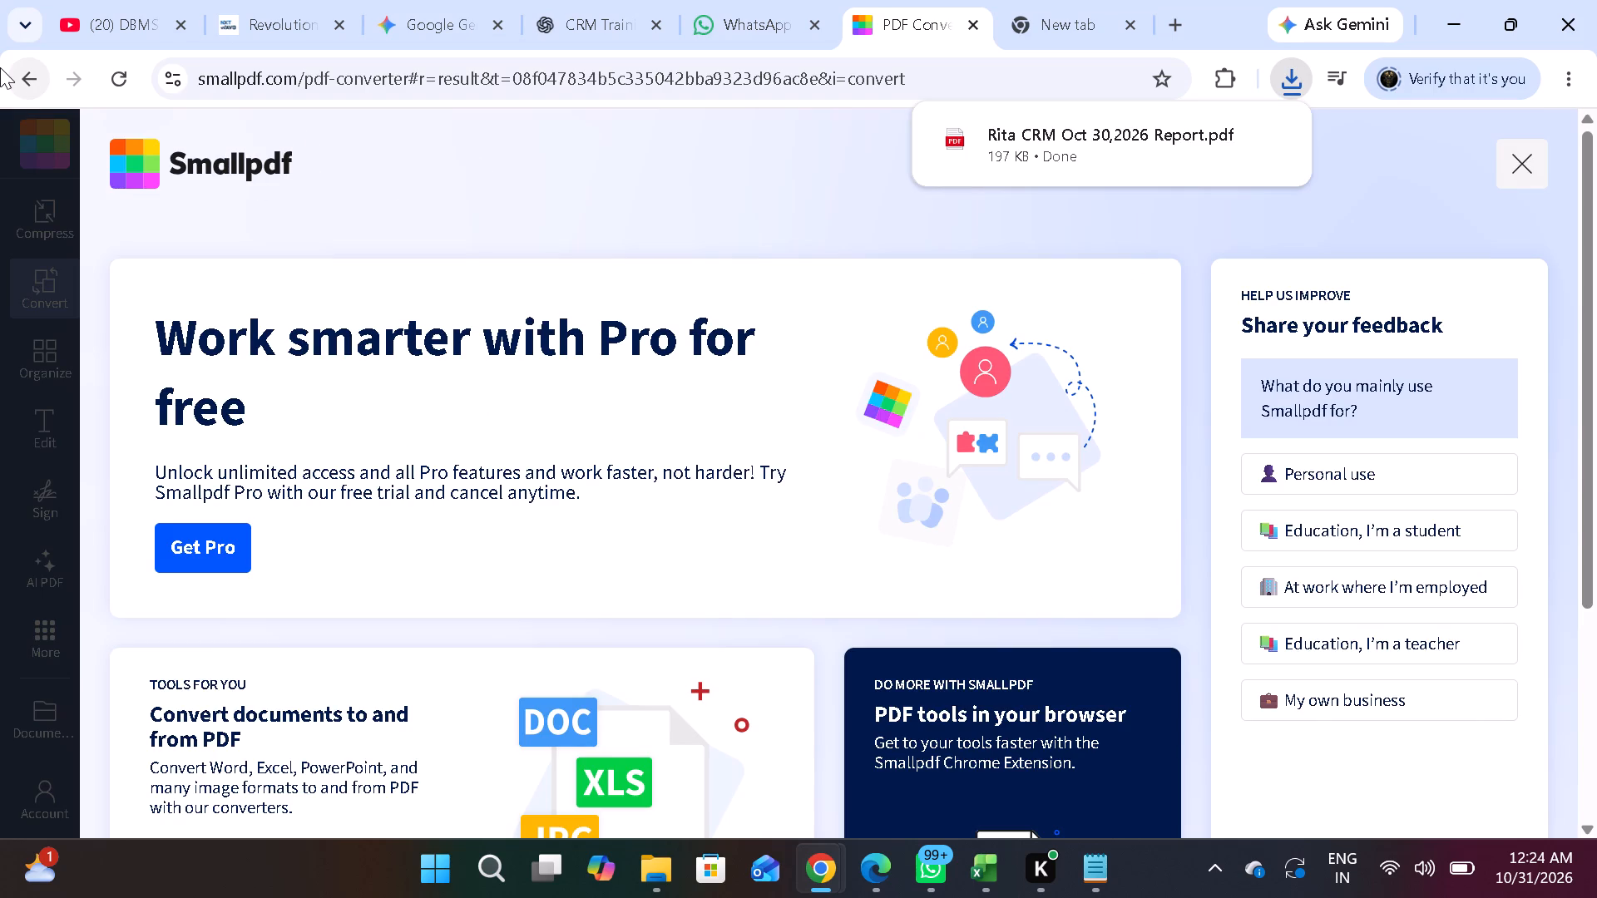
Go back to the conversion result and check the preview of the converted report PDF.
click(0, 67)
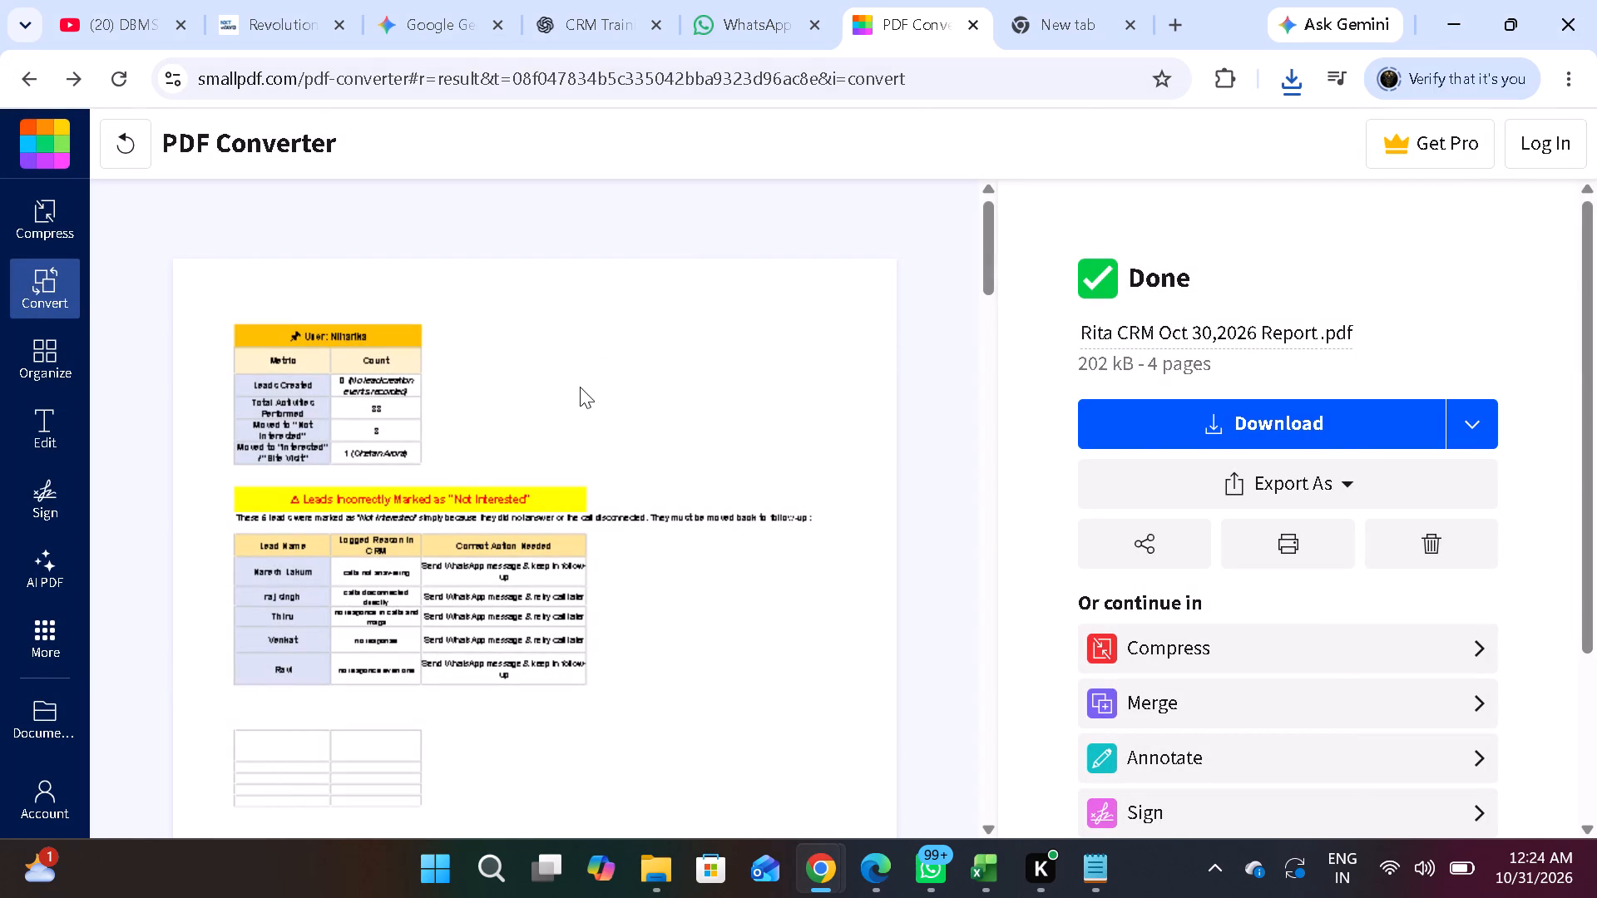
scroll(552, 621, down, 1)
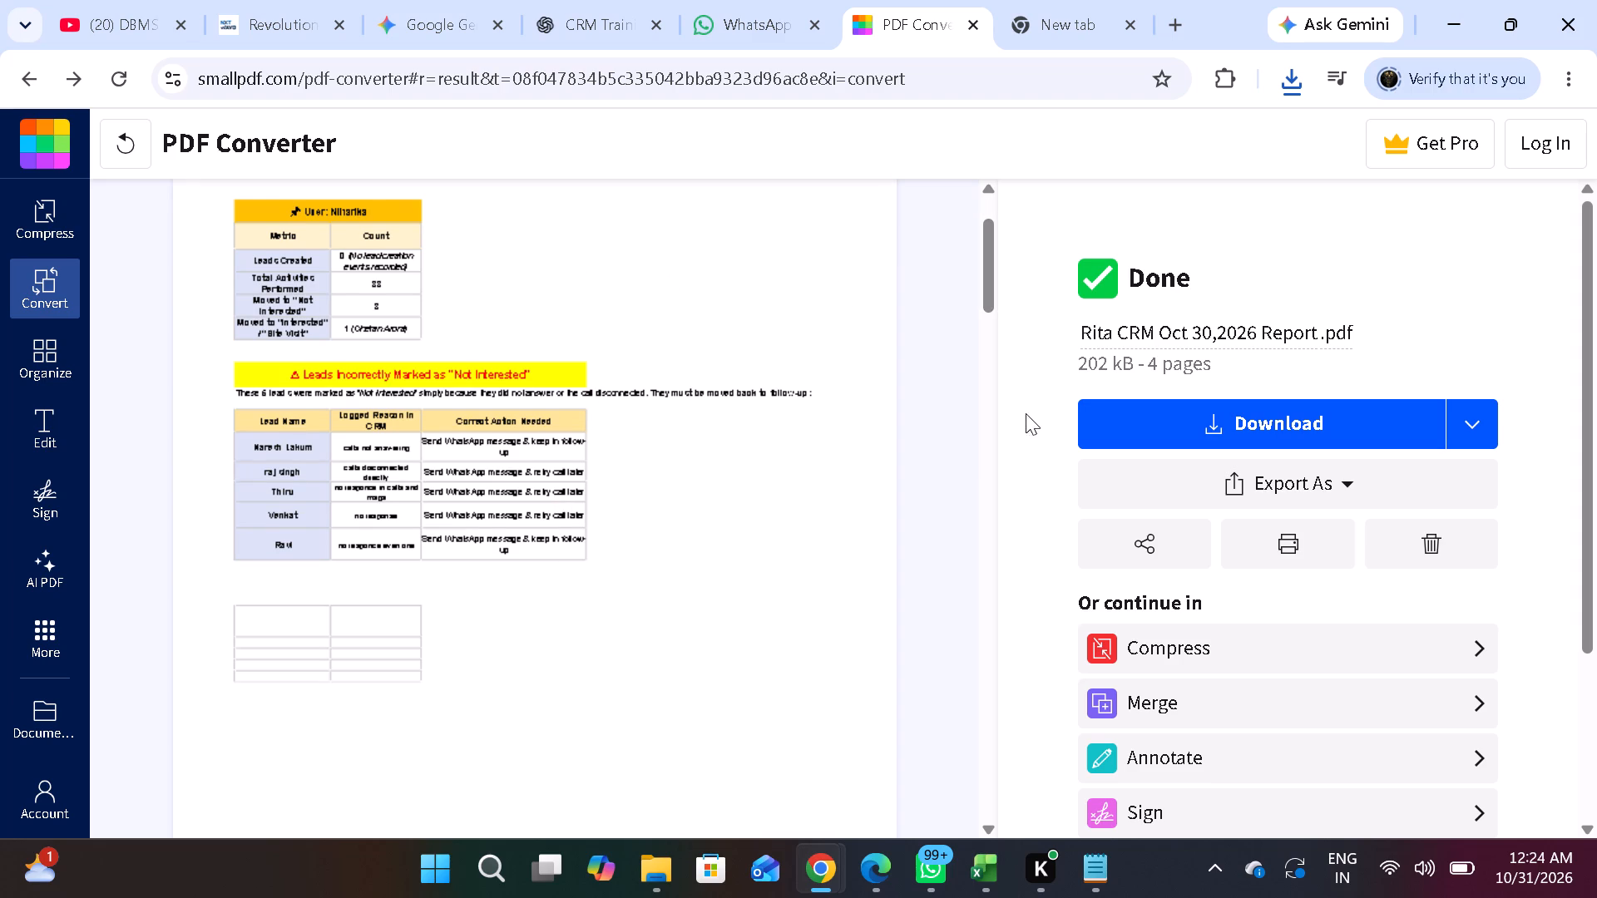
click(1140, 409)
Check the recent download history for the converted Rita CRM Oct 30,2026 Report PDF.
click(1283, 72)
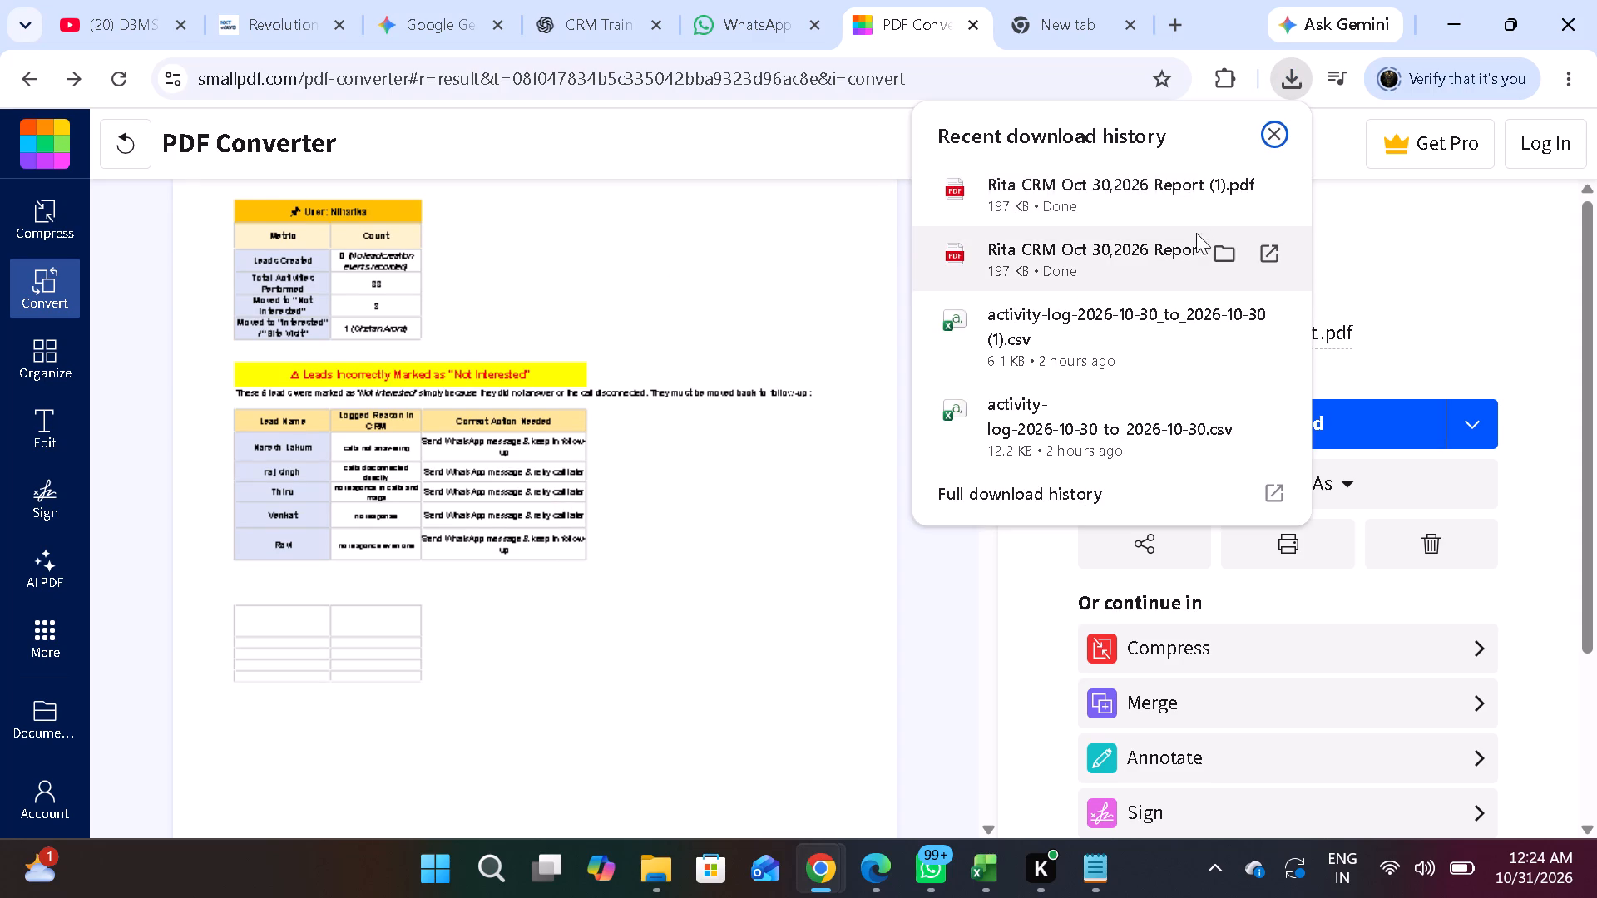
click(829, 596)
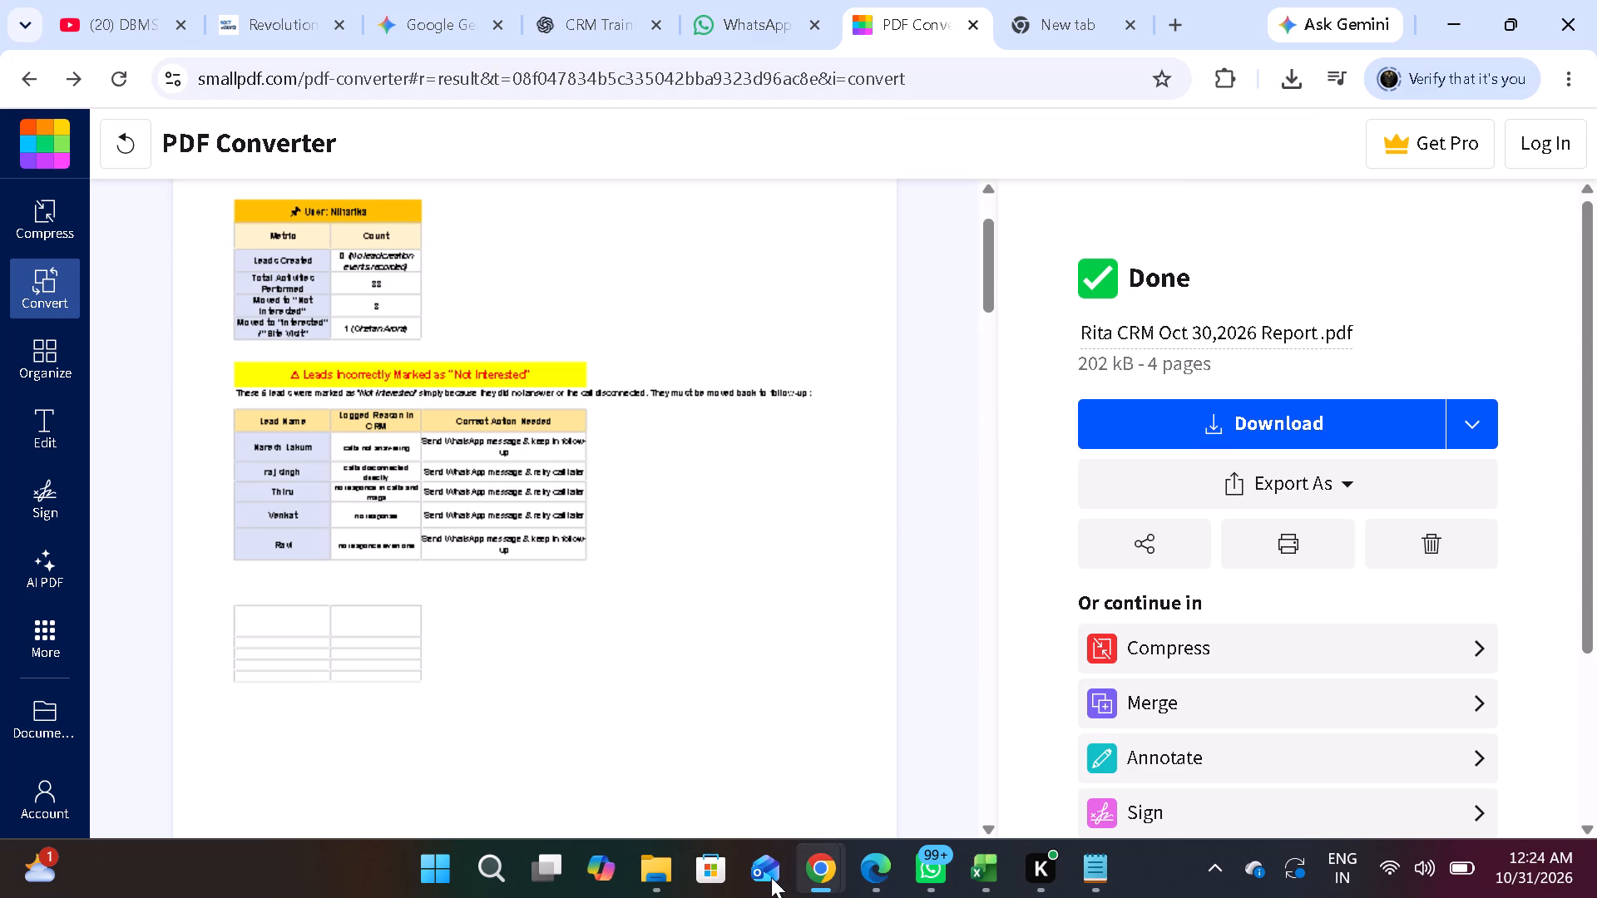
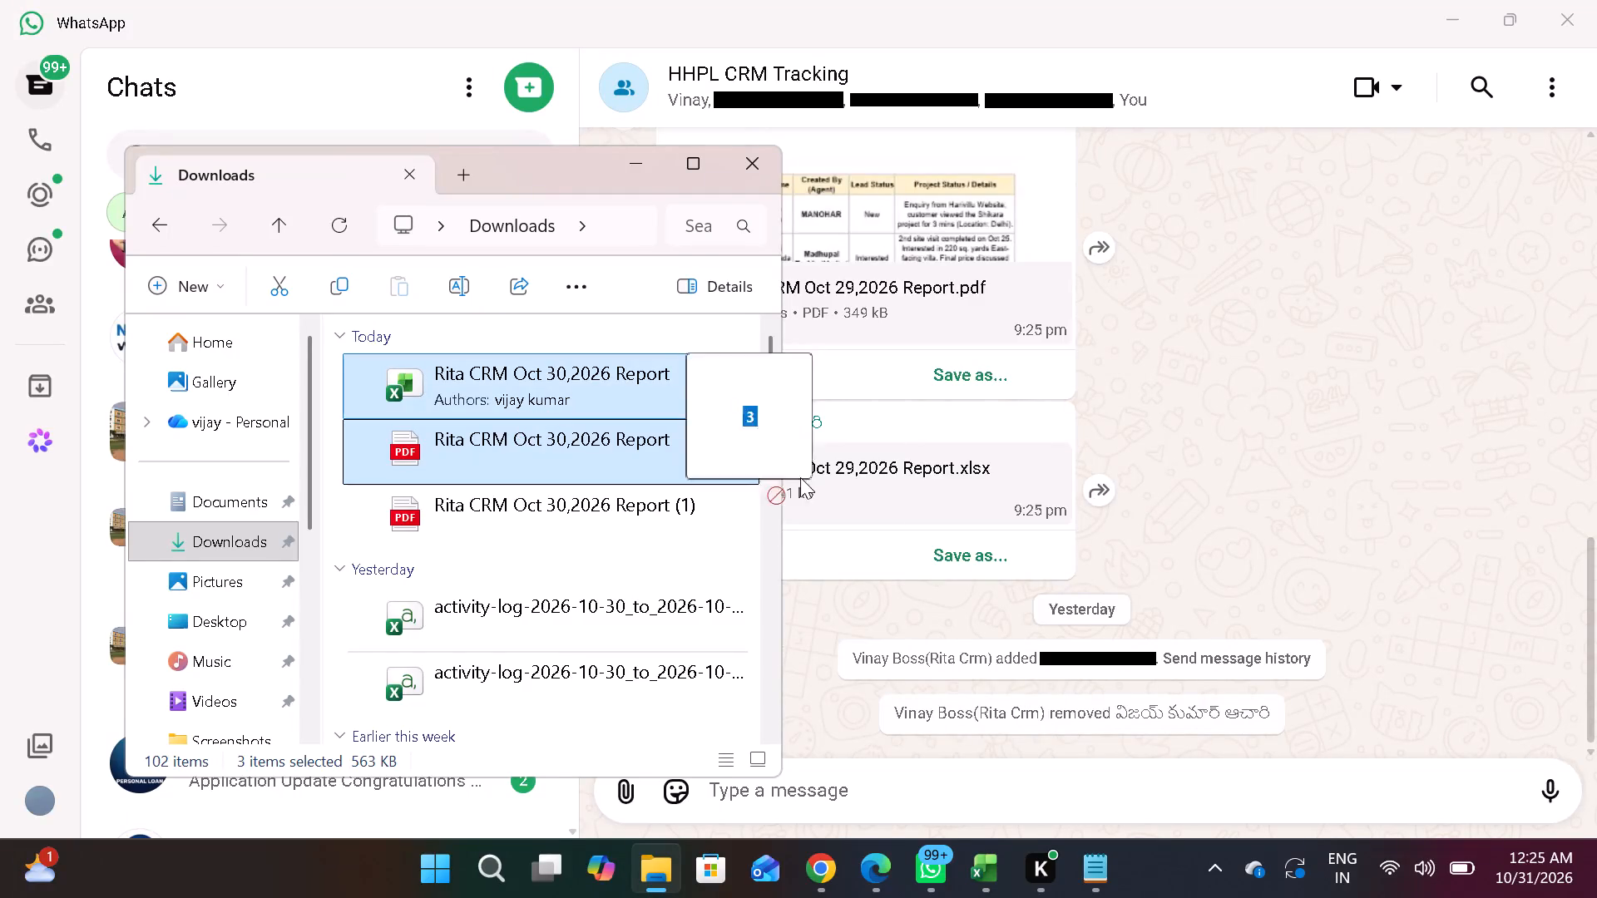
Attach the three selected Downloads files, including the Rita CRM Oct 30,2026 Report workbook and PDF, to the HHPL CRM Tracking WhatsApp chat.
drag(800, 477, 1007, 680)
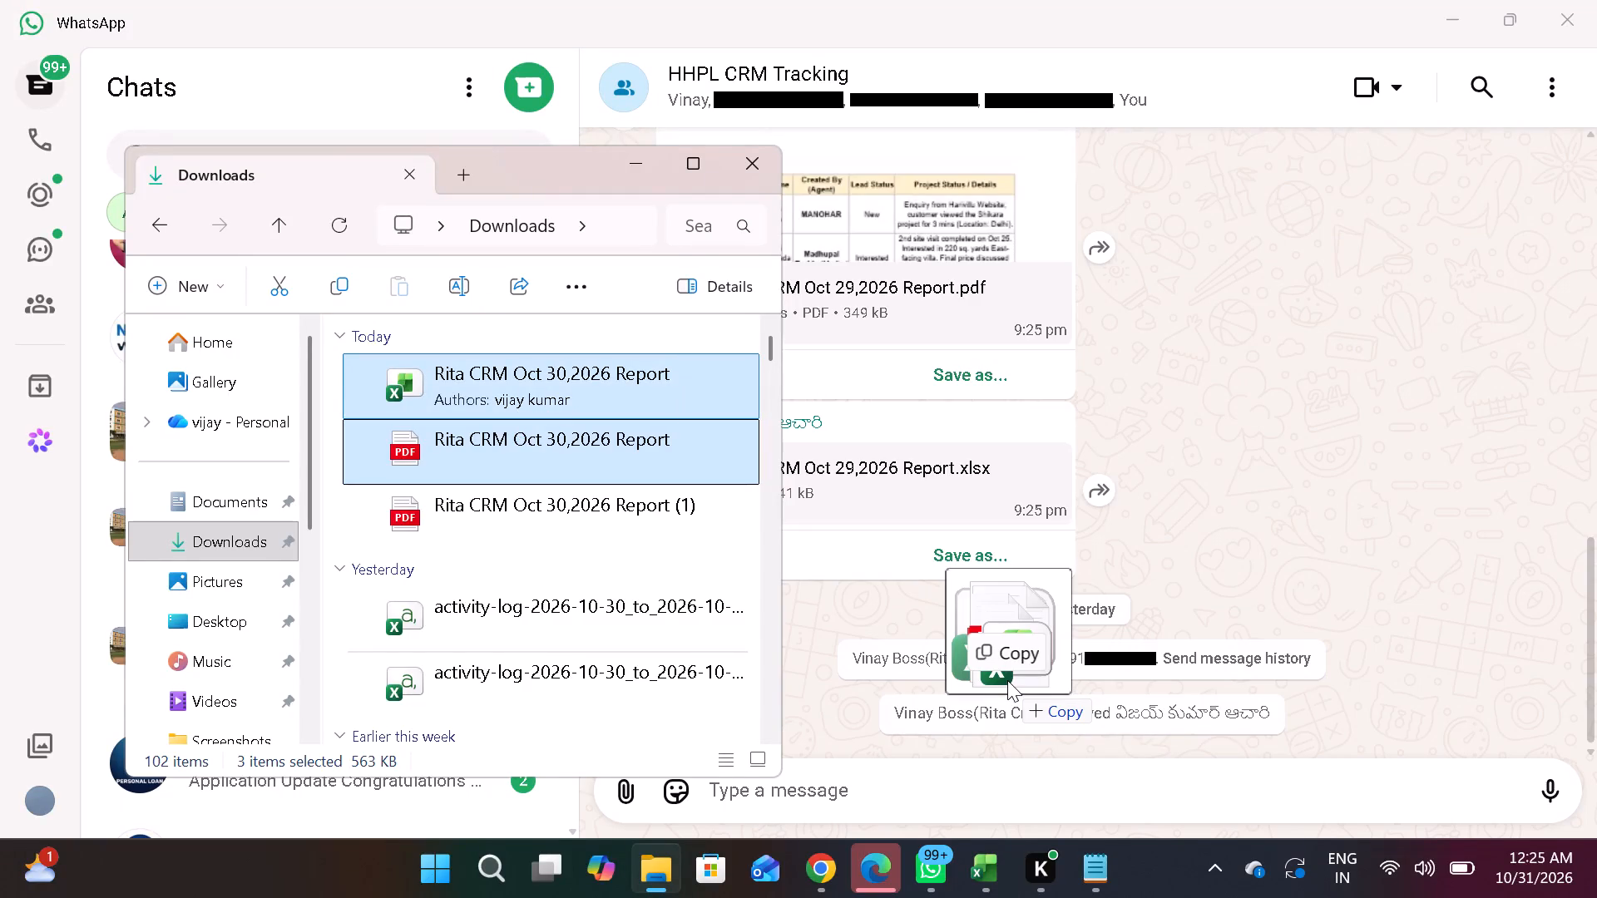
drag(1007, 680, 1015, 777)
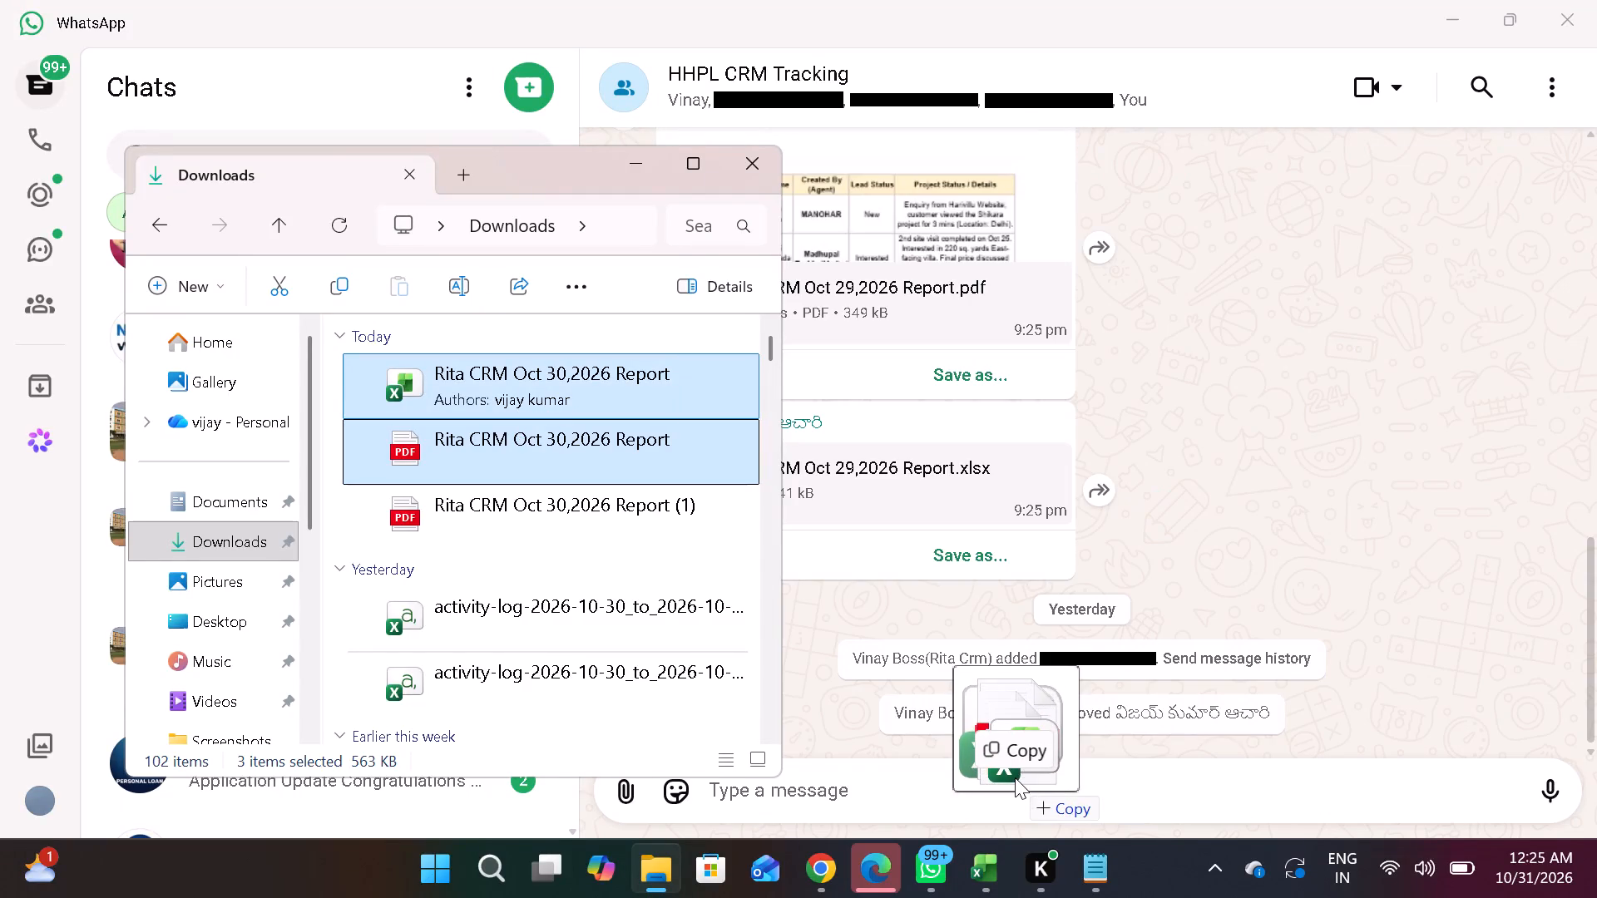
drag(1015, 777, 1013, 719)
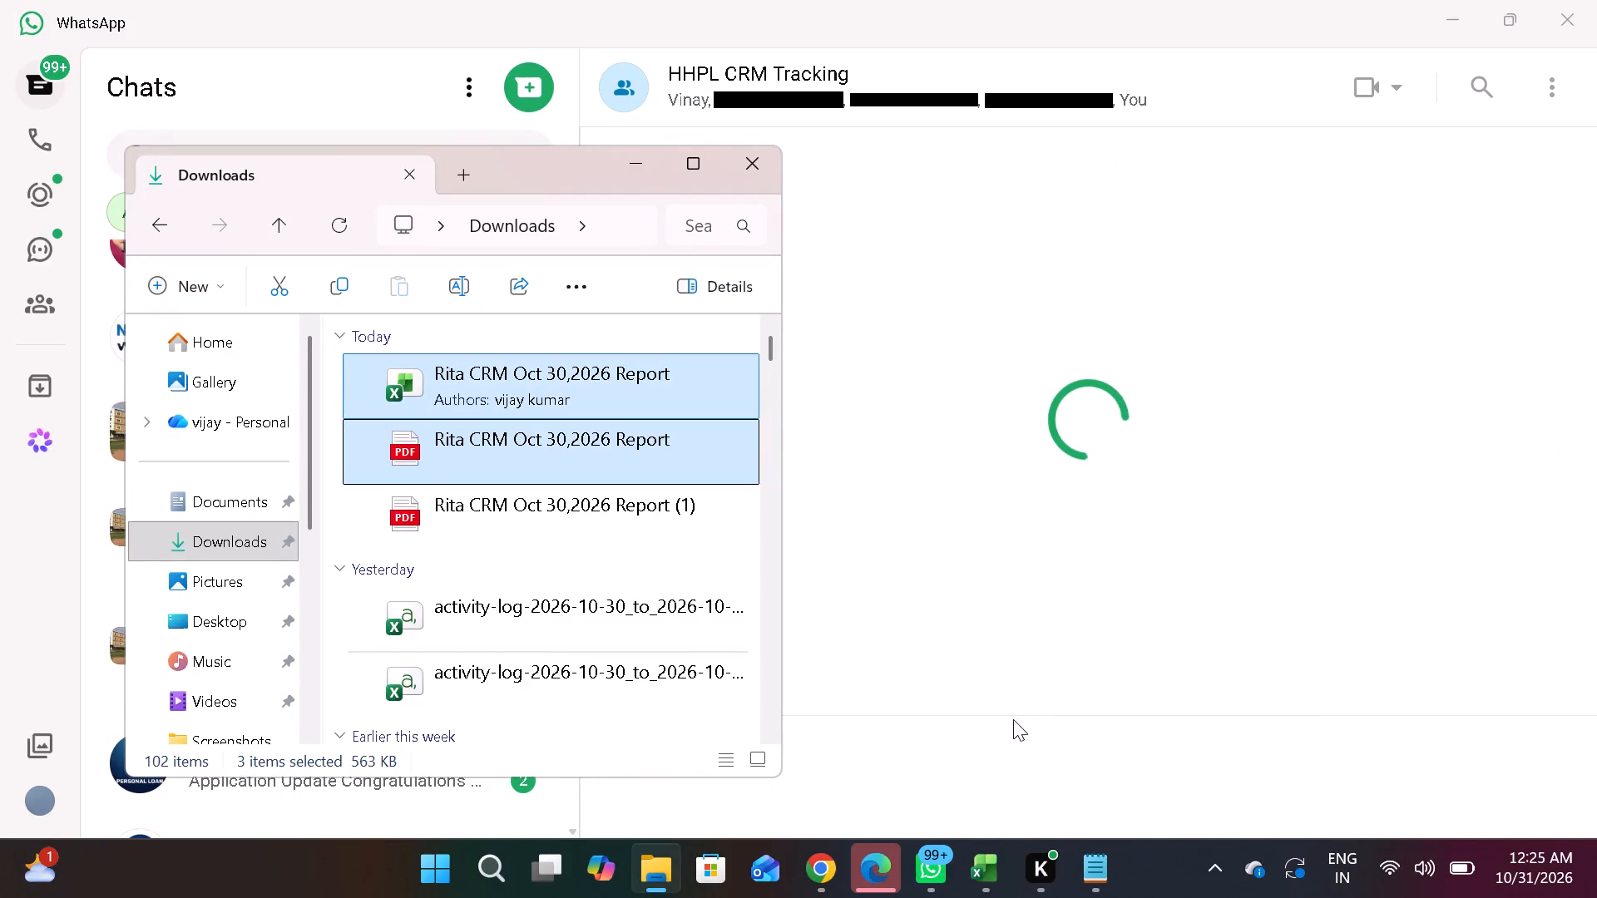